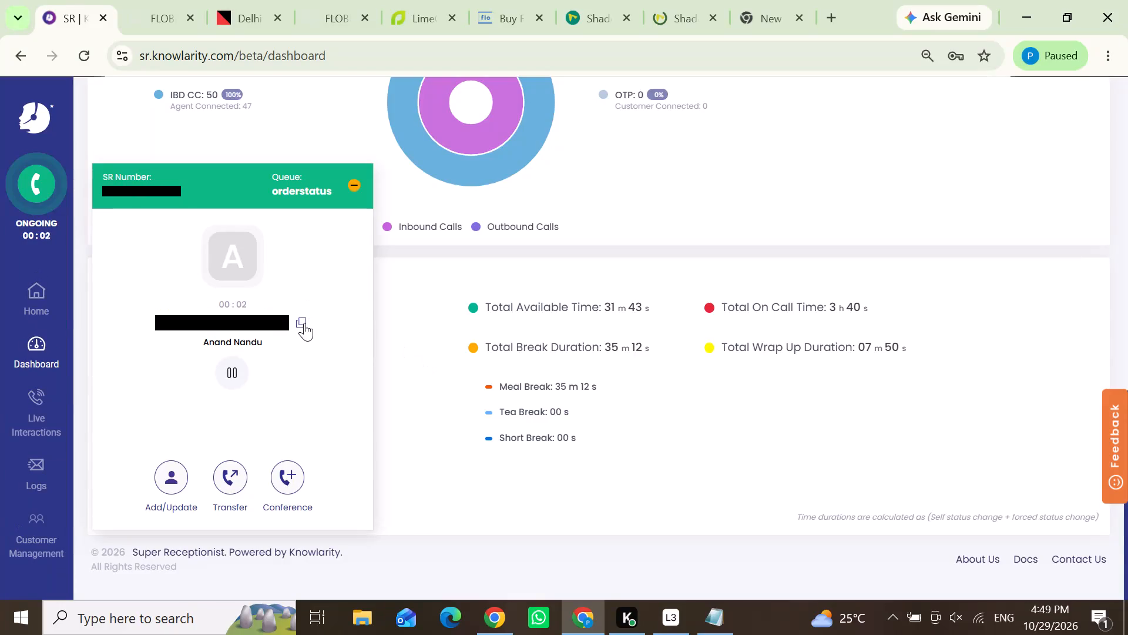
# Copy the caller's number from the ongoing call and search FLOBRIDGE orders by notification mobile, with the number's leading prefix removed.
pyautogui.click(304, 323)
pyautogui.click(153, 5)
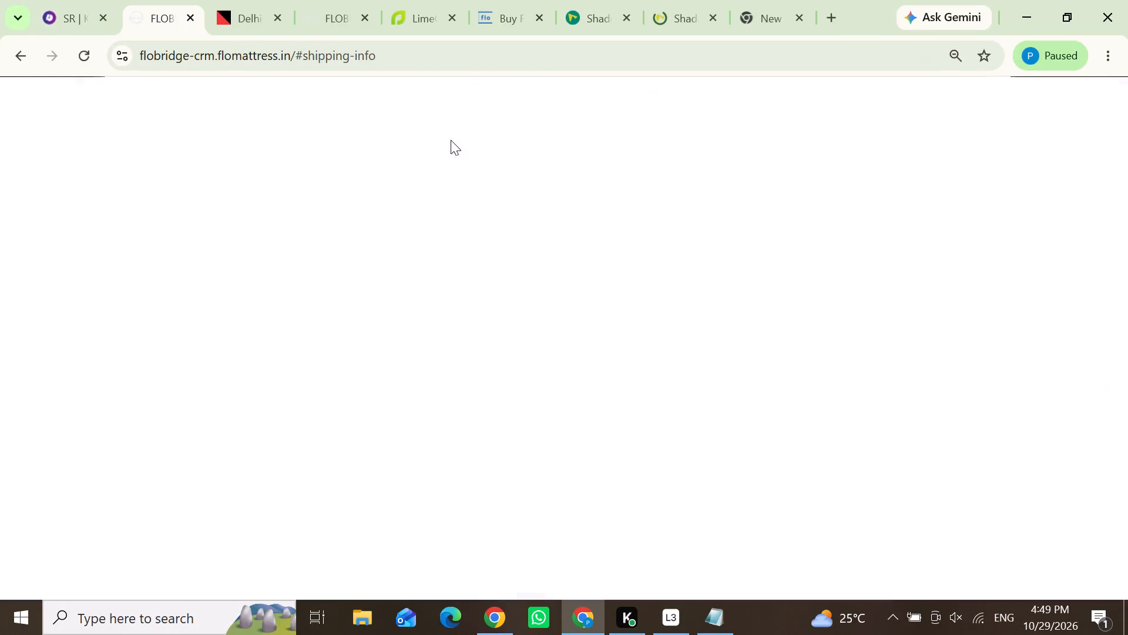
pyautogui.moveTo(456, 158); pyautogui.dragTo(339, 151)
pyautogui.hotkey('ctrl', 'v')
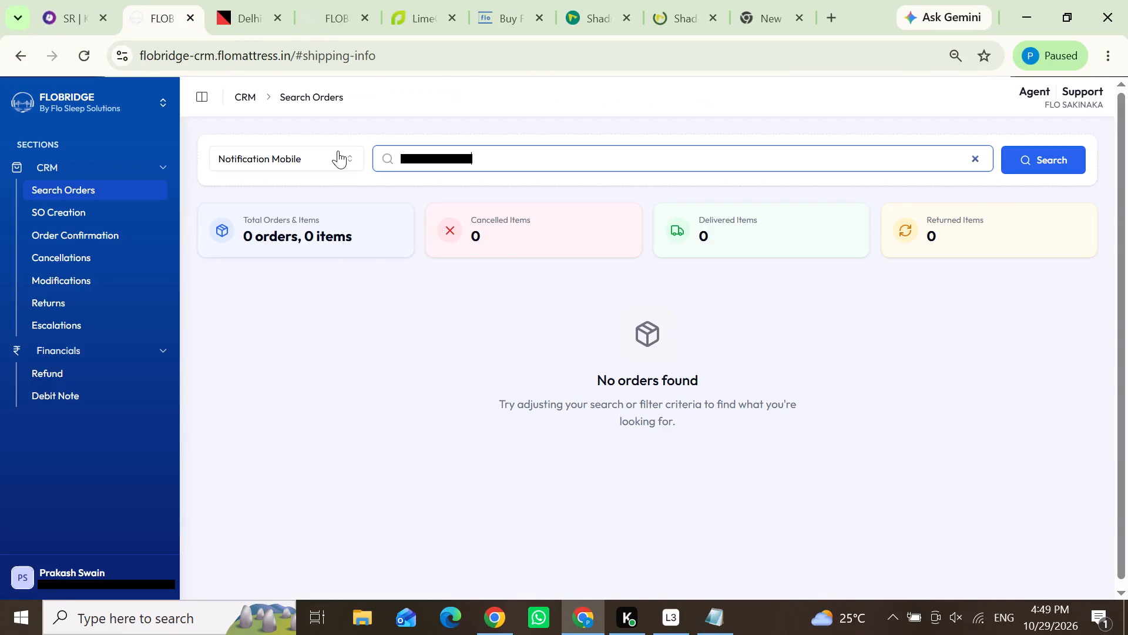
pyautogui.moveTo(416, 155); pyautogui.dragTo(372, 153)
pyautogui.press('BackSpace')
pyautogui.click(1035, 161)
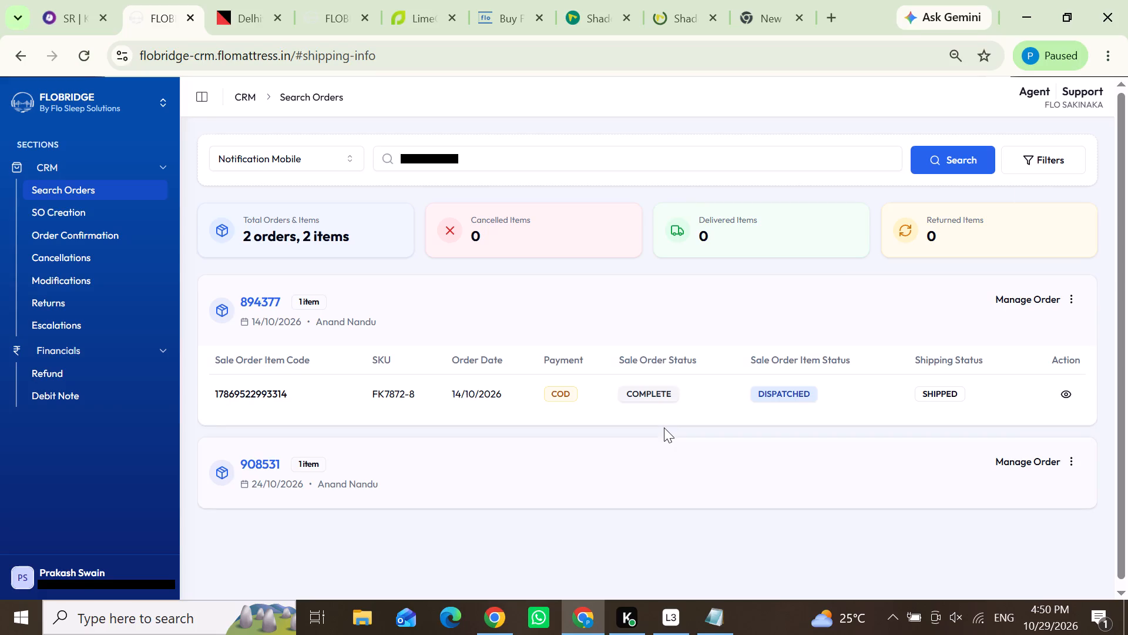
pyautogui.click(664, 465)
pyautogui.scroll(-3, 663, 466)
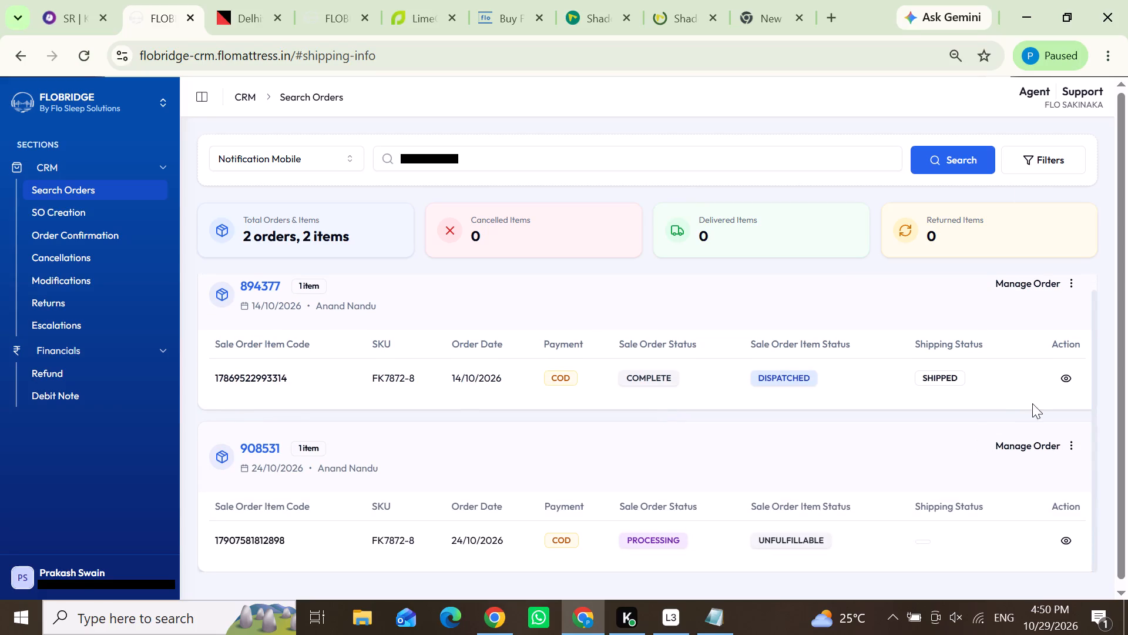
pyautogui.click(1046, 289)
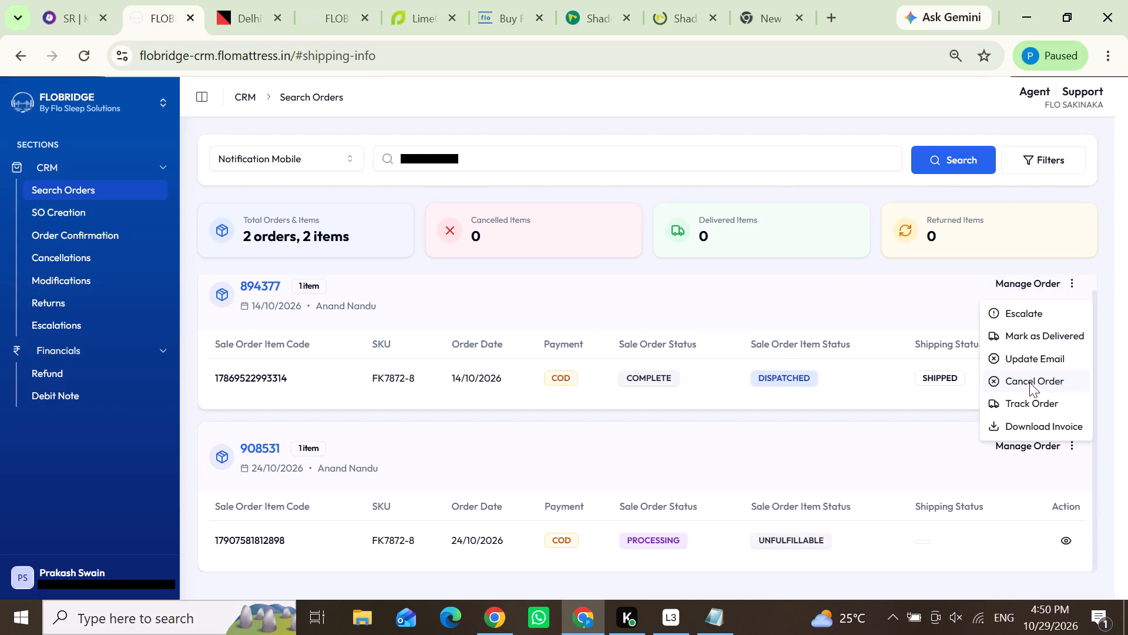
pyautogui.click(1017, 410)
pyautogui.click(682, 332)
pyautogui.click(639, 360)
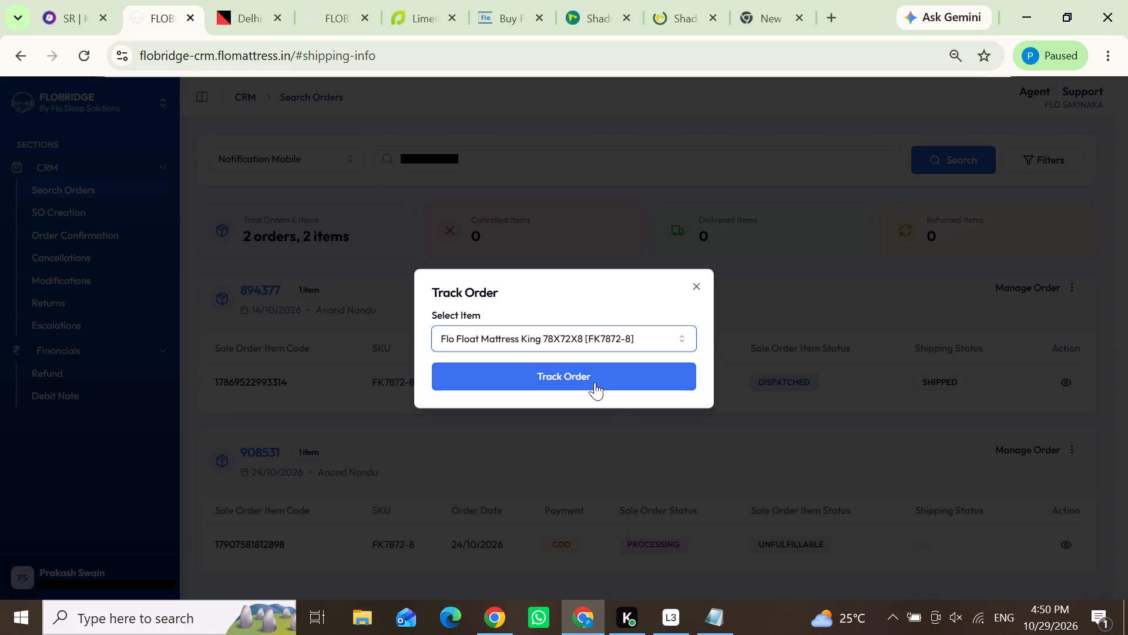
pyautogui.click(591, 382)
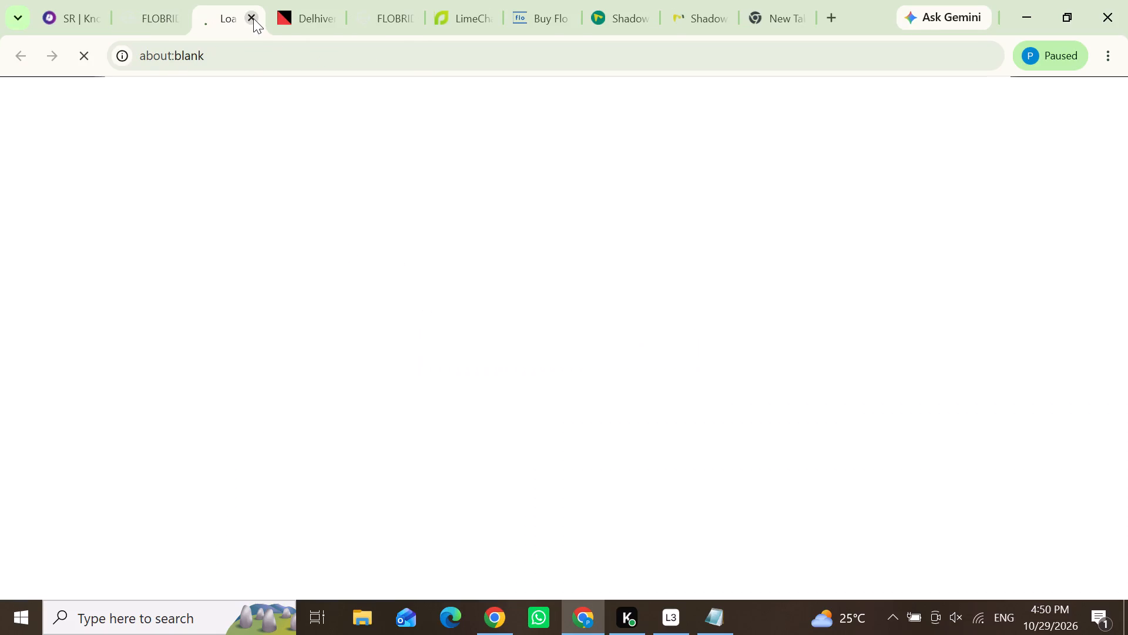
# In the ongoing call's customer form on the Knowlarity dashboard, set the disposition to "Delivery Sta.." and save it.
pyautogui.click(78, 0)
pyautogui.click(170, 479)
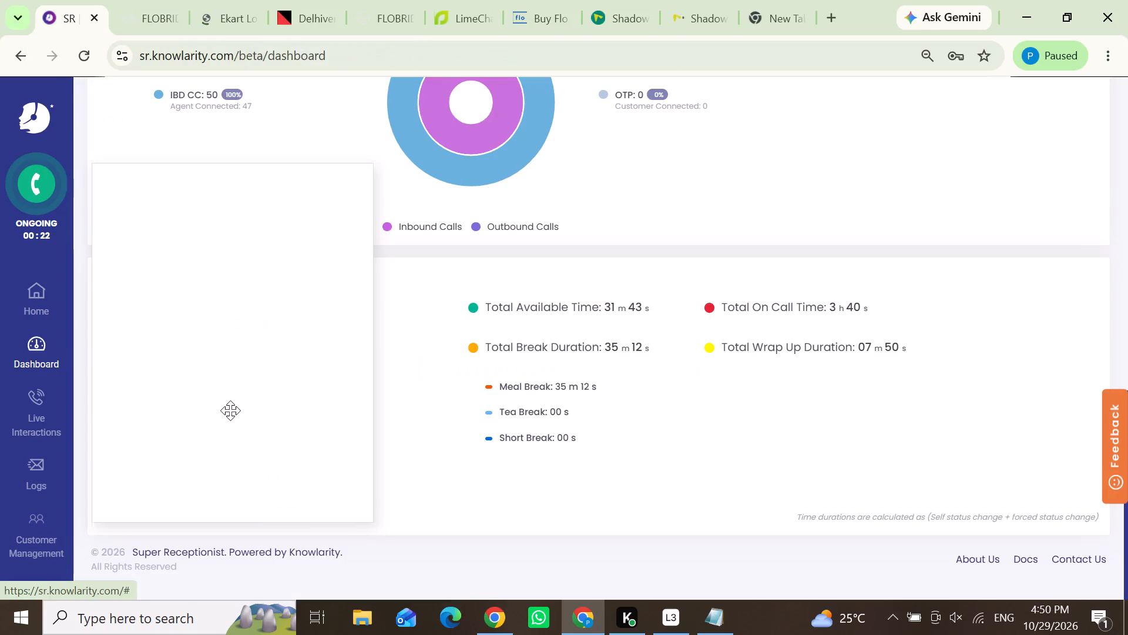
pyautogui.scroll(-2, 230, 410)
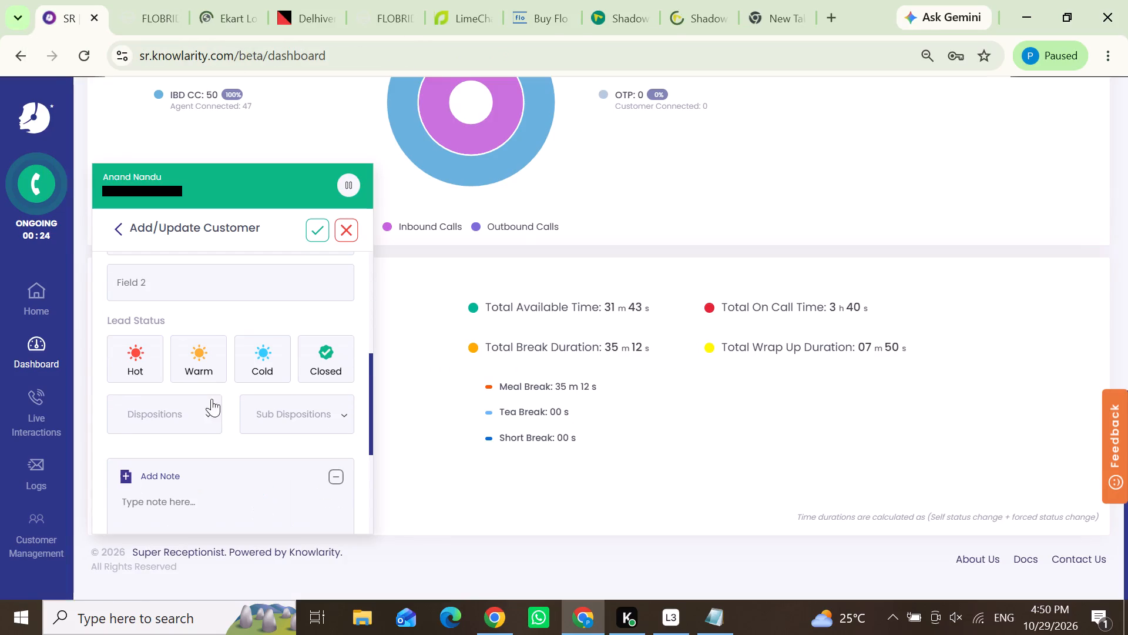
pyautogui.click(205, 407)
pyautogui.moveTo(211, 460); pyautogui.dragTo(213, 477)
pyautogui.click(184, 483)
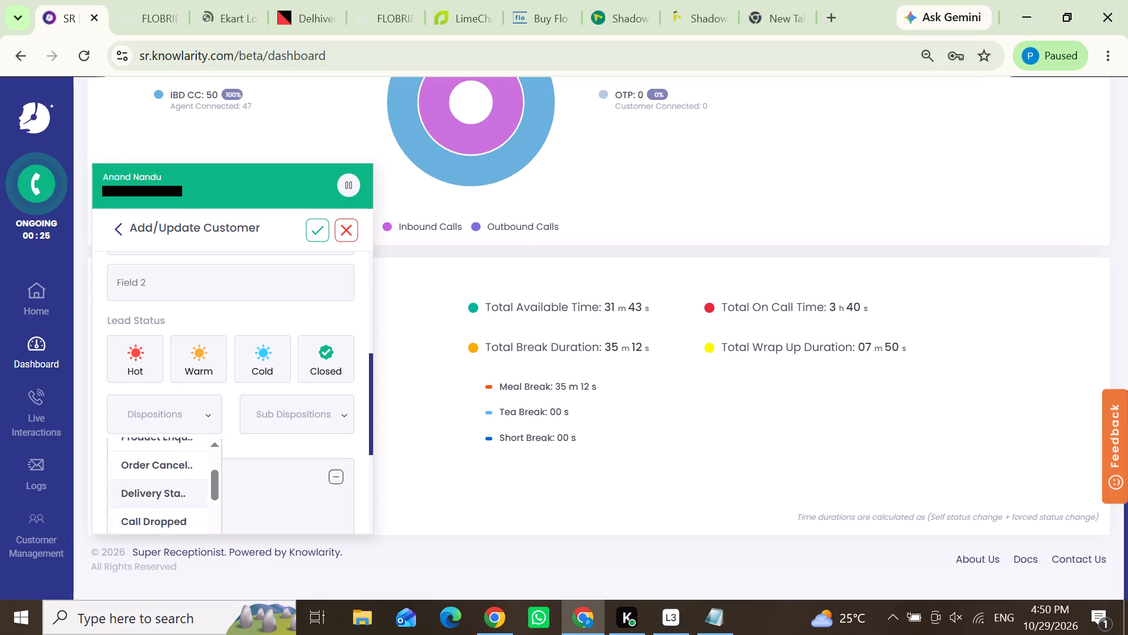
pyautogui.click(180, 513)
pyautogui.click(319, 224)
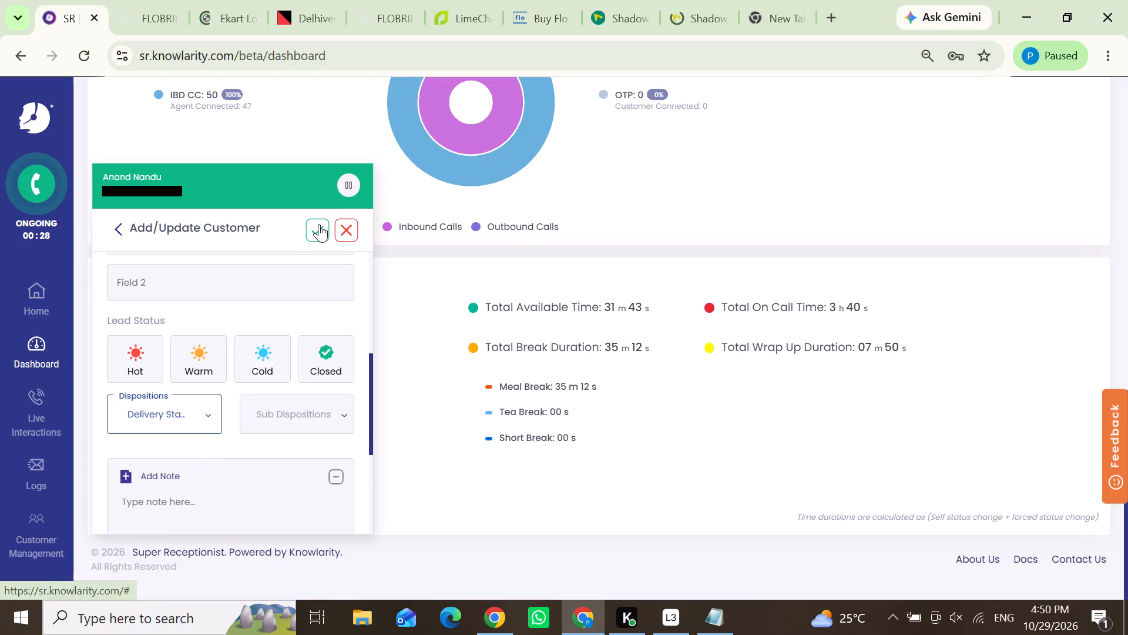
pyautogui.click(158, 19)
pyautogui.click(219, 19)
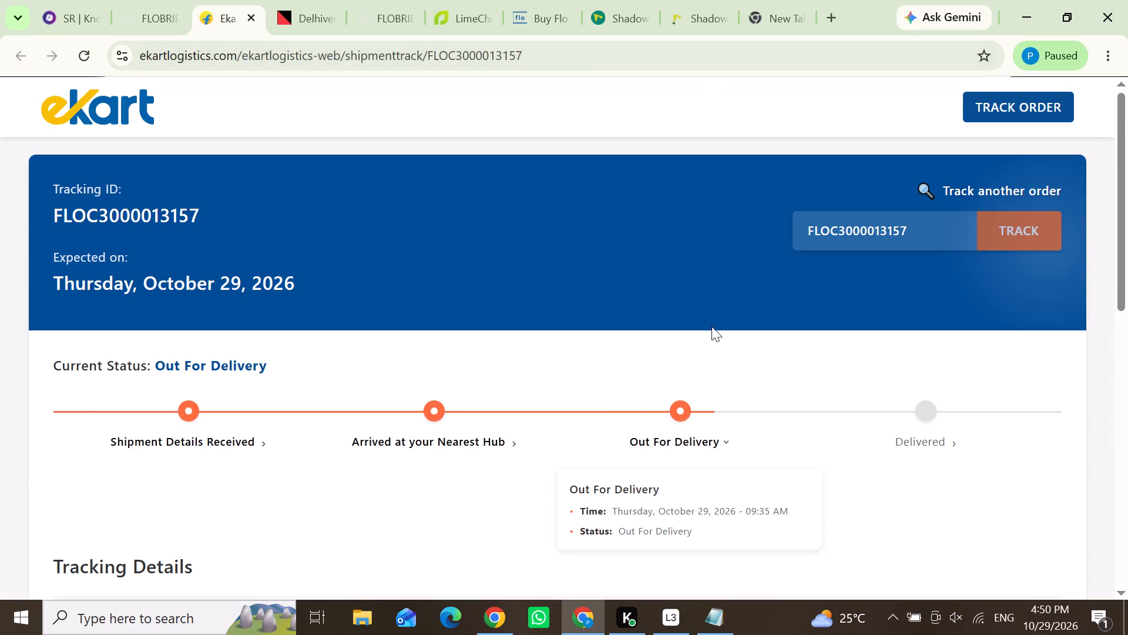
pyautogui.scroll(-2, 677, 345)
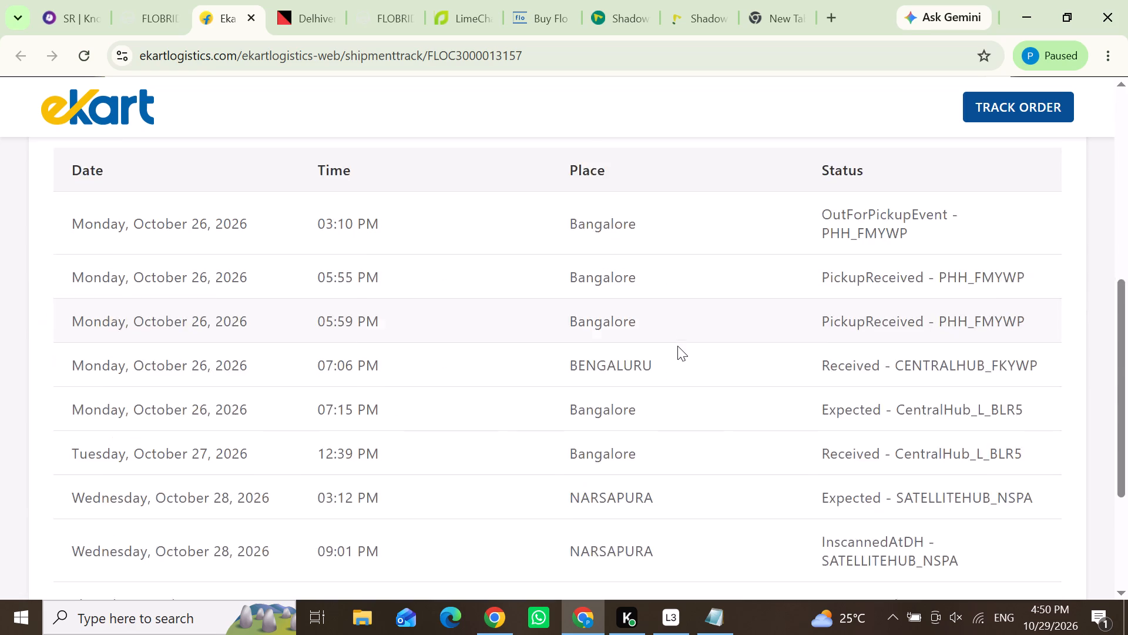
pyautogui.scroll(-1, 677, 346)
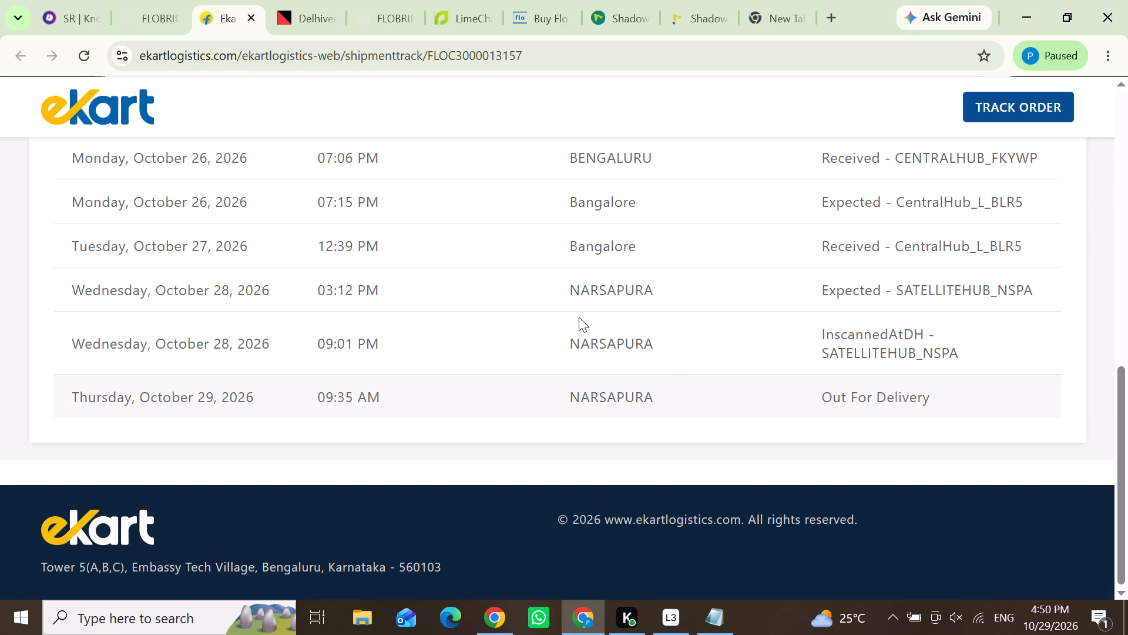
pyautogui.click(141, 0)
pyautogui.click(282, 388)
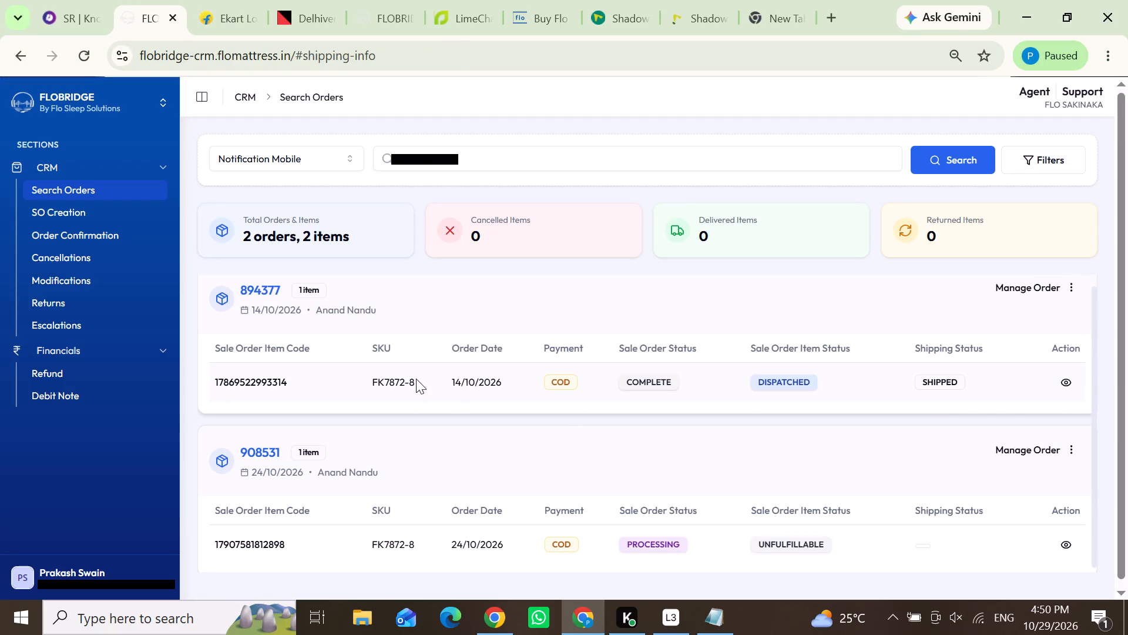
pyautogui.click(240, 21)
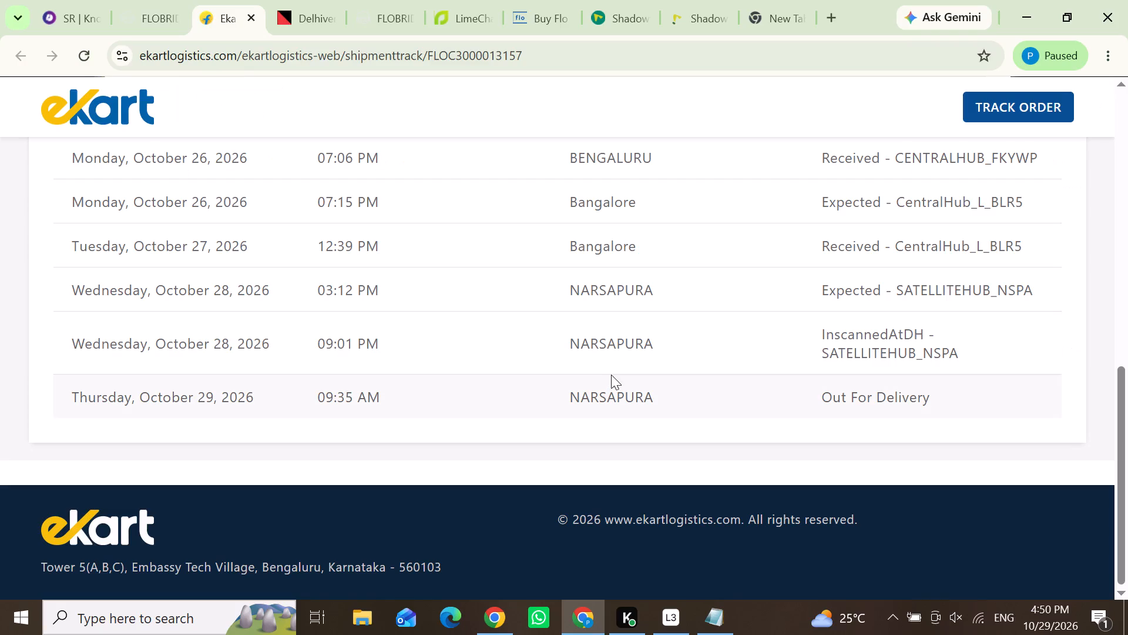
pyautogui.moveTo(1127, 449); pyautogui.dragTo(1126, 392)
pyautogui.click(135, 17)
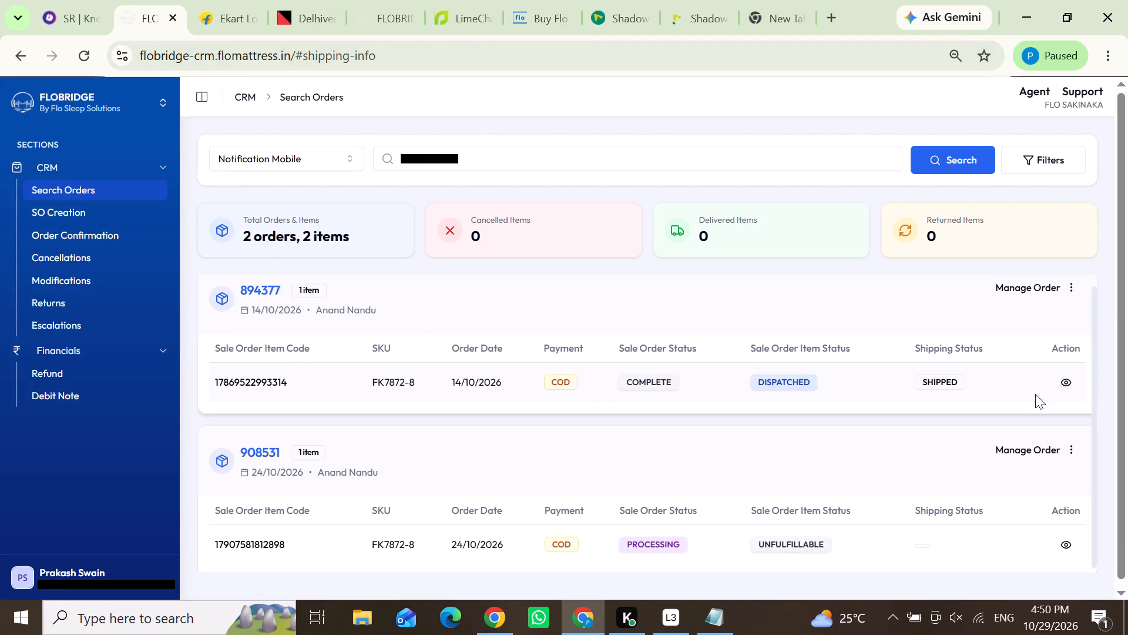
pyautogui.click(1059, 381)
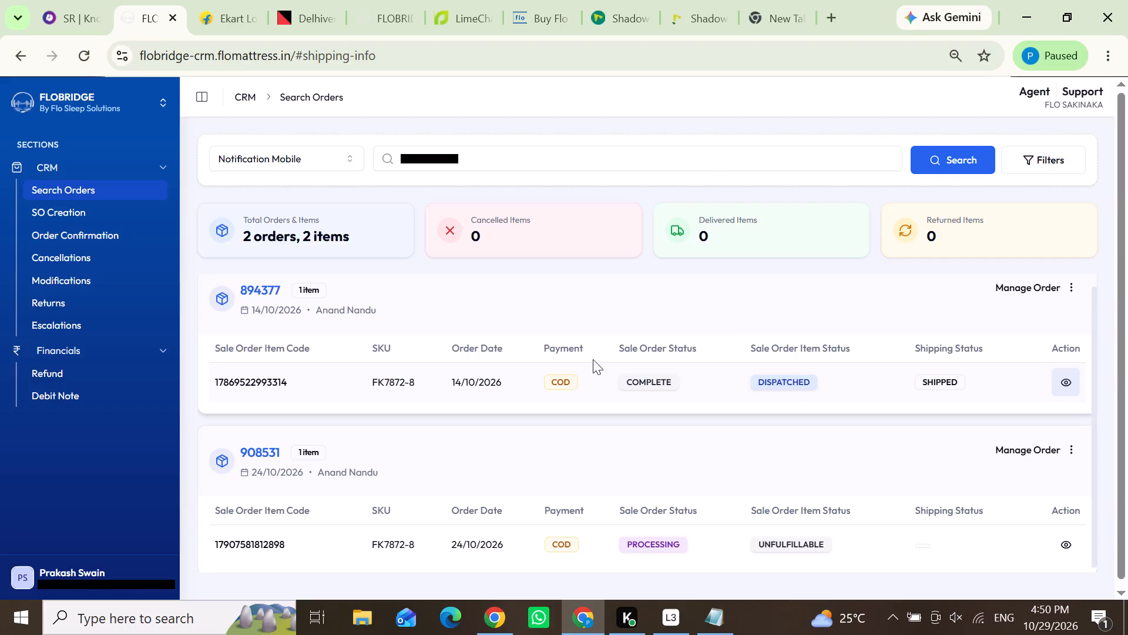
pyautogui.click(425, 320)
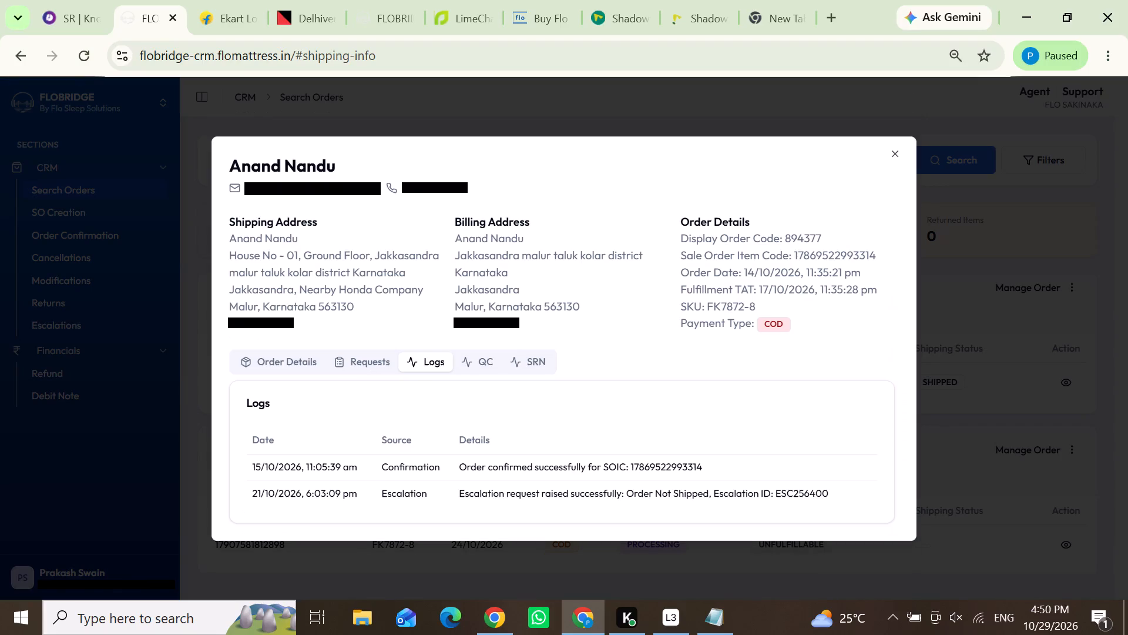
pyautogui.click(363, 563)
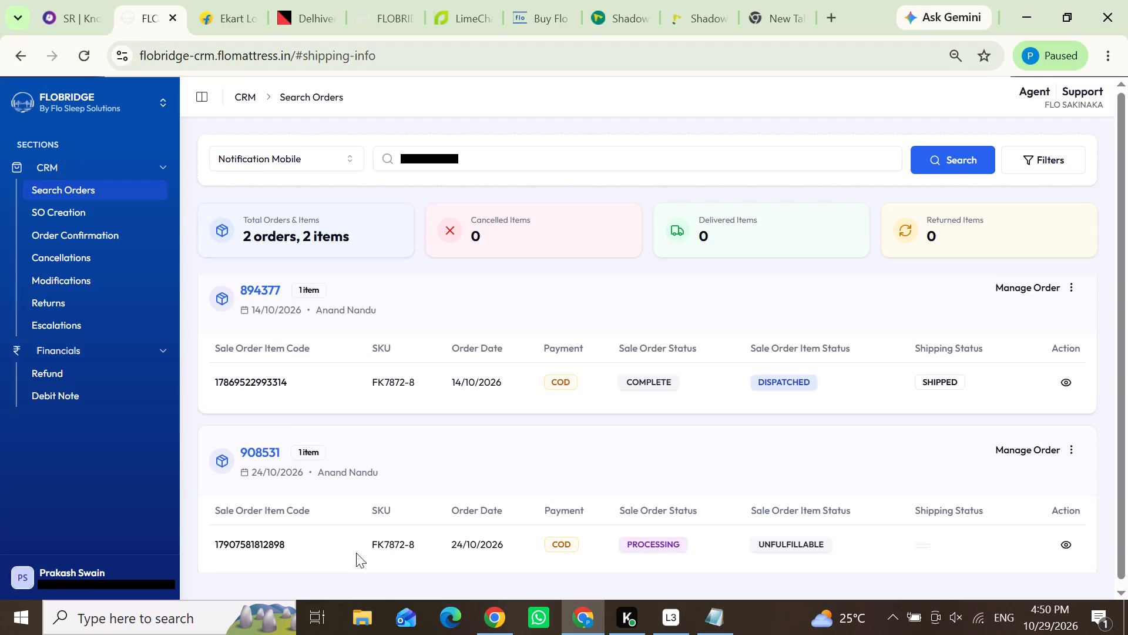
pyautogui.moveTo(282, 292); pyautogui.dragTo(237, 291)
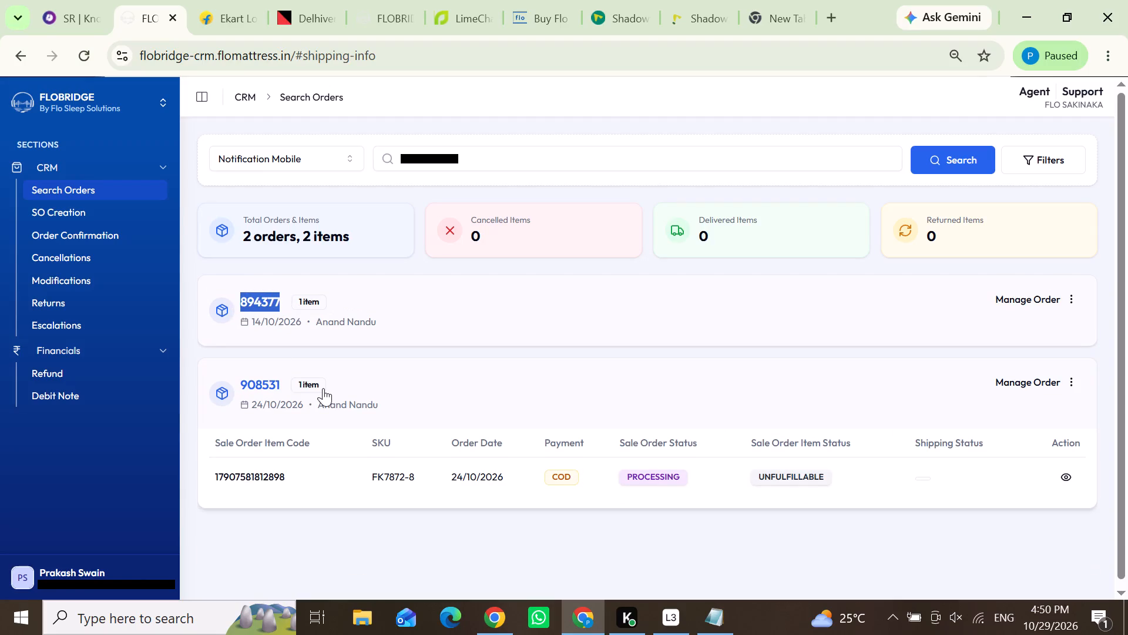
pyautogui.hotkey('ctrl', 'c')
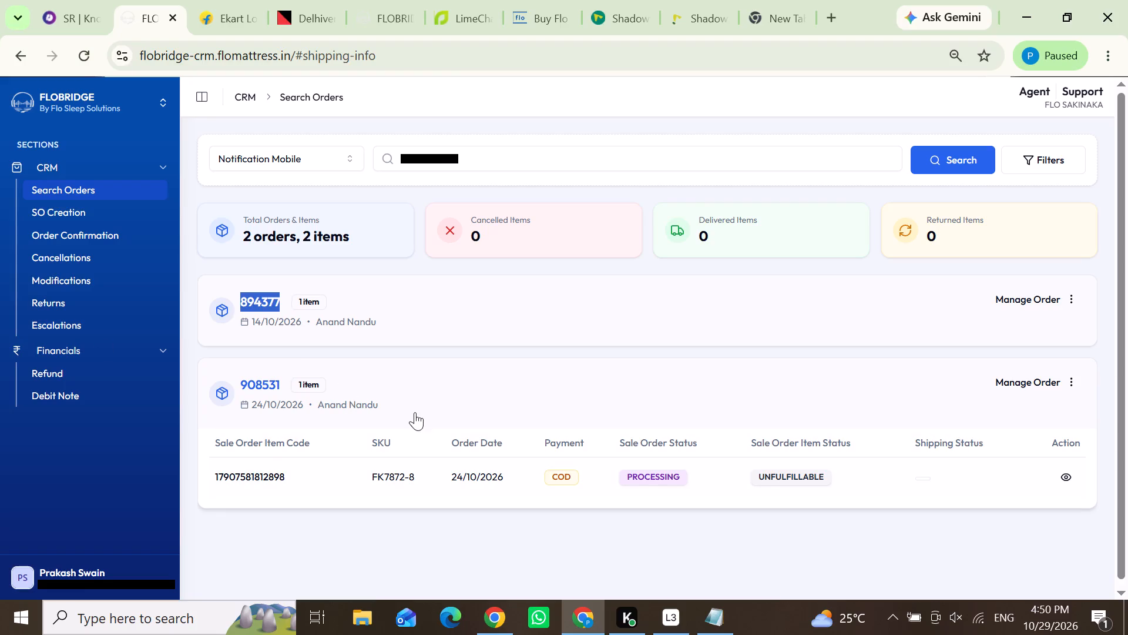
pyautogui.click(444, 318)
pyautogui.scroll(-3, 587, 449)
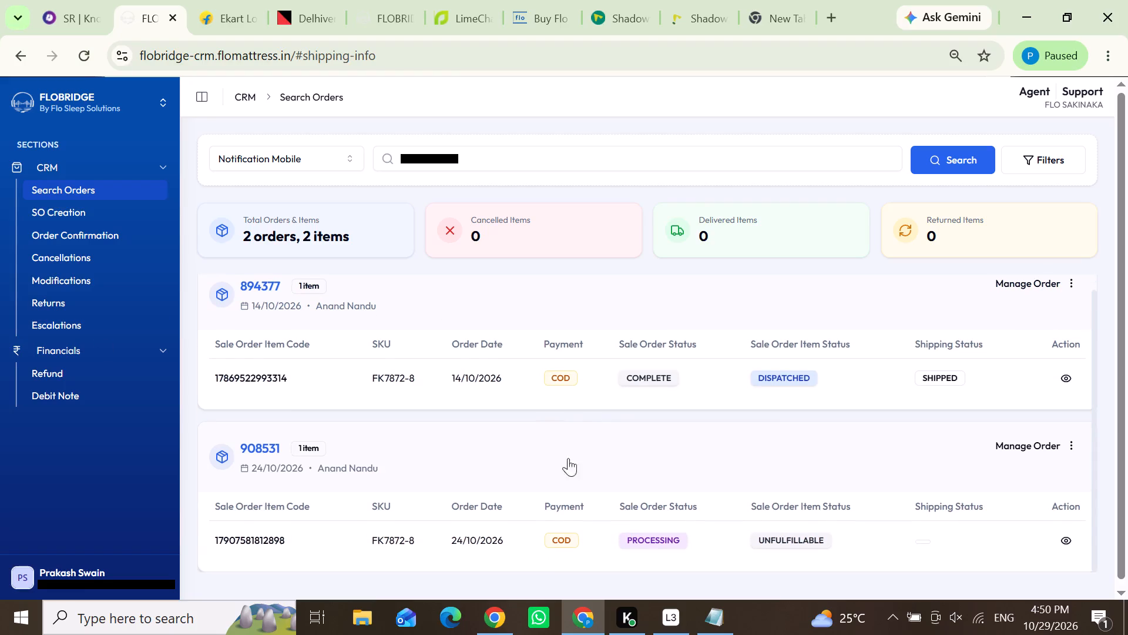
pyautogui.click(544, 465)
pyautogui.click(566, 309)
pyautogui.click(564, 308)
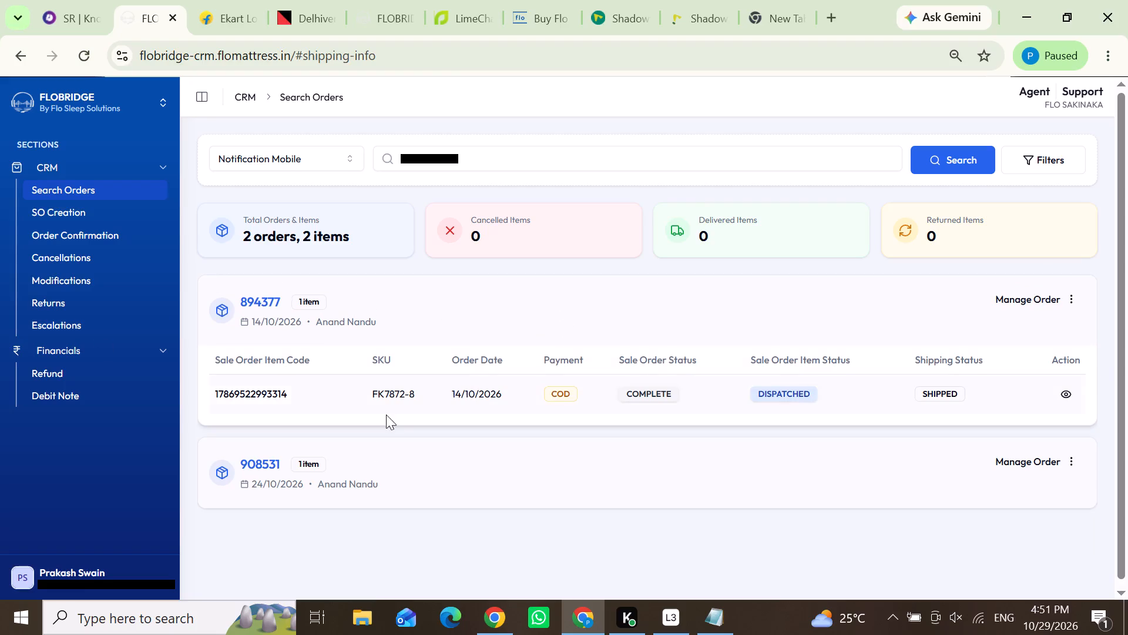
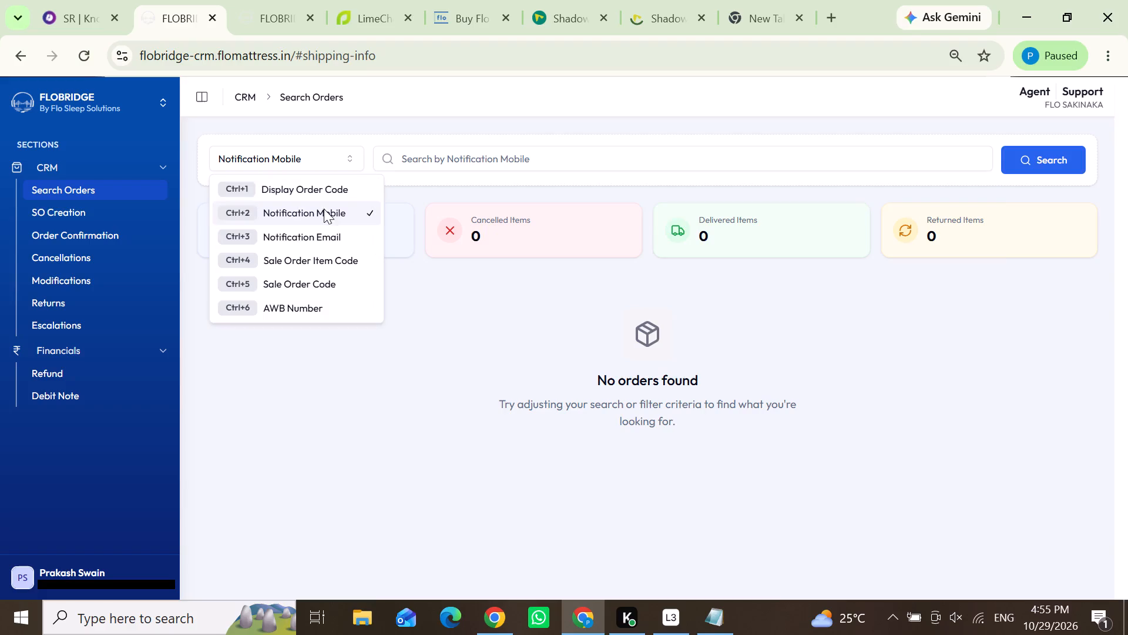
pyautogui.click(314, 232)
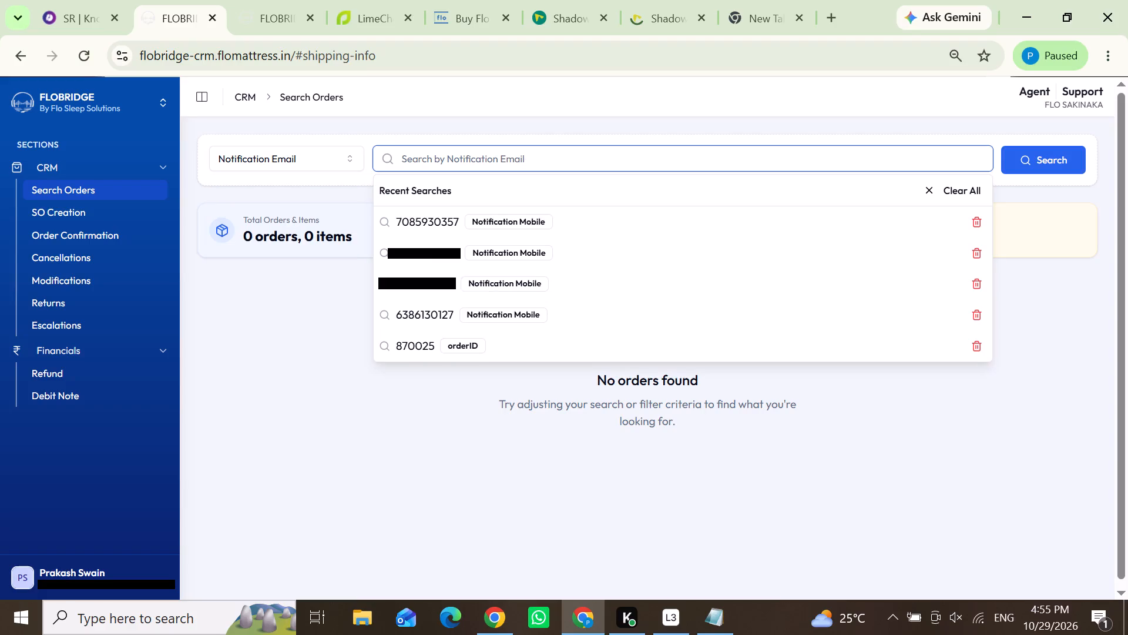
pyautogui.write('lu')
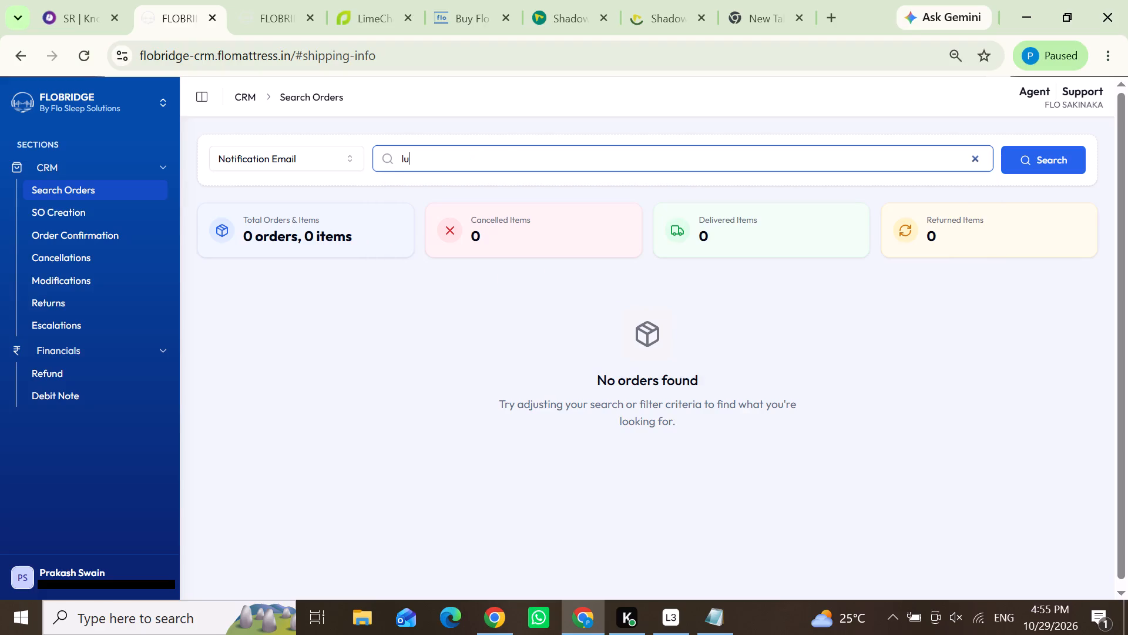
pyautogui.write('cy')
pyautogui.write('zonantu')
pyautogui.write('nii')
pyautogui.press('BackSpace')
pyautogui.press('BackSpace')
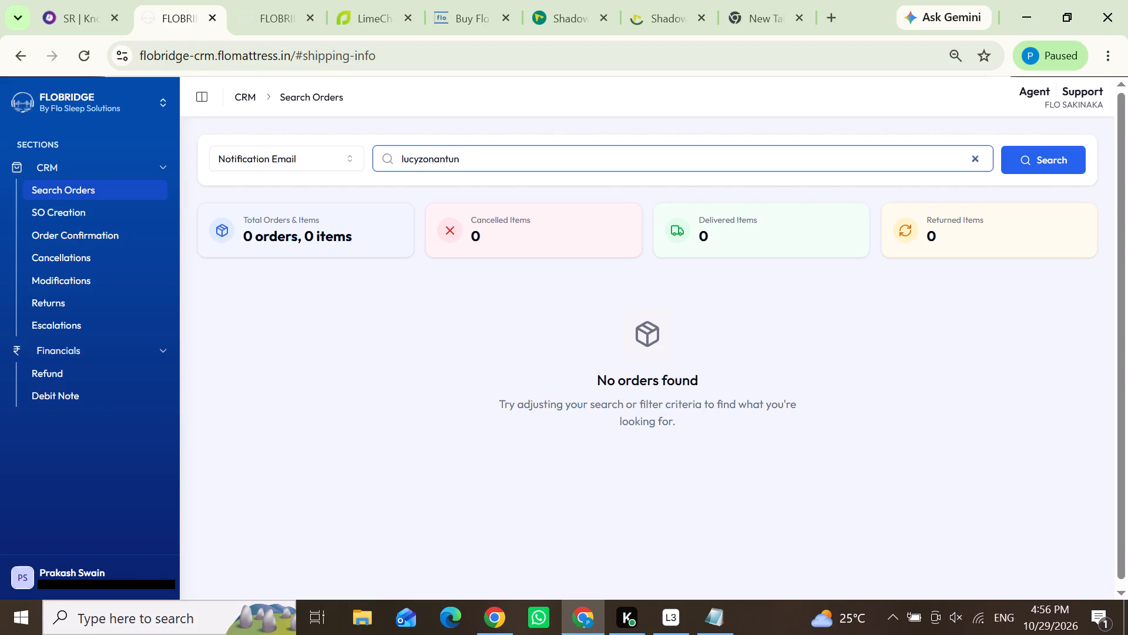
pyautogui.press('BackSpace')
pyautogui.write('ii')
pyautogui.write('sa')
# Complete the customer's gmail.com address, correcting the misspelling in its name part, and search orders by Notification Email.
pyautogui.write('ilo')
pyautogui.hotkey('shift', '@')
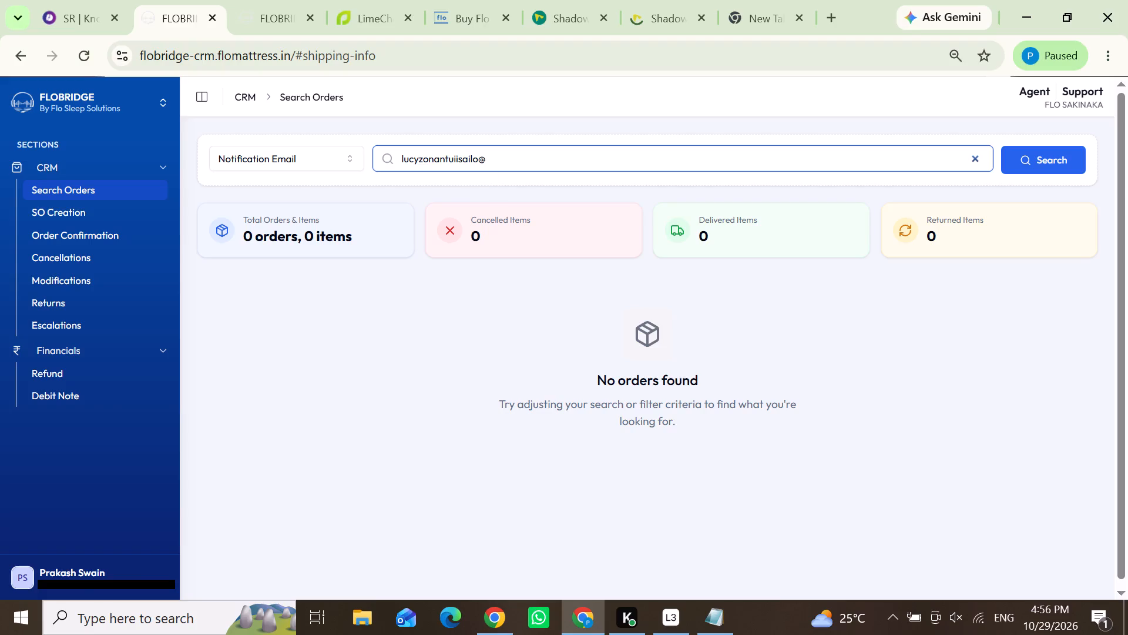
pyautogui.click(439, 159)
pyautogui.press('BackSpace')
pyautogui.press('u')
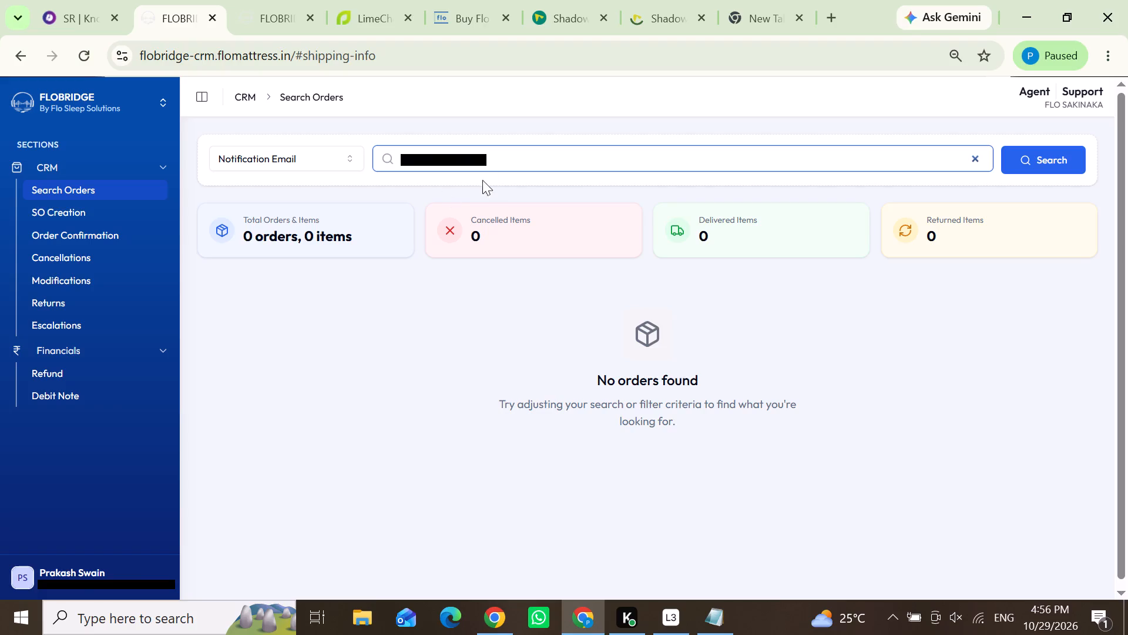
pyautogui.click(532, 155)
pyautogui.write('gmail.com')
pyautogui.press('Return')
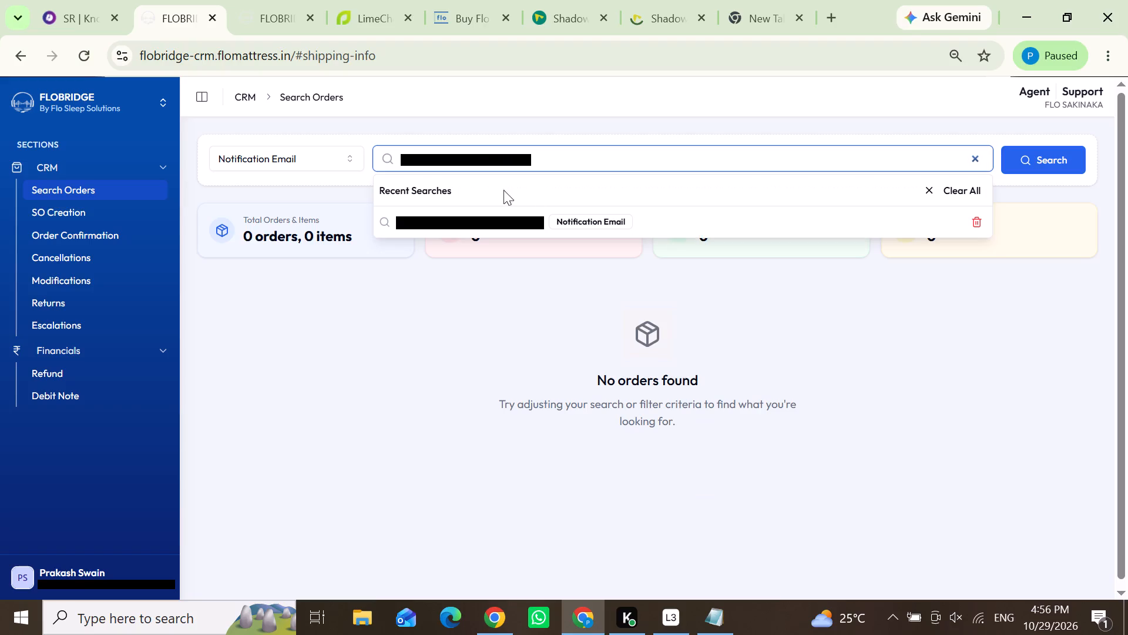
pyautogui.click(1044, 158)
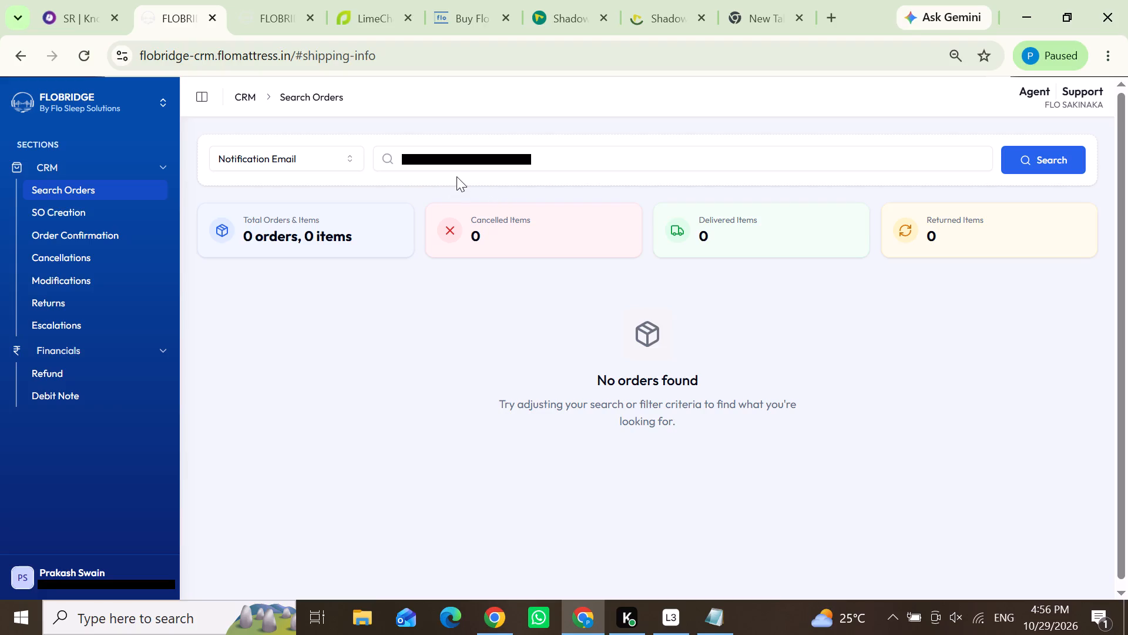
# Rerun the order search with the same customer email address and check the result.
pyautogui.doubleClick(1013, 167)
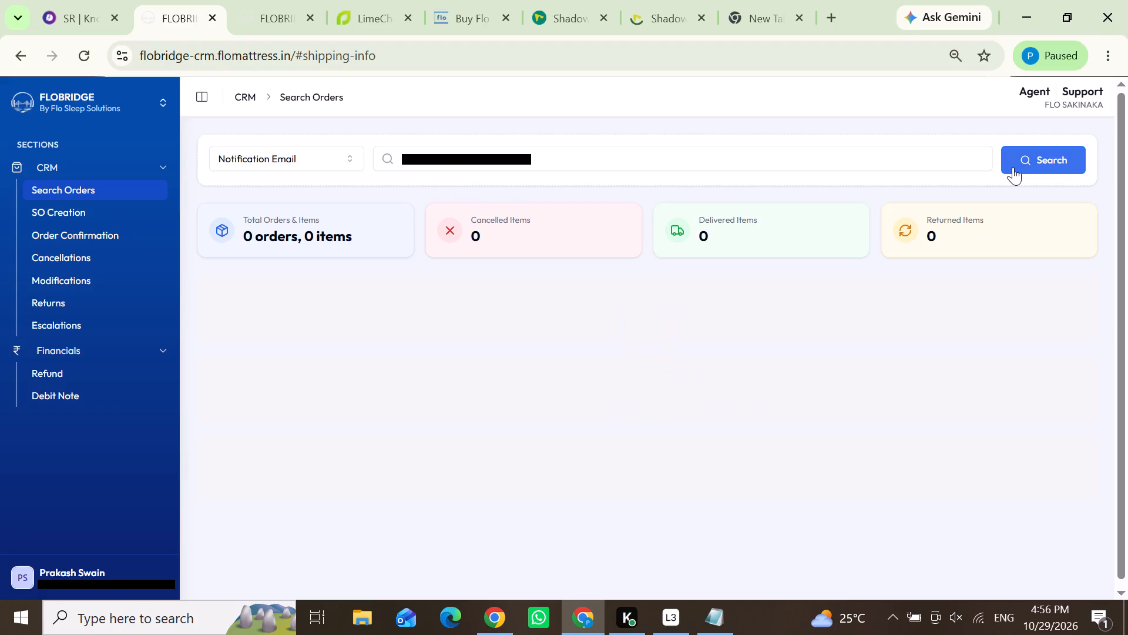
pyautogui.doubleClick(1013, 167)
pyautogui.moveTo(701, 380); pyautogui.dragTo(656, 380)
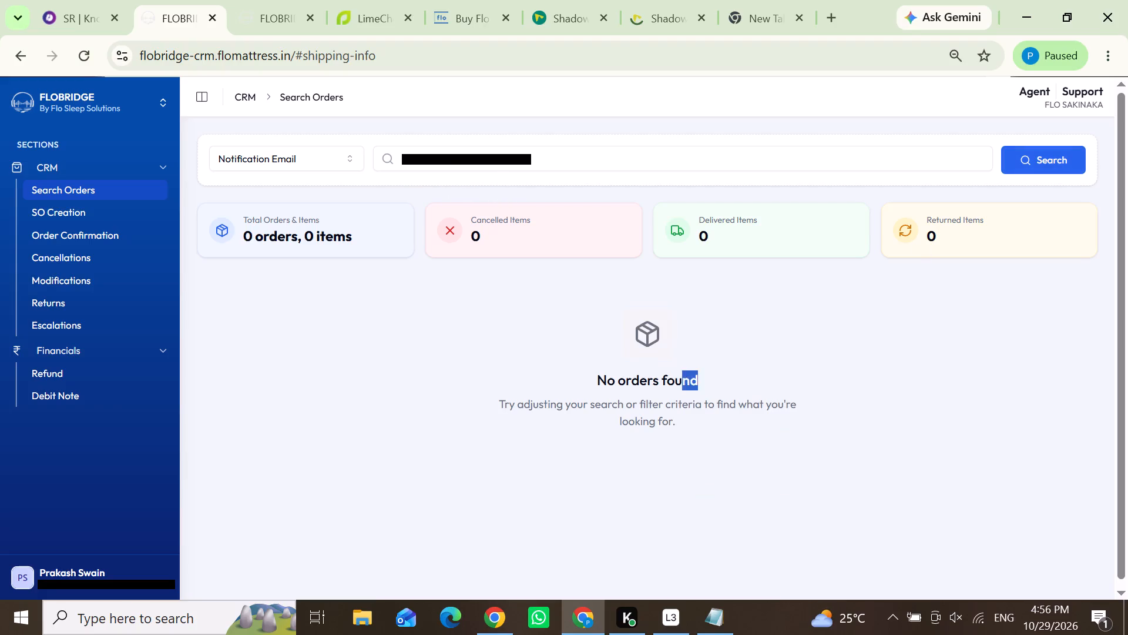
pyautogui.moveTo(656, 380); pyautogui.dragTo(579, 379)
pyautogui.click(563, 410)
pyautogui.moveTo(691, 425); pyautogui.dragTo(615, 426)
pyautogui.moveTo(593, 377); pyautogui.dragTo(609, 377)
# Run the order search with the entered notification email.
pyautogui.tripleClick(1032, 153)
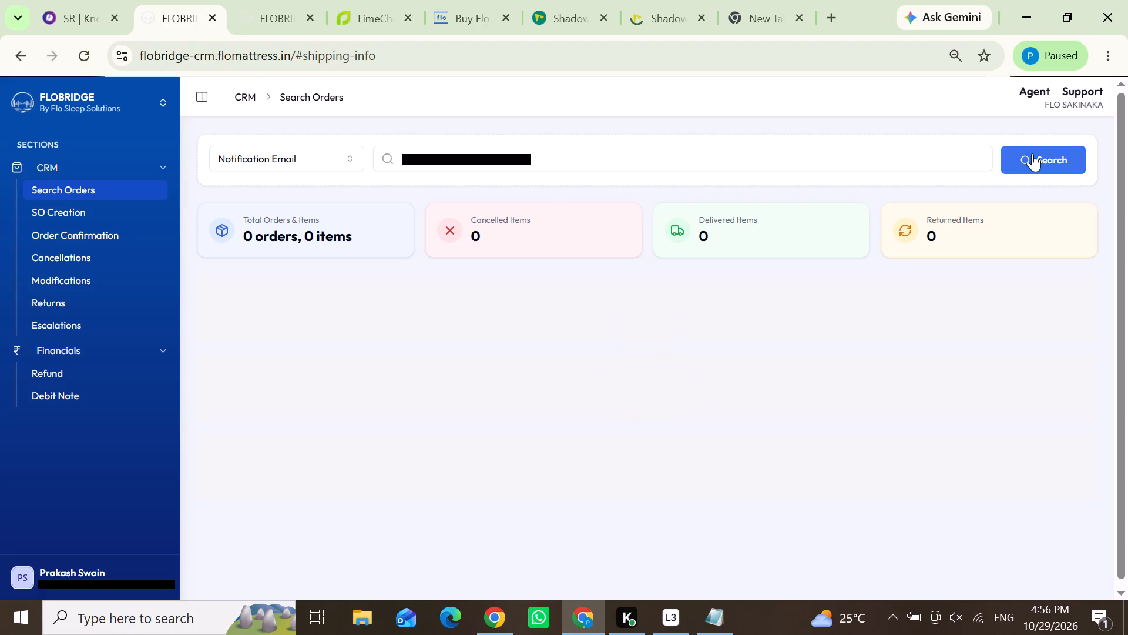
pyautogui.moveTo(1127, 240); pyautogui.dragTo(1126, 246)
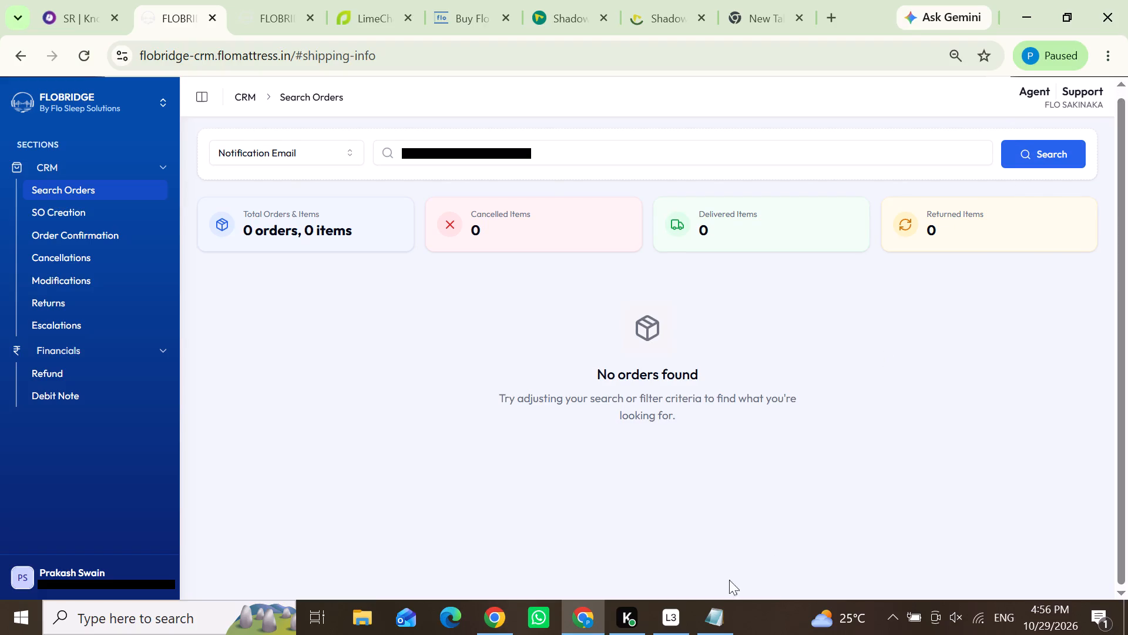
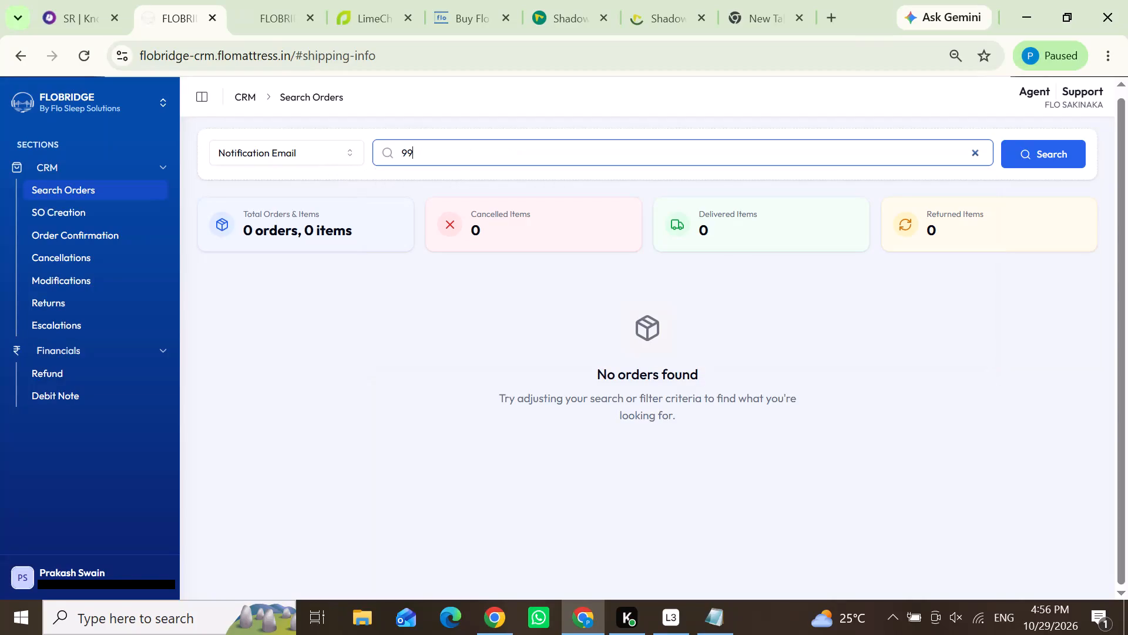
pyautogui.moveTo(405, 151); pyautogui.dragTo(387, 150)
pyautogui.press('BackSpace')
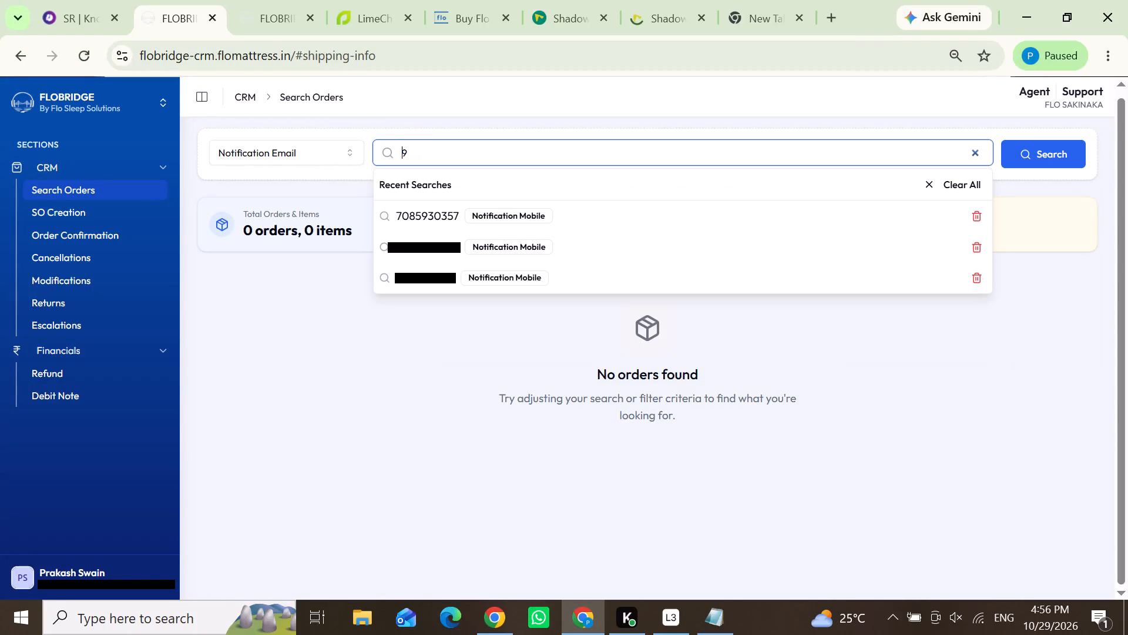
pyautogui.press('Right')
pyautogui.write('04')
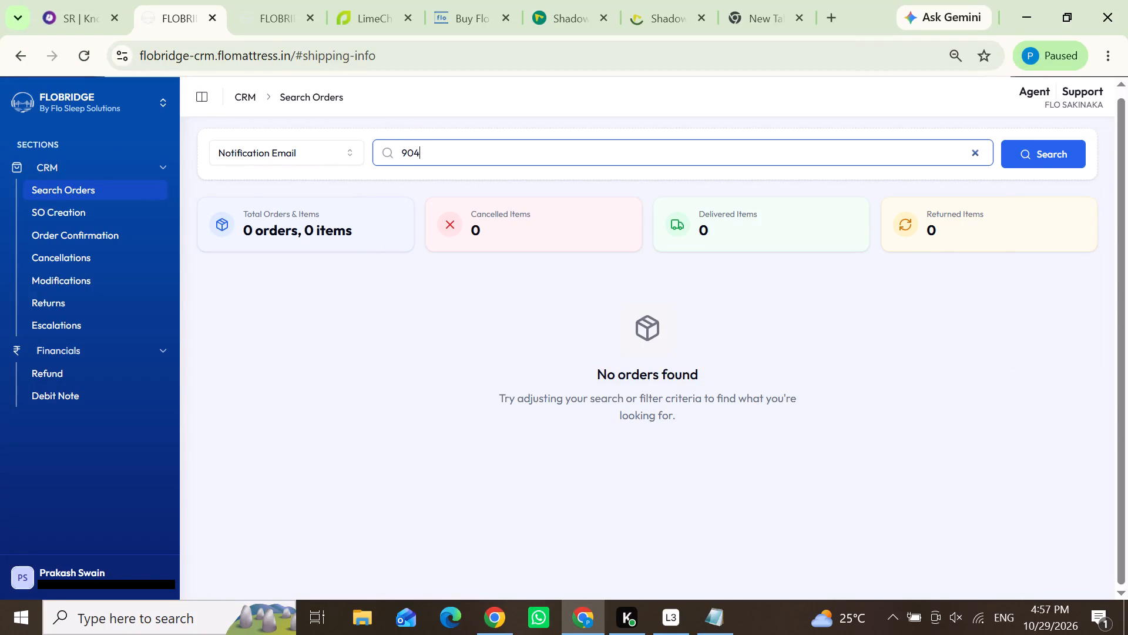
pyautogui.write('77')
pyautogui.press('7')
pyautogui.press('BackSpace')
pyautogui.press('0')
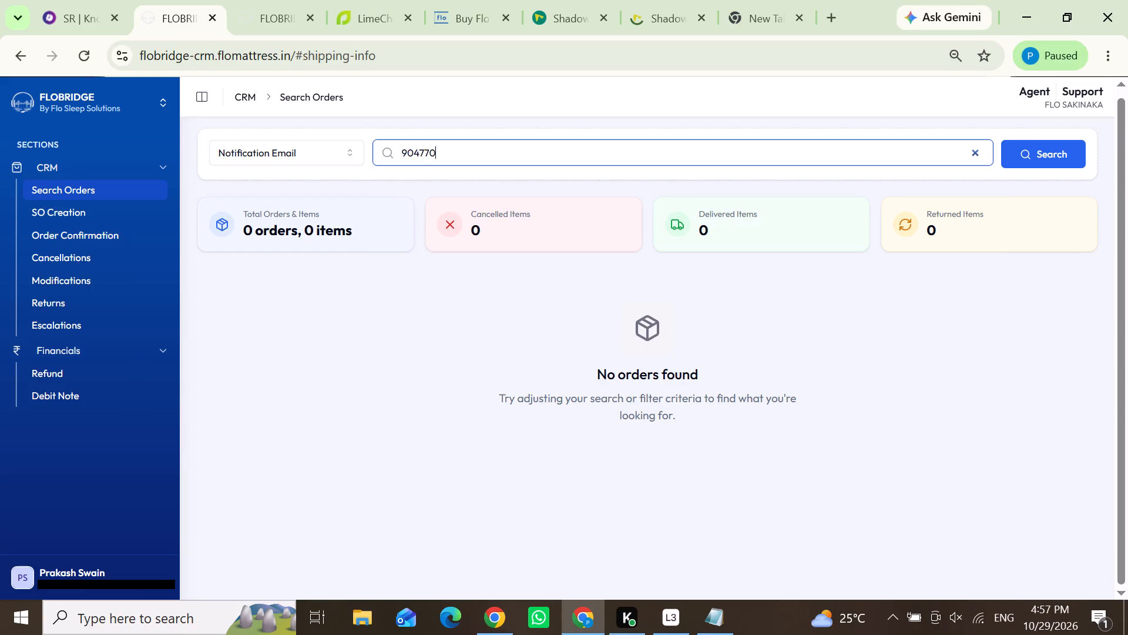
pyautogui.click(322, 155)
pyautogui.click(321, 177)
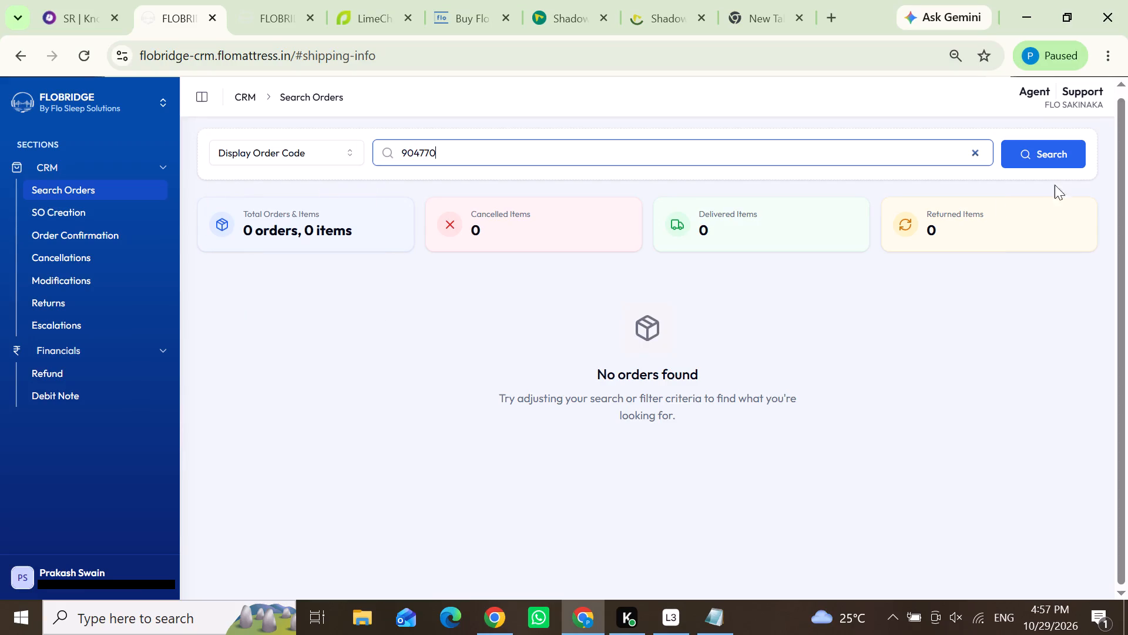
pyautogui.click(1059, 155)
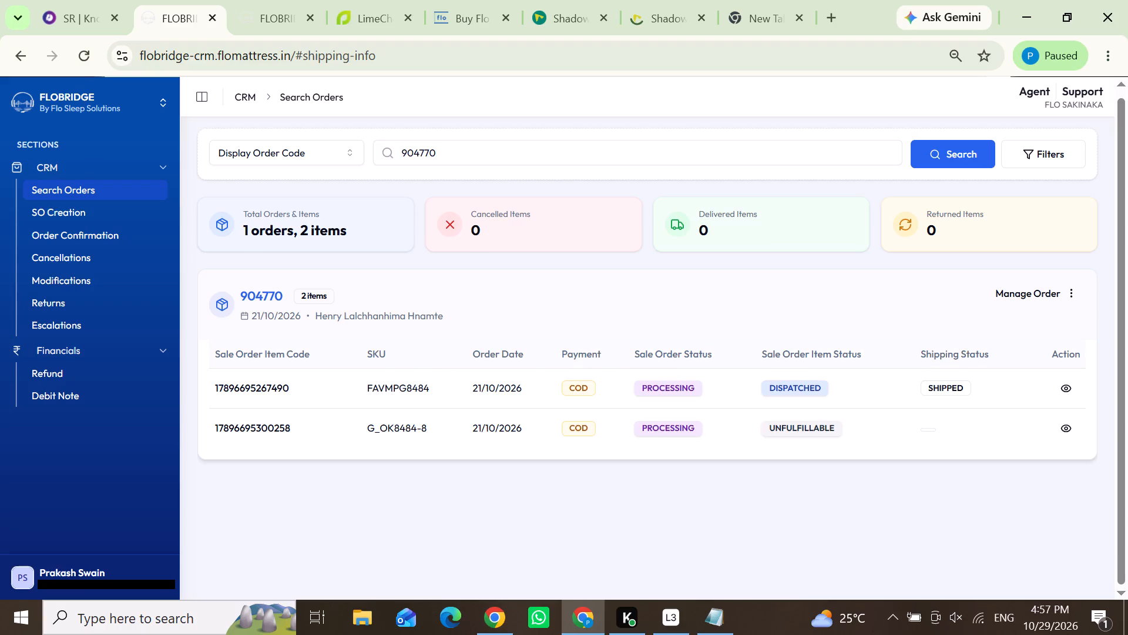
pyautogui.click(284, 295)
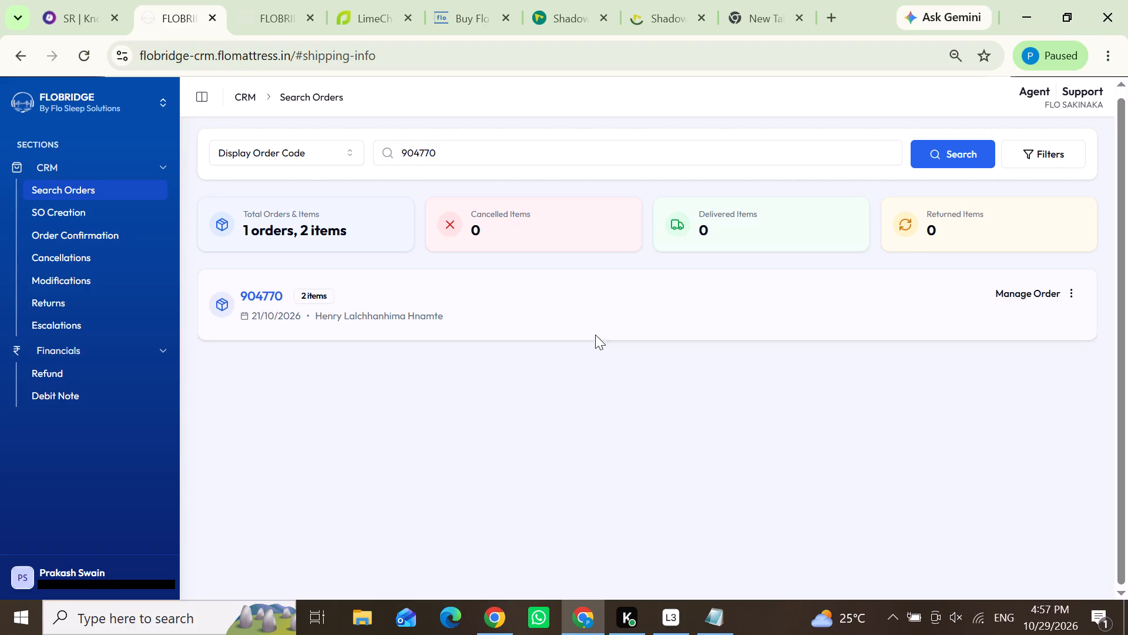
pyautogui.click(592, 318)
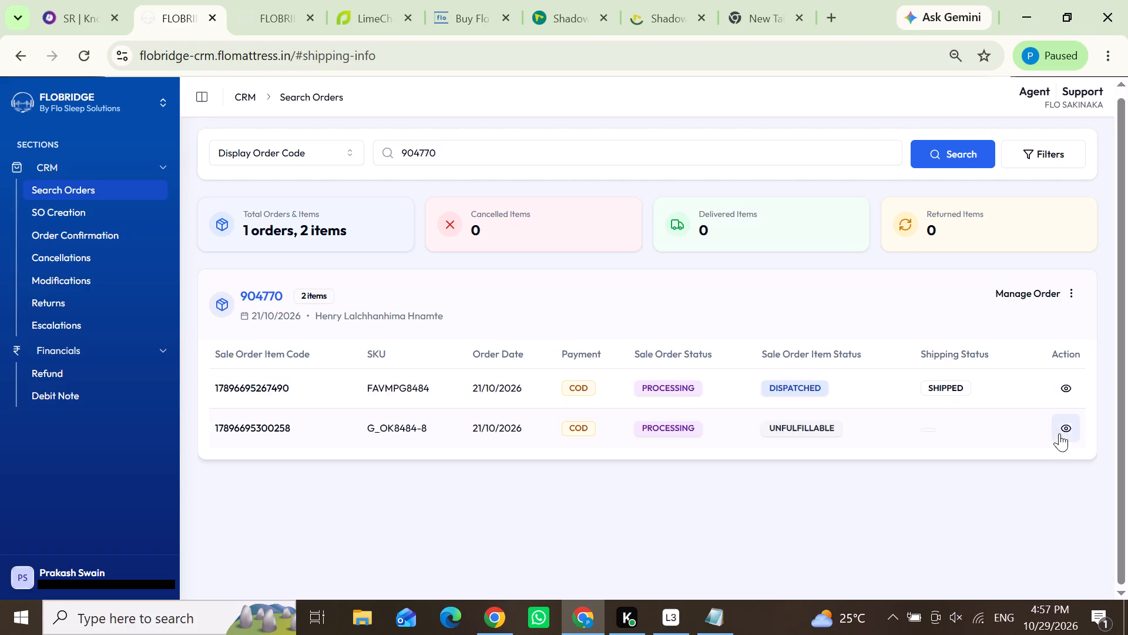
pyautogui.click(1070, 420)
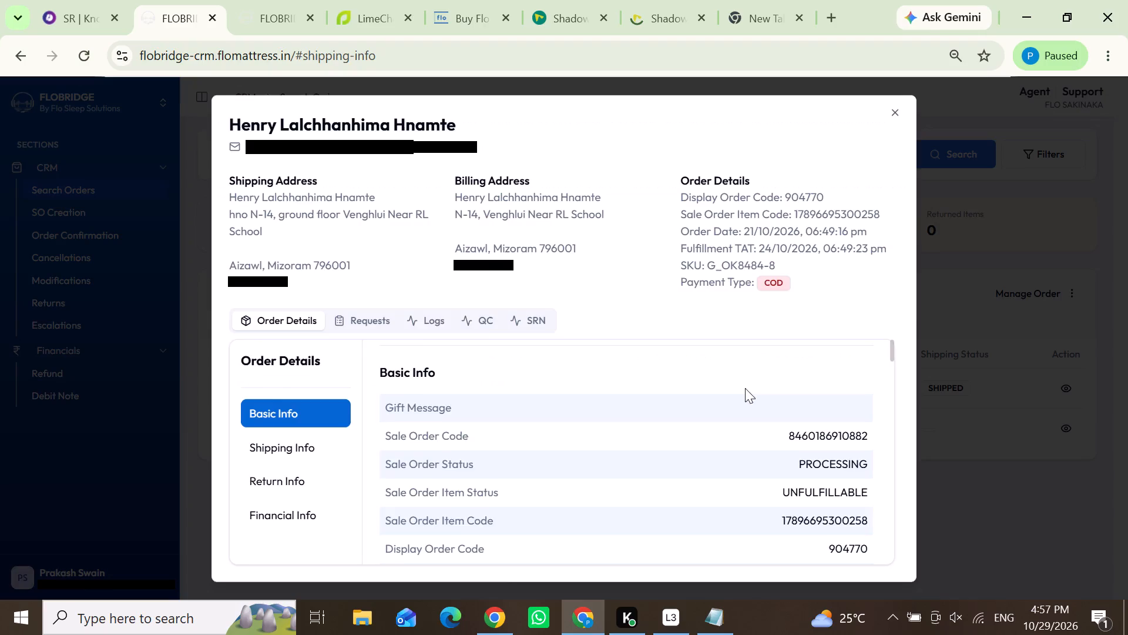
pyautogui.click(427, 319)
pyautogui.click(1054, 463)
# Start an escalation for item G_OK8484-8 with category Order Not Shipped, callback requested No, and committed date 10/31/2026.
pyautogui.click(1048, 295)
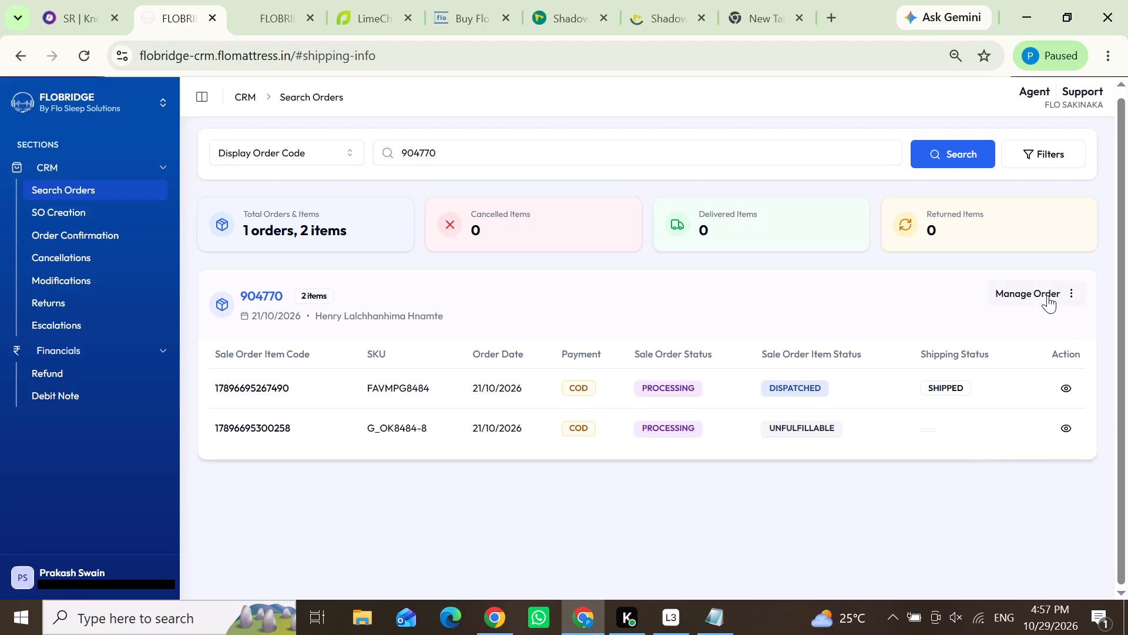
pyautogui.click(1030, 320)
pyautogui.click(545, 208)
pyautogui.click(526, 255)
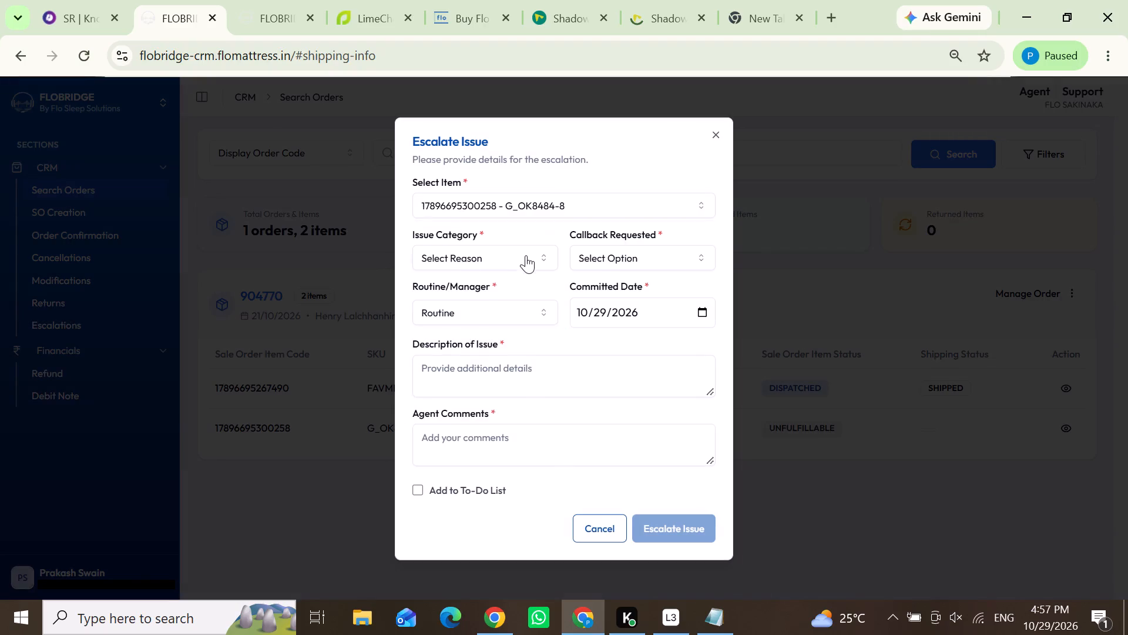
pyautogui.click(522, 252)
pyautogui.click(482, 285)
pyautogui.click(603, 262)
pyautogui.click(596, 304)
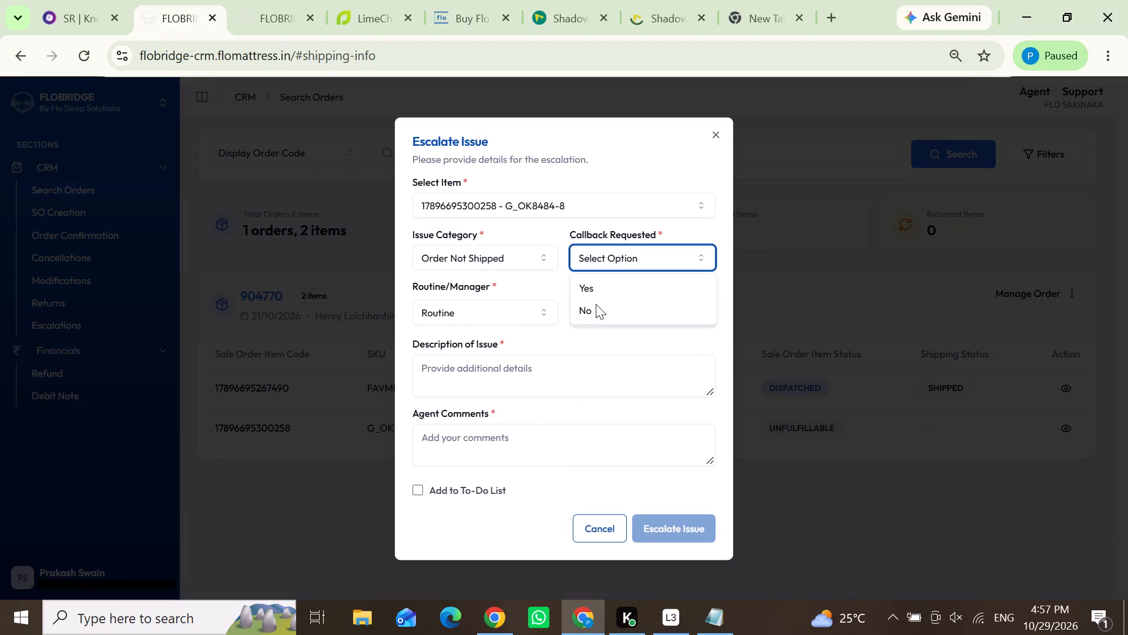
pyautogui.click(700, 311)
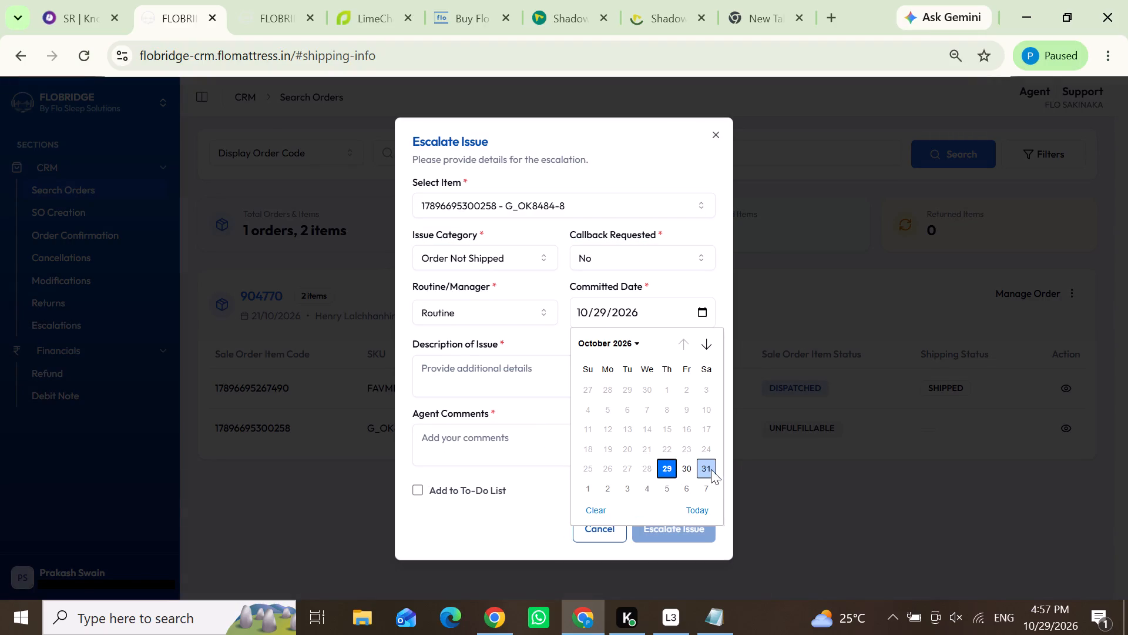
pyautogui.click(712, 469)
# Fill the issue description with the Notepad line "I have escalated this to the concerned team. Your order will be", ending it with "dispatch".
pyautogui.click(486, 370)
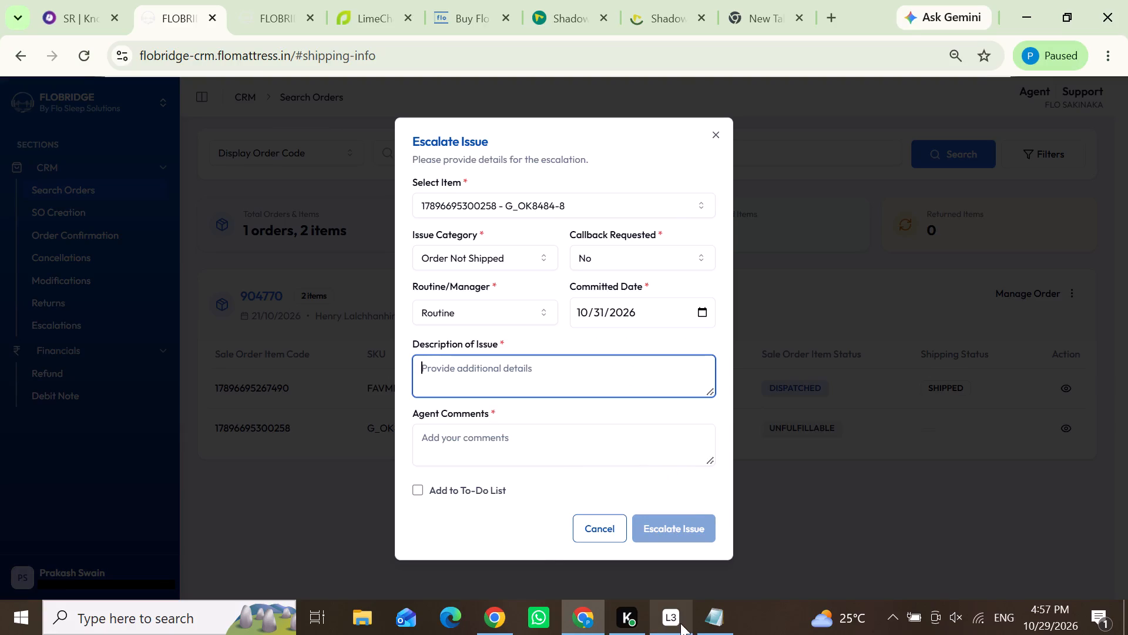
pyautogui.click(713, 623)
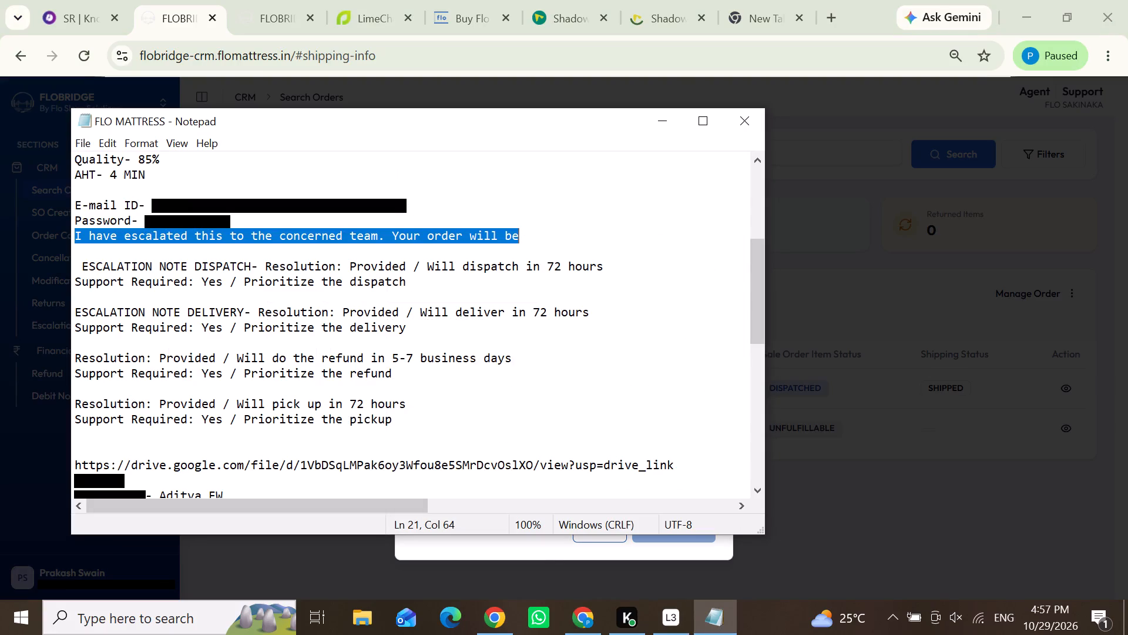
pyautogui.hotkey('ctrl', 'c')
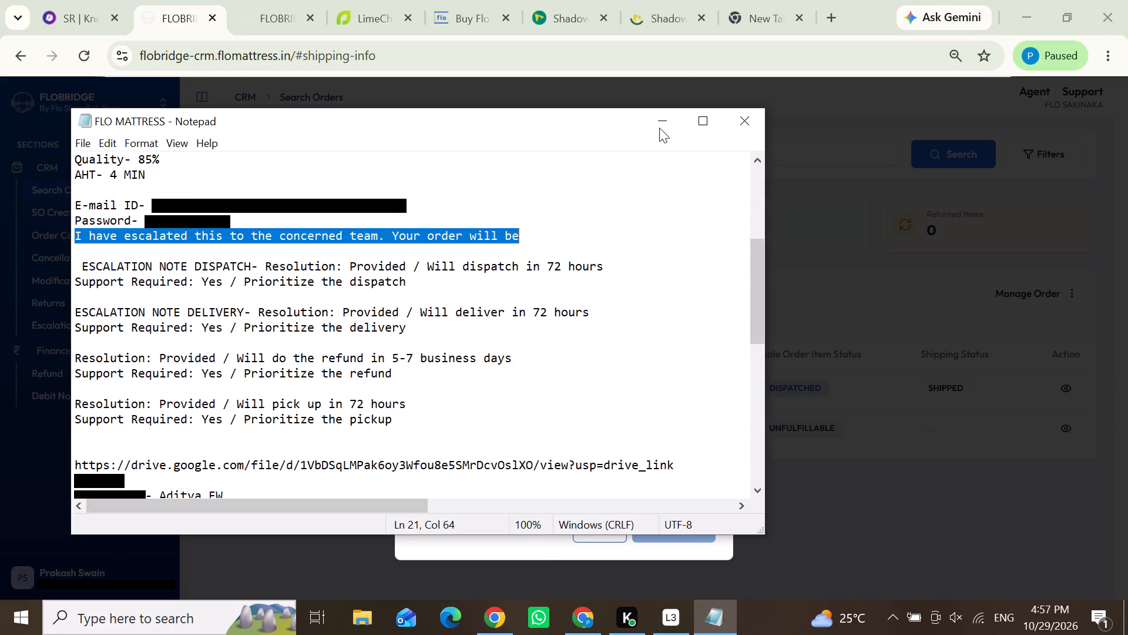
pyautogui.click(659, 126)
pyautogui.hotkey('ctrl', 'v')
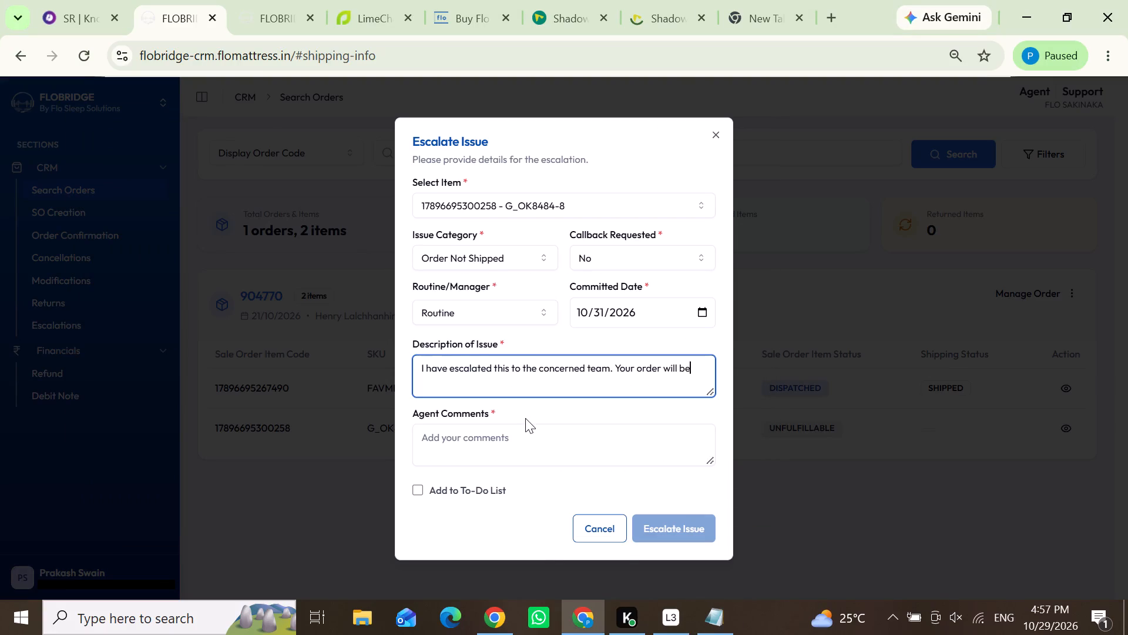
pyautogui.press('space')
pyautogui.write('dispatch')
# Copy the dispatch escalation note's resolution and support lines from Notepad into the agent comments and submit the escalation.
pyautogui.click(532, 448)
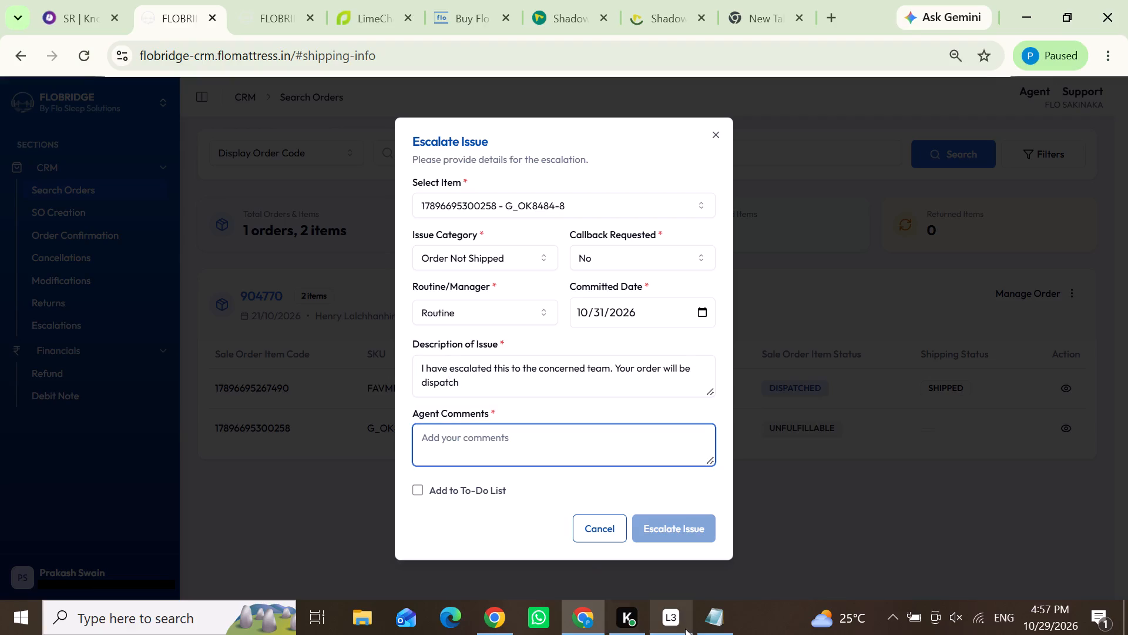
pyautogui.click(710, 621)
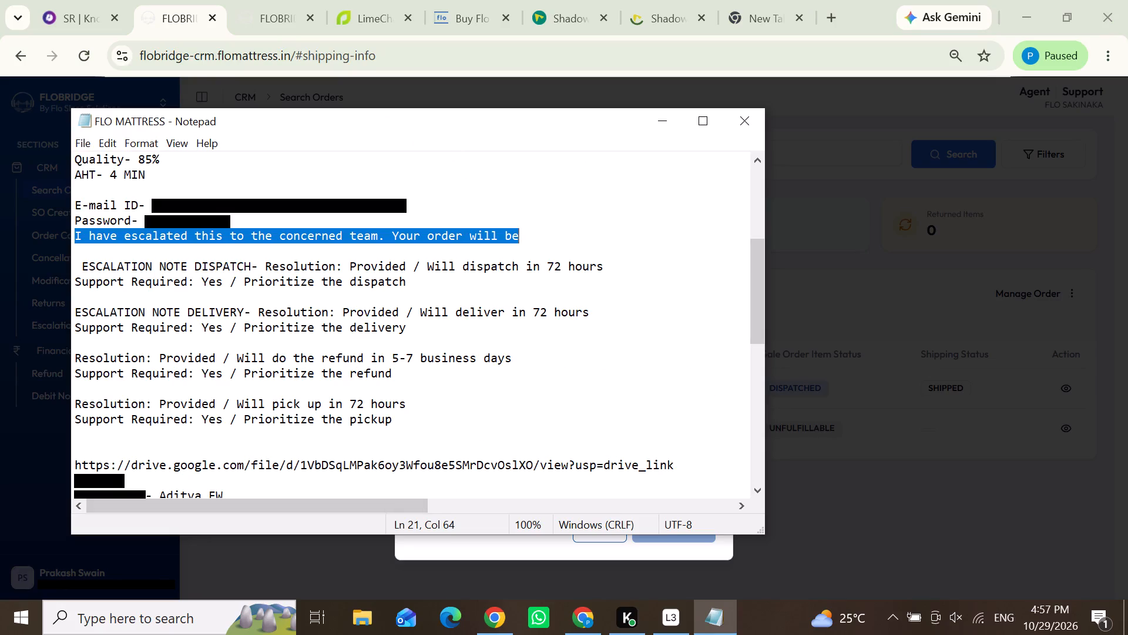
pyautogui.click(80, 263)
pyautogui.moveTo(264, 265); pyautogui.dragTo(422, 296)
pyautogui.hotkey('ctrl', 'c')
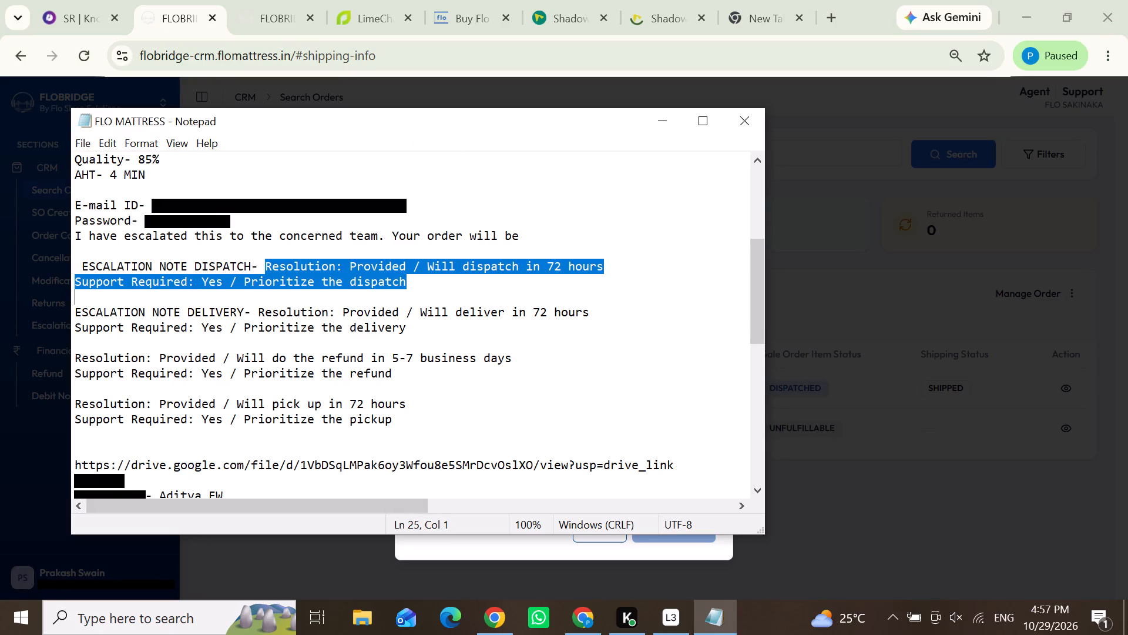
pyautogui.click(657, 117)
pyautogui.hotkey('ctrl', 'v')
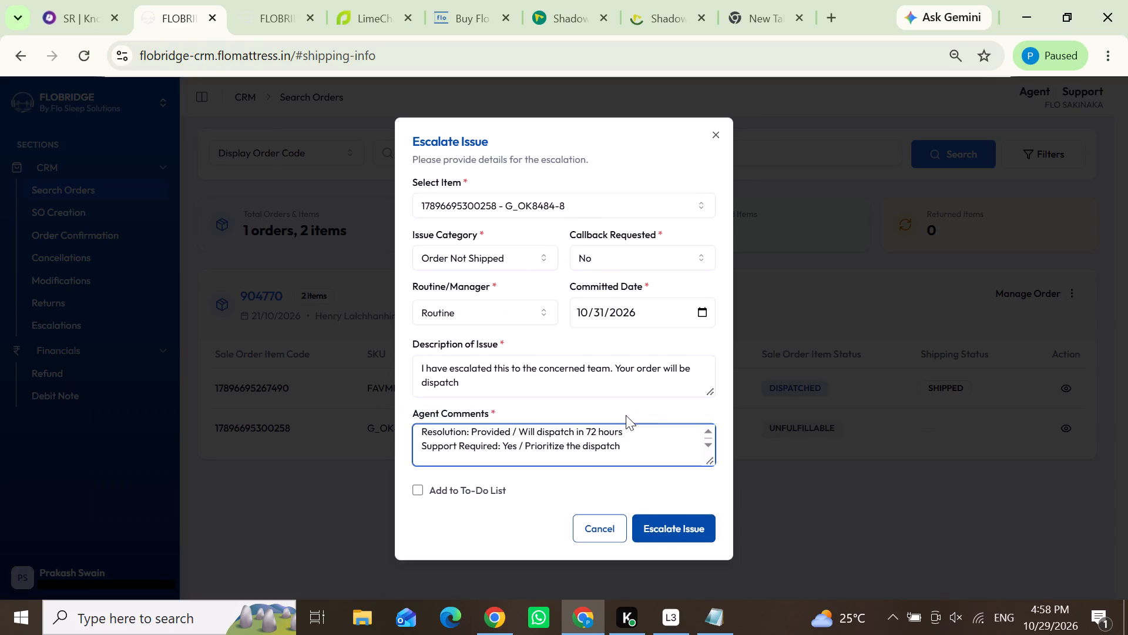
pyautogui.click(687, 533)
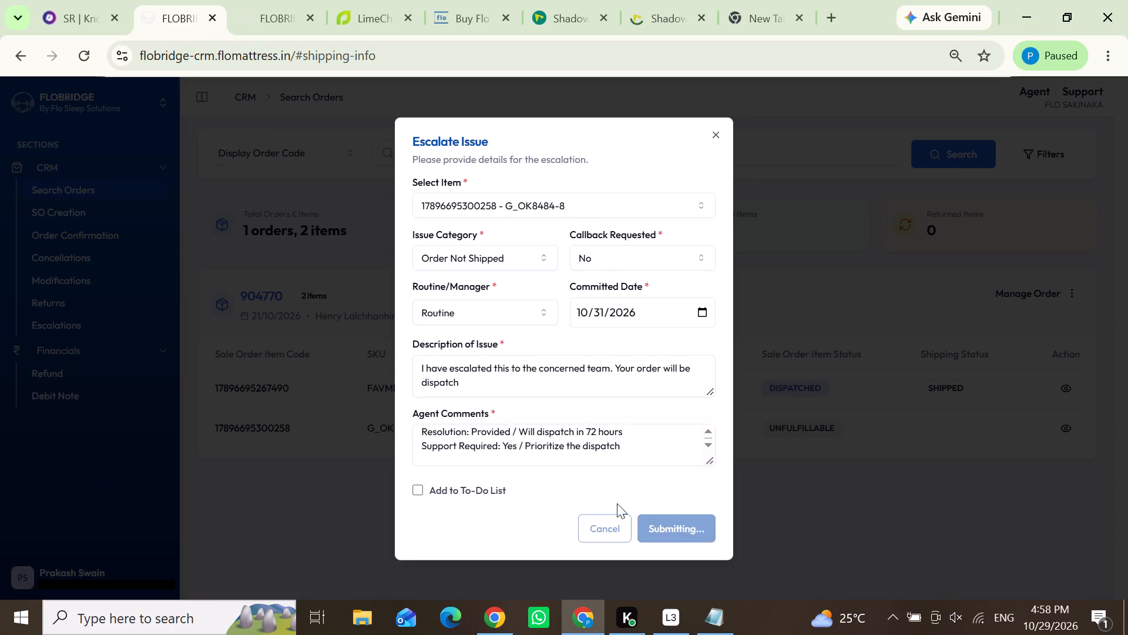
pyautogui.click(549, 419)
pyautogui.click(930, 469)
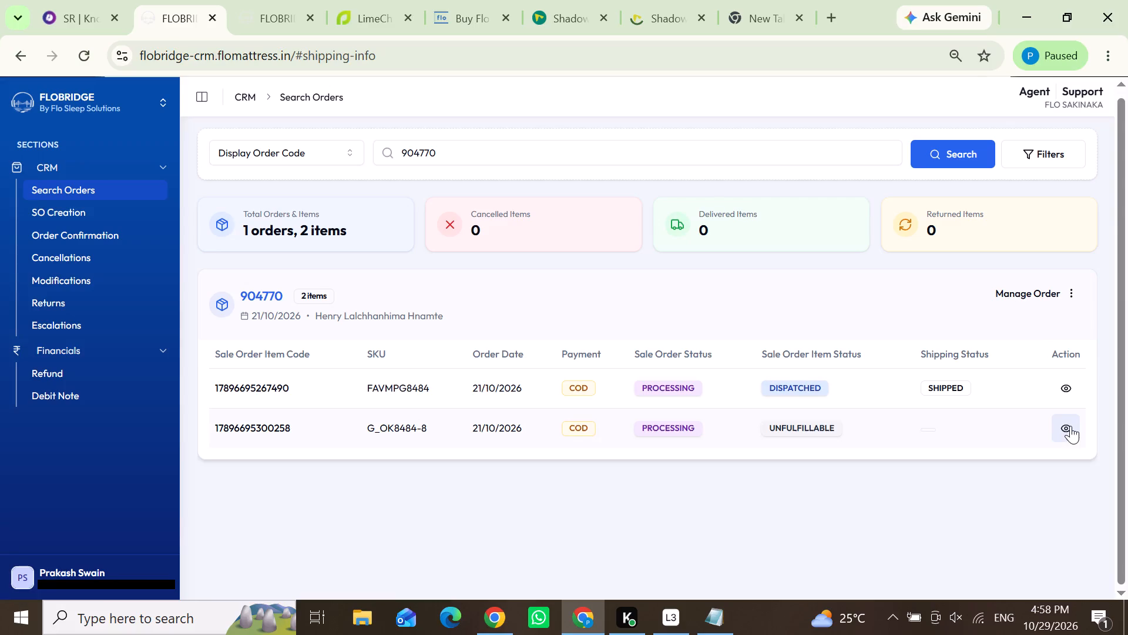
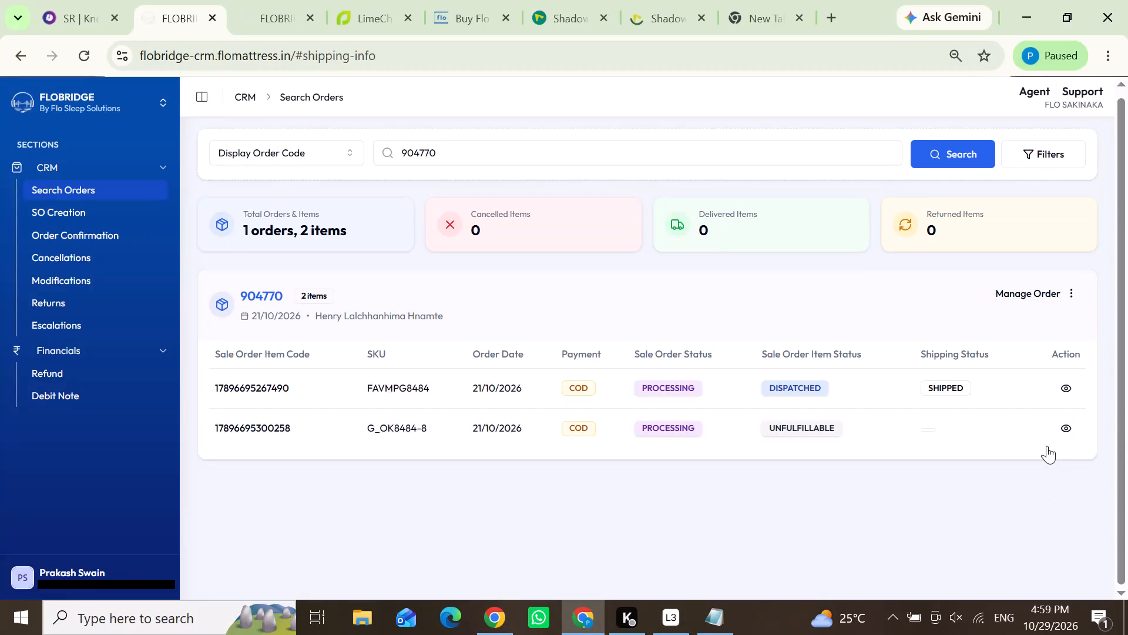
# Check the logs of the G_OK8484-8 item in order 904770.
pyautogui.click(1060, 430)
pyautogui.click(426, 314)
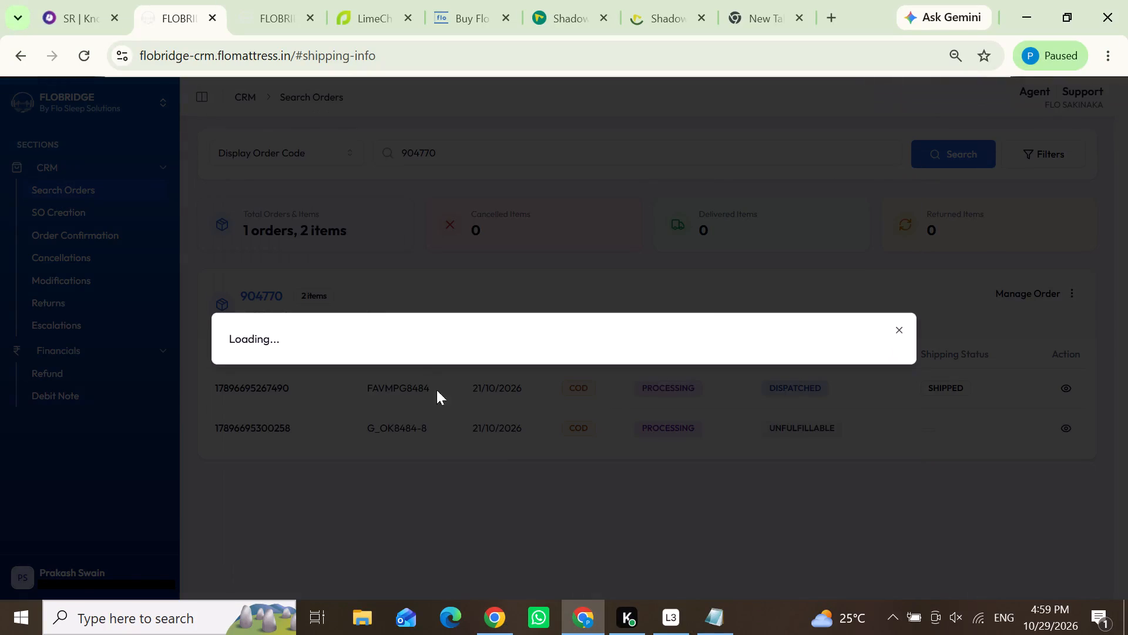
pyautogui.click(1015, 433)
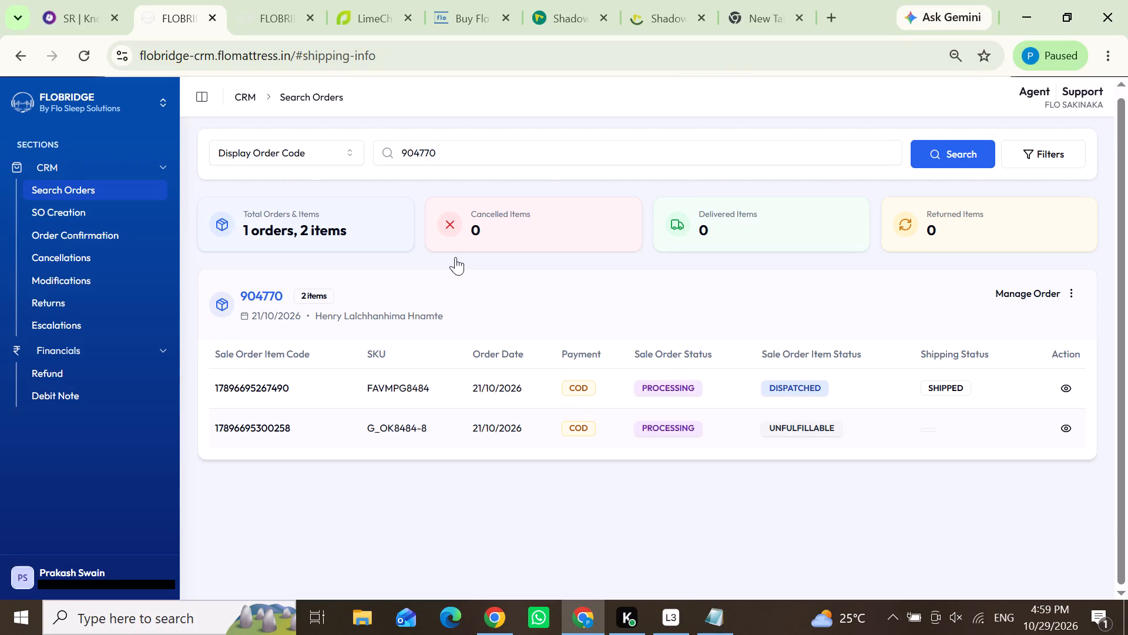
# Copy the current caller's phone number from Knowlarity and search FLOBRIDGE orders with it by Notification Mobile.
pyautogui.click(83, 0)
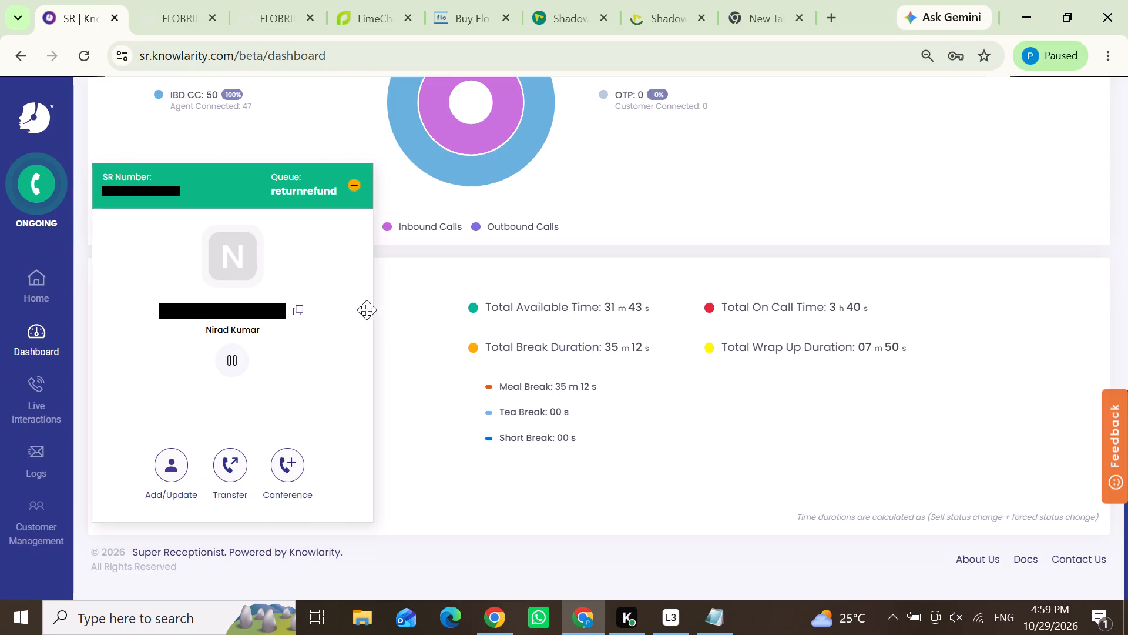
pyautogui.click(300, 316)
pyautogui.click(184, 12)
pyautogui.moveTo(479, 147); pyautogui.dragTo(487, 153)
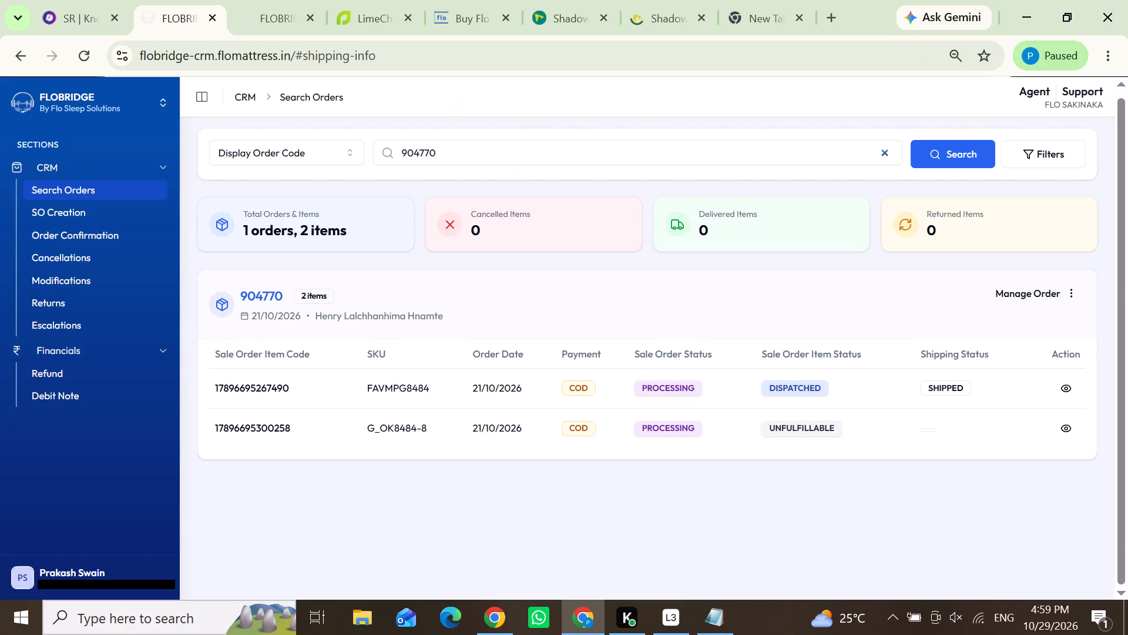
pyautogui.moveTo(487, 153); pyautogui.dragTo(329, 152)
pyautogui.hotkey('ctrl', 'v')
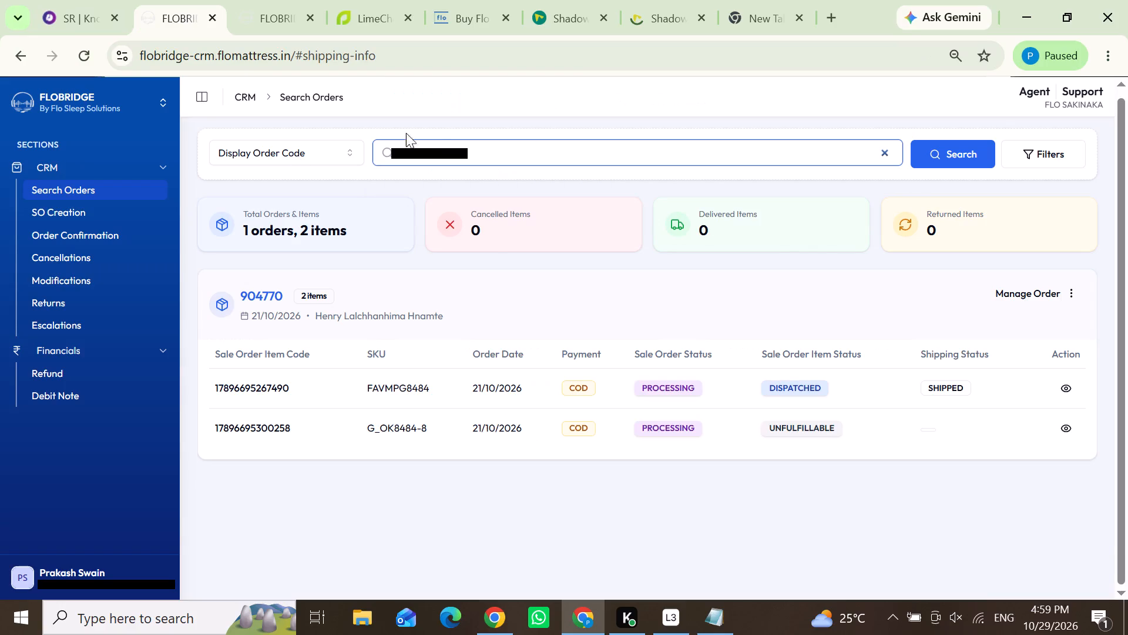
pyautogui.moveTo(416, 152); pyautogui.dragTo(397, 152)
pyautogui.press('BackSpace')
pyautogui.click(963, 156)
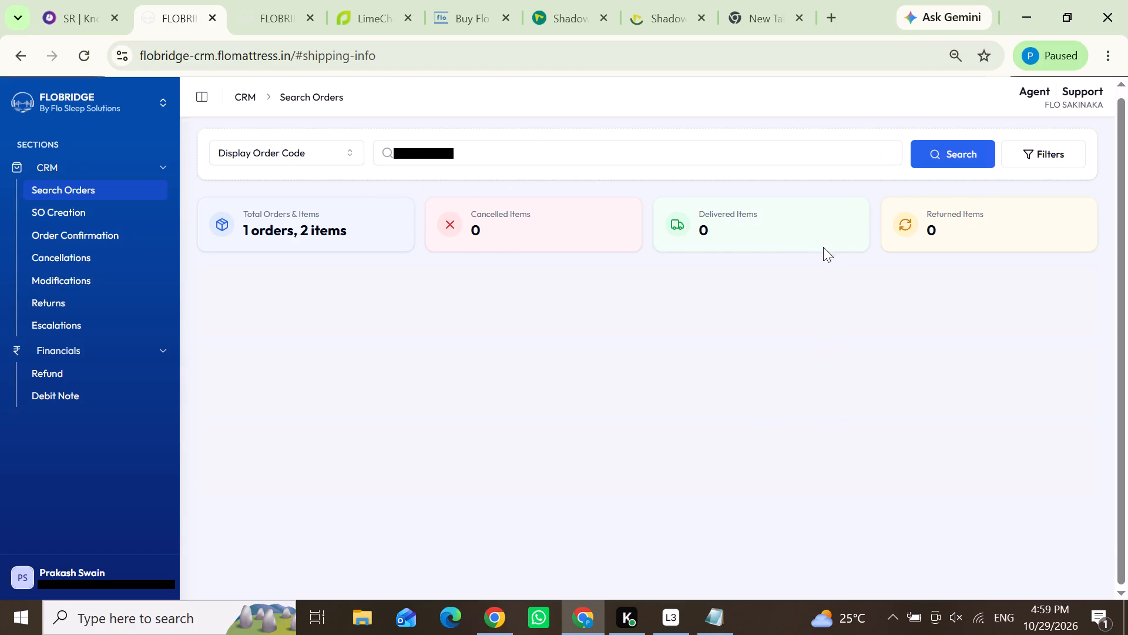
pyautogui.click(320, 156)
pyautogui.click(324, 205)
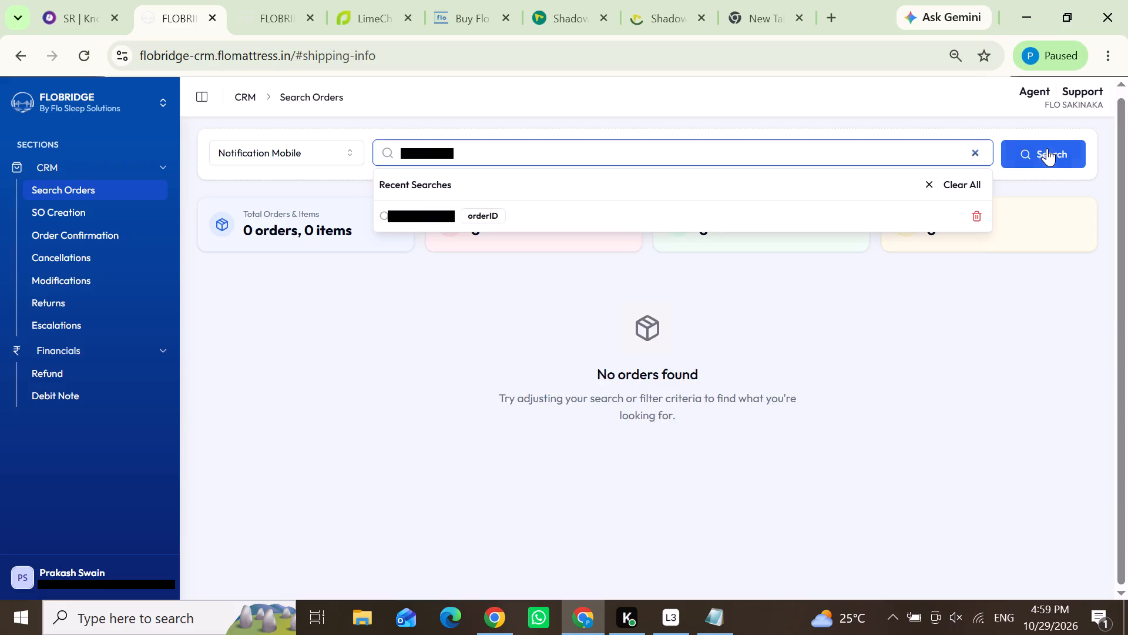
pyautogui.click(1047, 148)
pyautogui.click(492, 471)
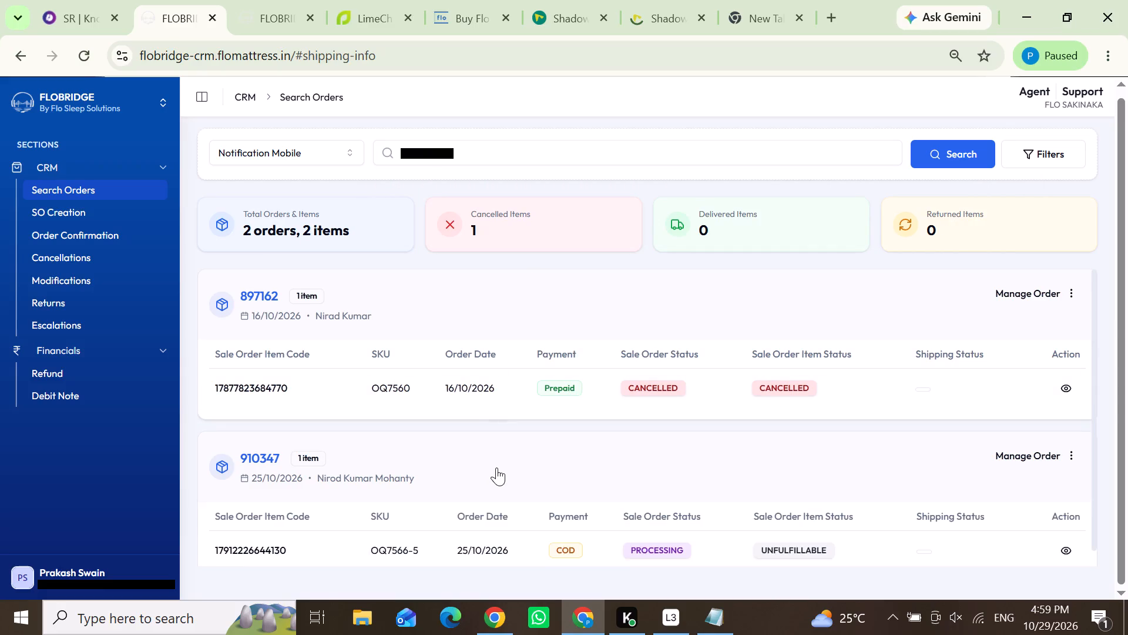
pyautogui.scroll(-3, 496, 467)
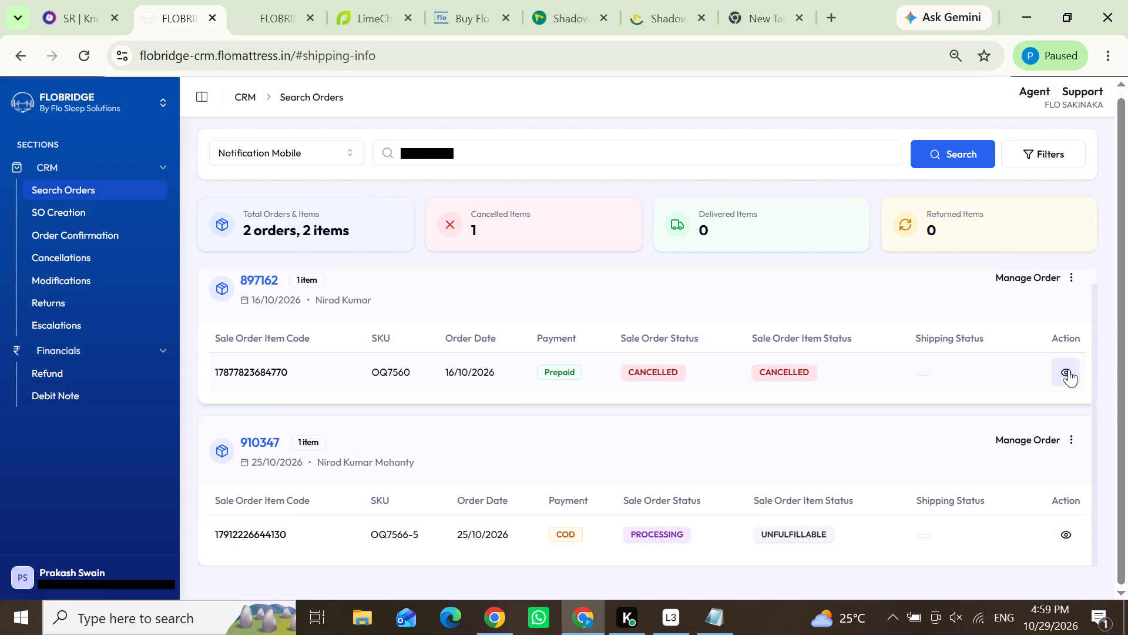
pyautogui.click(1069, 369)
pyautogui.click(419, 319)
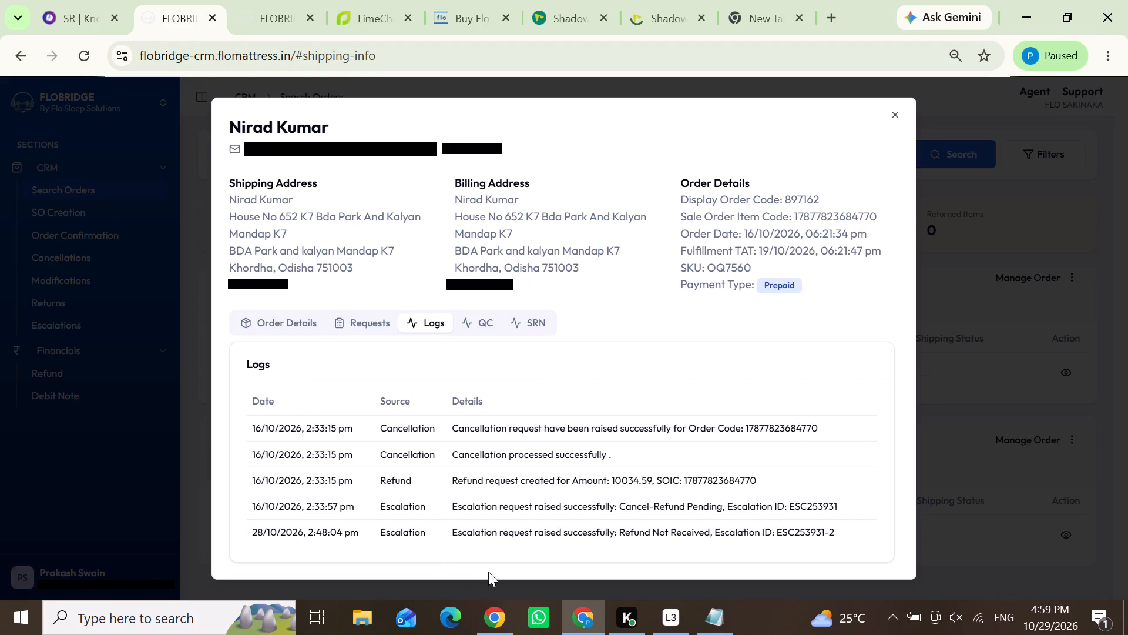
pyautogui.click(960, 477)
pyautogui.scroll(1, 333, 369)
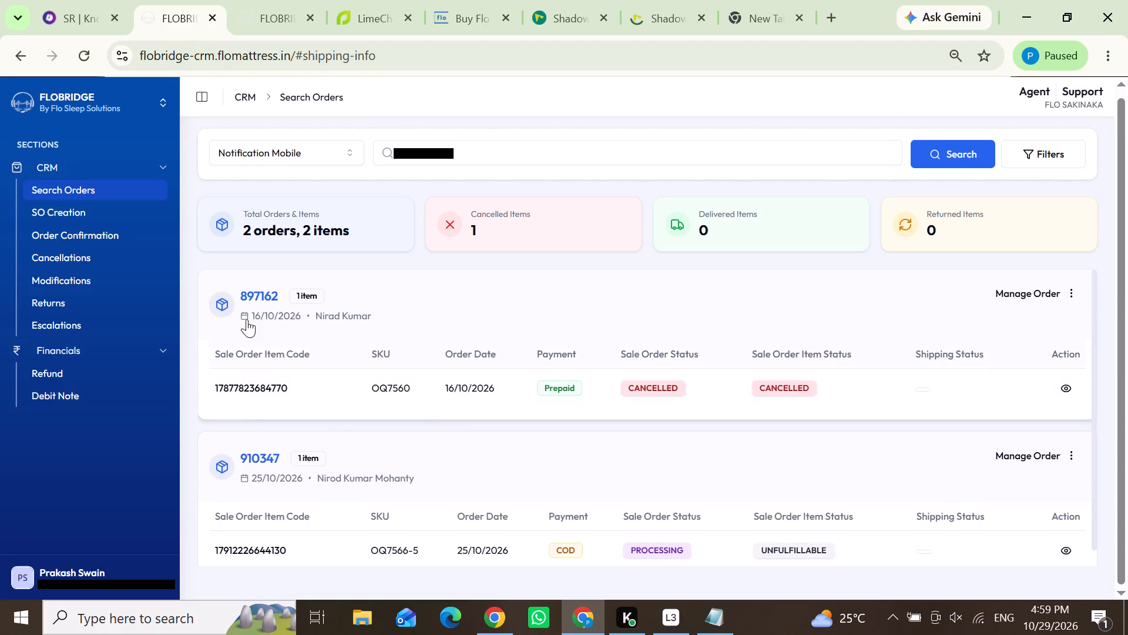
pyautogui.moveTo(281, 293); pyautogui.dragTo(231, 293)
pyautogui.hotkey('ctrl', 'c')
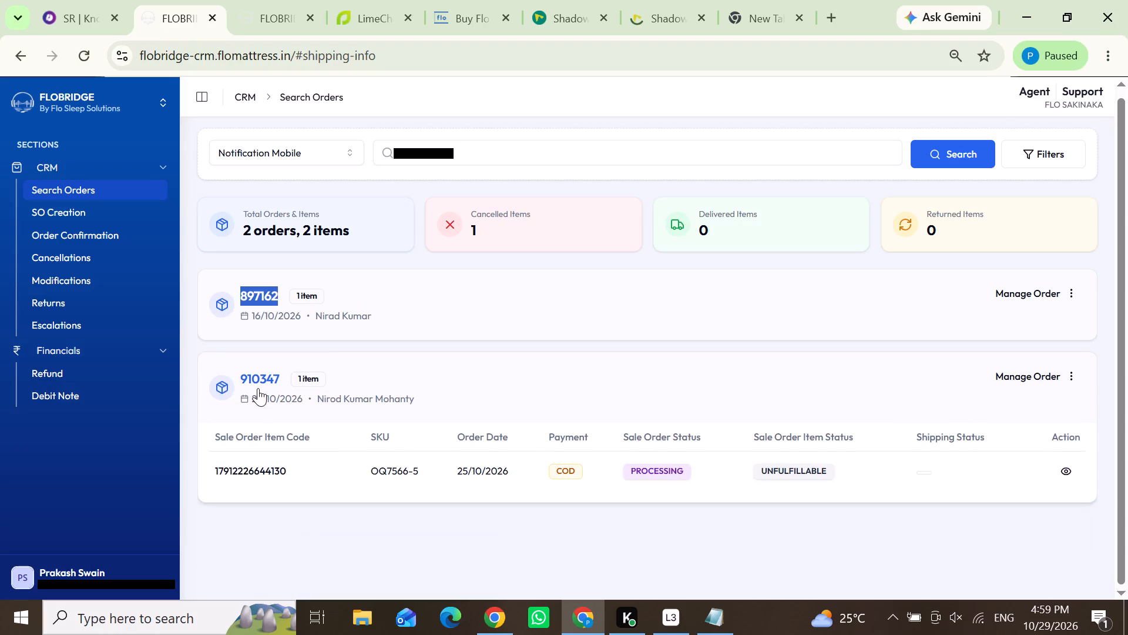
# In Knowlarity, open the caller's customer update form and set the disposition to Refund Status.
pyautogui.click(65, 21)
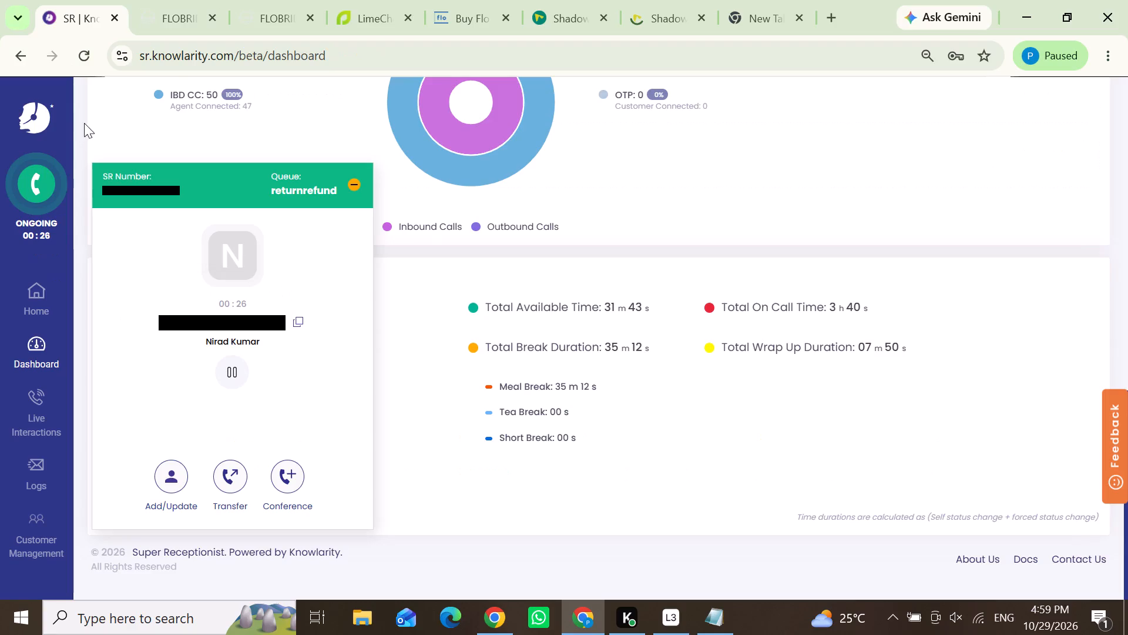
pyautogui.click(173, 482)
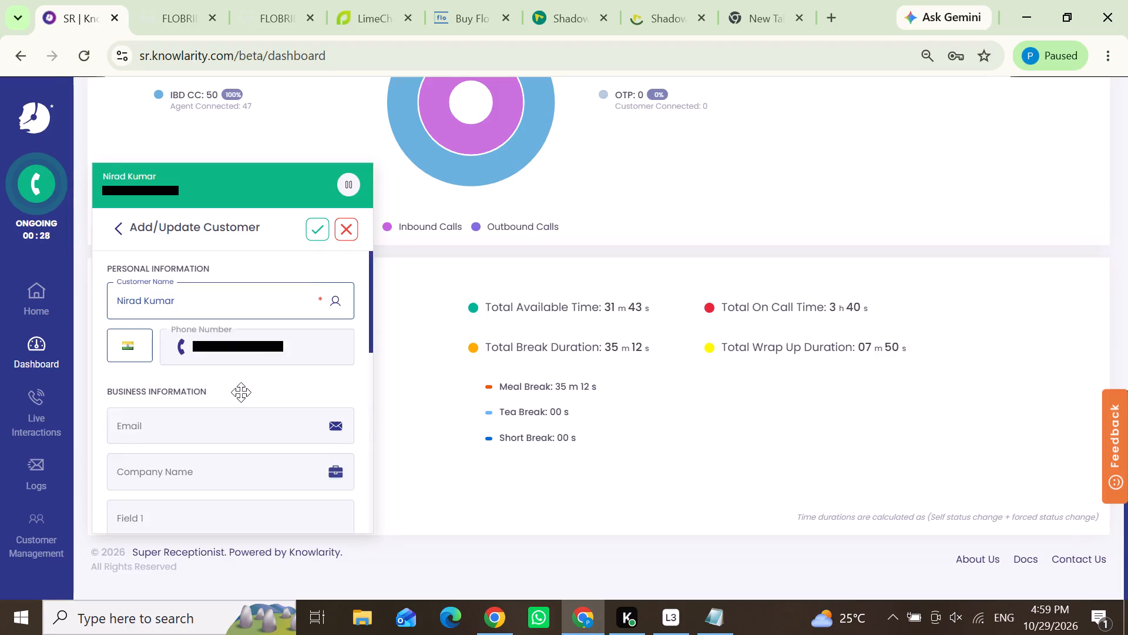
pyautogui.scroll(-2, 241, 392)
pyautogui.scroll(1, 224, 374)
pyautogui.click(207, 467)
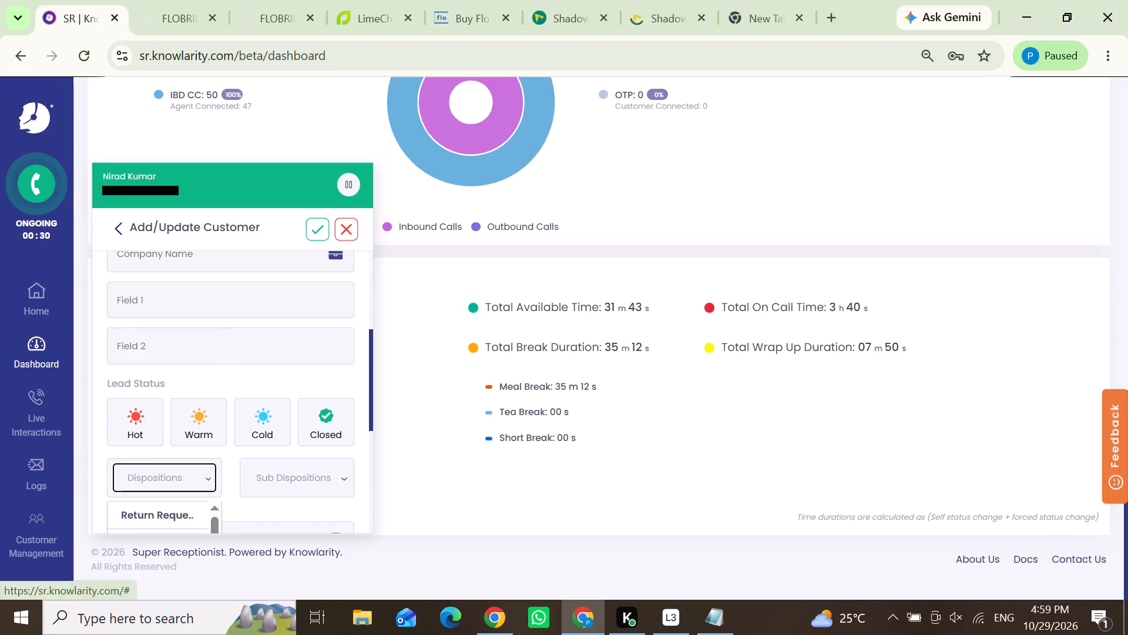
pyautogui.scroll(-1, 292, 415)
pyautogui.click(163, 279)
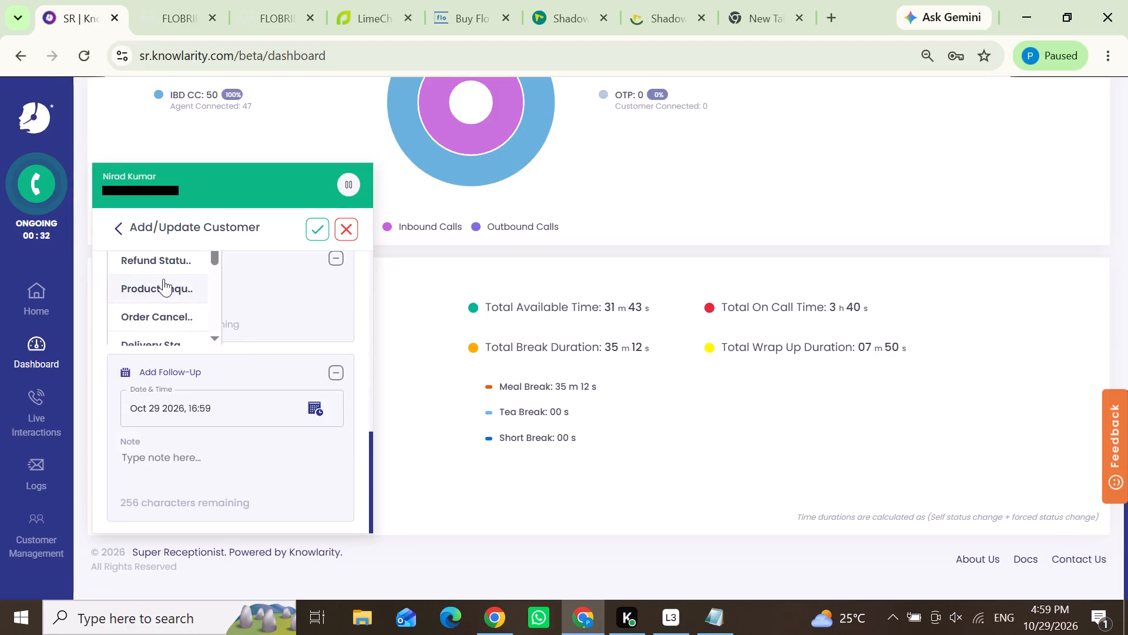
pyautogui.scroll(1, 299, 338)
pyautogui.click(170, 493)
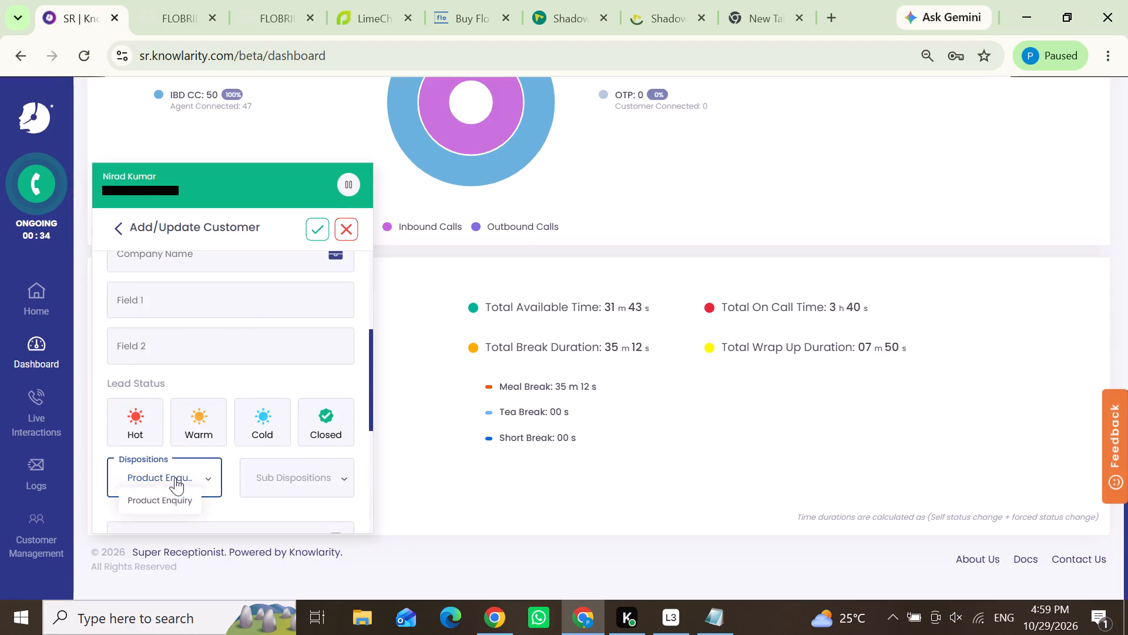
pyautogui.click(175, 477)
pyautogui.moveTo(371, 402); pyautogui.dragTo(367, 425)
pyautogui.click(145, 484)
pyautogui.click(149, 500)
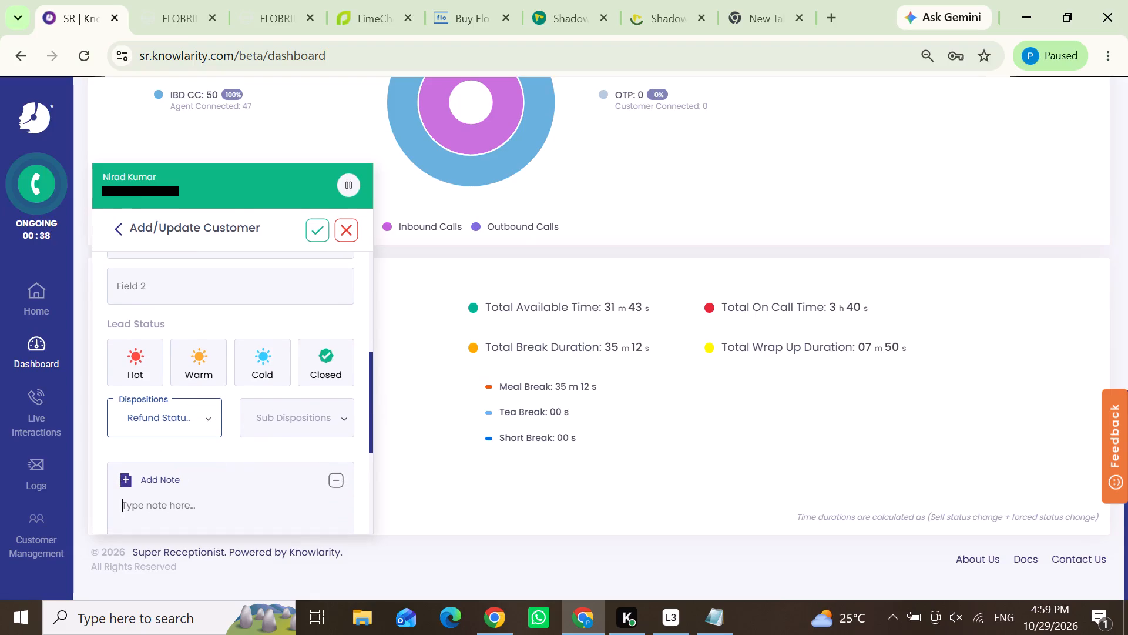
pyautogui.hotkey('ctrl', 'v')
pyautogui.click(314, 227)
pyautogui.click(178, 21)
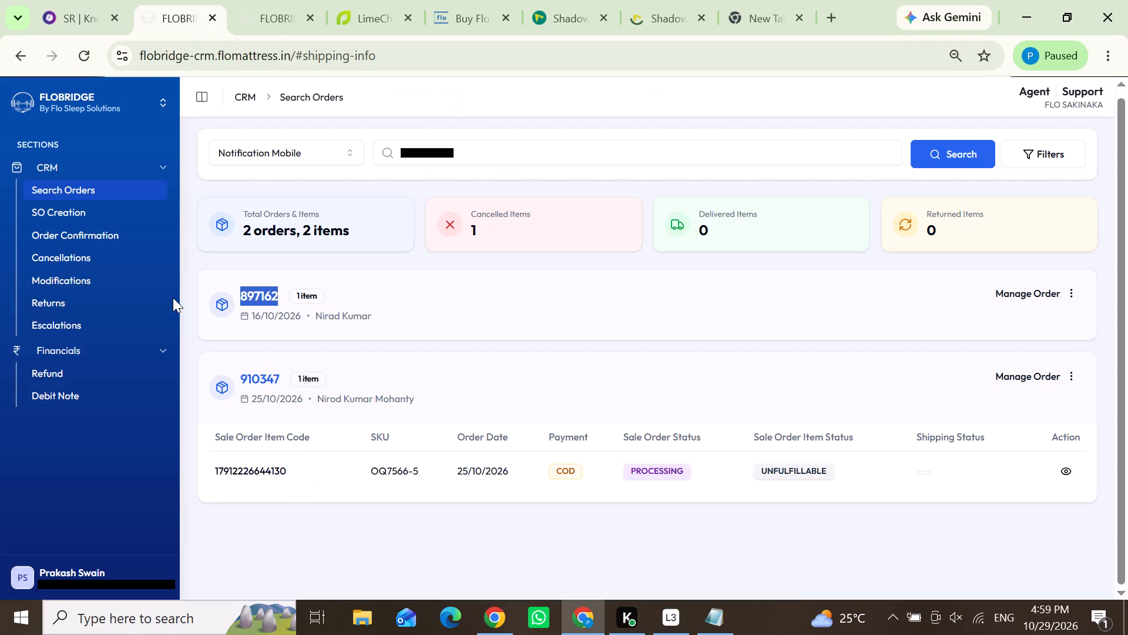
pyautogui.click(48, 374)
pyautogui.click(488, 318)
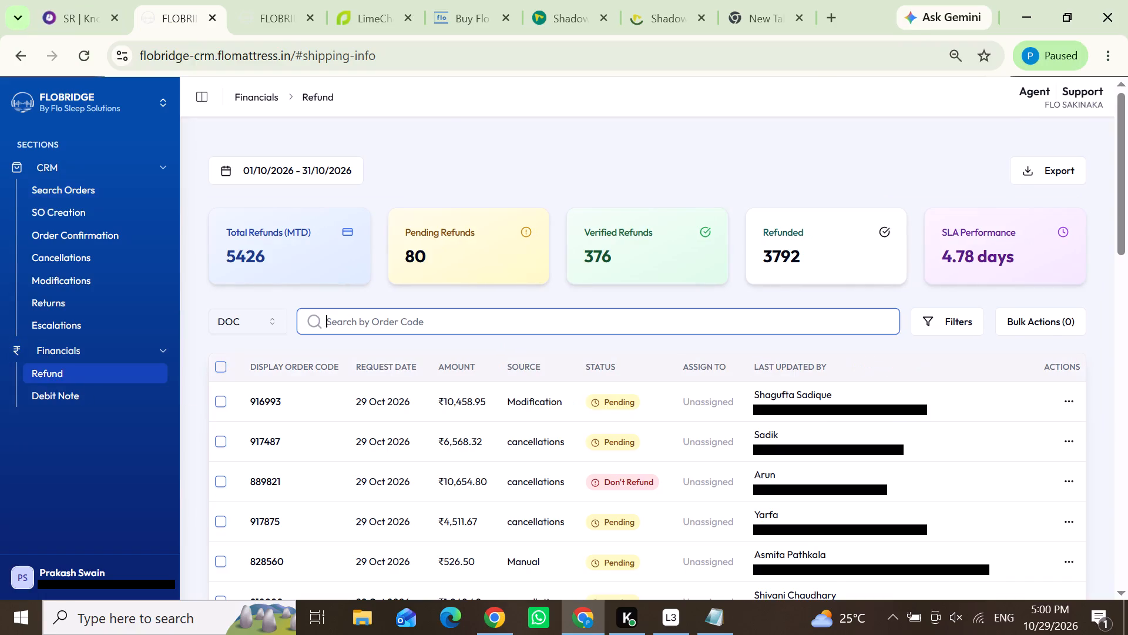
pyautogui.hotkey('ctrl', 'v')
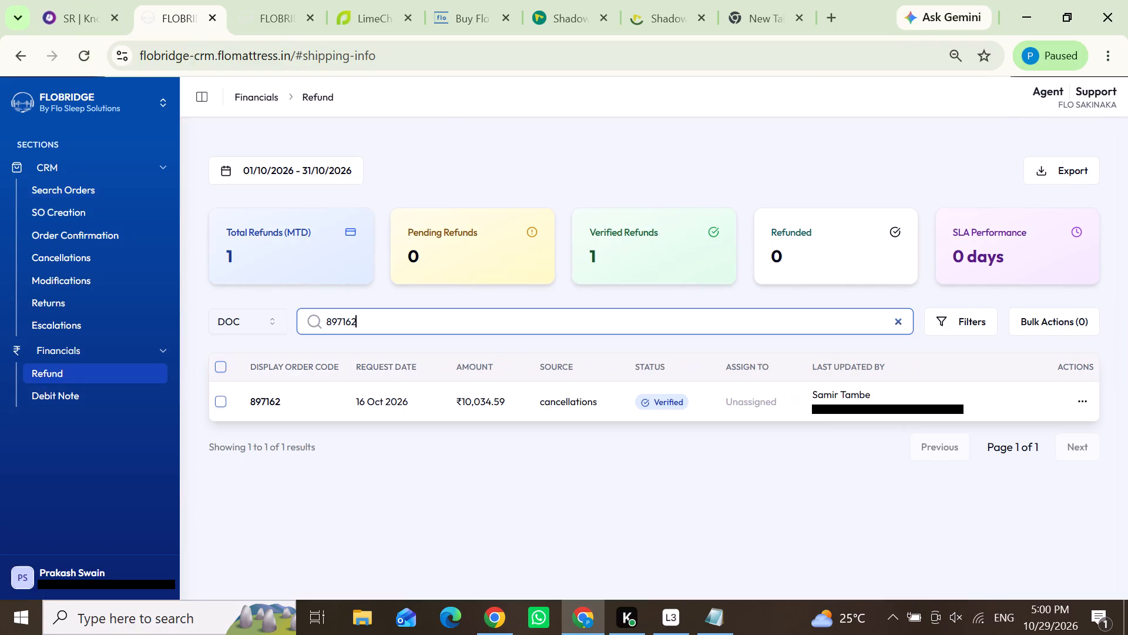
pyautogui.click(1074, 401)
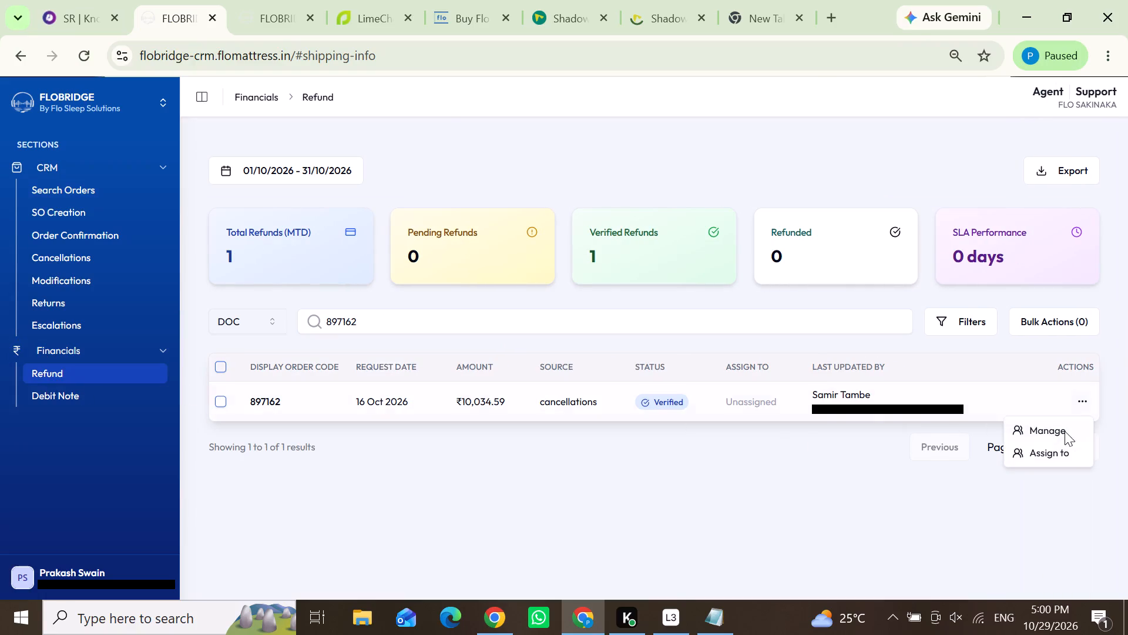
pyautogui.click(1062, 435)
pyautogui.scroll(1, 639, 418)
pyautogui.moveTo(770, 359); pyautogui.dragTo(699, 356)
pyautogui.click(720, 434)
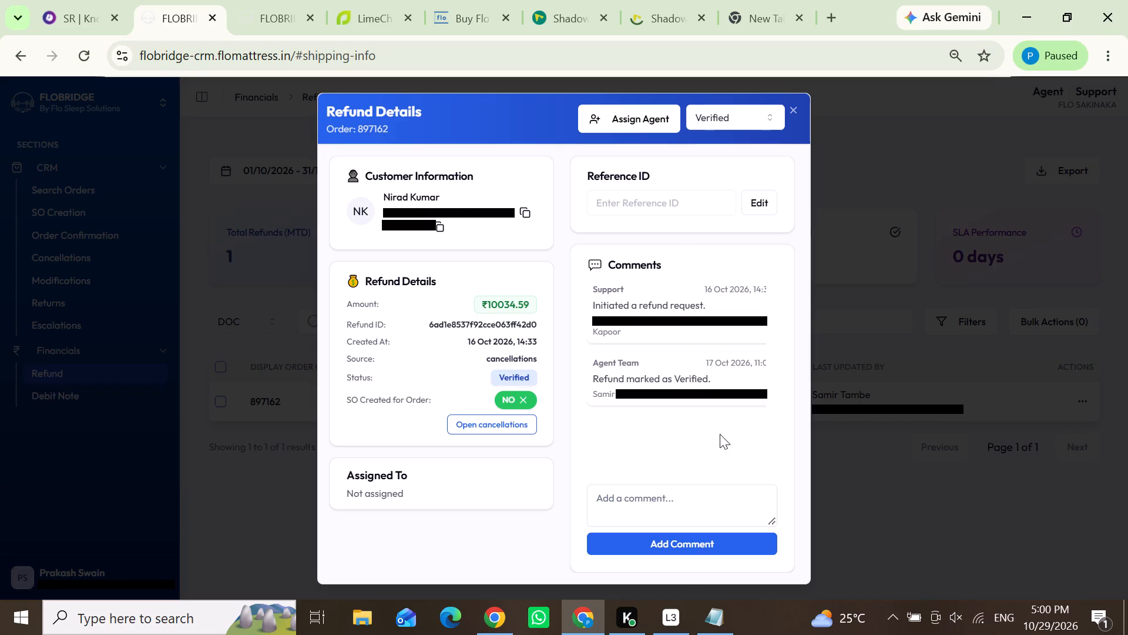
pyautogui.click(857, 424)
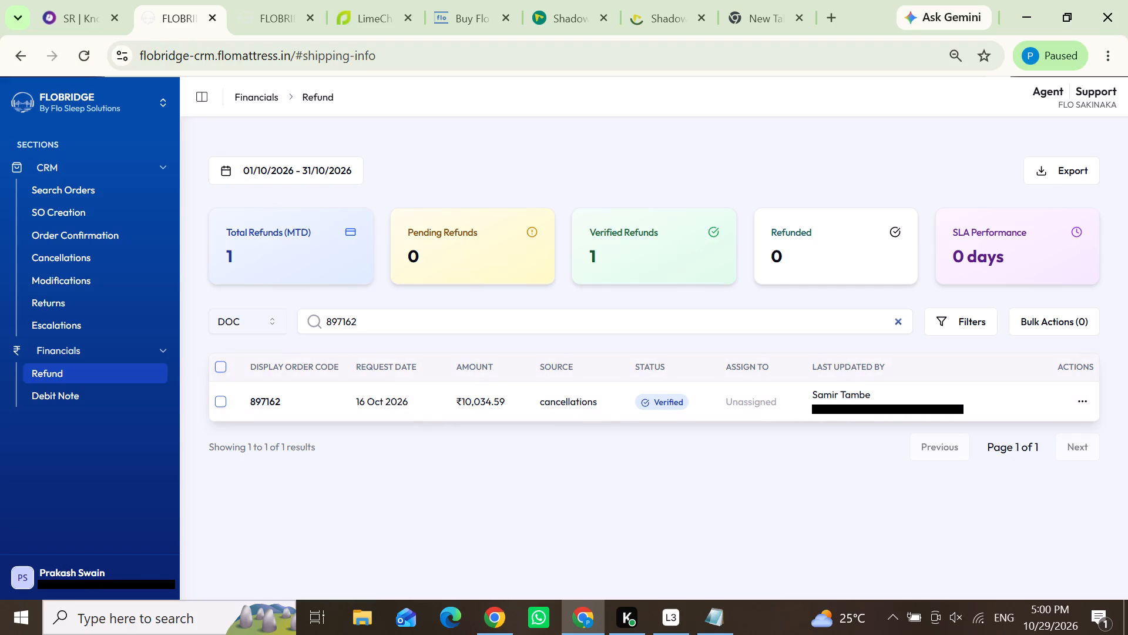
pyautogui.moveTo(365, 320); pyautogui.dragTo(317, 322)
pyautogui.hotkey('ctrl', 'c')
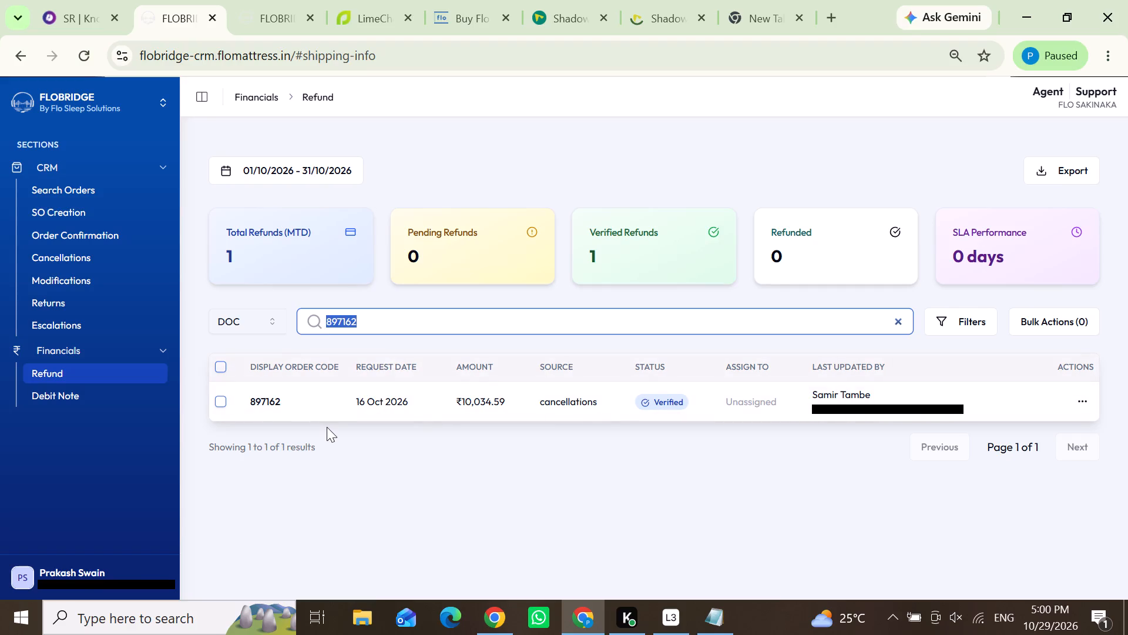
pyautogui.click(62, 325)
pyautogui.click(358, 366)
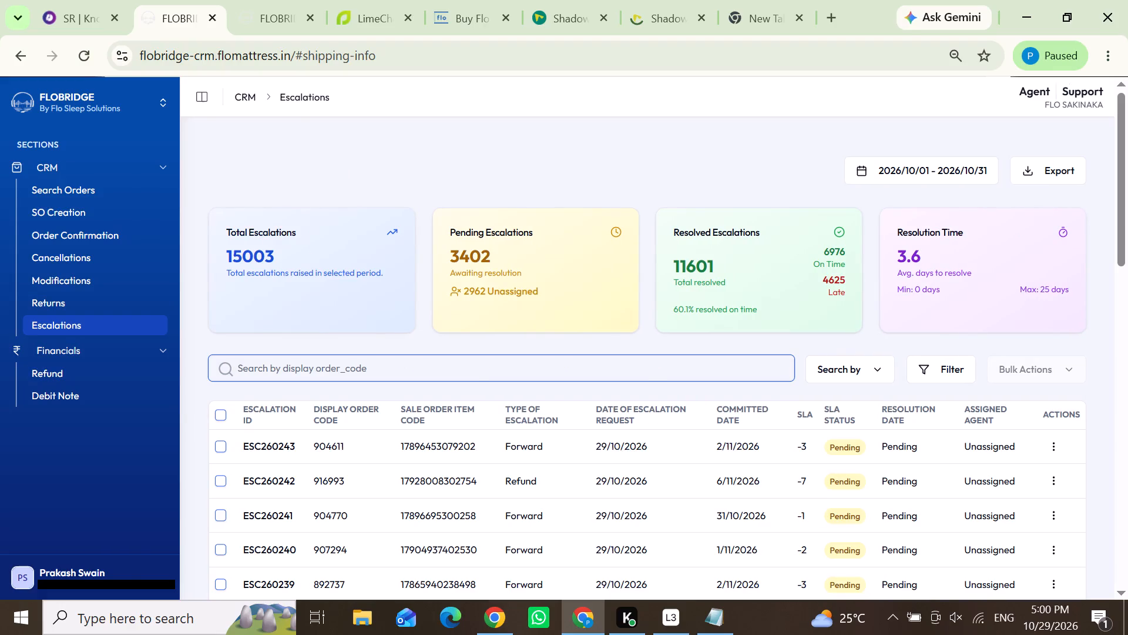
pyautogui.hotkey('ctrl', 'v')
pyautogui.press('Return')
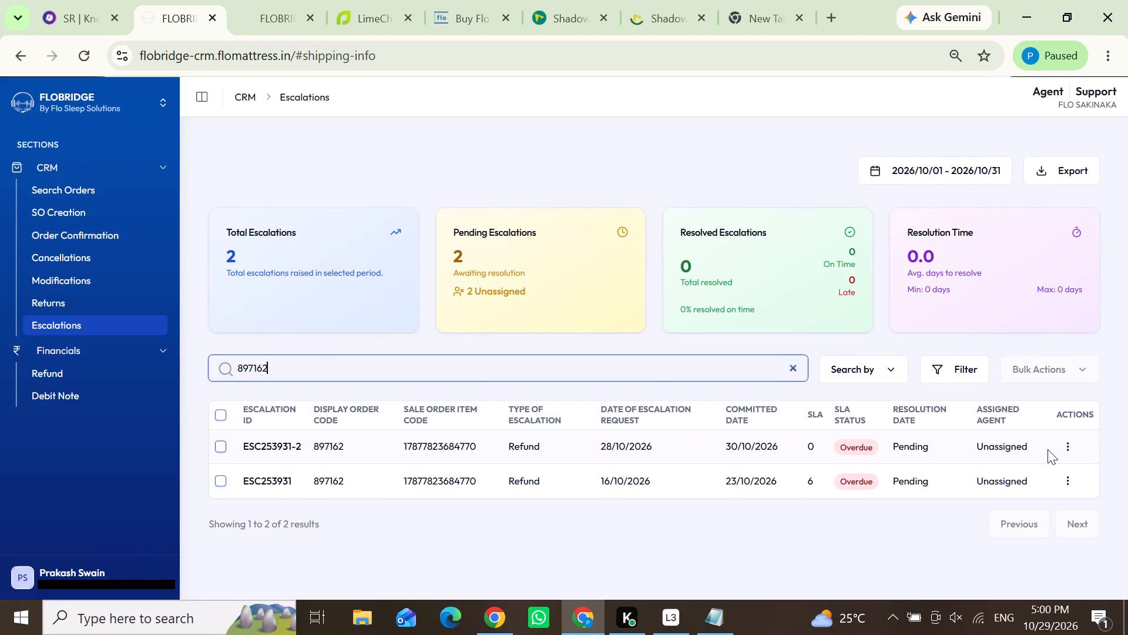
pyautogui.click(1062, 449)
pyautogui.click(1028, 492)
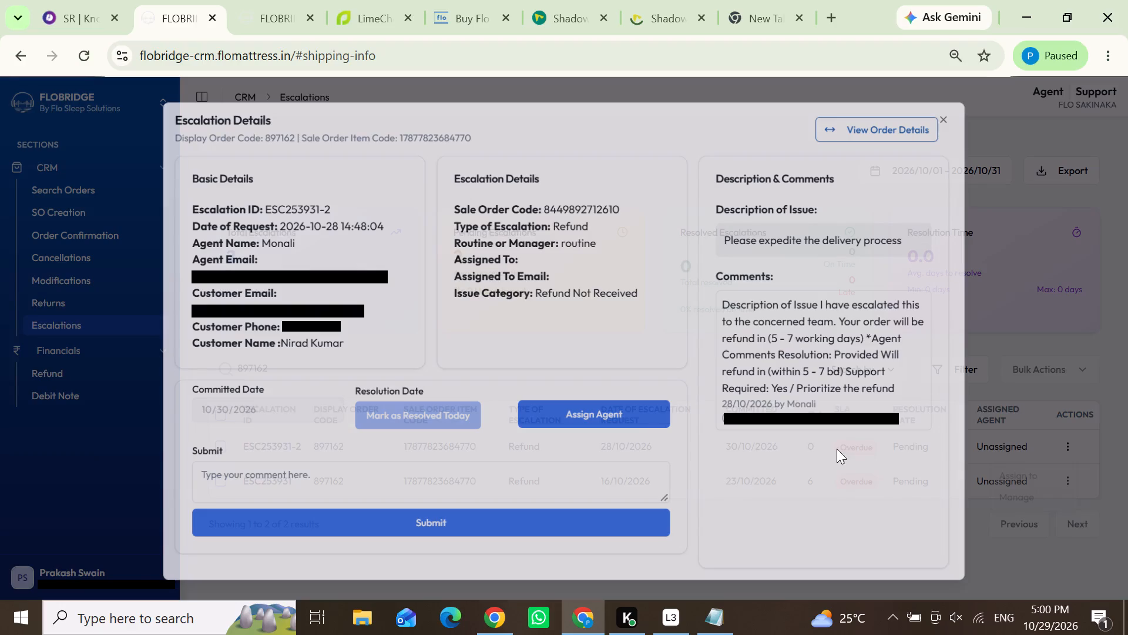
pyautogui.click(1127, 477)
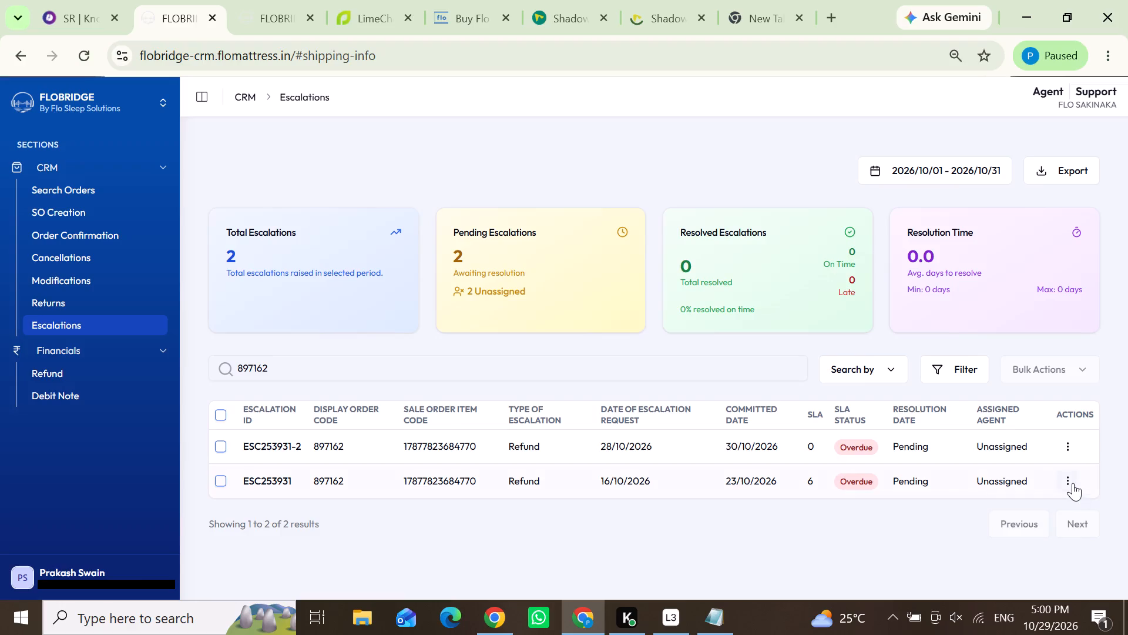
pyautogui.click(1073, 483)
pyautogui.click(1014, 536)
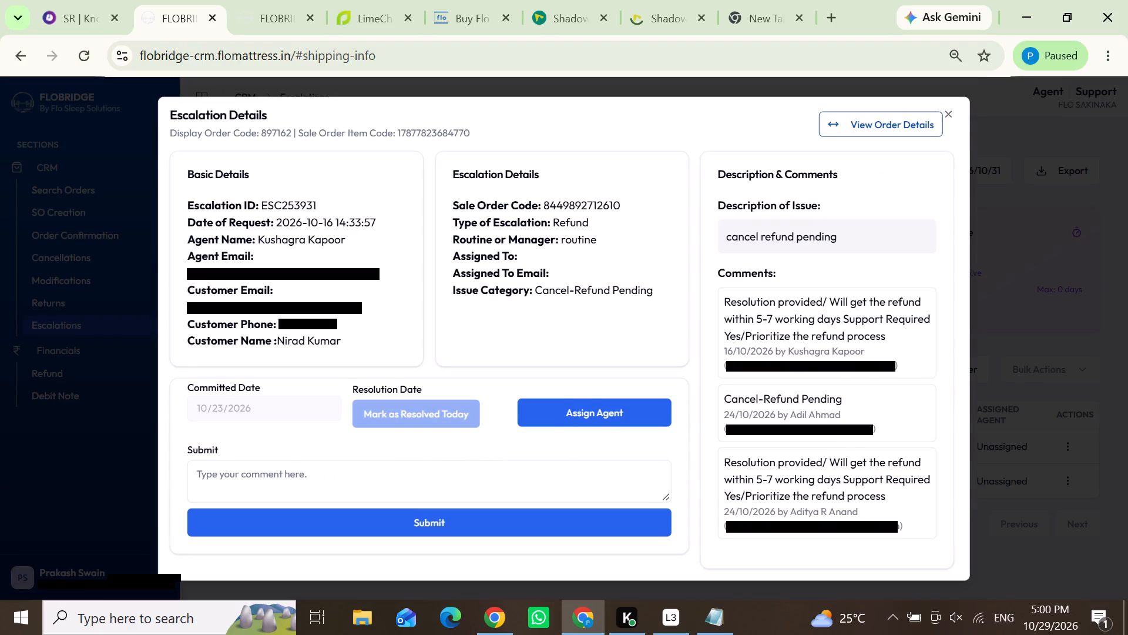
pyautogui.moveTo(727, 463); pyautogui.dragTo(889, 499)
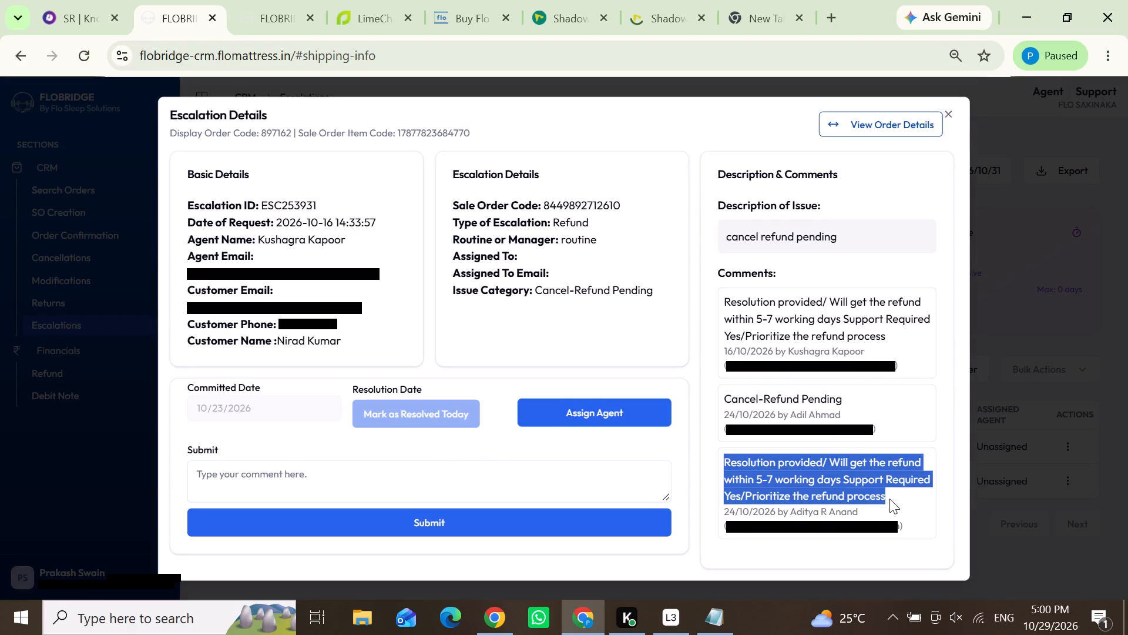
pyautogui.moveTo(889, 499); pyautogui.dragTo(891, 498)
pyautogui.hotkey('ctrl', 'c')
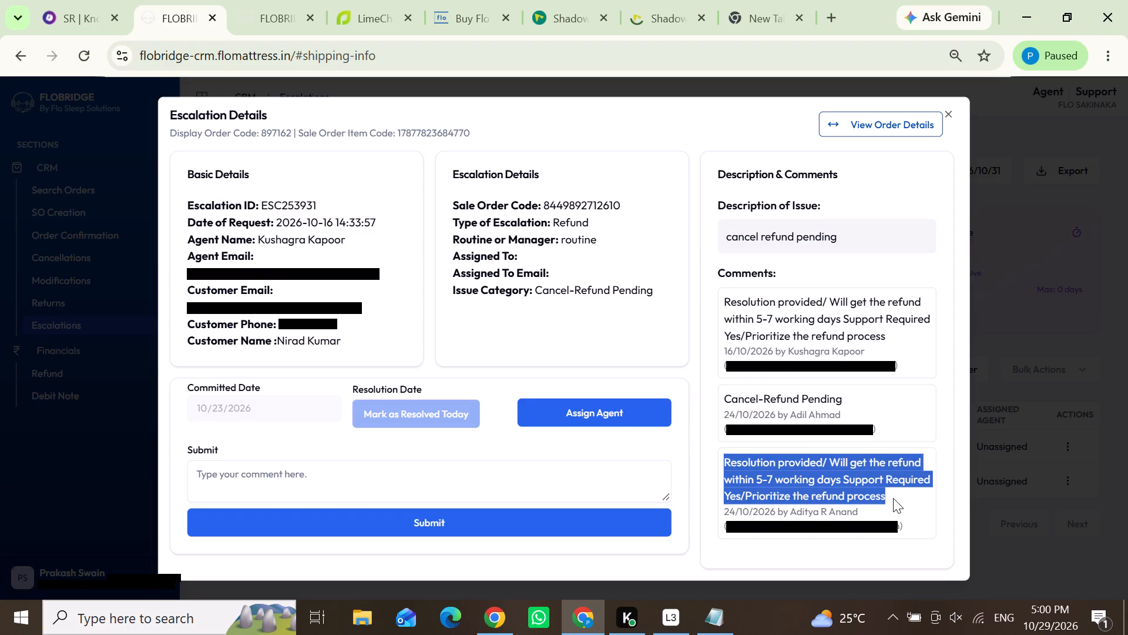
pyautogui.click(405, 487)
pyautogui.hotkey('ctrl', 'v')
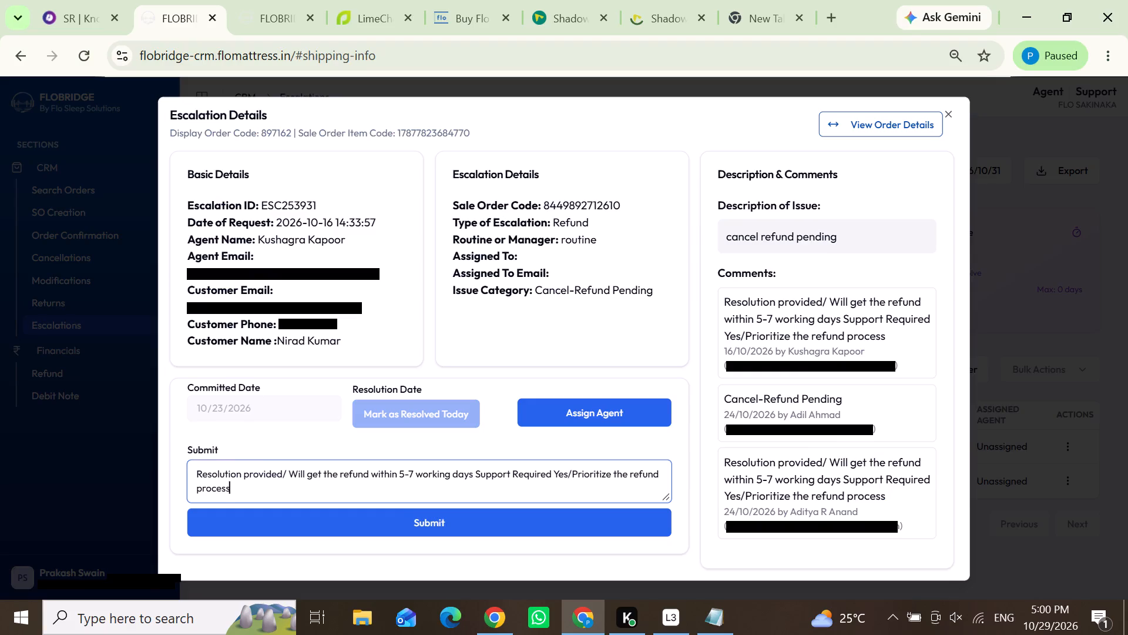
pyautogui.click(417, 527)
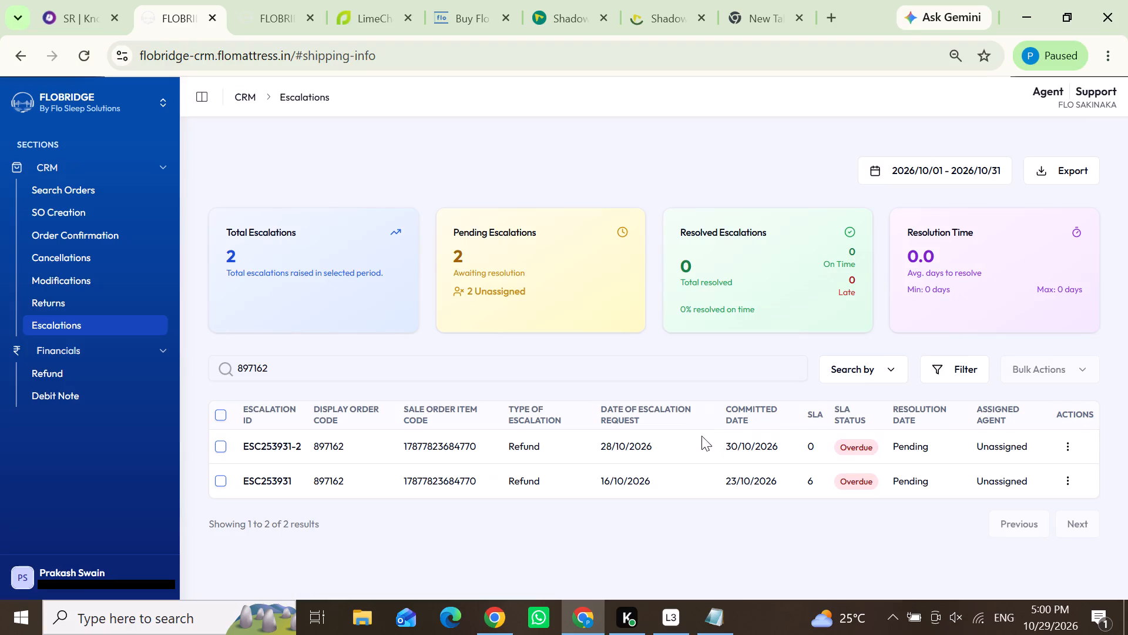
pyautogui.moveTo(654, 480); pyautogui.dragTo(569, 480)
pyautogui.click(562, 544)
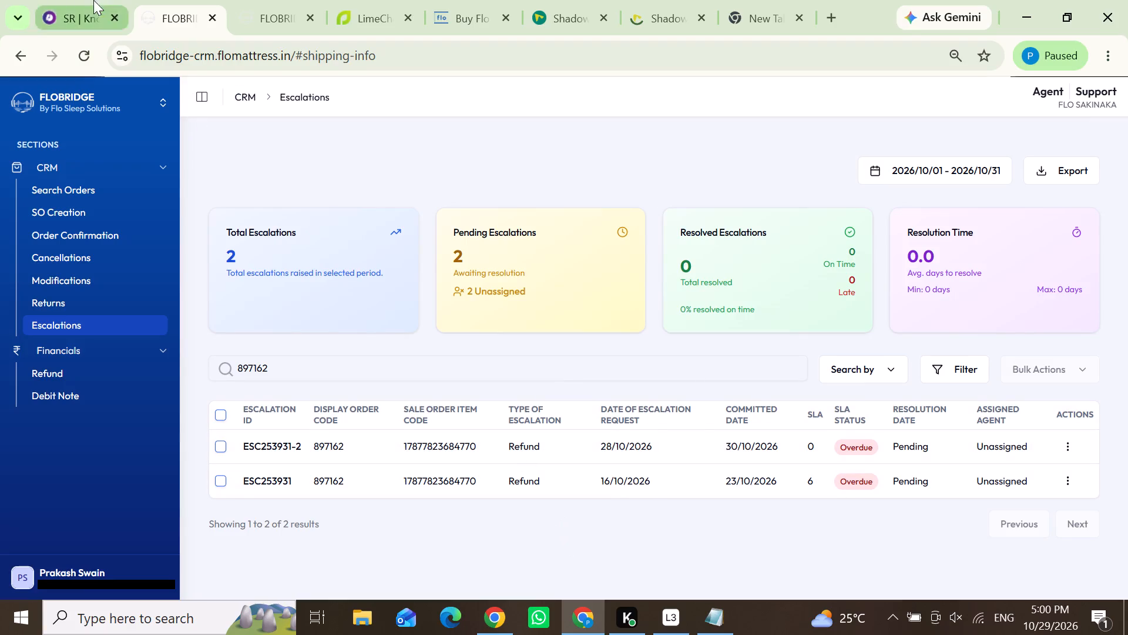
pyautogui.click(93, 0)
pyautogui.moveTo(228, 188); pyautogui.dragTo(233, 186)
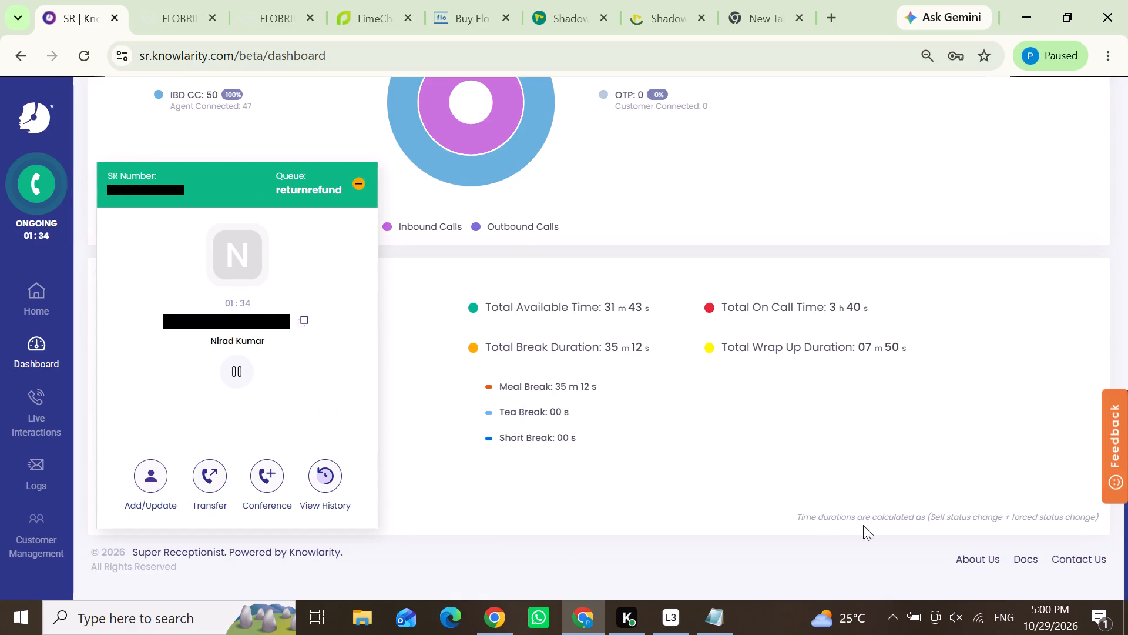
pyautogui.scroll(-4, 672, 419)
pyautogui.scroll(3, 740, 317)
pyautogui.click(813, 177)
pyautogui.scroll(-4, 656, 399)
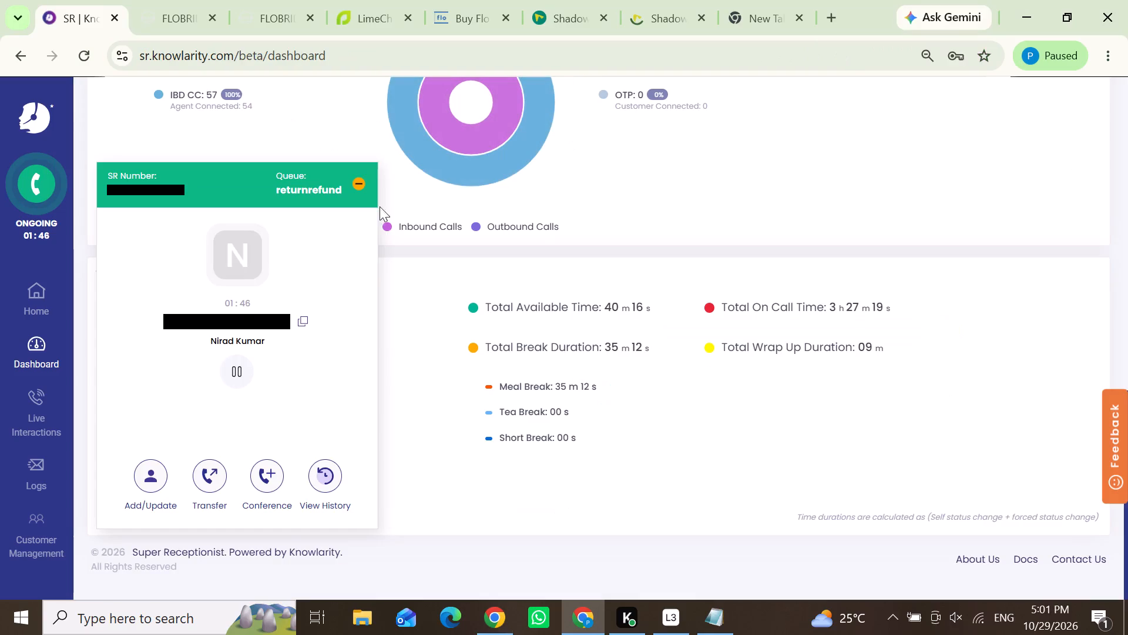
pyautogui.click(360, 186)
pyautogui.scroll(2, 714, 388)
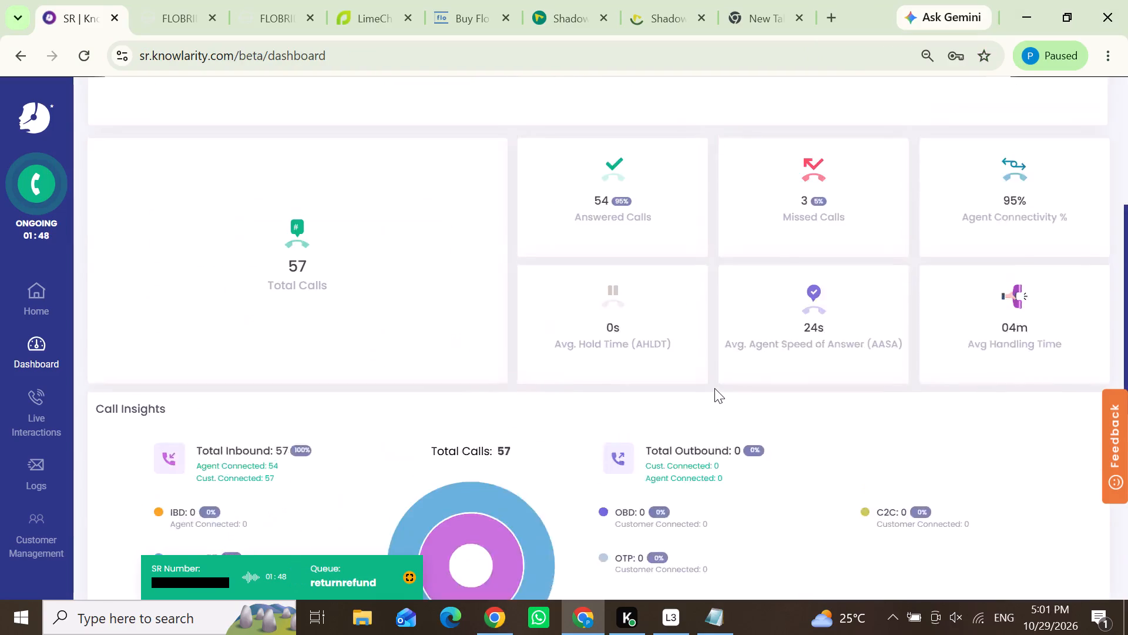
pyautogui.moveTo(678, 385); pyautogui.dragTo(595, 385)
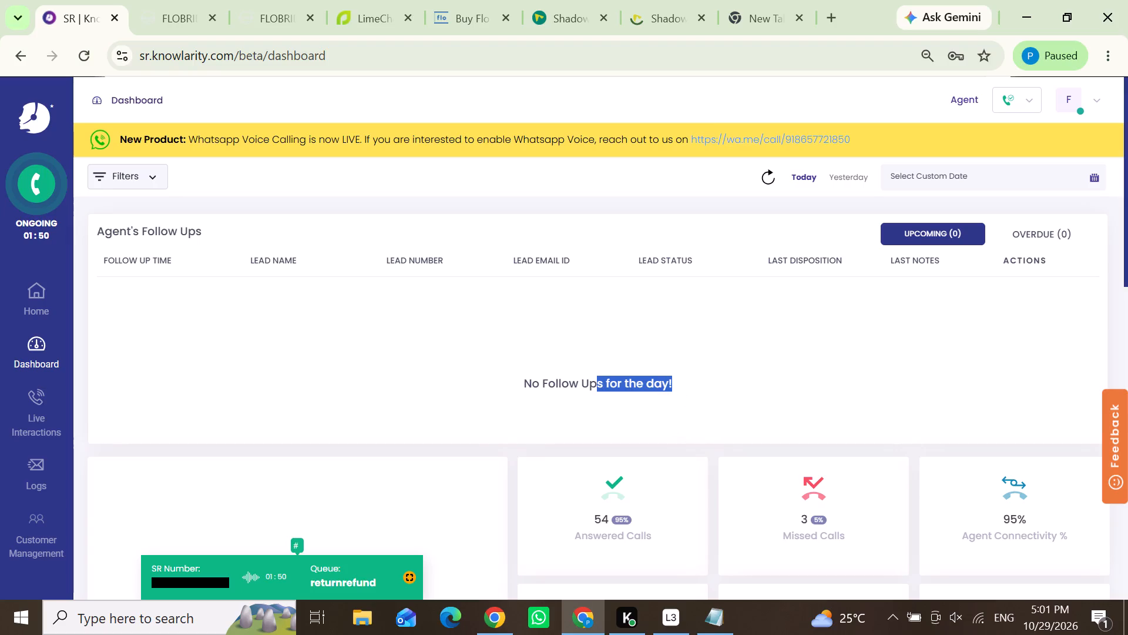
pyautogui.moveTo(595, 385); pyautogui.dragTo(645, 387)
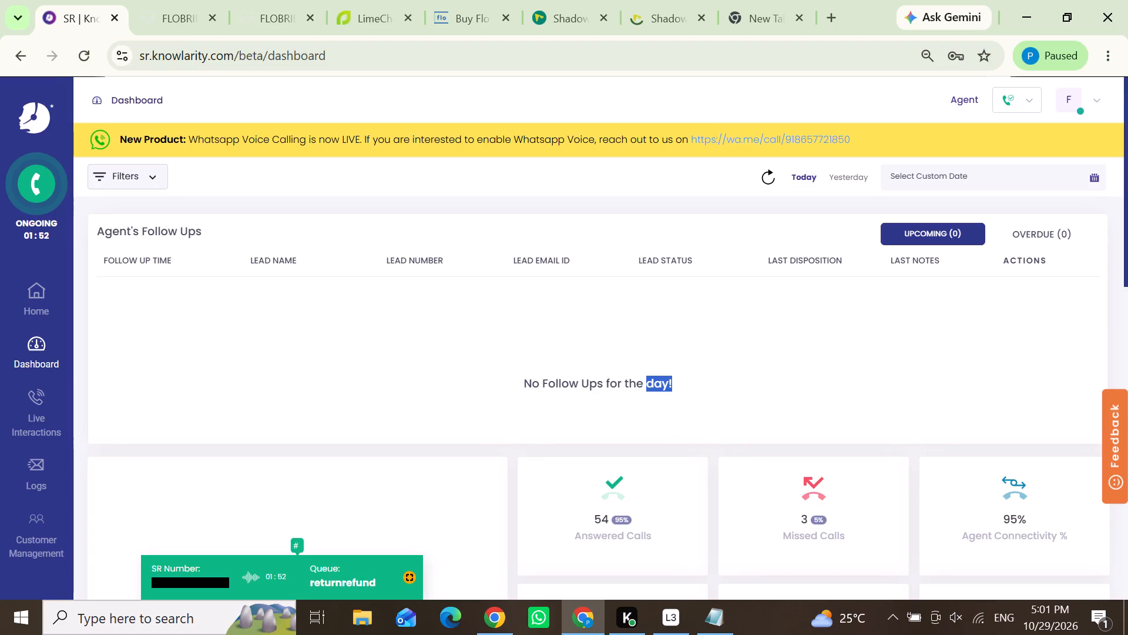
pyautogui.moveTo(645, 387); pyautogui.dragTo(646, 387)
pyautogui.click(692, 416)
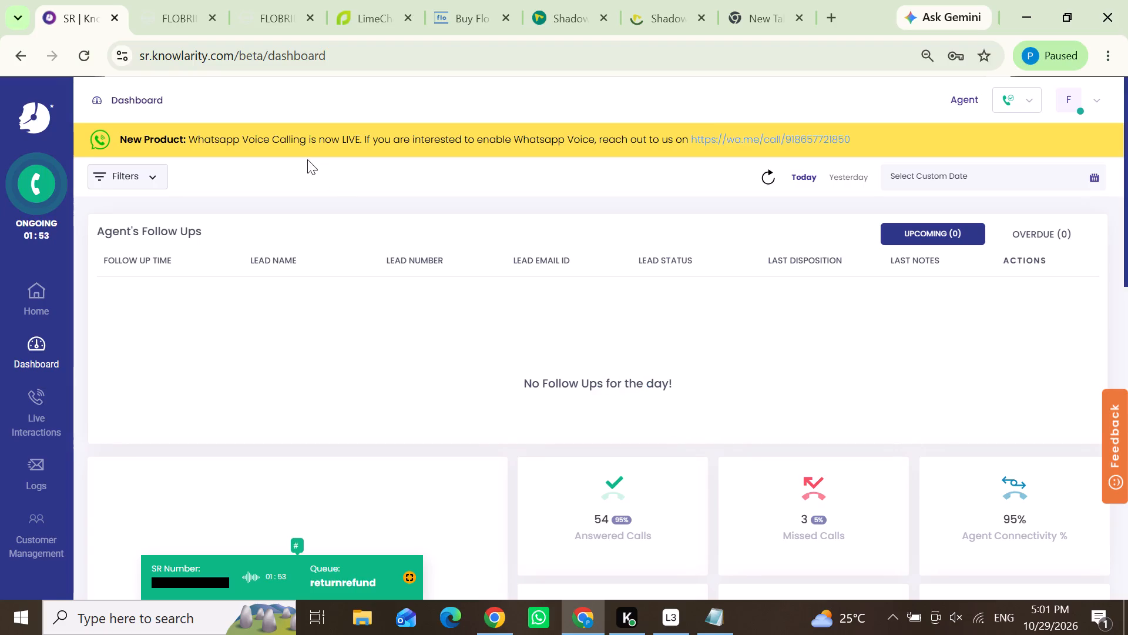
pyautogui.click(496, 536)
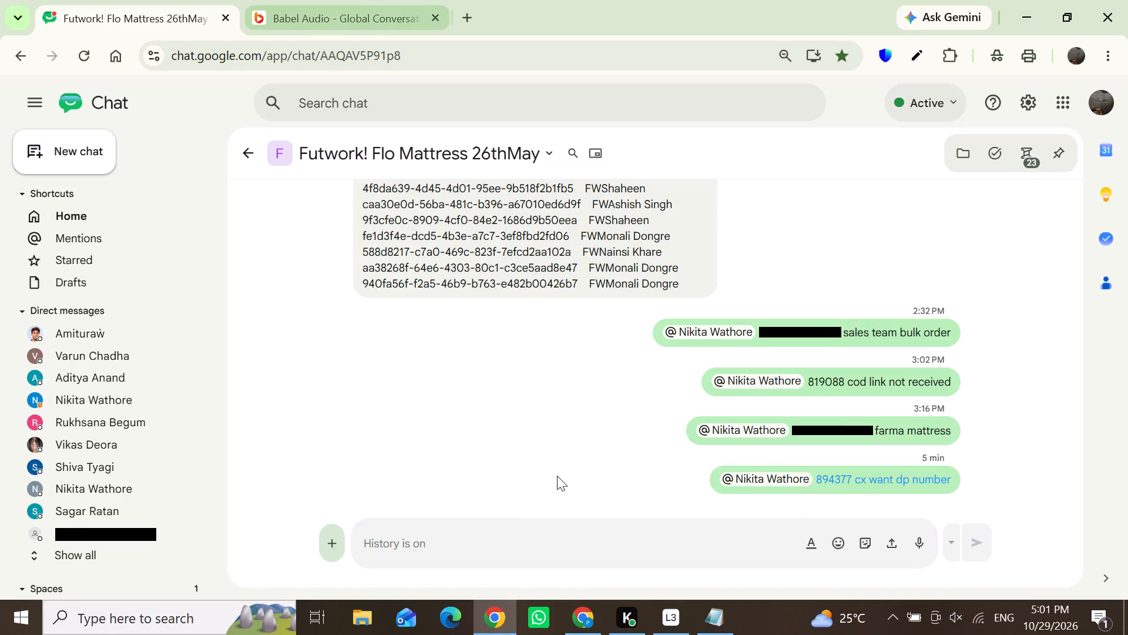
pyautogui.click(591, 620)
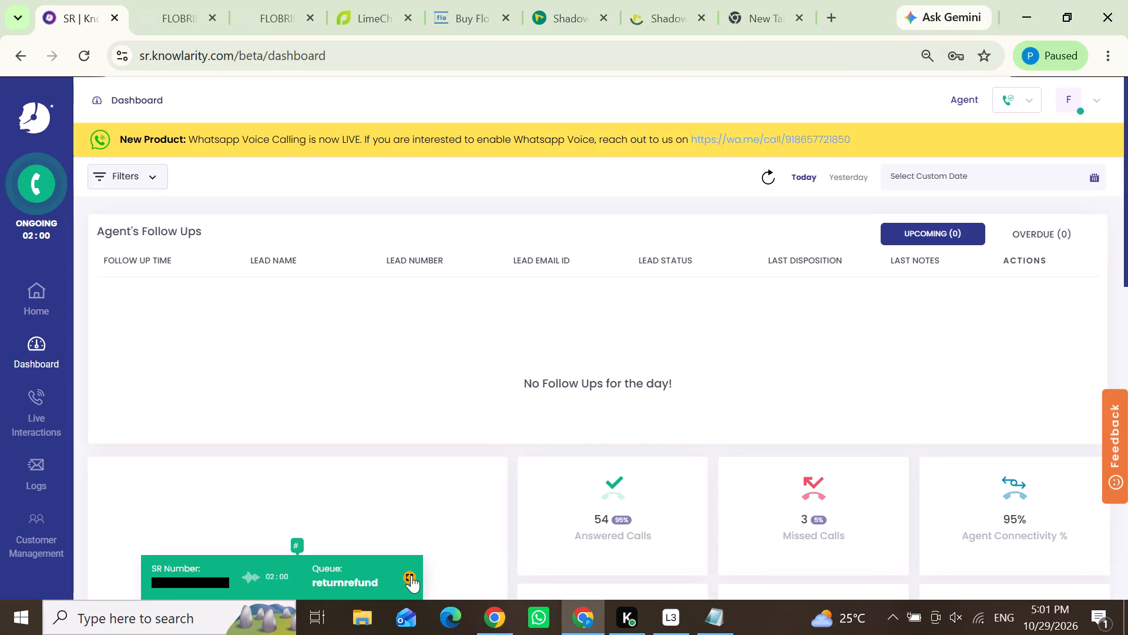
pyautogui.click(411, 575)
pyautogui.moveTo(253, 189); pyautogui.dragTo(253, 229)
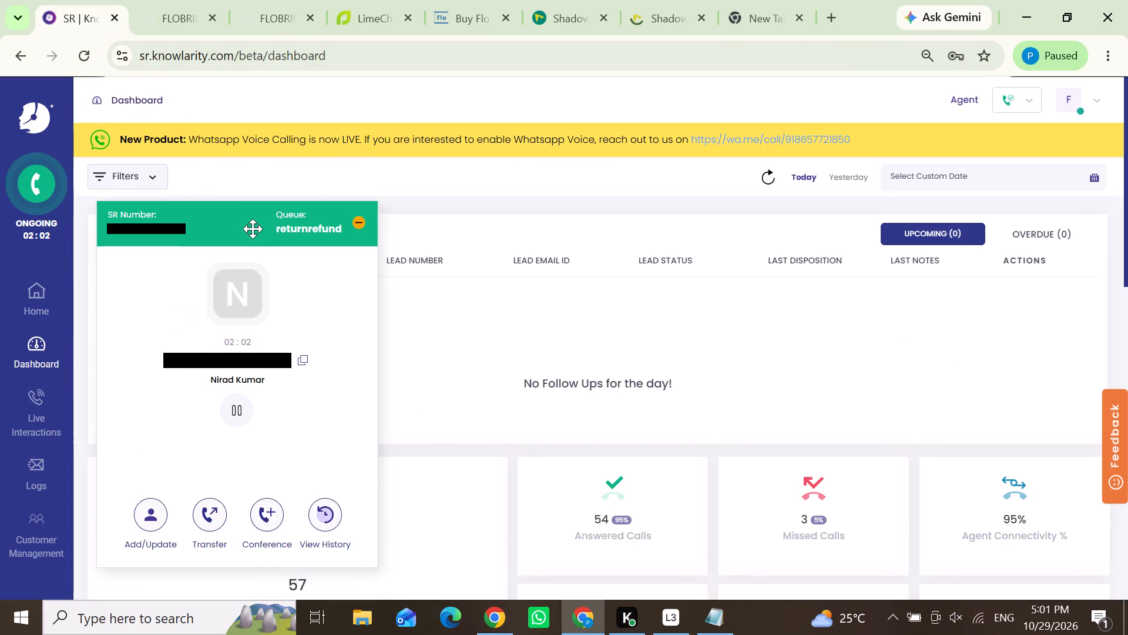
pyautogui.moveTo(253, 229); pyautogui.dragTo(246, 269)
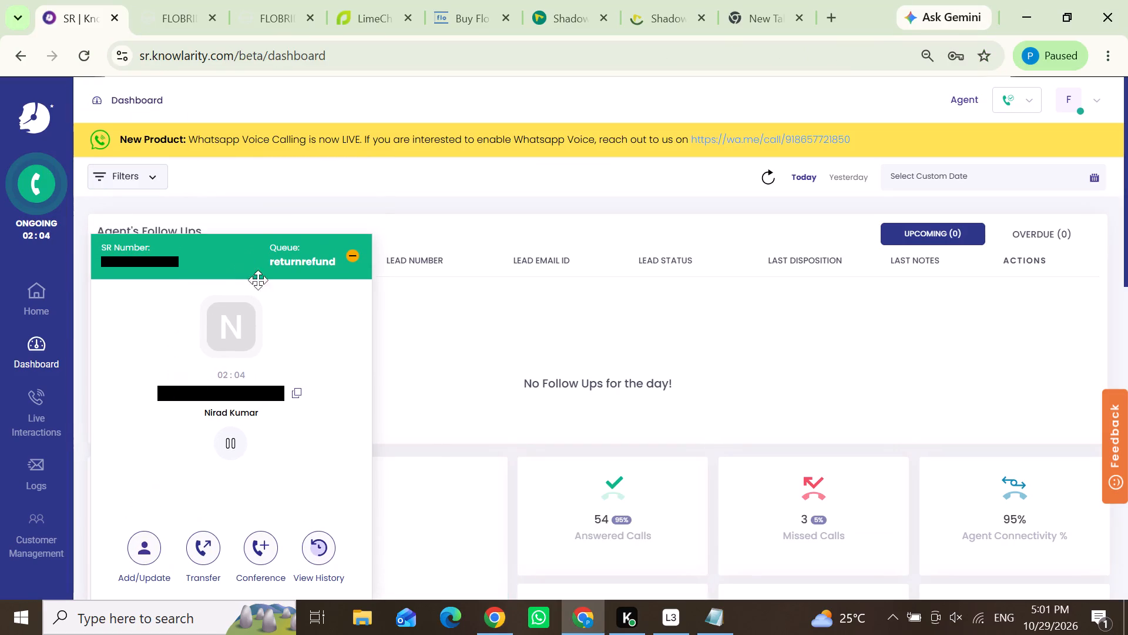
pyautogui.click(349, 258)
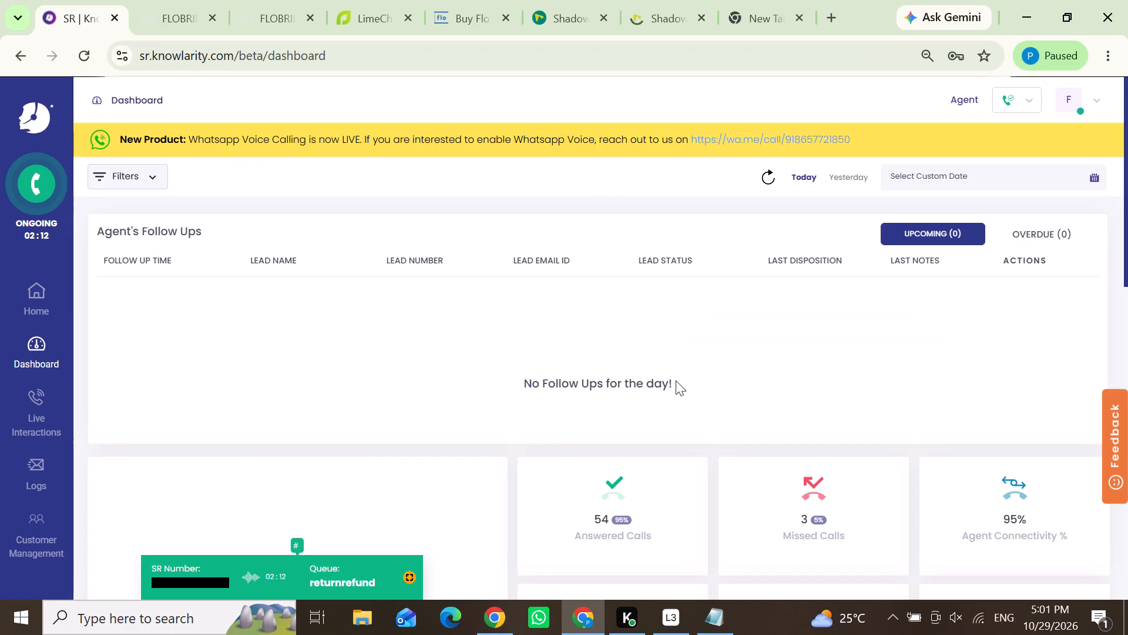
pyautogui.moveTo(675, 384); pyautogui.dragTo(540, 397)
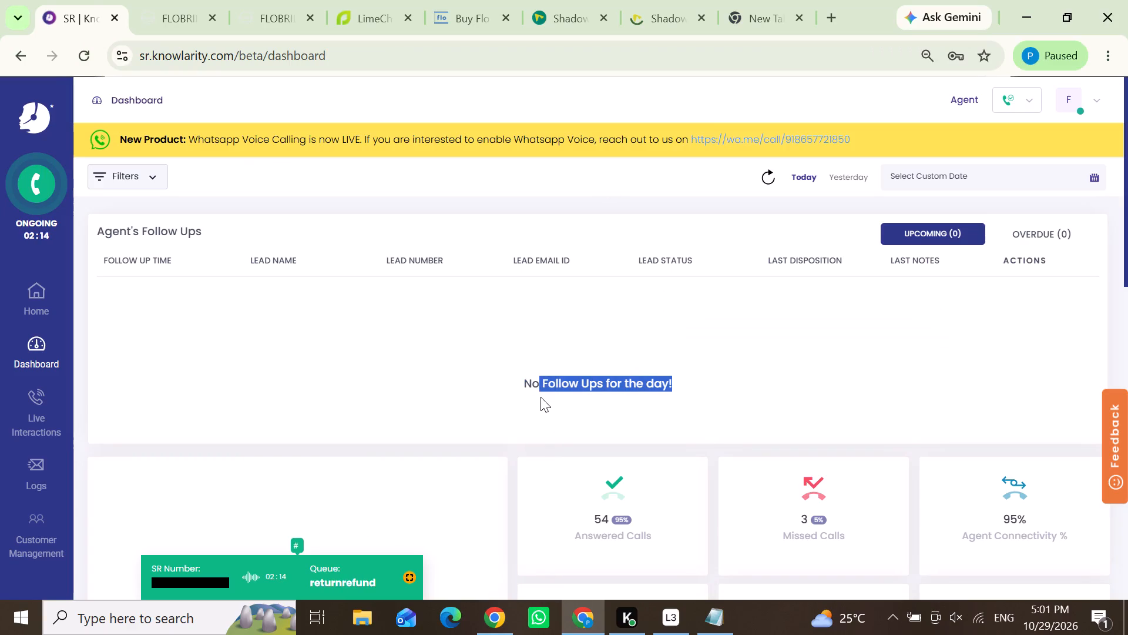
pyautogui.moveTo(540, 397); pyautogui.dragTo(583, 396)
pyautogui.click(170, 0)
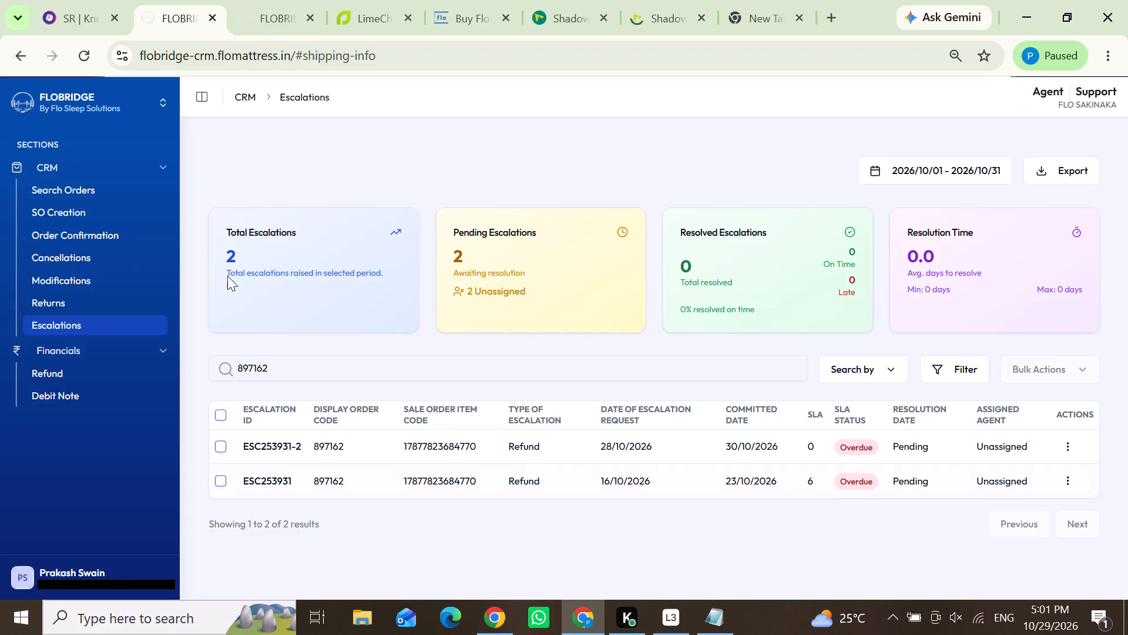
pyautogui.click(105, 189)
pyautogui.click(447, 156)
pyautogui.click(444, 216)
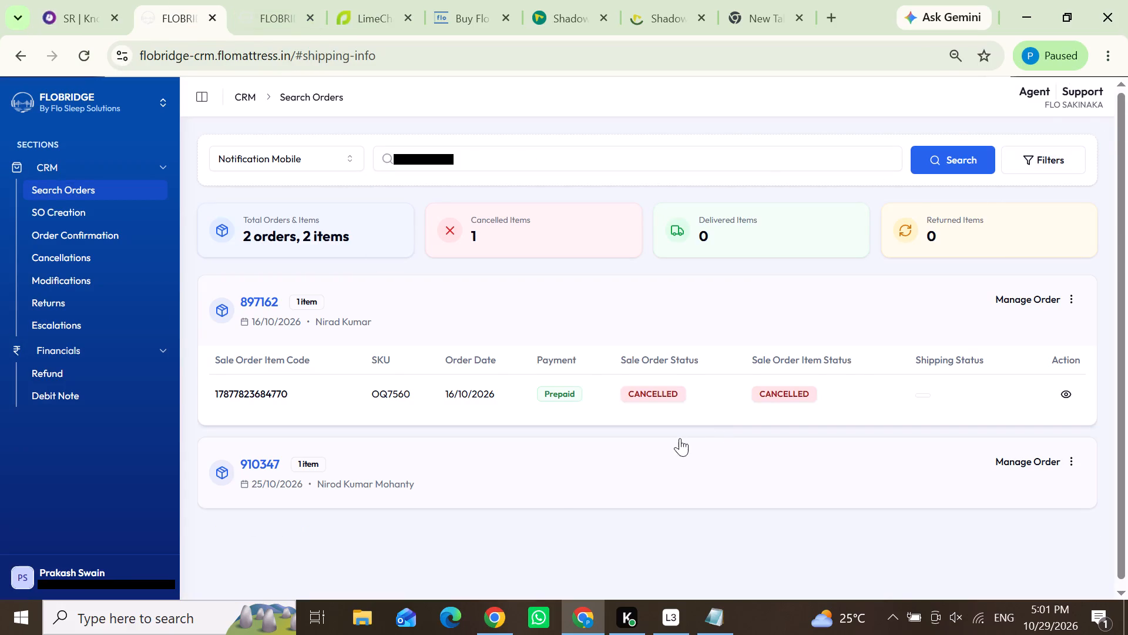
pyautogui.click(497, 468)
pyautogui.scroll(-4, 578, 444)
pyautogui.moveTo(517, 541); pyautogui.dragTo(444, 545)
pyautogui.click(486, 596)
pyautogui.click(1070, 380)
pyautogui.click(283, 508)
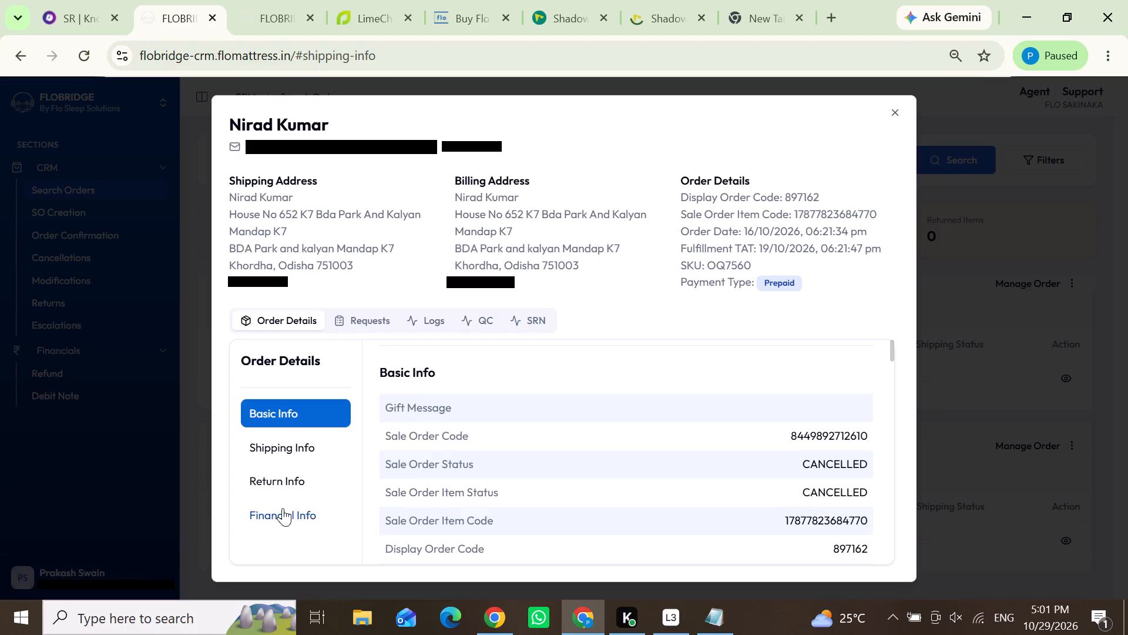
pyautogui.click(975, 486)
pyautogui.click(1071, 539)
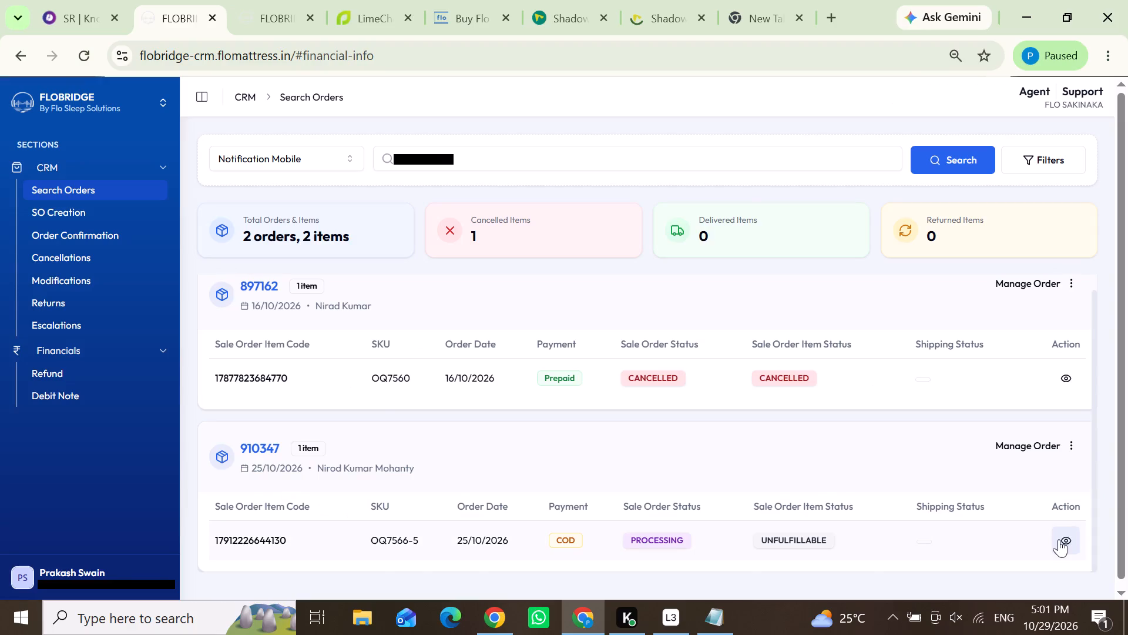
pyautogui.click(300, 509)
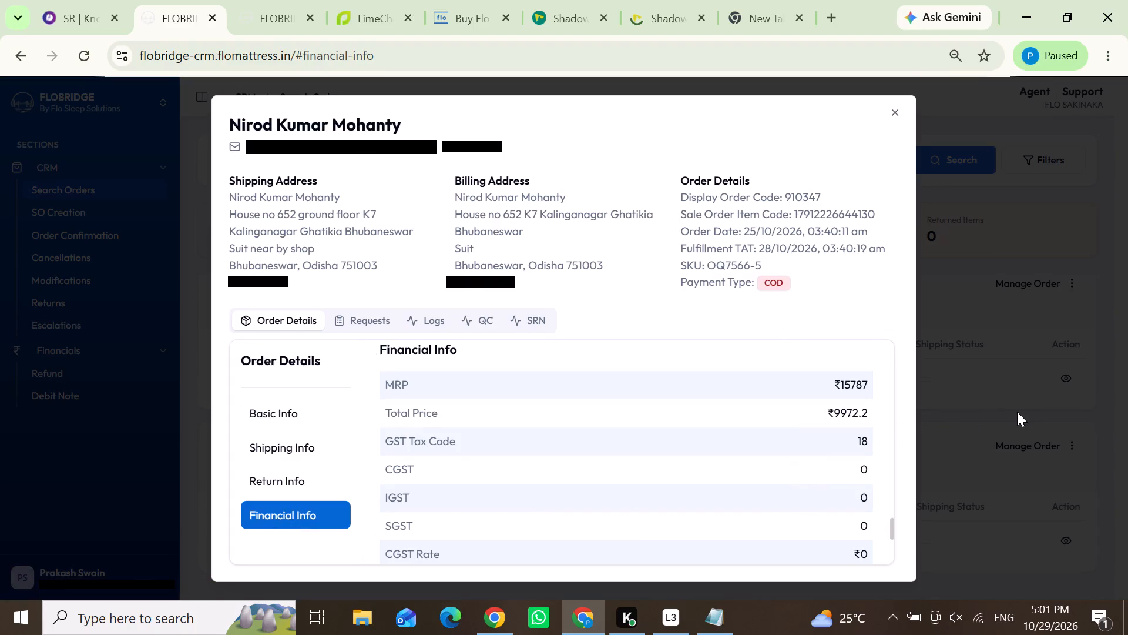
pyautogui.click(1017, 412)
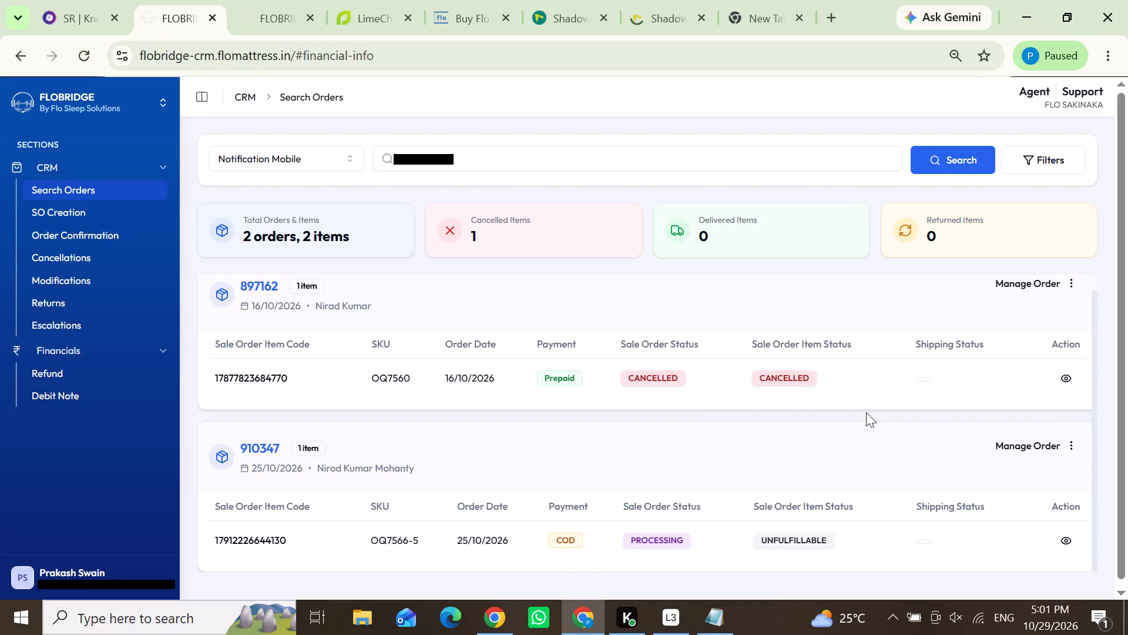
pyautogui.click(1067, 384)
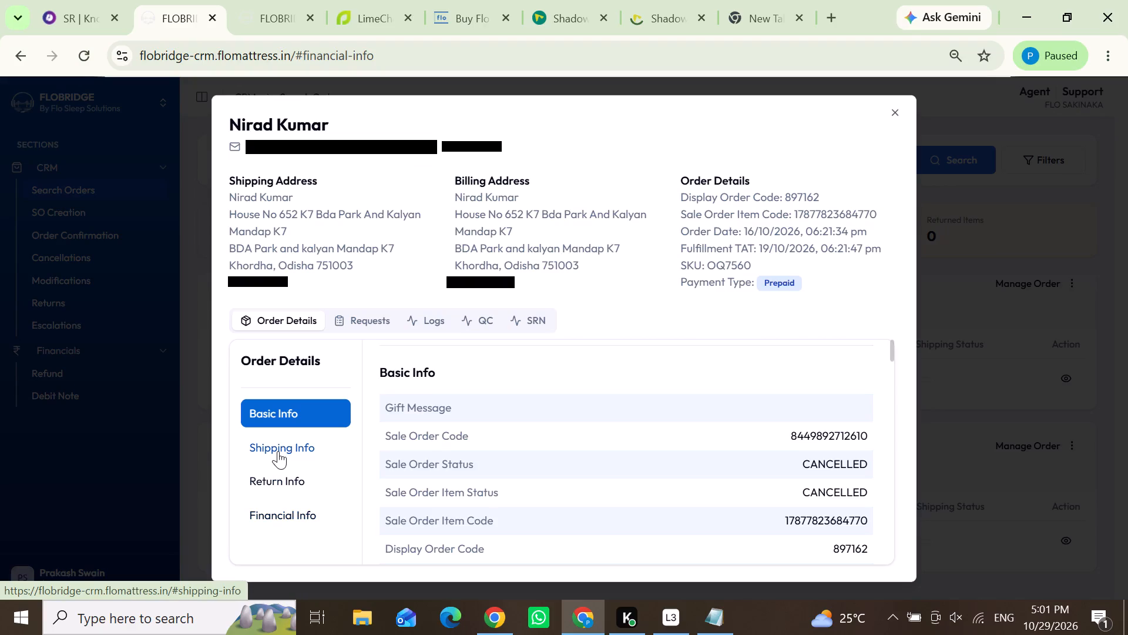
pyautogui.scroll(-1, 535, 466)
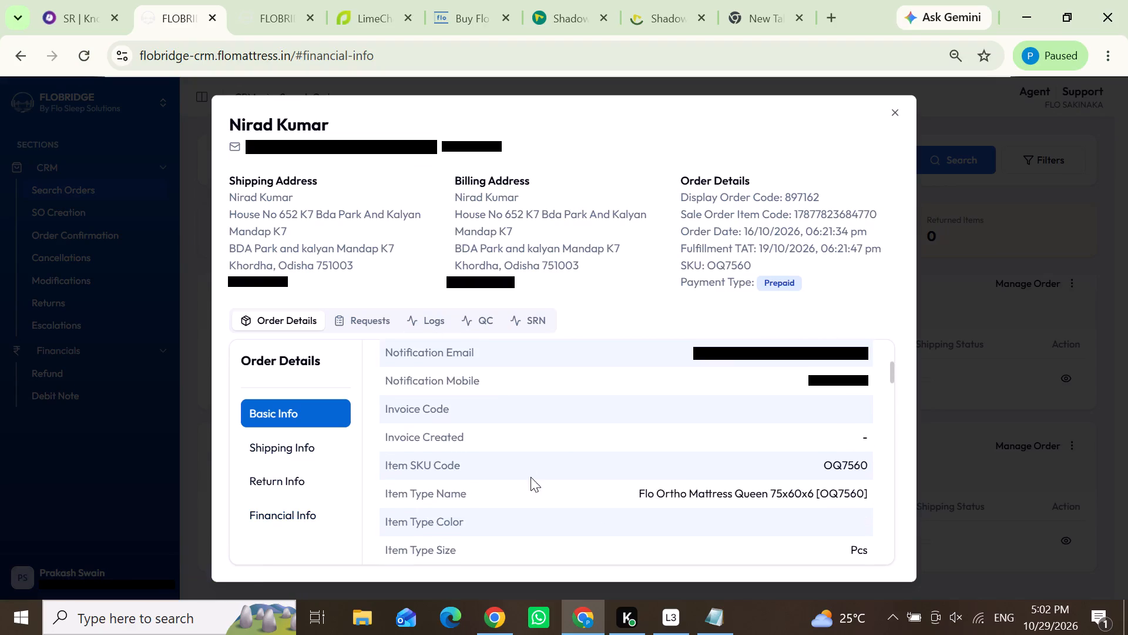
pyautogui.scroll(-1, 529, 479)
pyautogui.click(268, 514)
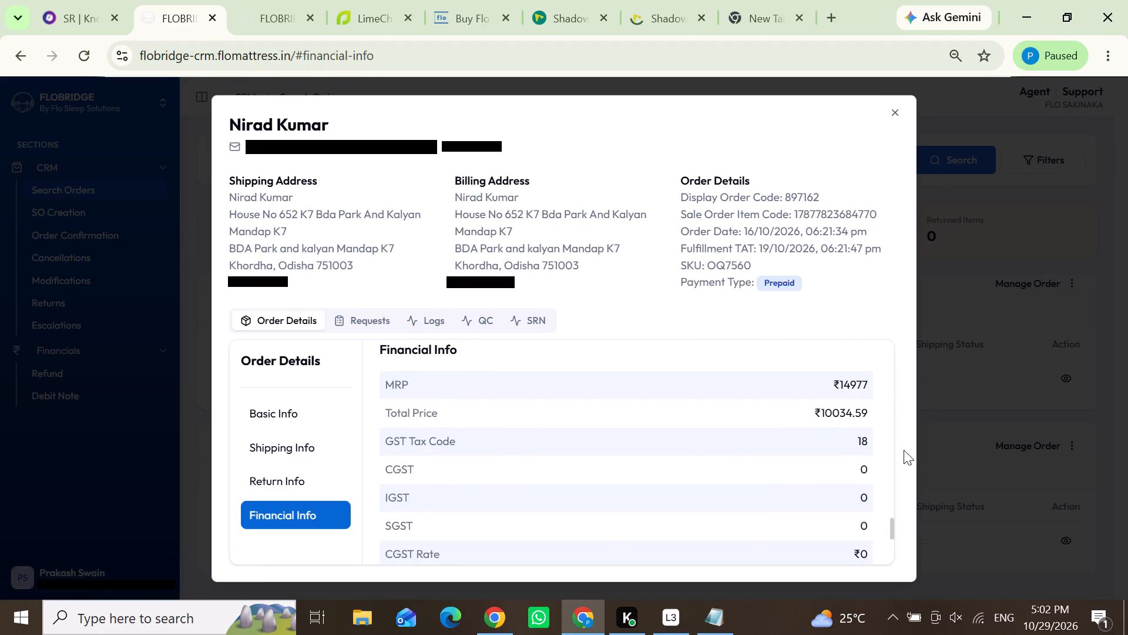
pyautogui.click(922, 449)
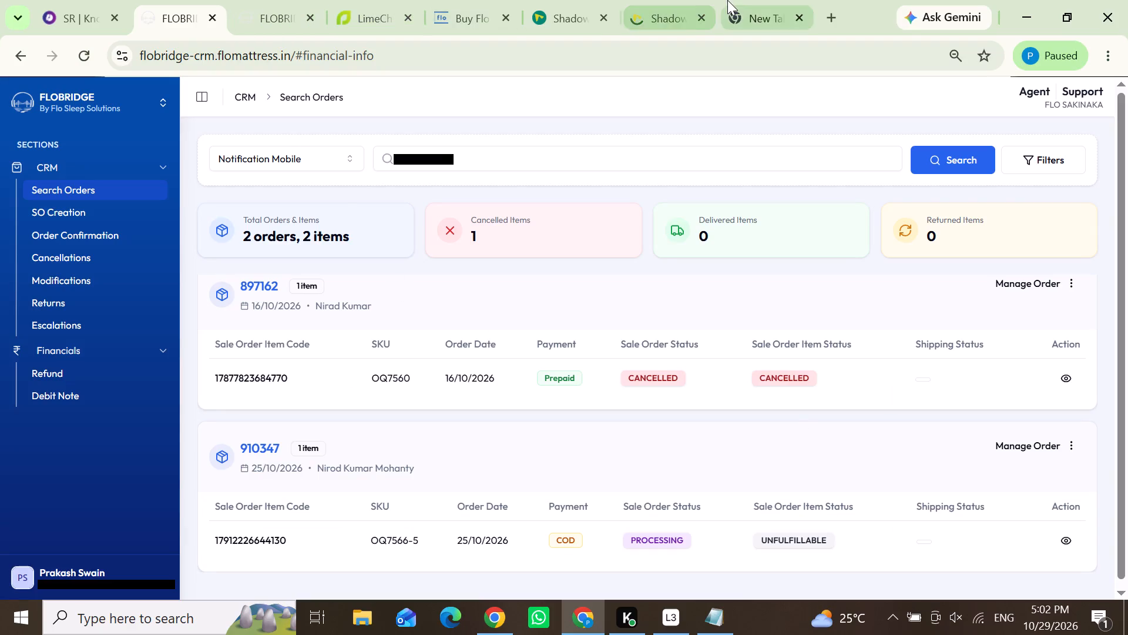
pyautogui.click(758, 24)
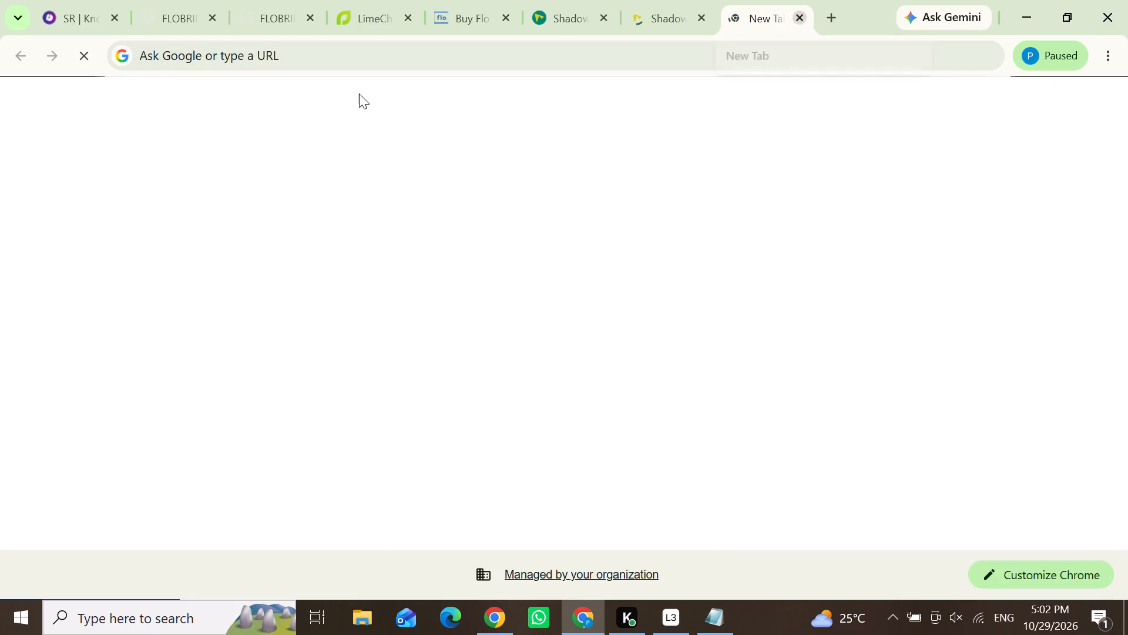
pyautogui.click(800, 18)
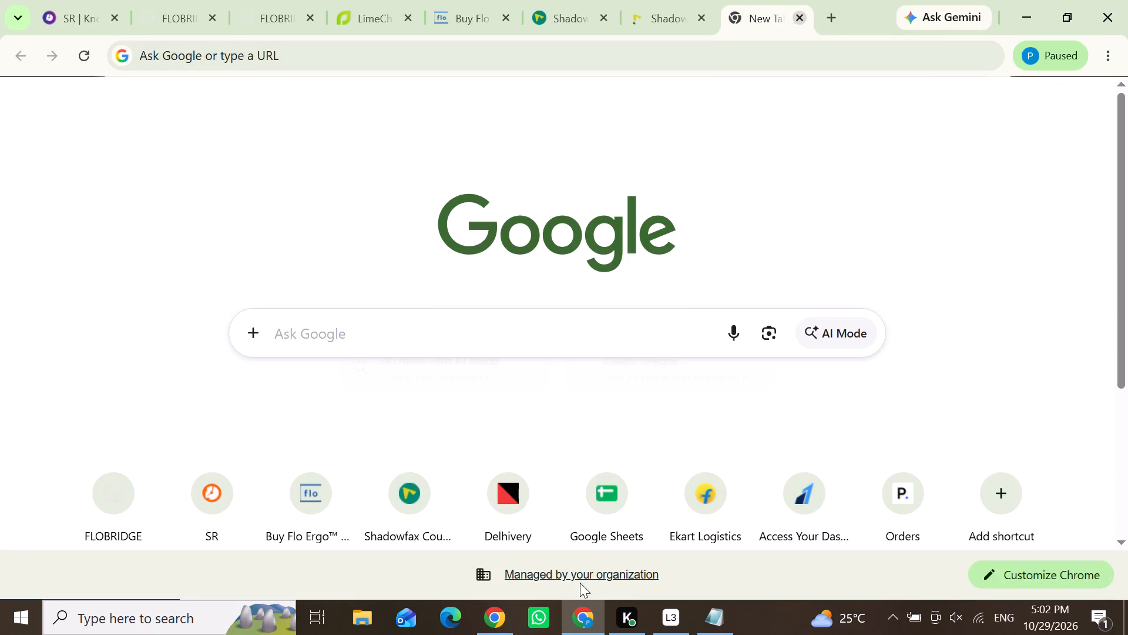
# In the other Chrome window, search Google for "usb headset with mic" and browse the popular products and the under ₹1,500 models.
pyautogui.click(491, 623)
pyautogui.click(315, 19)
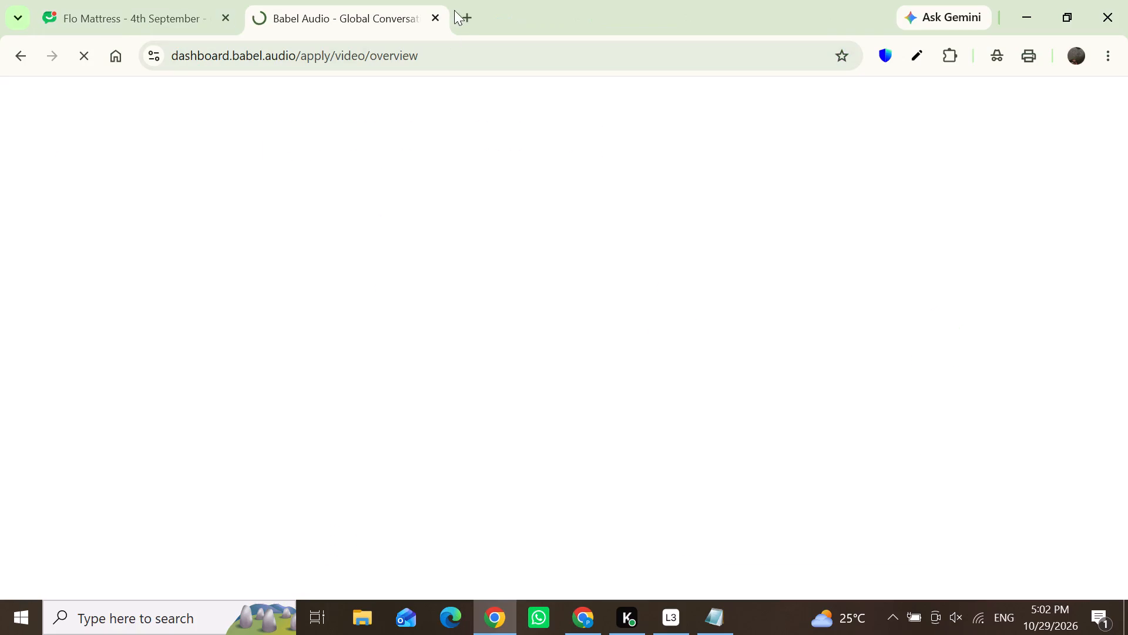
pyautogui.click(464, 14)
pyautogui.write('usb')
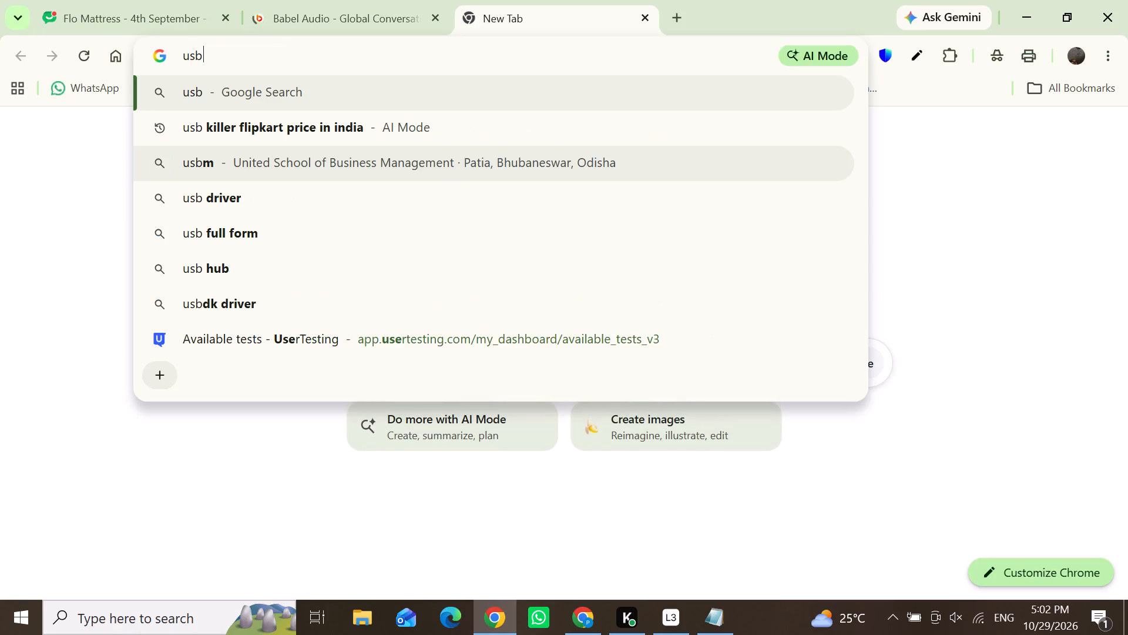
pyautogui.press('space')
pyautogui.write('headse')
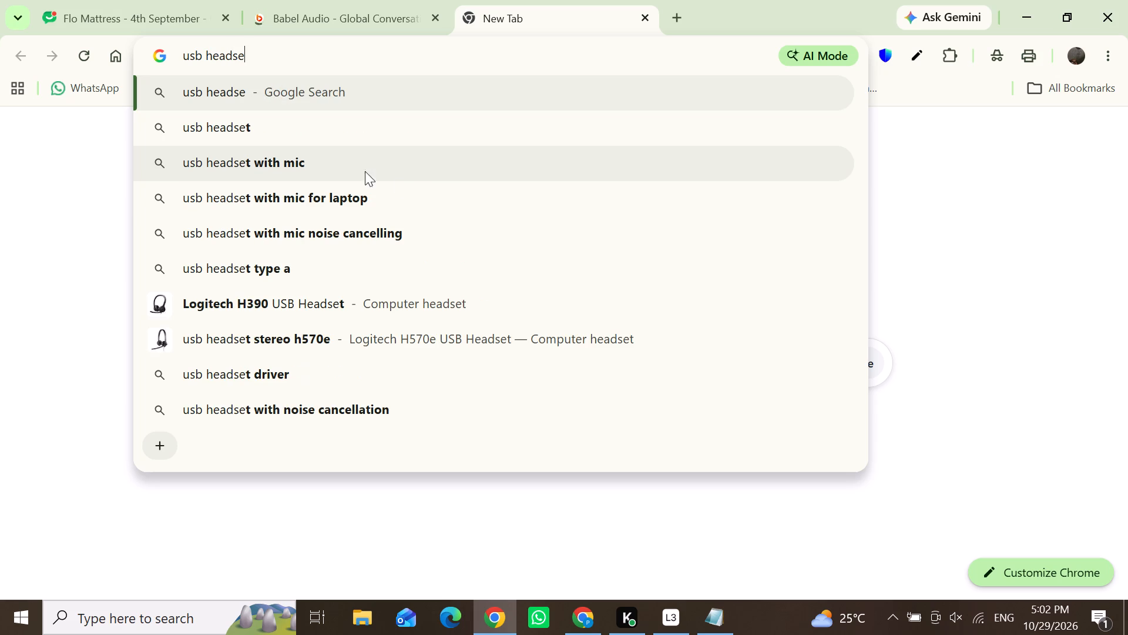
pyautogui.click(342, 166)
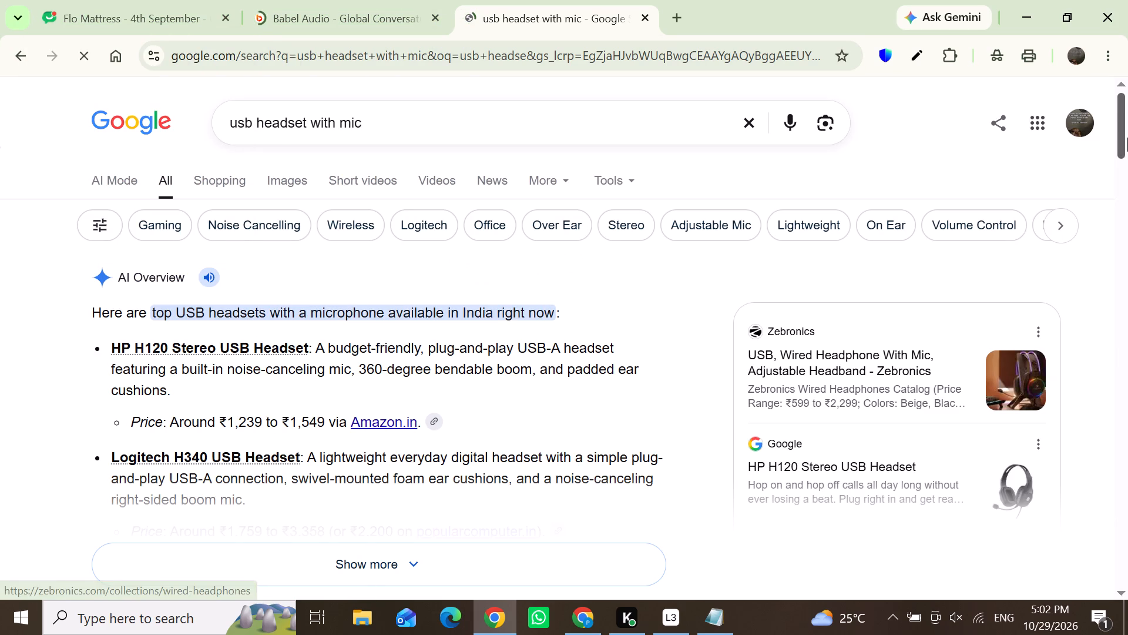
pyautogui.moveTo(1127, 138); pyautogui.dragTo(1124, 187)
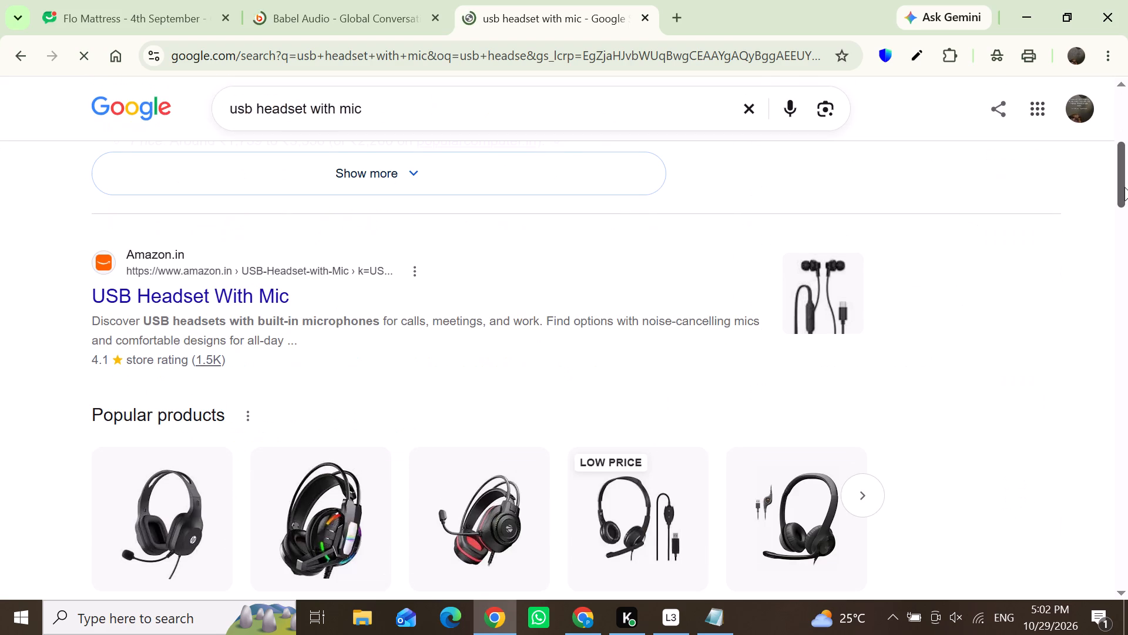
pyautogui.moveTo(1124, 187); pyautogui.dragTo(1123, 206)
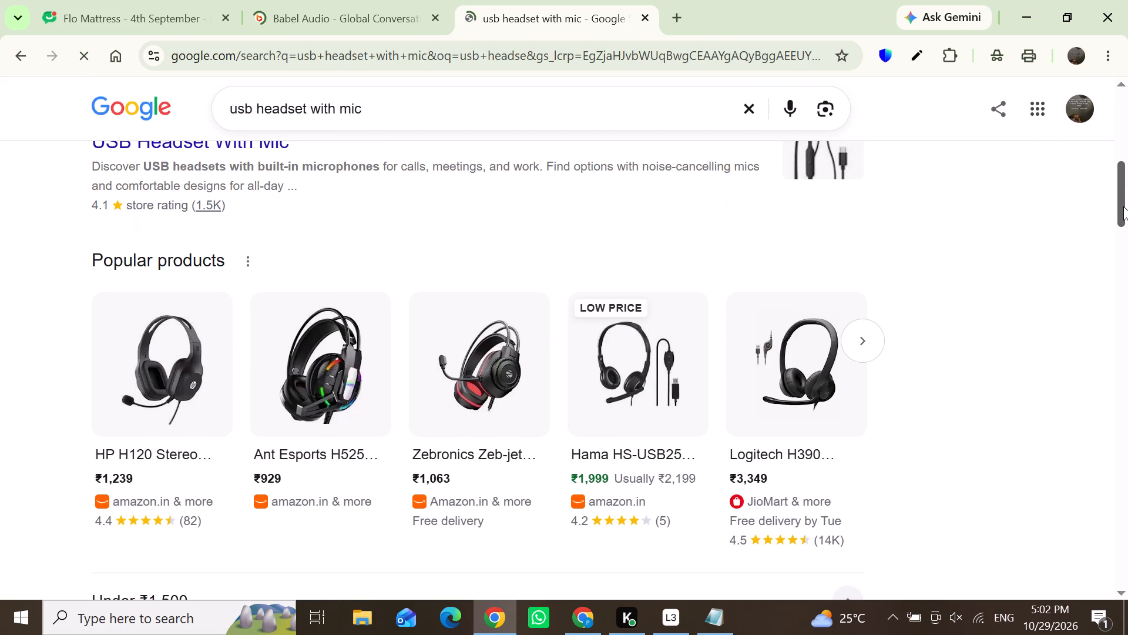
pyautogui.moveTo(1123, 206); pyautogui.dragTo(1122, 213)
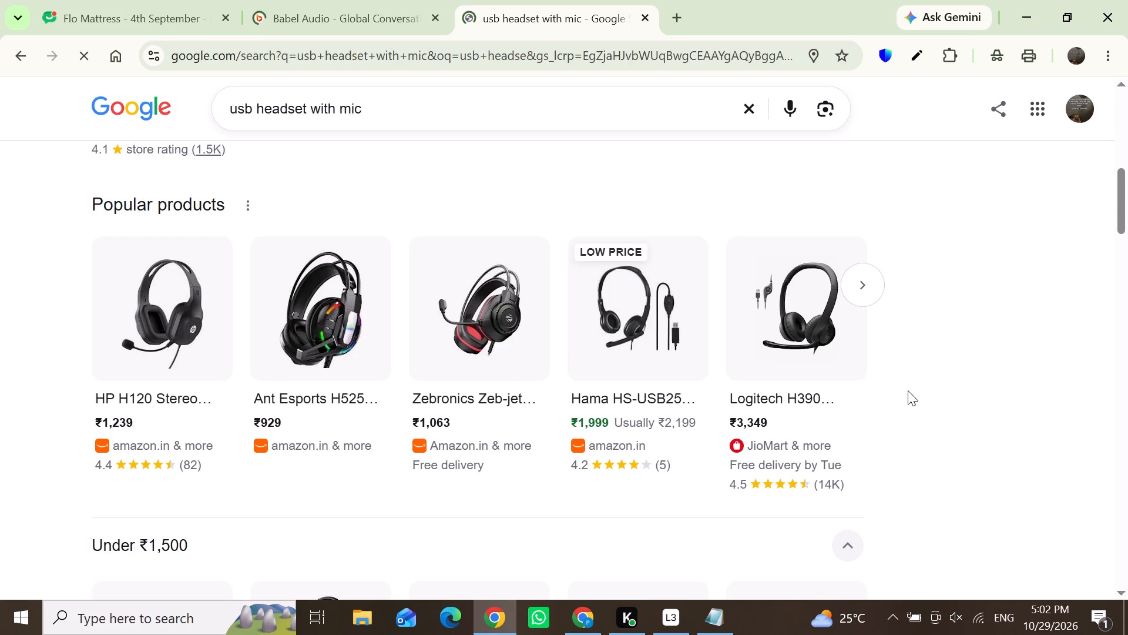
pyautogui.moveTo(1127, 193); pyautogui.dragTo(1127, 226)
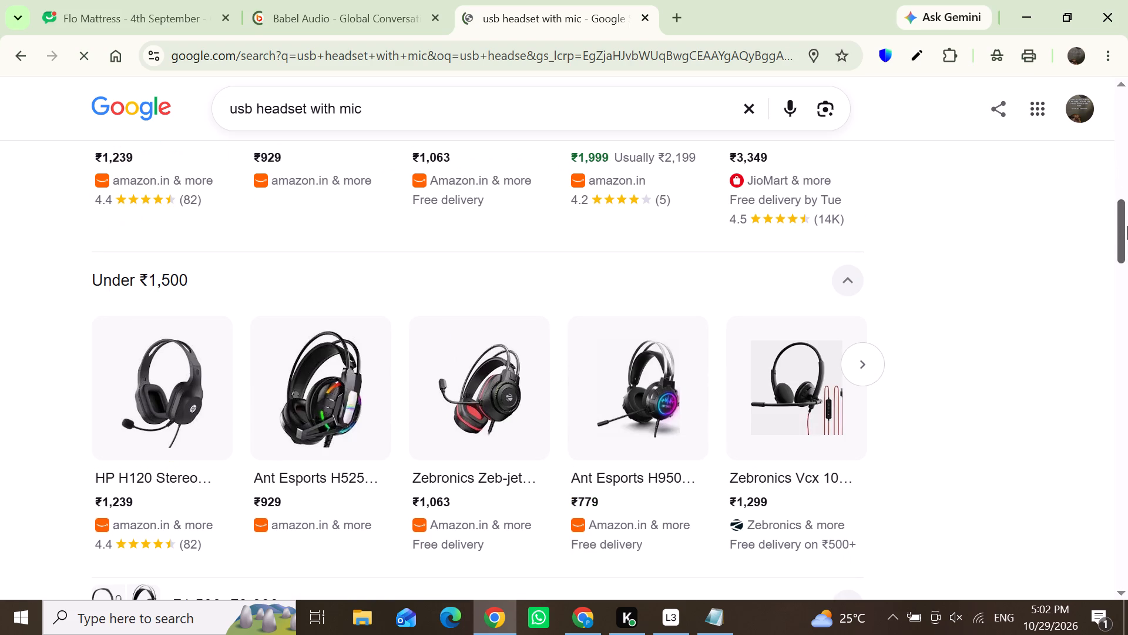
pyautogui.moveTo(1127, 226); pyautogui.dragTo(1127, 233)
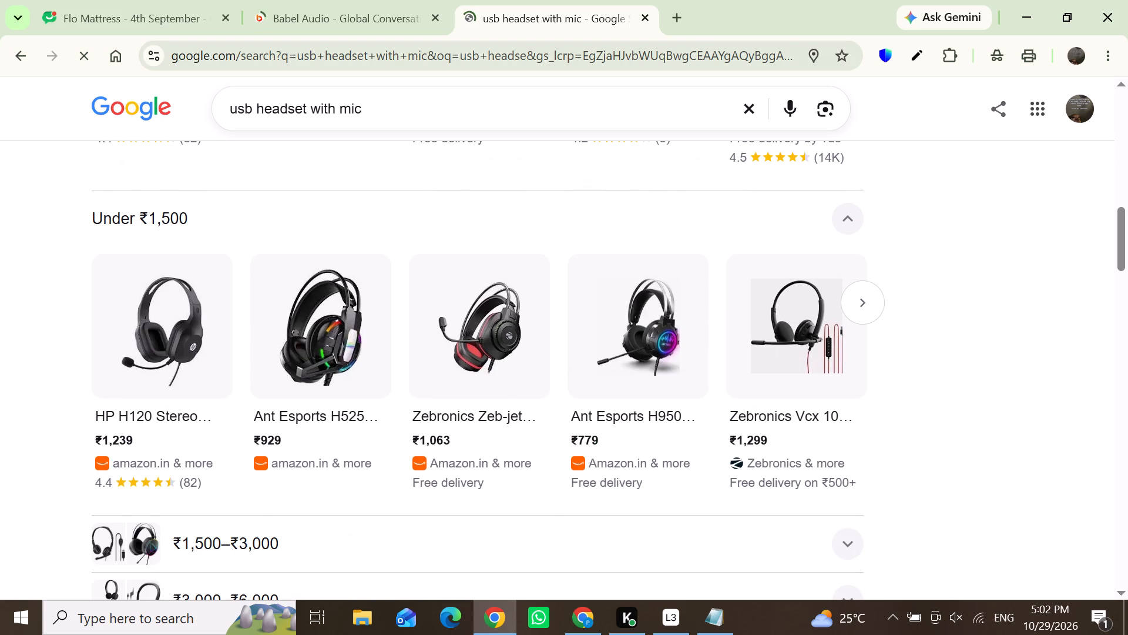
# Search Google for "xlr microphone" in a new tab and browse the popular products and the under ₹3,500 models.
pyautogui.click(666, 17)
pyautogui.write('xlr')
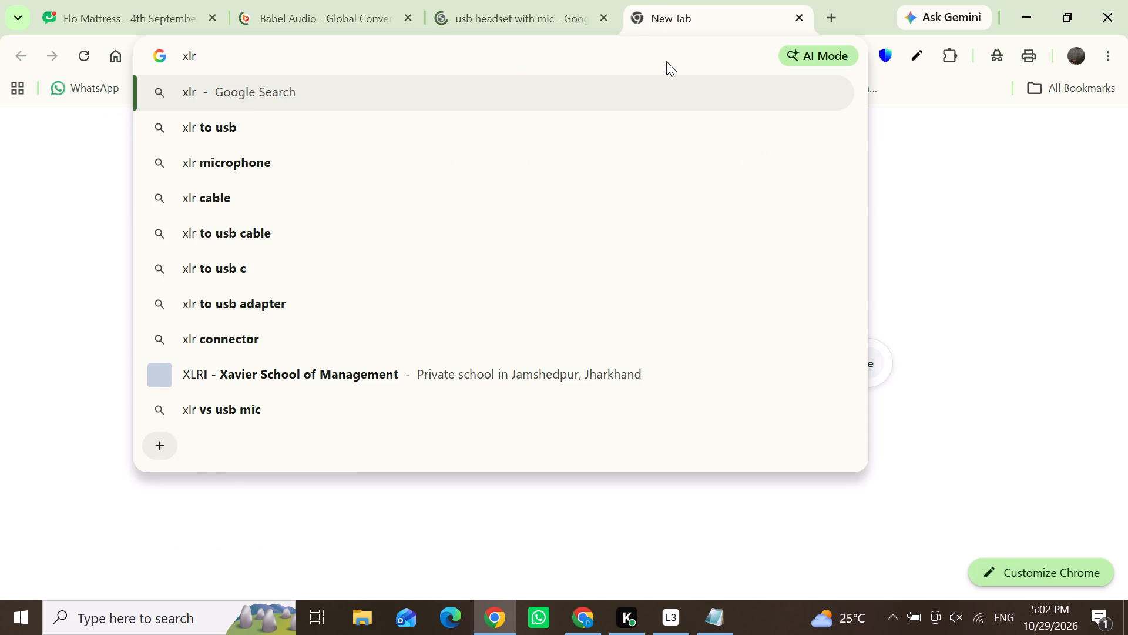
pyautogui.click(239, 163)
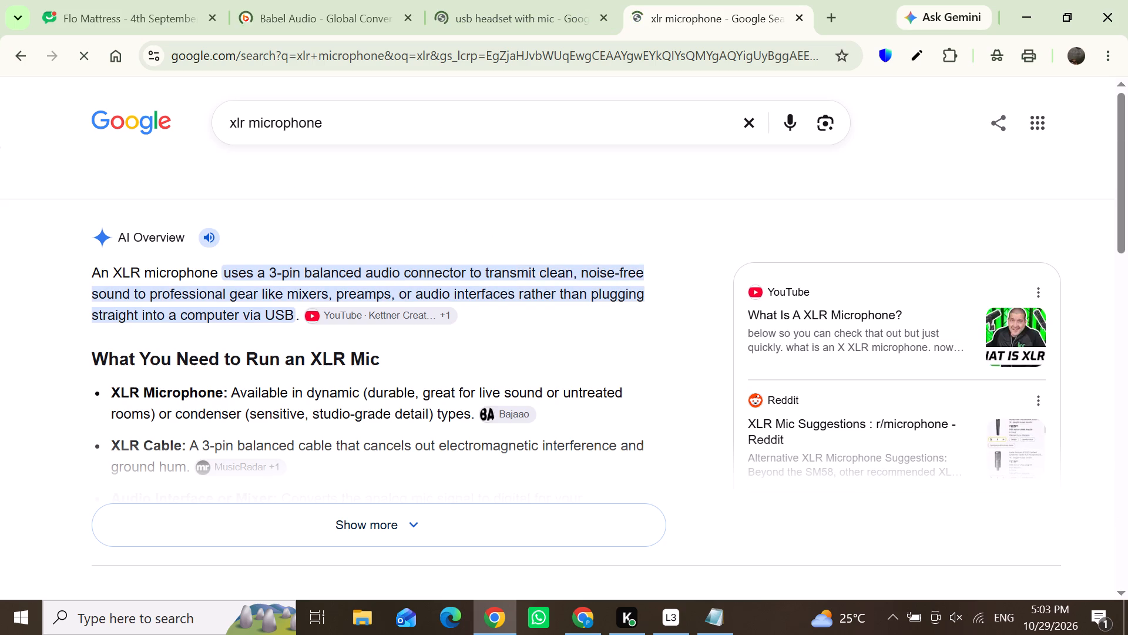
pyautogui.scroll(-1, 480, 387)
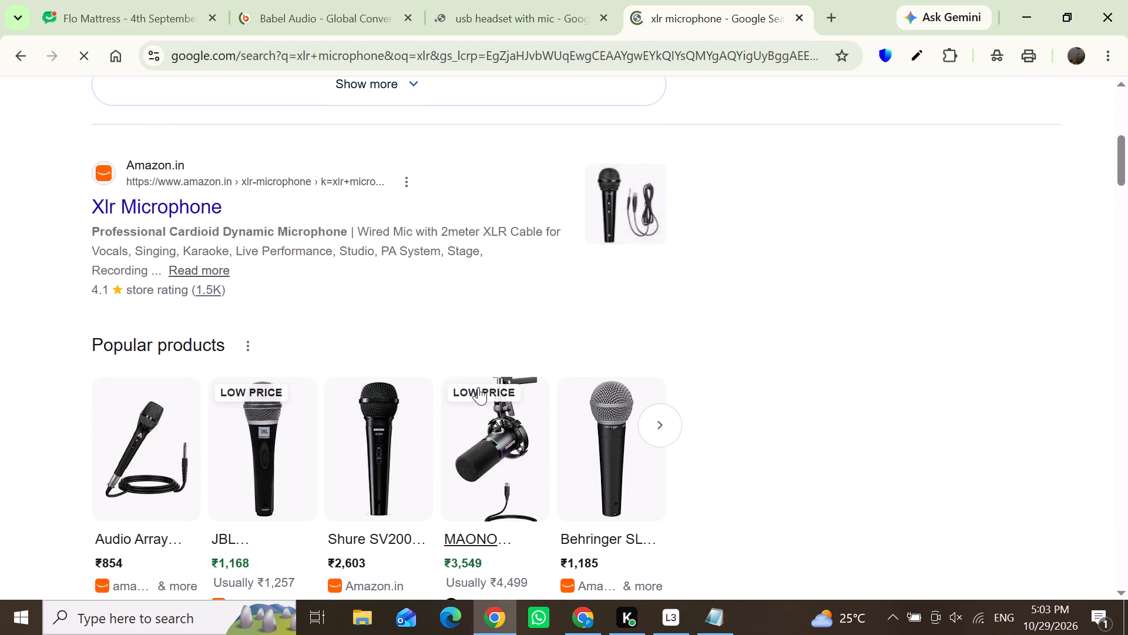
pyautogui.scroll(-1, 831, 432)
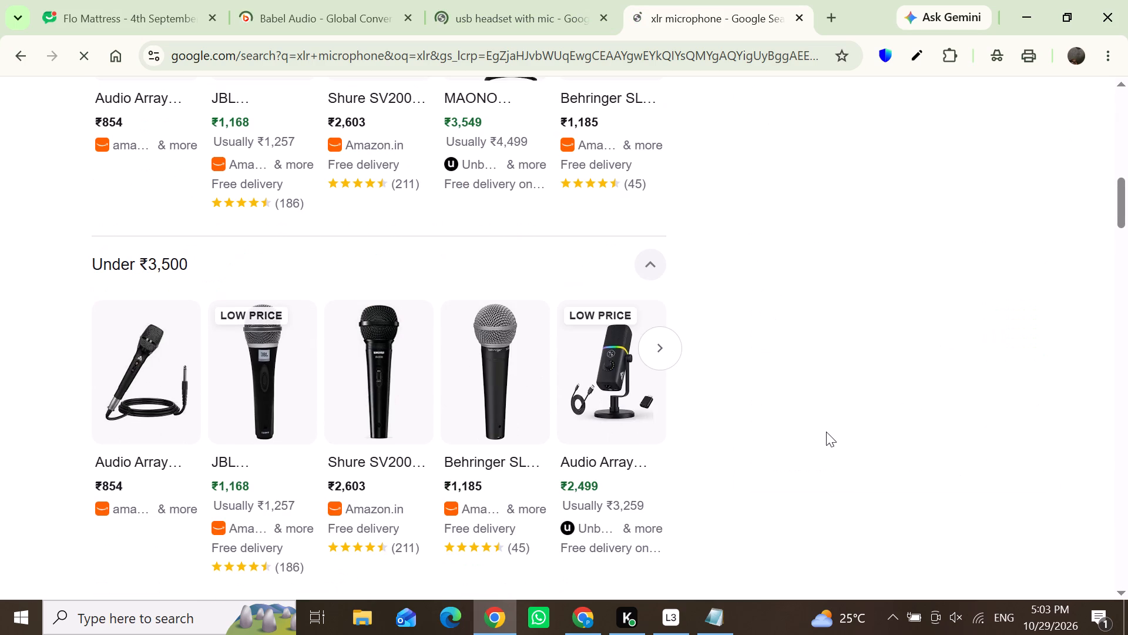
pyautogui.scroll(1, 825, 432)
pyautogui.scroll(-1, 822, 432)
pyautogui.scroll(1, 813, 432)
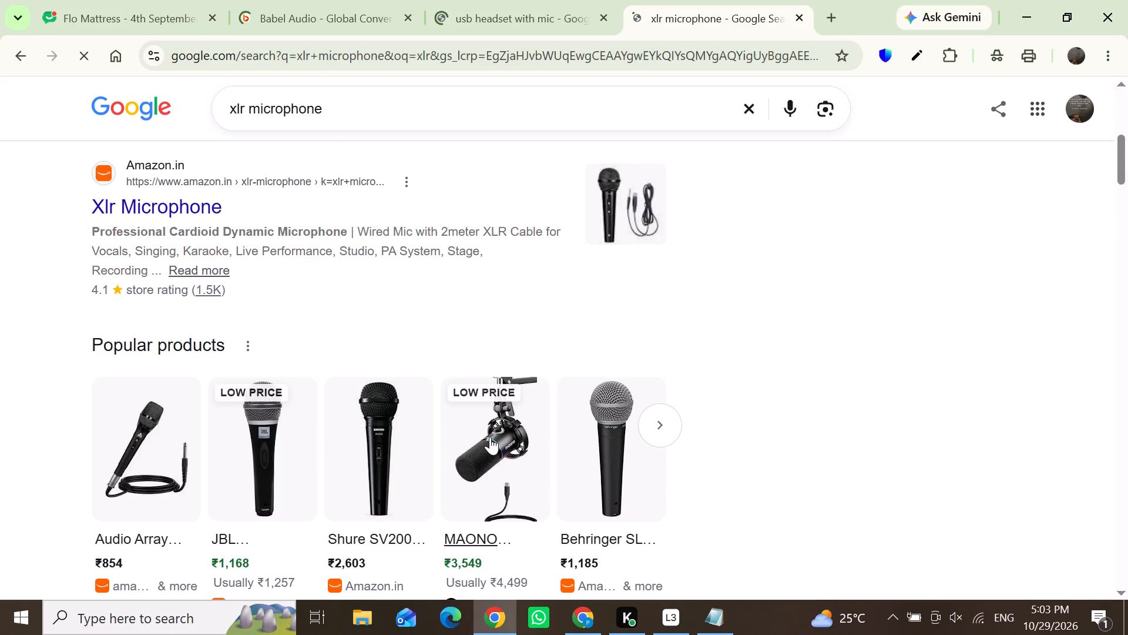
pyautogui.scroll(-1, 785, 506)
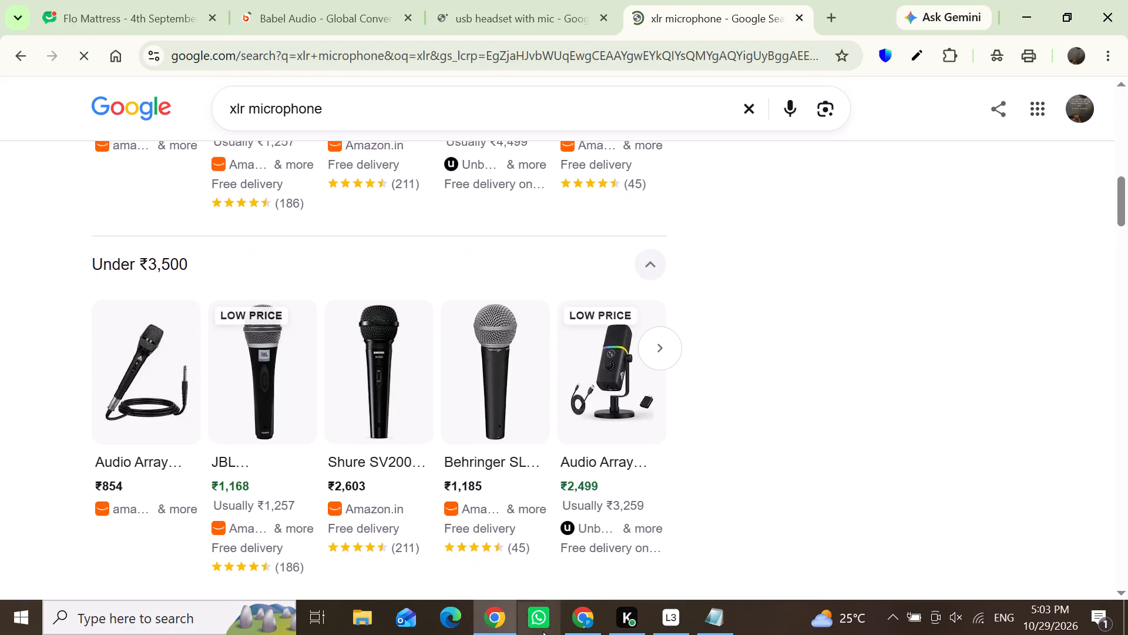
# Switch to the Knowlarity dashboard in the other Chrome window and expand the ongoing returnrefund call.
pyautogui.click(569, 626)
pyautogui.click(78, 0)
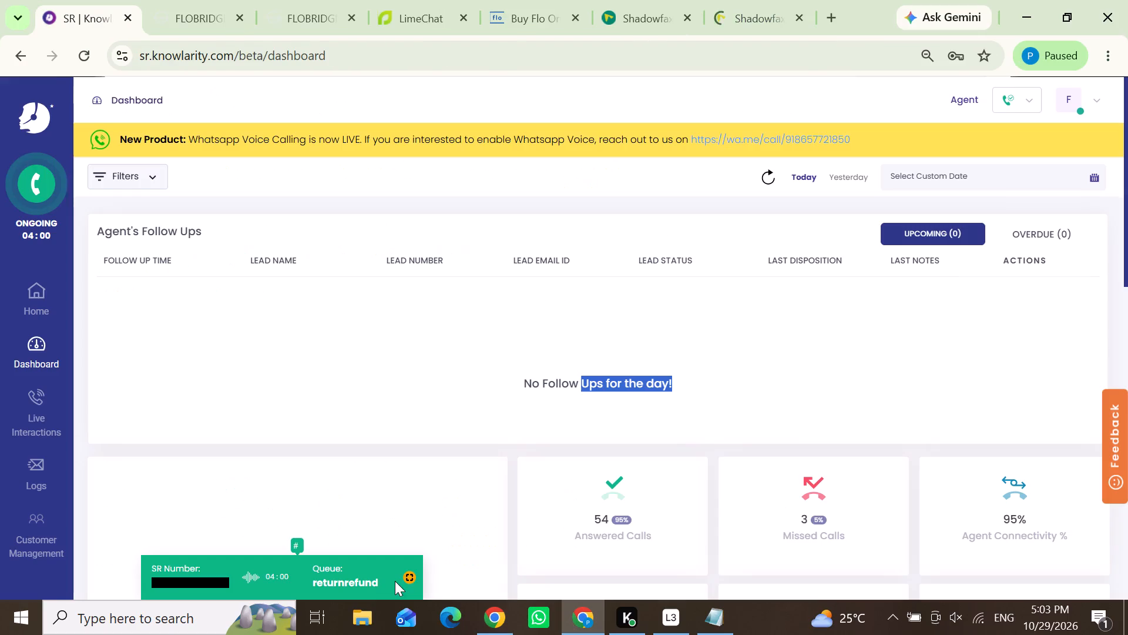
pyautogui.click(411, 571)
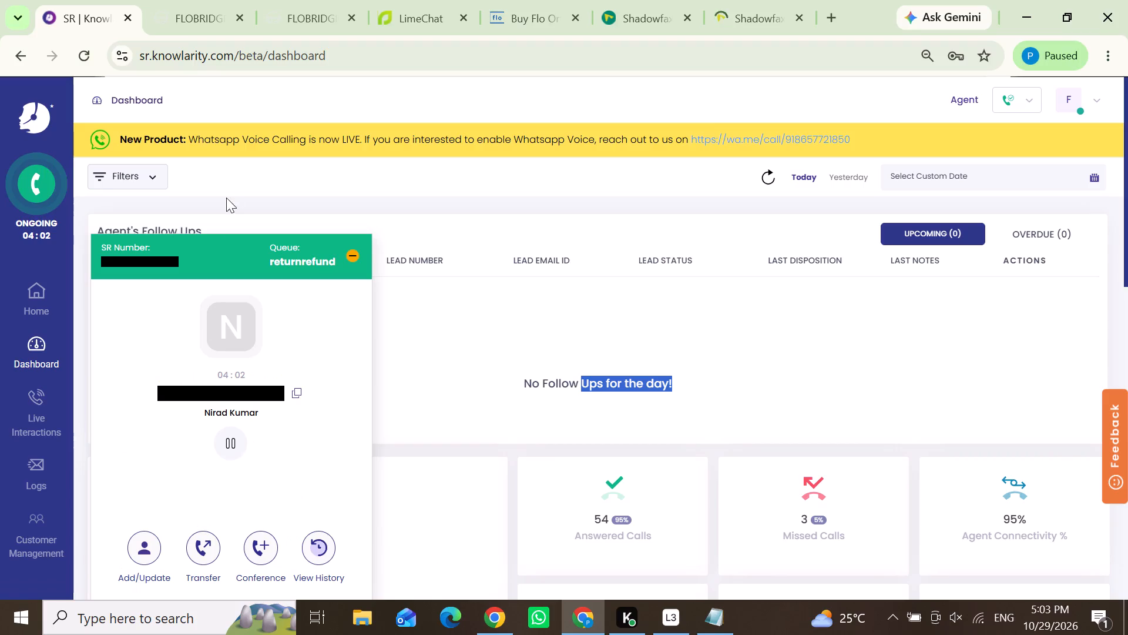
pyautogui.click(193, 14)
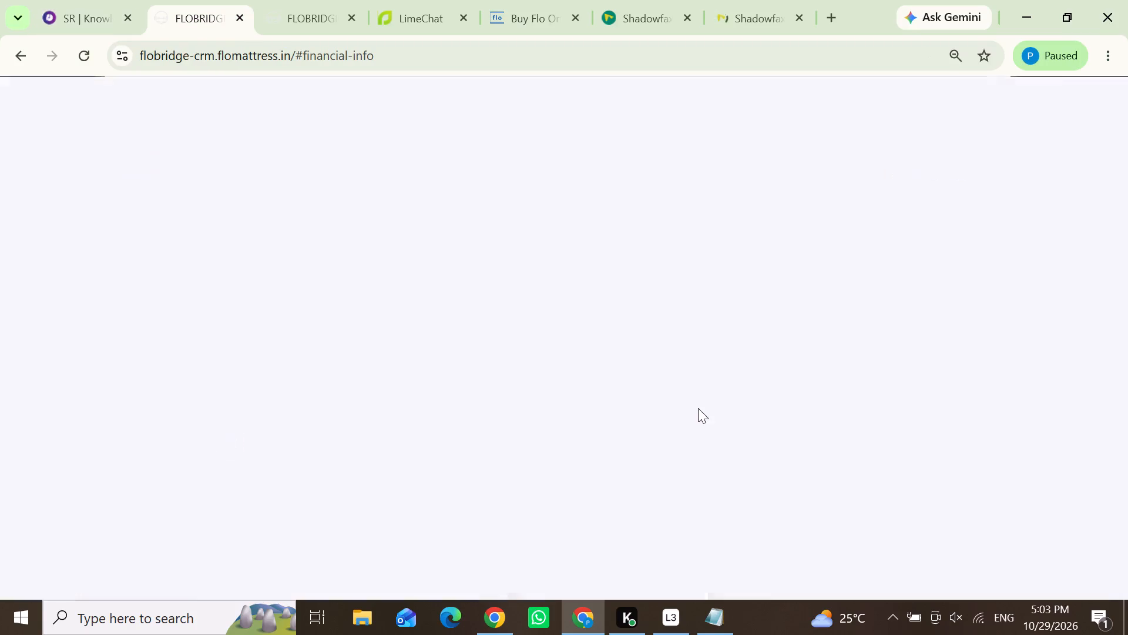
pyautogui.click(1071, 382)
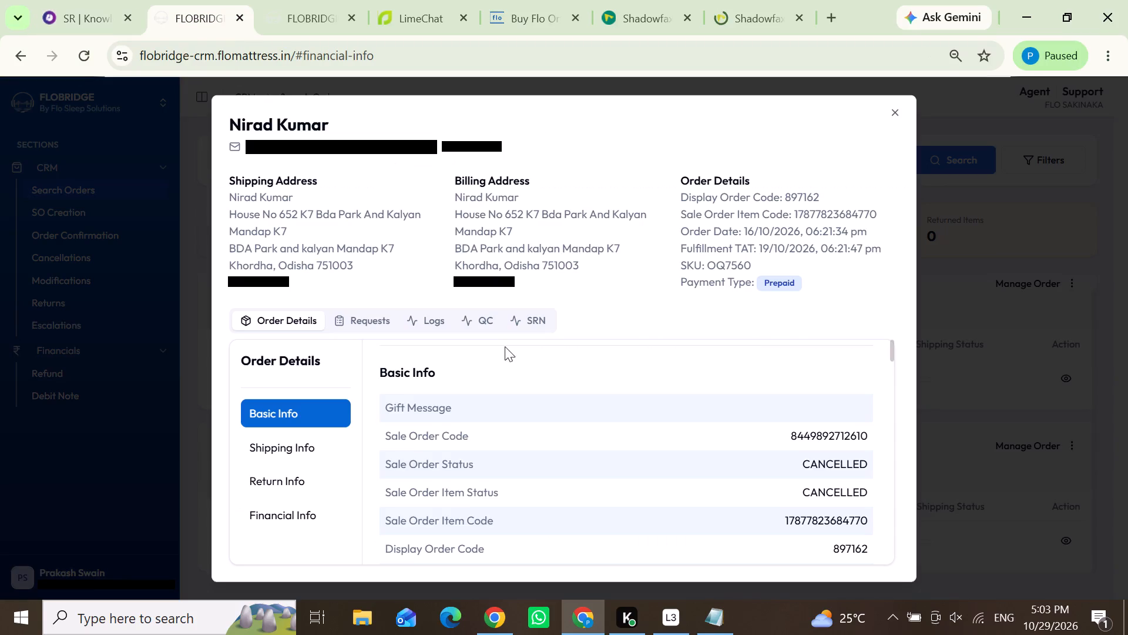
pyautogui.moveTo(228, 263); pyautogui.dragTo(367, 269)
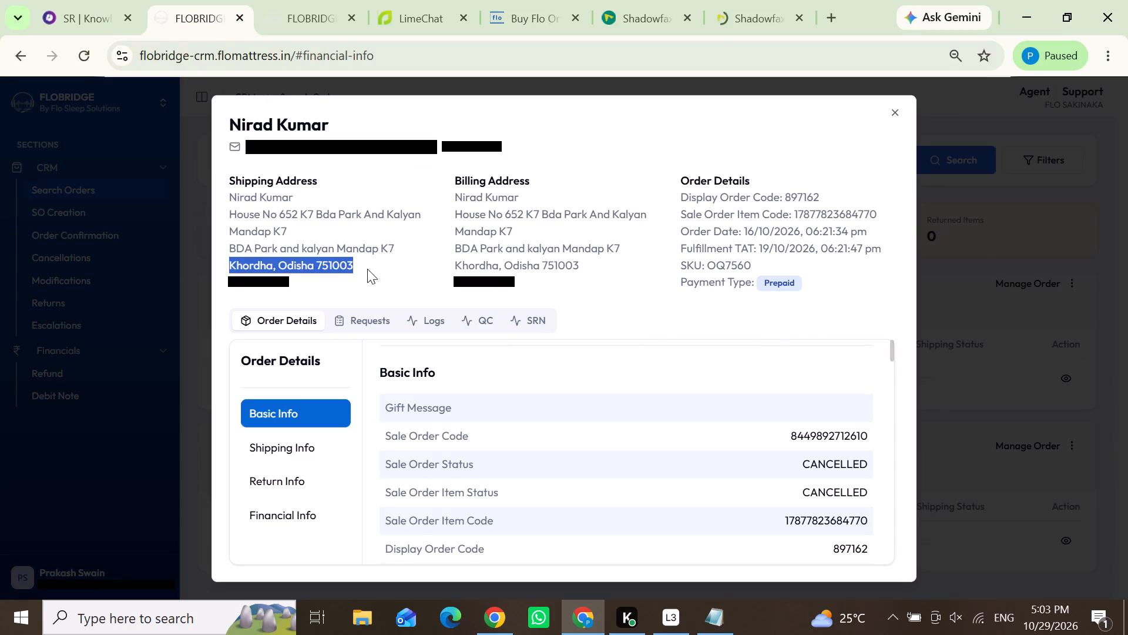
pyautogui.moveTo(367, 269); pyautogui.dragTo(311, 265)
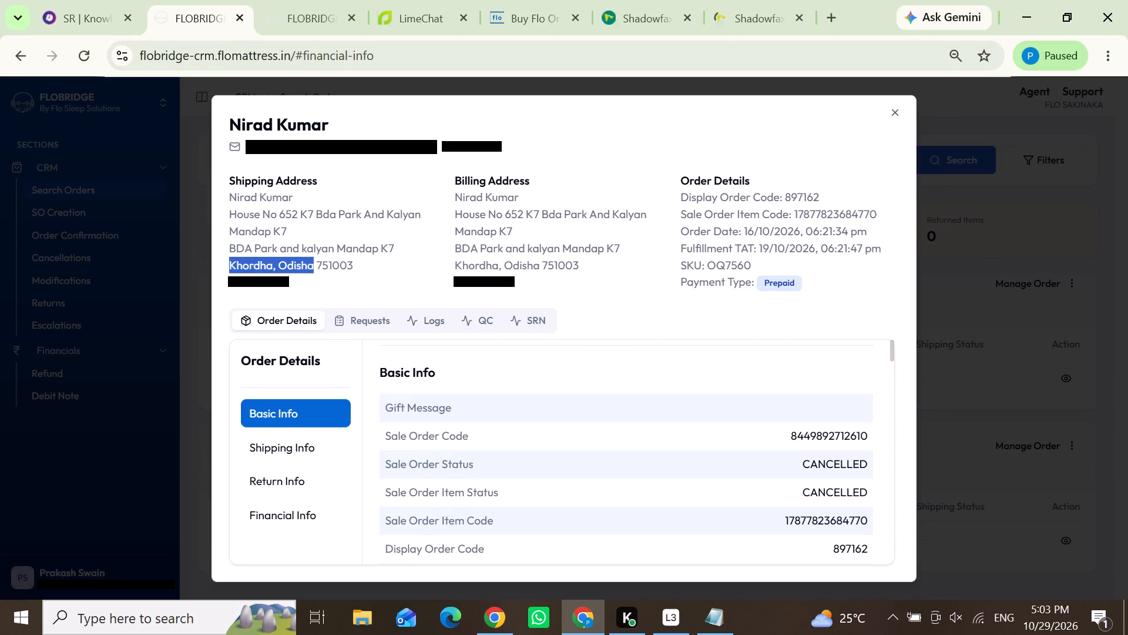
pyautogui.moveTo(311, 265); pyautogui.dragTo(233, 280)
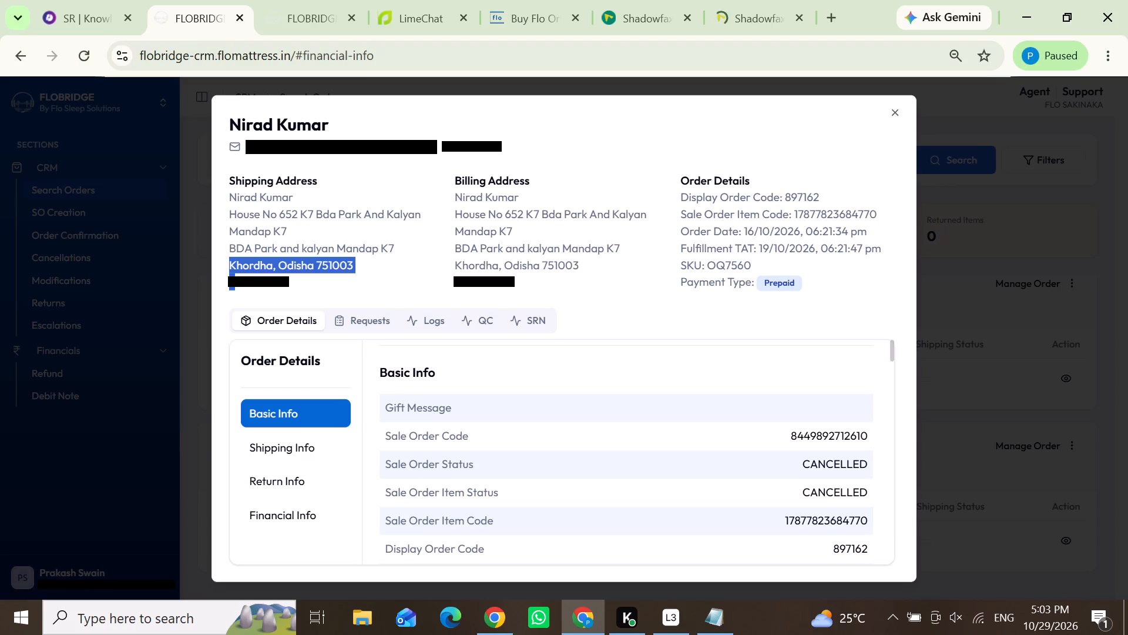
pyautogui.moveTo(233, 280); pyautogui.dragTo(312, 292)
pyautogui.click(368, 288)
pyautogui.scroll(1, 589, 277)
pyautogui.scroll(-4, 589, 277)
pyautogui.scroll(-8, 599, 367)
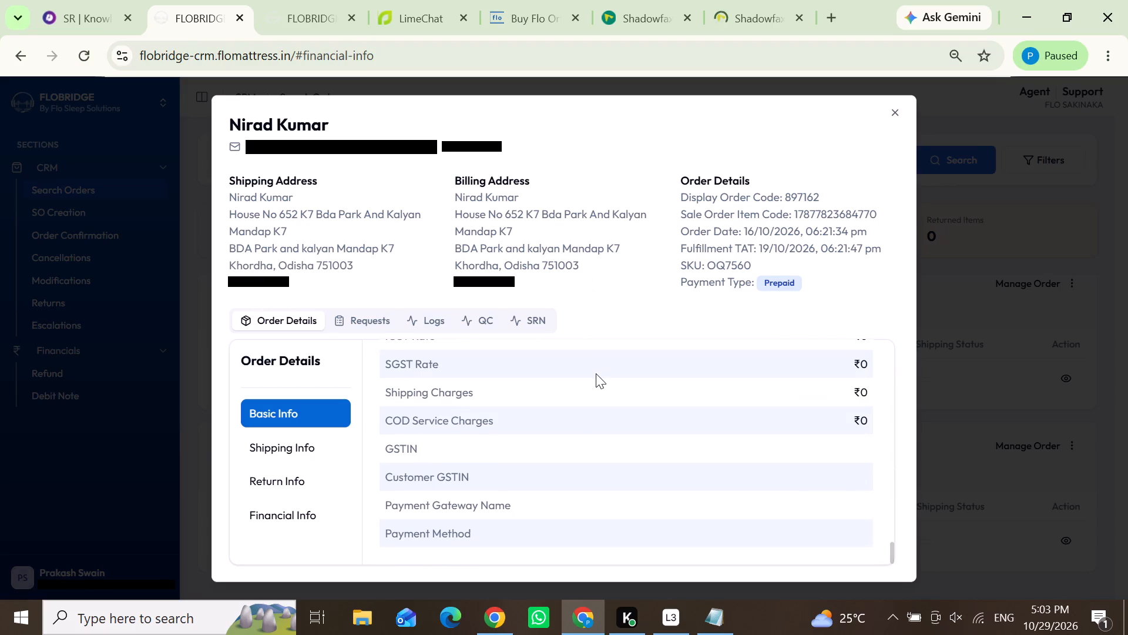
pyautogui.scroll(-4, 596, 373)
pyautogui.click(428, 450)
pyautogui.scroll(2, 739, 439)
pyautogui.scroll(-1, 735, 437)
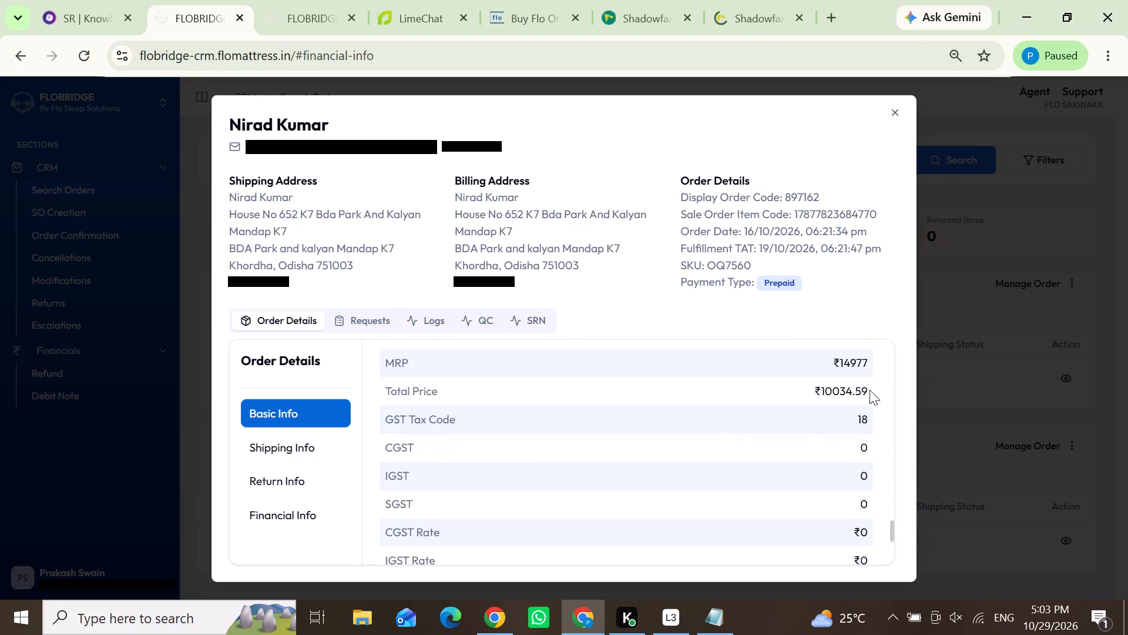
pyautogui.moveTo(869, 390); pyautogui.dragTo(820, 389)
pyautogui.scroll(-3, 741, 444)
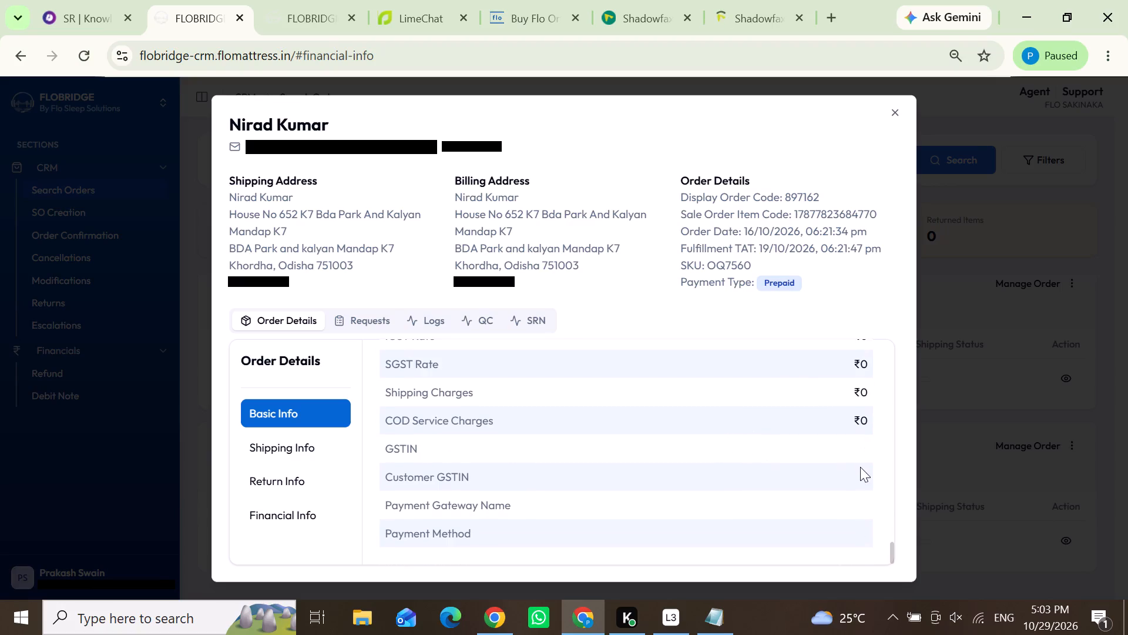
pyautogui.doubleClick(865, 423)
pyautogui.doubleClick(861, 390)
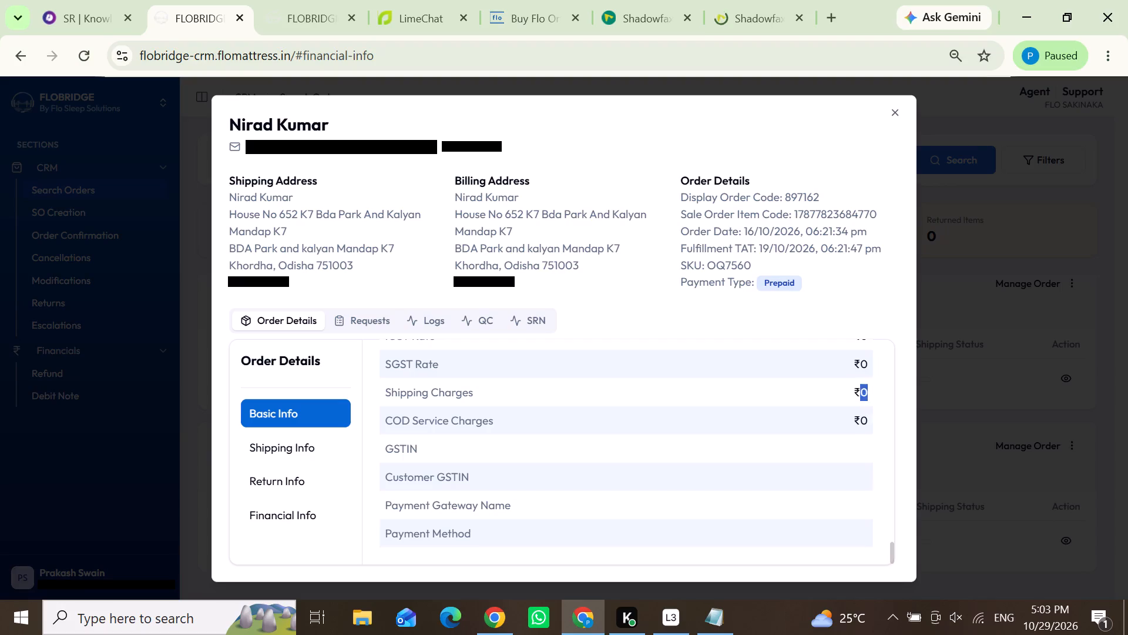
pyautogui.doubleClick(862, 364)
pyautogui.doubleClick(861, 419)
pyautogui.doubleClick(861, 392)
pyautogui.doubleClick(861, 363)
pyautogui.scroll(1, 863, 393)
pyautogui.moveTo(857, 416); pyautogui.dragTo(861, 417)
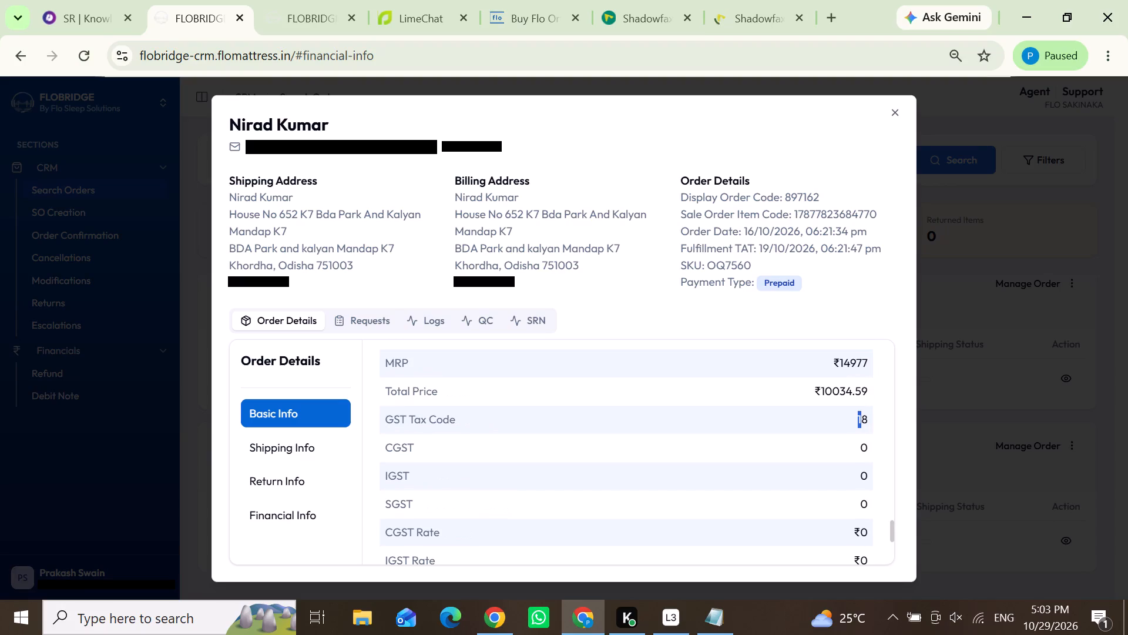
pyautogui.moveTo(861, 417); pyautogui.dragTo(862, 417)
pyautogui.click(921, 430)
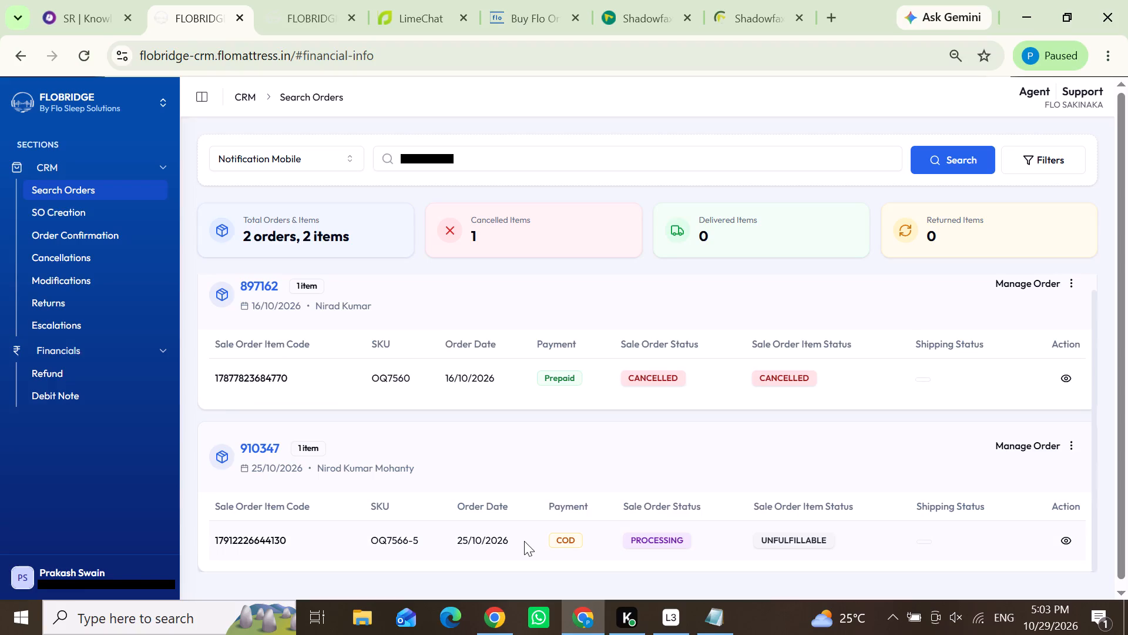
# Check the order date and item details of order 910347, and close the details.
pyautogui.moveTo(524, 541); pyautogui.dragTo(457, 539)
pyautogui.click(458, 544)
pyautogui.click(1078, 543)
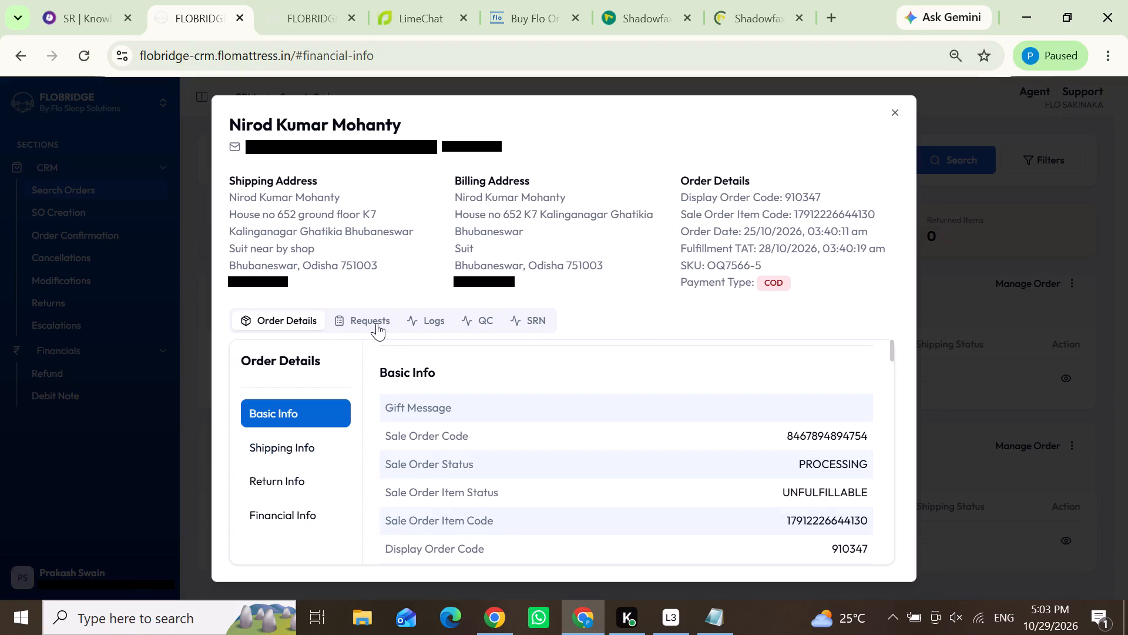
pyautogui.click(989, 375)
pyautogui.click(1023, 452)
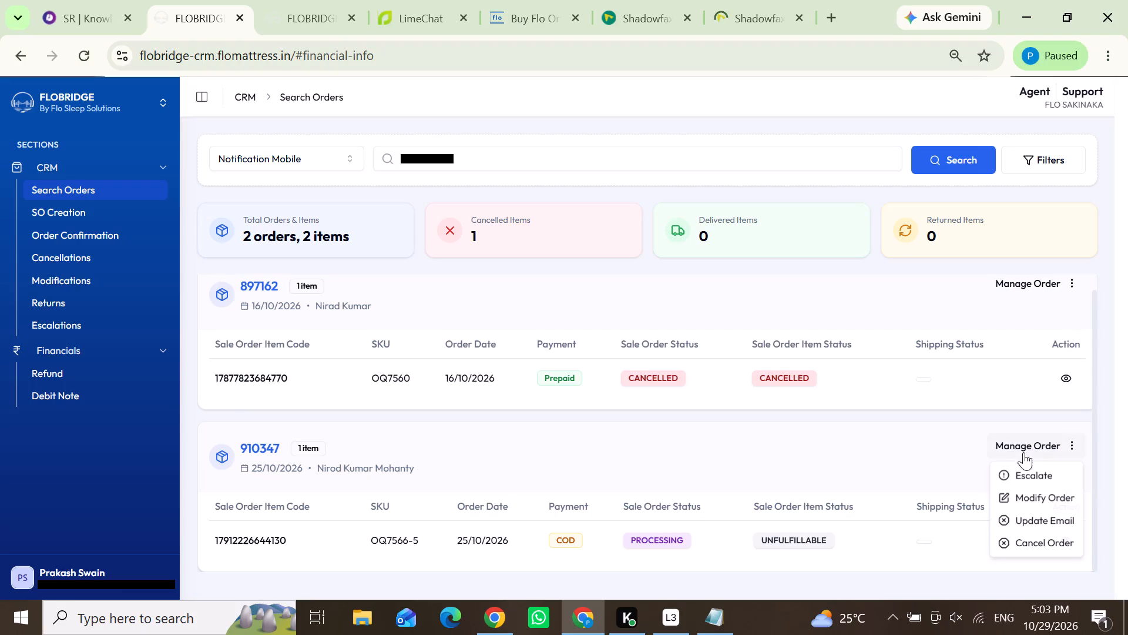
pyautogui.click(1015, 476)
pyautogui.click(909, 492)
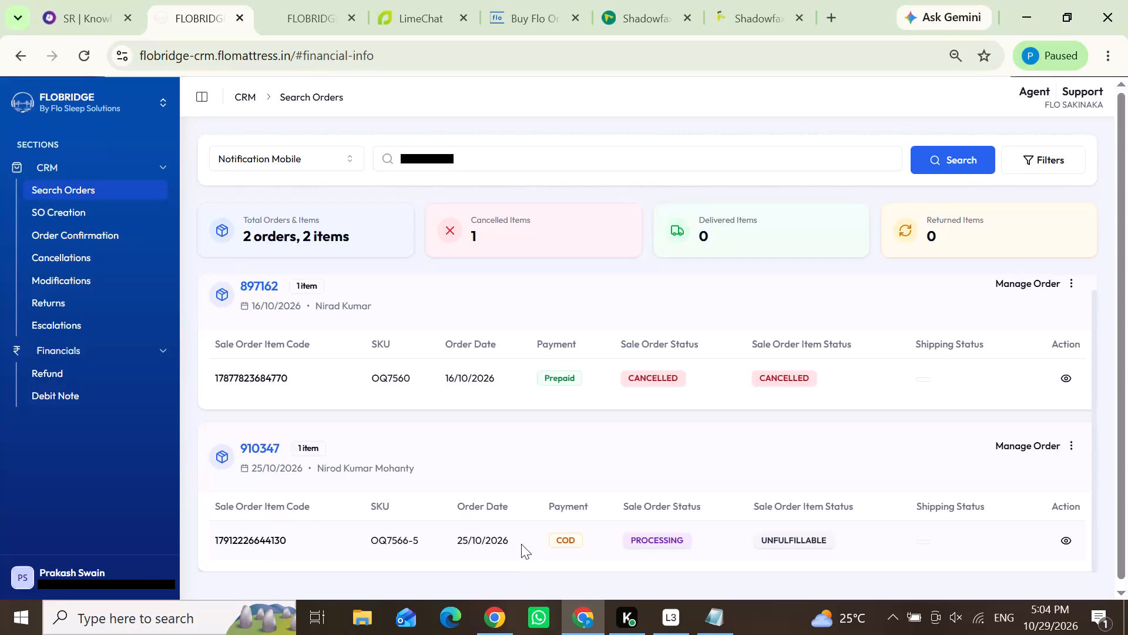
pyautogui.click(1053, 450)
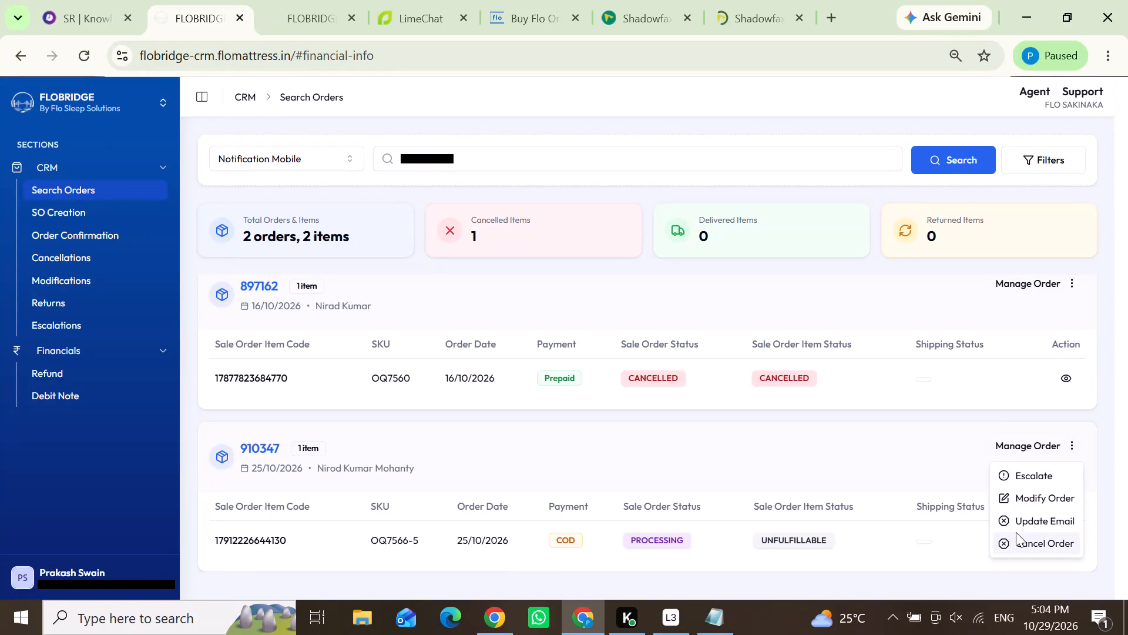
pyautogui.click(1013, 474)
pyautogui.click(462, 196)
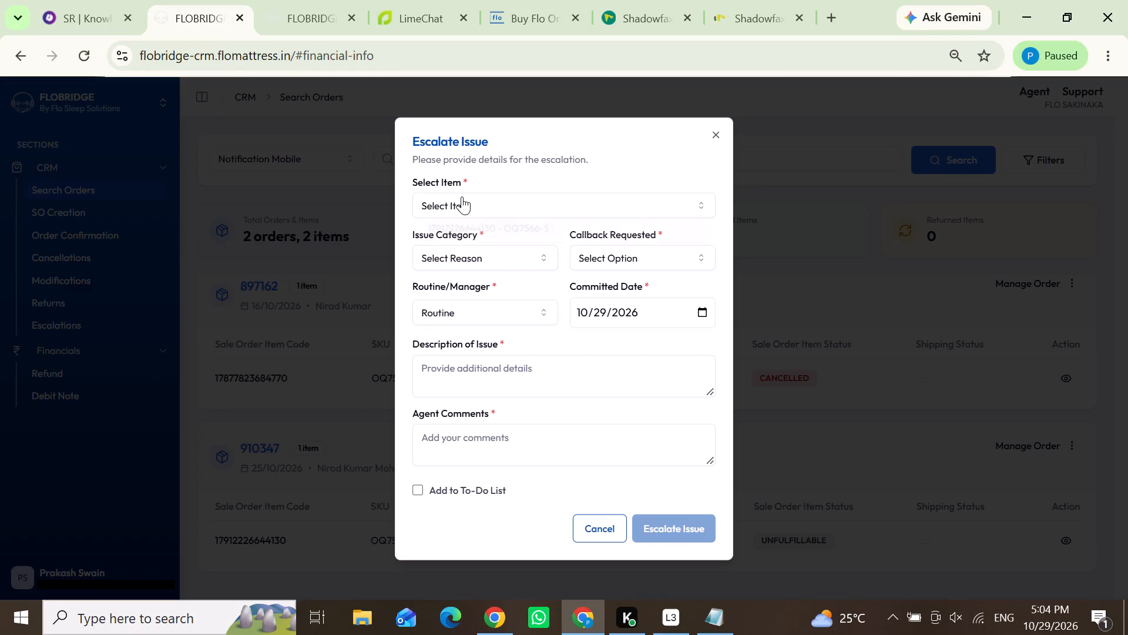
pyautogui.click(479, 239)
pyautogui.click(489, 260)
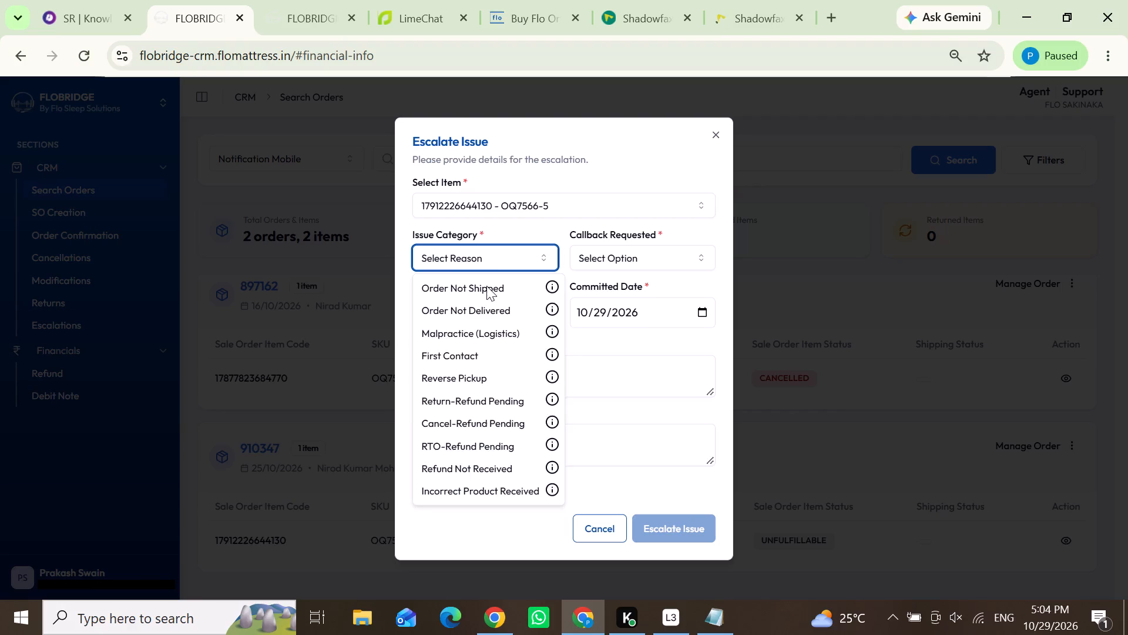
pyautogui.click(486, 286)
pyautogui.click(615, 258)
pyautogui.click(589, 310)
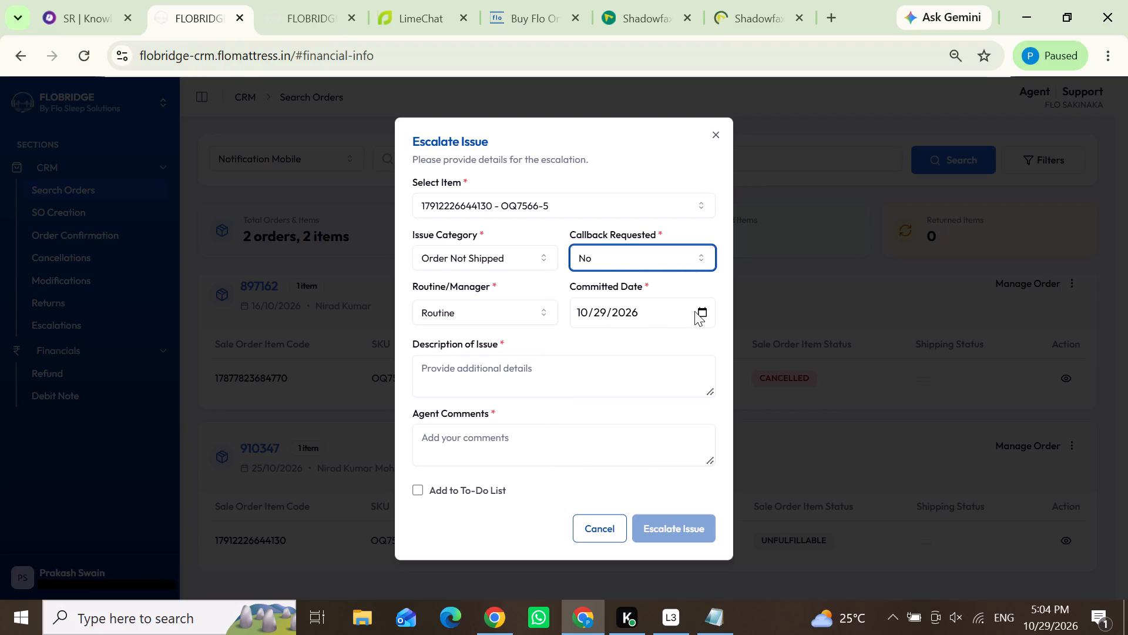
pyautogui.click(698, 311)
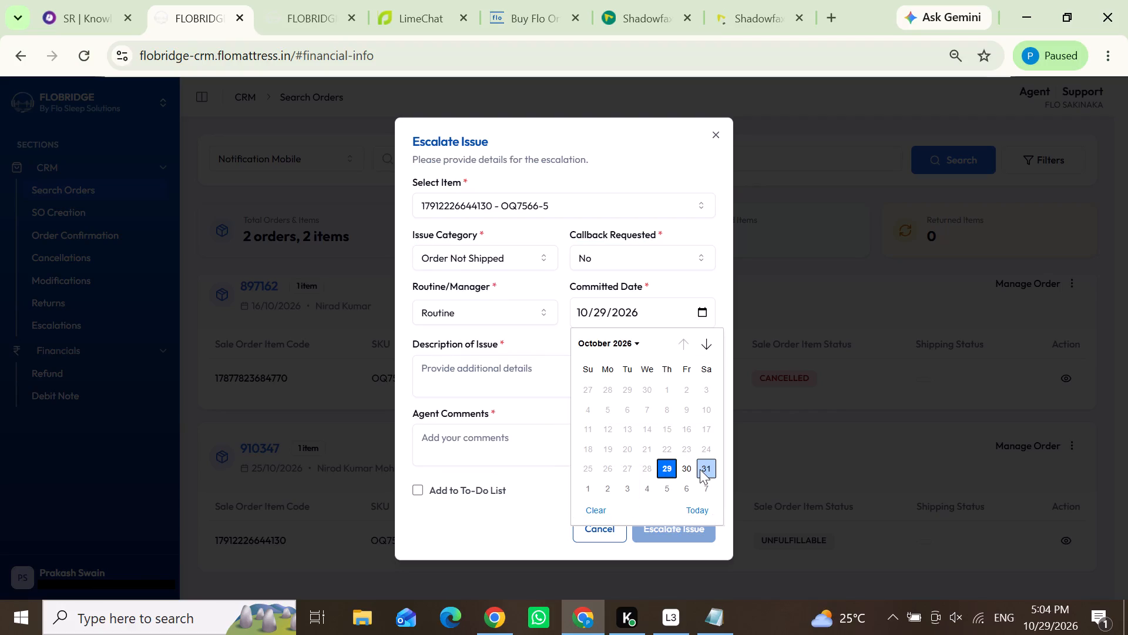
pyautogui.click(701, 469)
# Fill the issue description with Notepad's "I have escalated this to the concerned team. Your order will be" line, and add "dispatch".
pyautogui.click(483, 373)
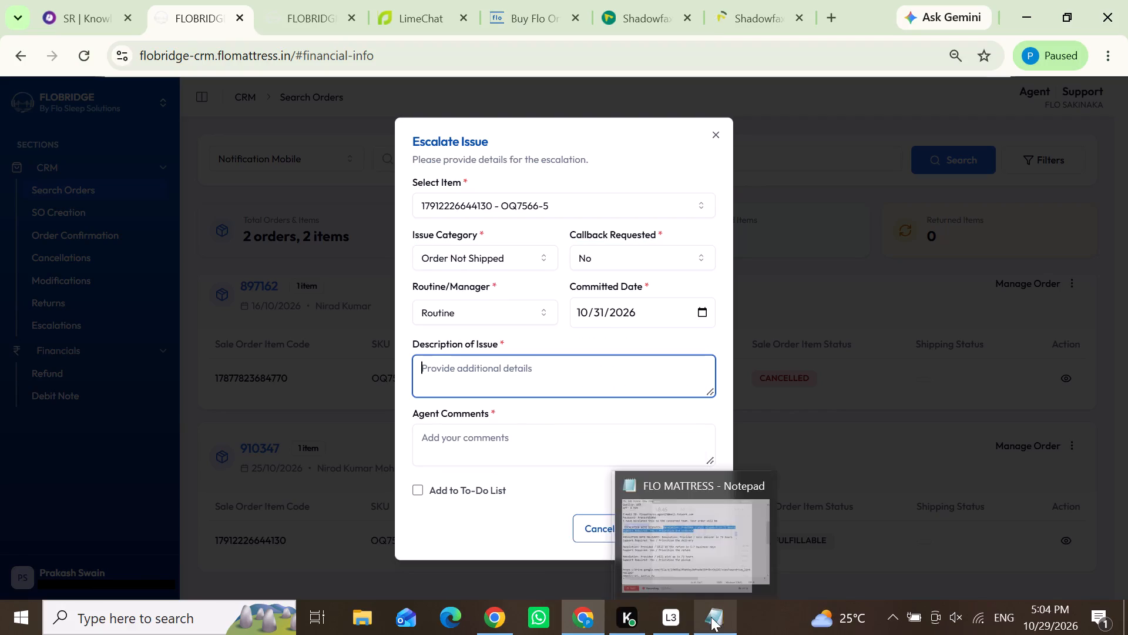
pyautogui.click(711, 547)
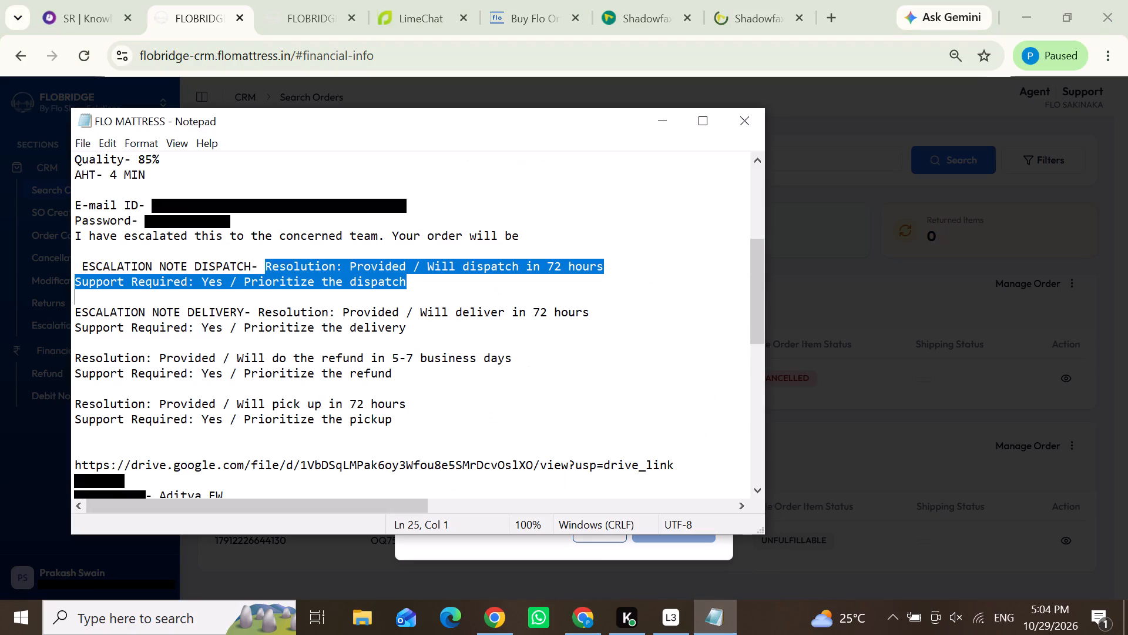
pyautogui.moveTo(76, 238); pyautogui.dragTo(123, 239)
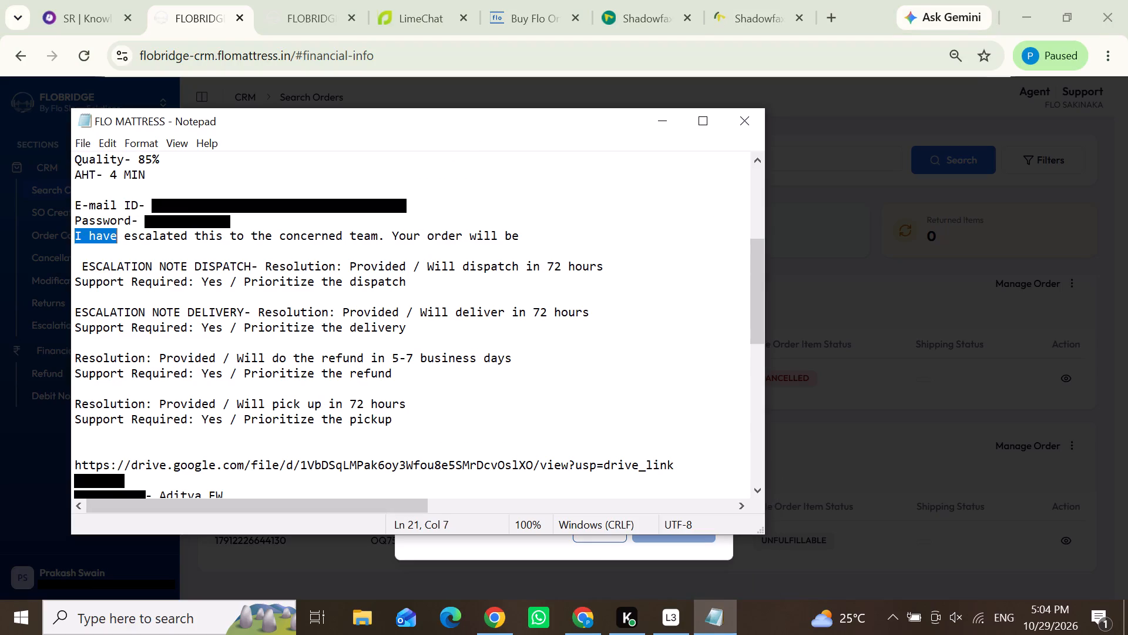
pyautogui.moveTo(123, 239); pyautogui.dragTo(522, 245)
pyautogui.hotkey('ctrl', 'c')
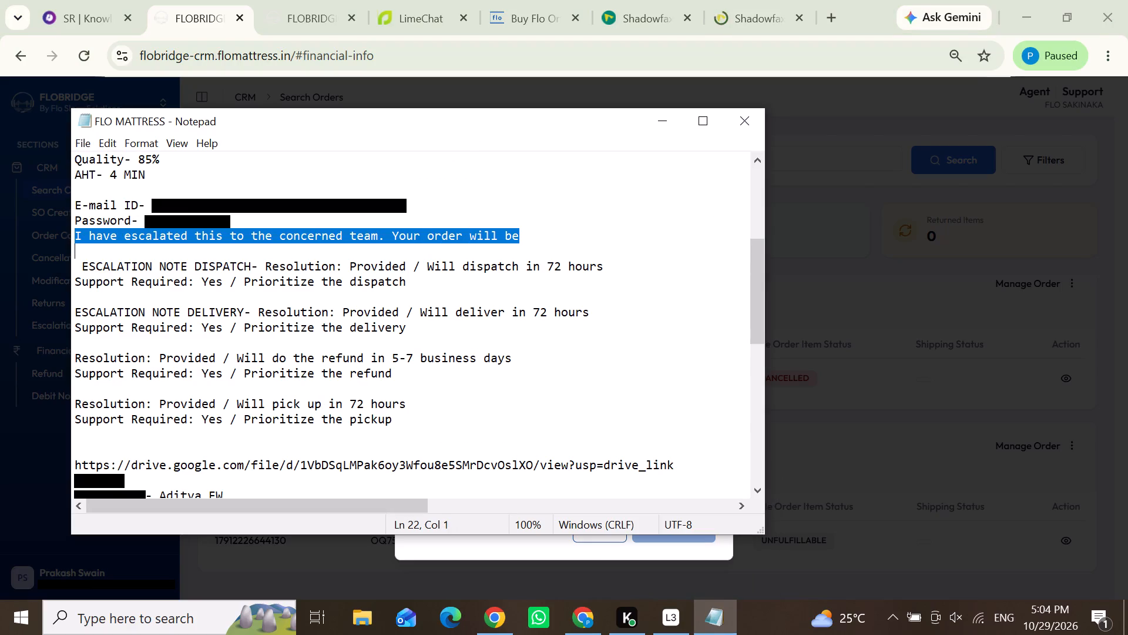
pyautogui.click(670, 119)
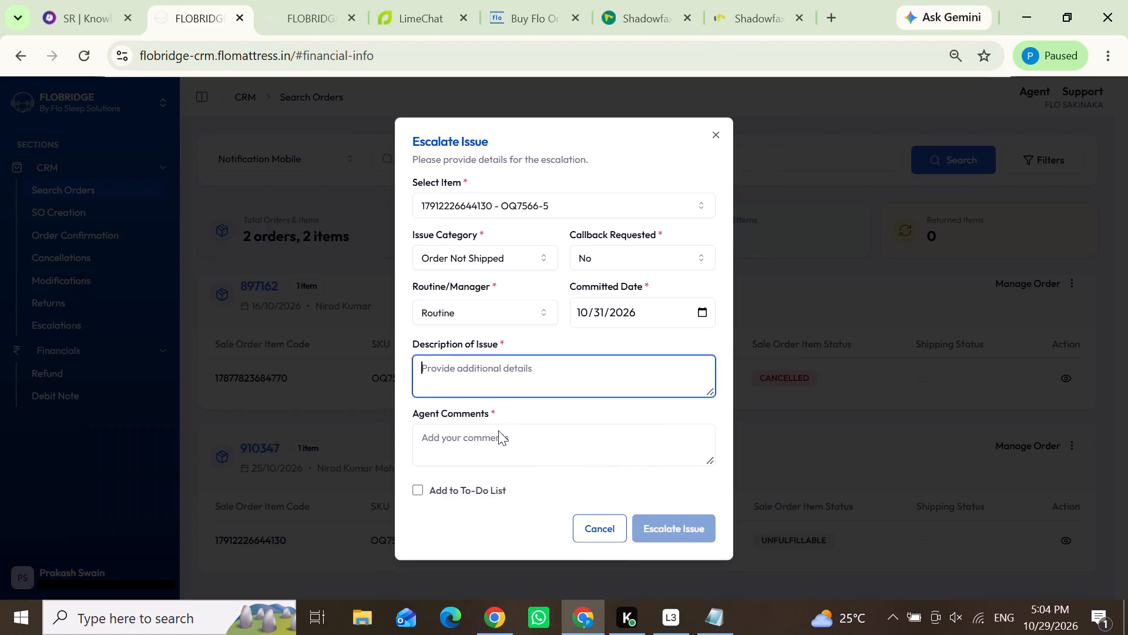
pyautogui.hotkey('ctrl', 'v')
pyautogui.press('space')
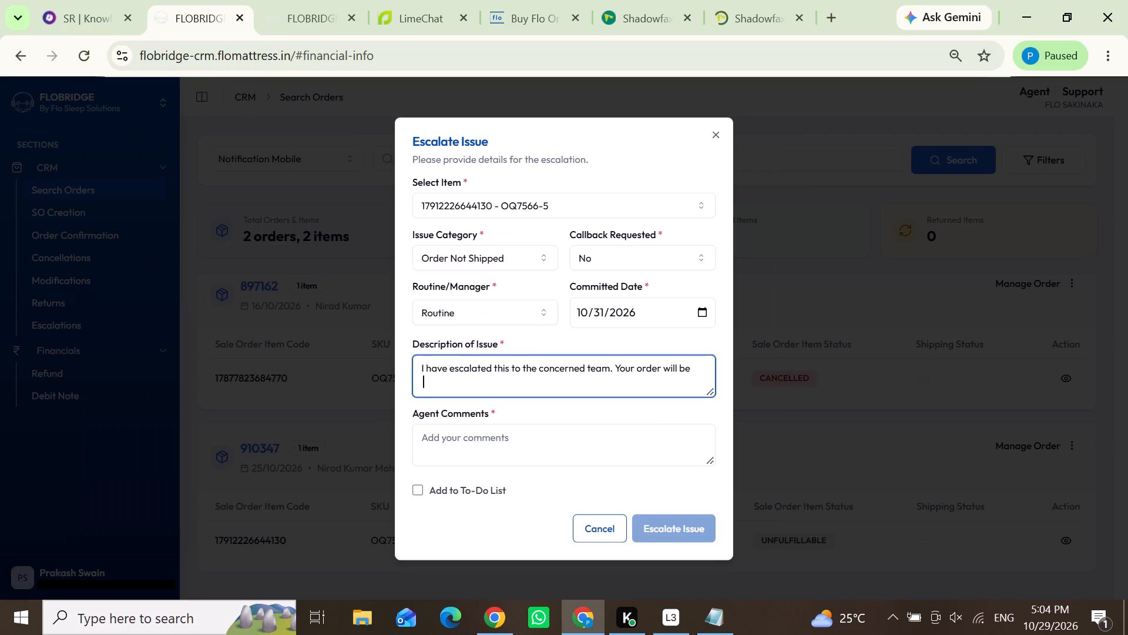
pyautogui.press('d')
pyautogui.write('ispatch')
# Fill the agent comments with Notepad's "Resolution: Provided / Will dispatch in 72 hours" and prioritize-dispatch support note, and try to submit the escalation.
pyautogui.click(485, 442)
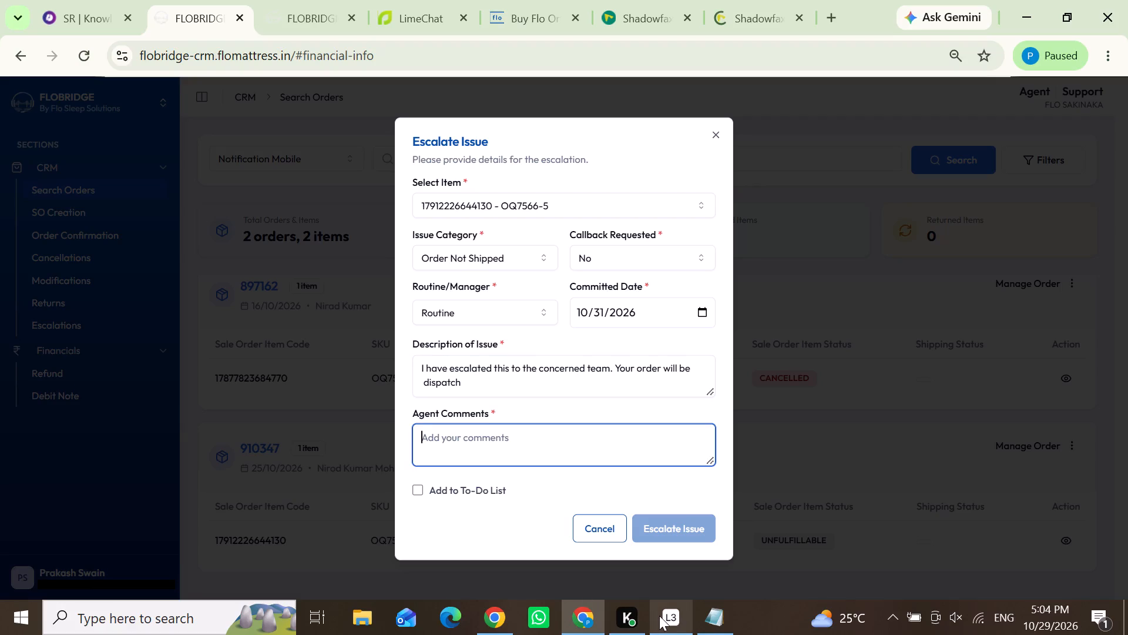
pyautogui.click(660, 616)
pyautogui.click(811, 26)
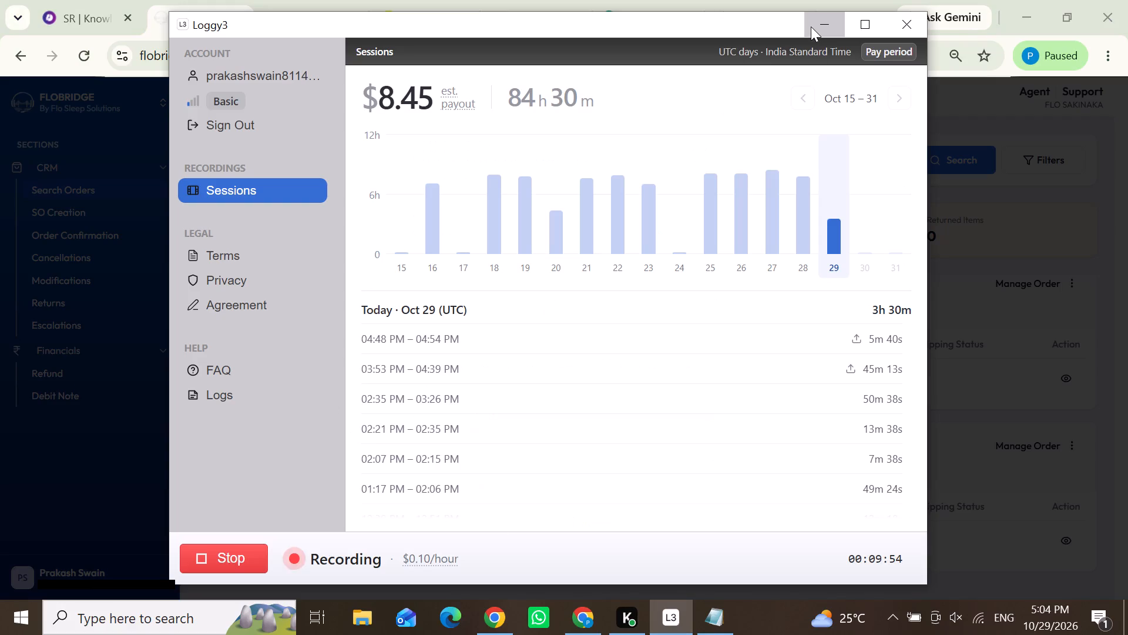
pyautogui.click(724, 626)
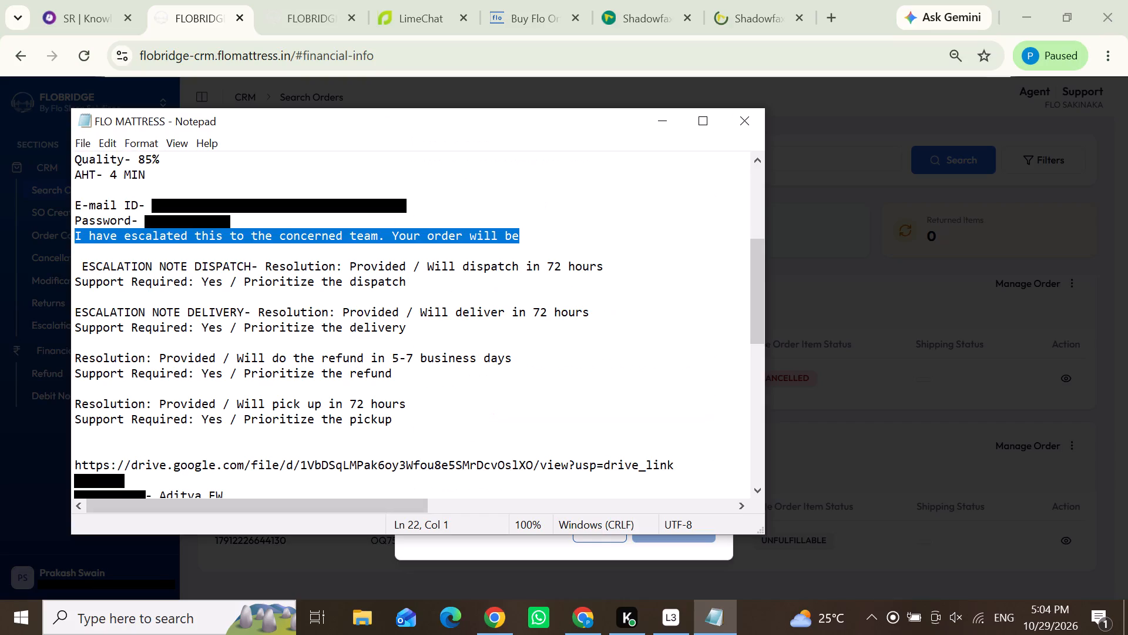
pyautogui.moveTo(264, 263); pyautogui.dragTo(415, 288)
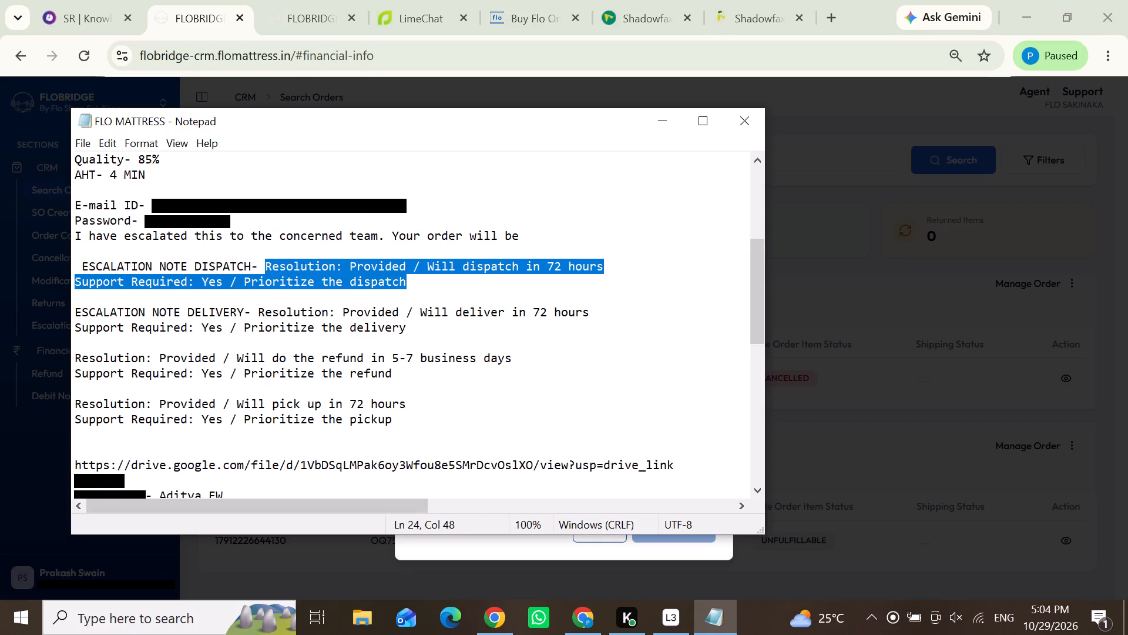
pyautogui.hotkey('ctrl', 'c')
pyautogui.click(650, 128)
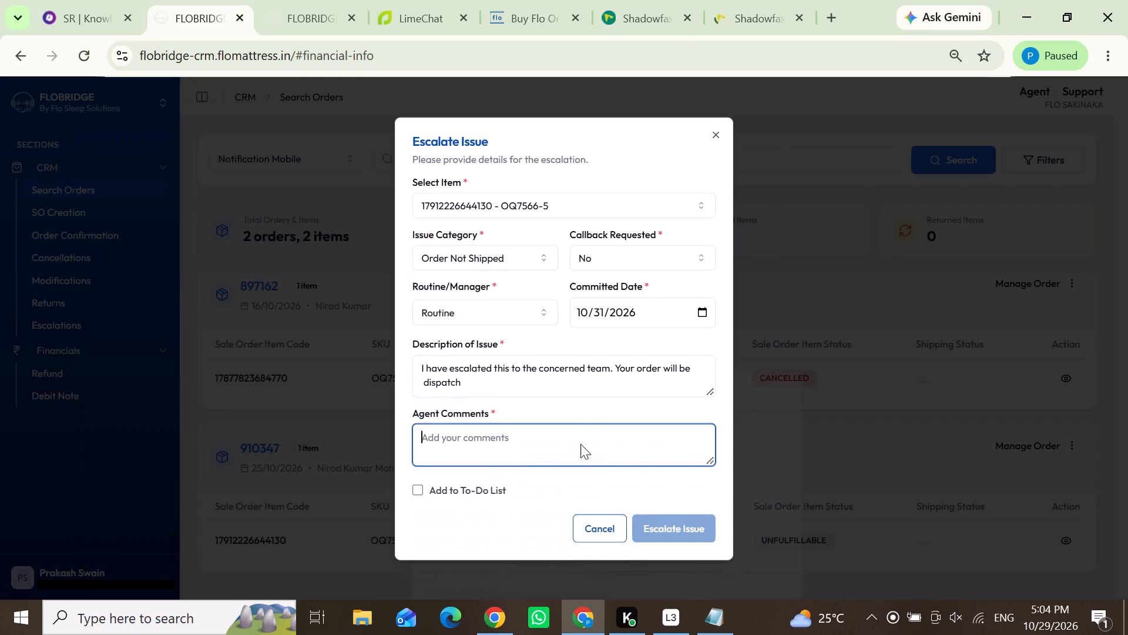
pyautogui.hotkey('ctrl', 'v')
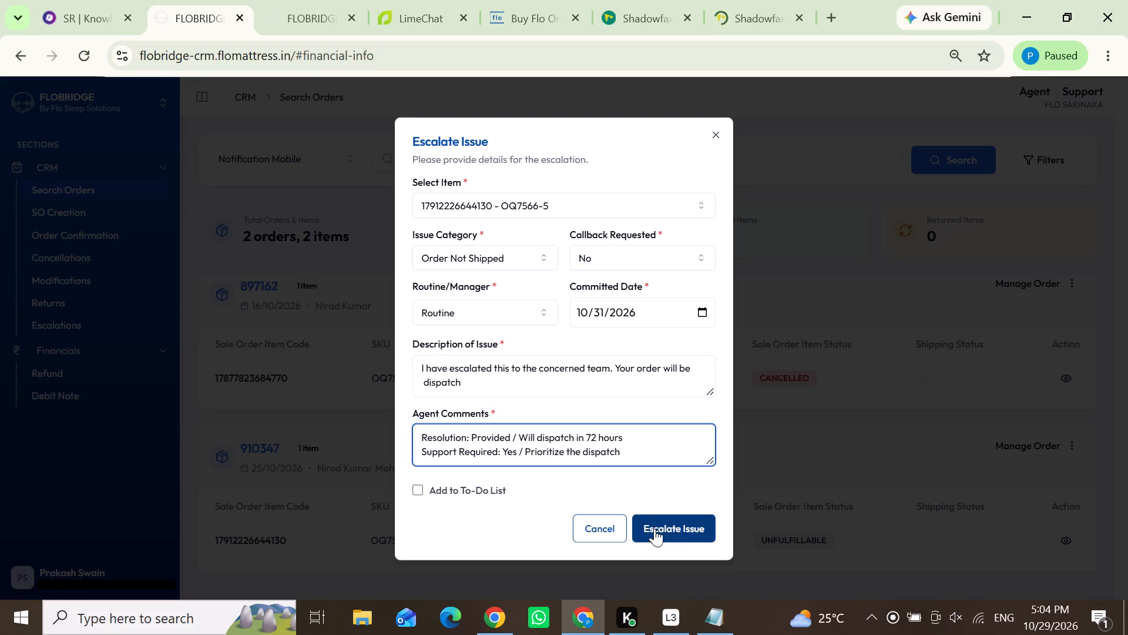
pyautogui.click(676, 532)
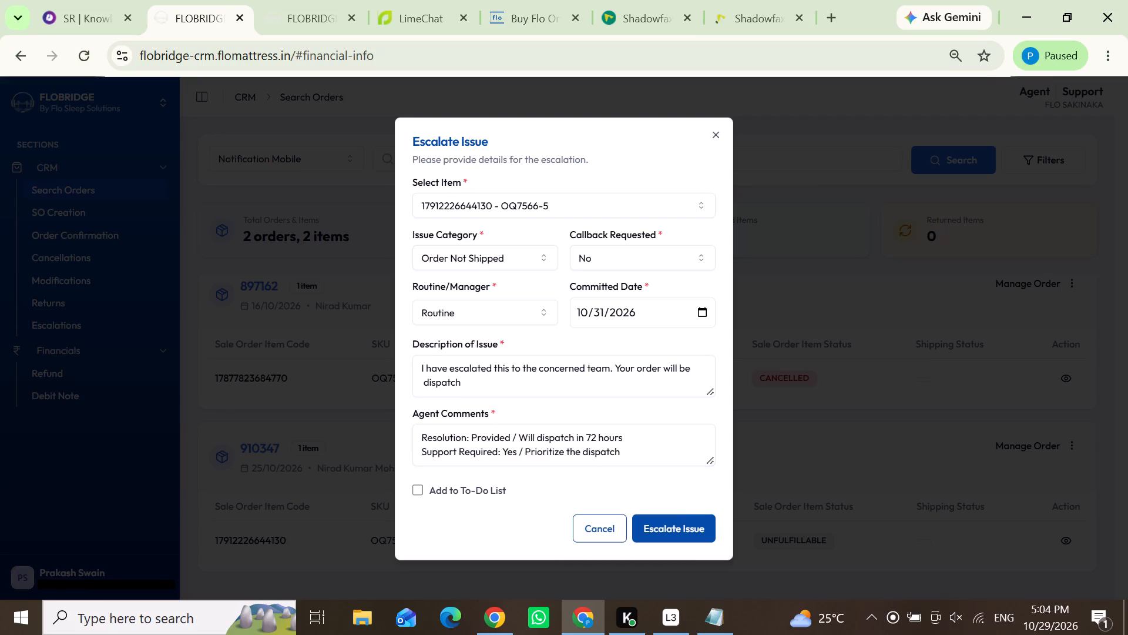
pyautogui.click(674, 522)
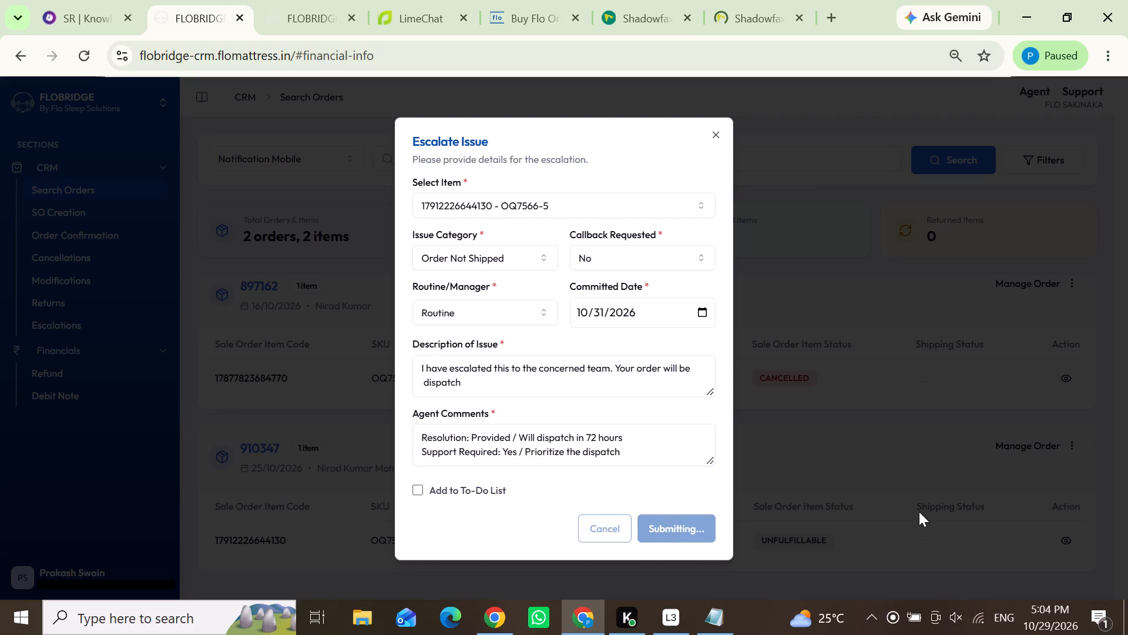
pyautogui.click(985, 529)
pyautogui.click(1048, 531)
pyautogui.click(1070, 542)
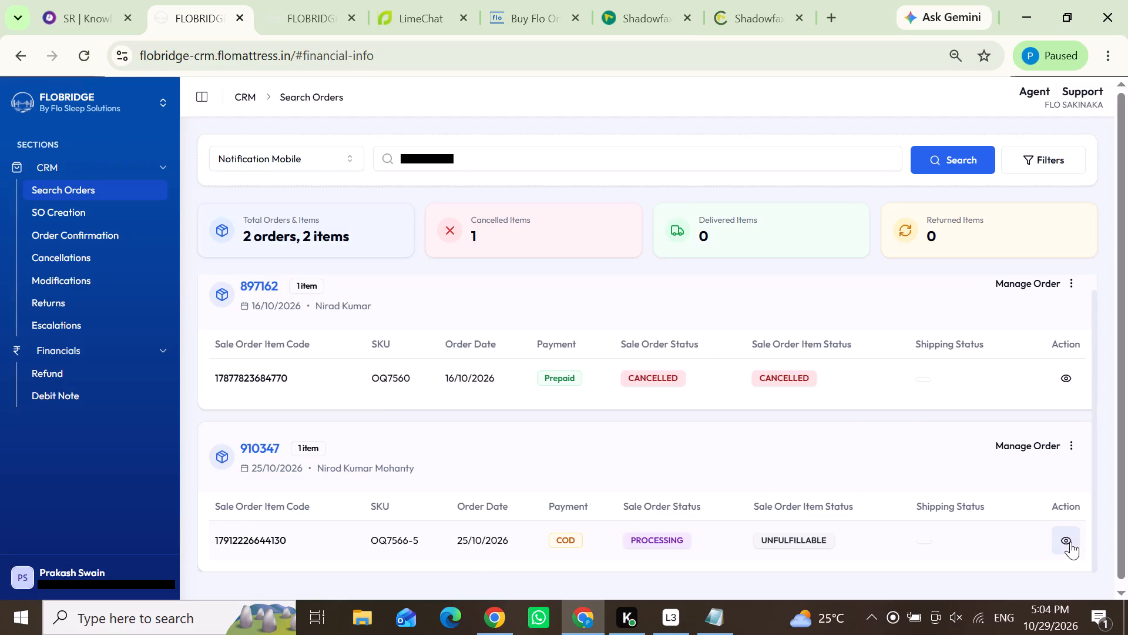
pyautogui.click(438, 319)
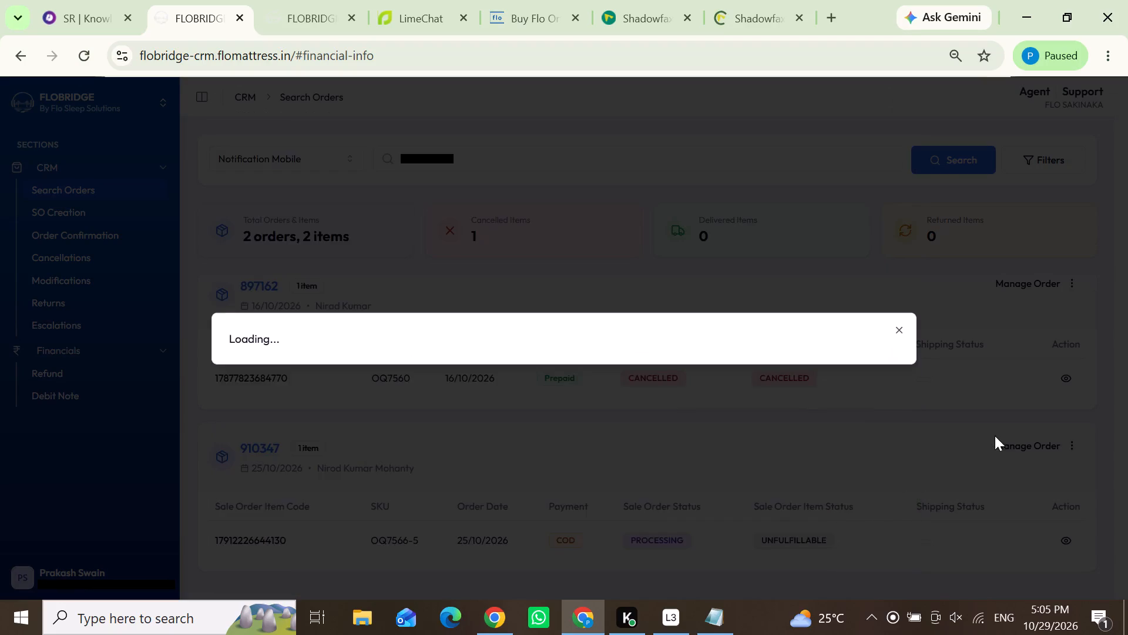
pyautogui.click(971, 440)
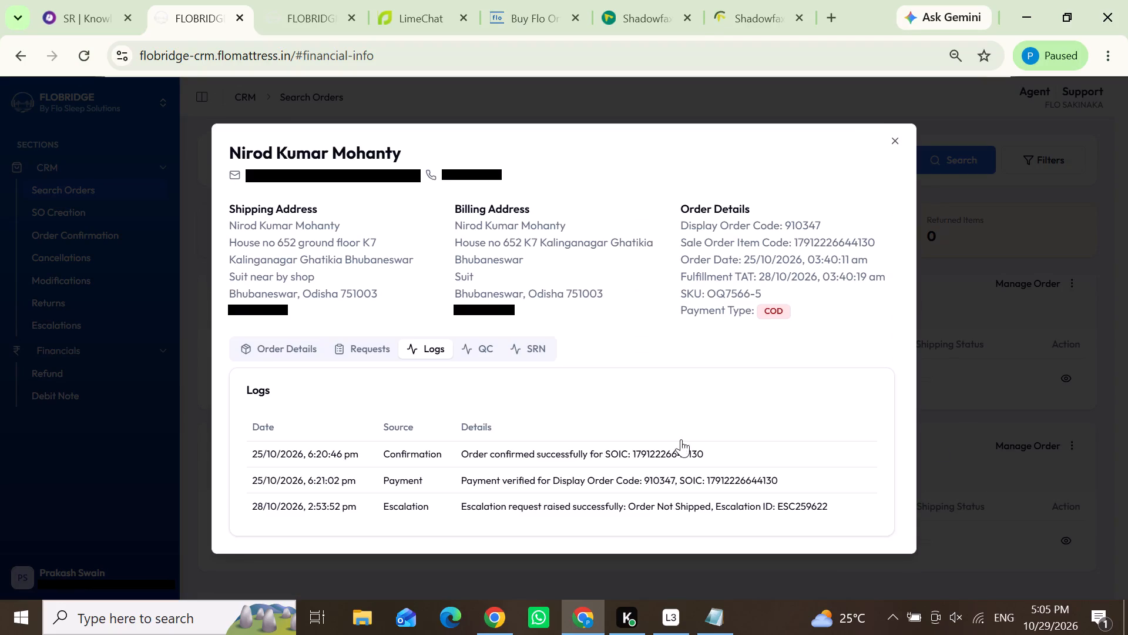
pyautogui.moveTo(281, 446); pyautogui.dragTo(228, 445)
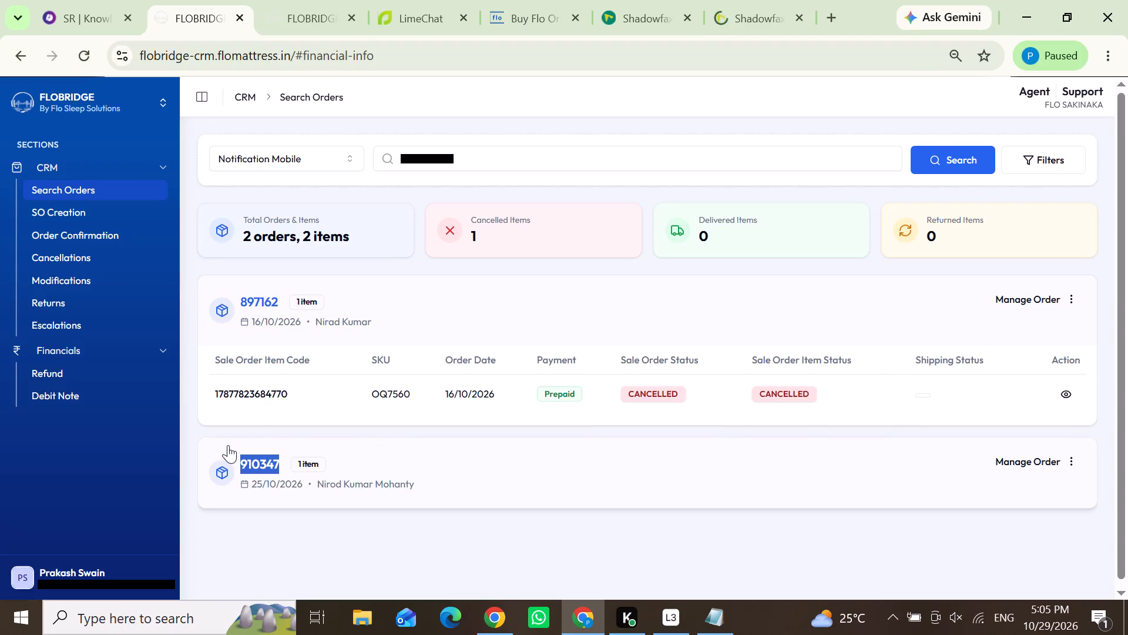
pyautogui.hotkey('ctrl', 'c')
pyautogui.click(54, 324)
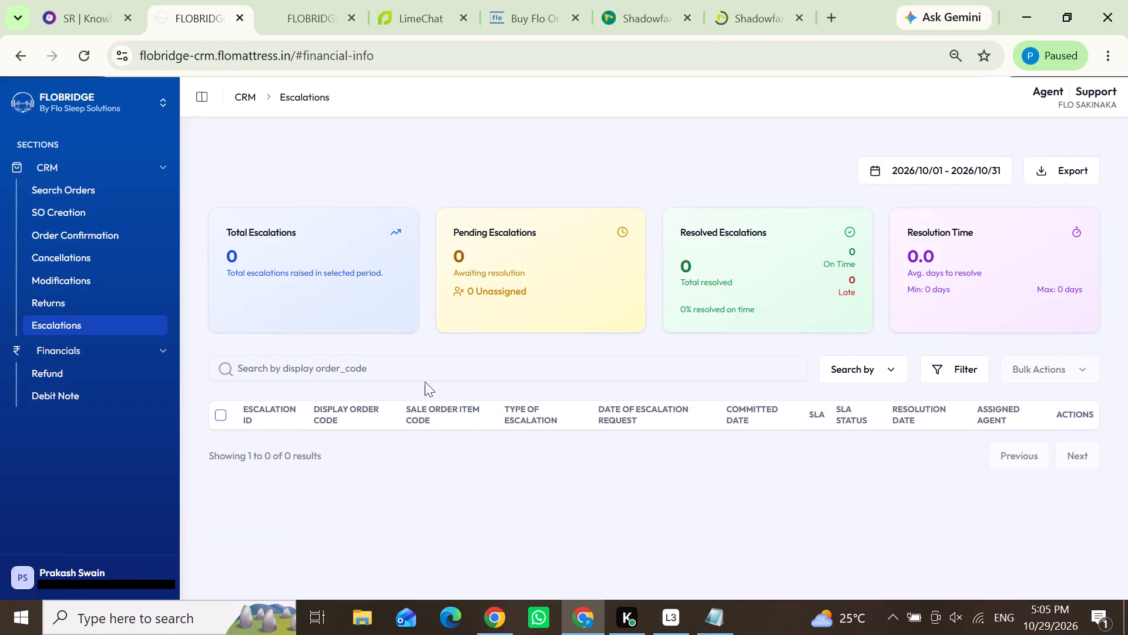
pyautogui.click(421, 367)
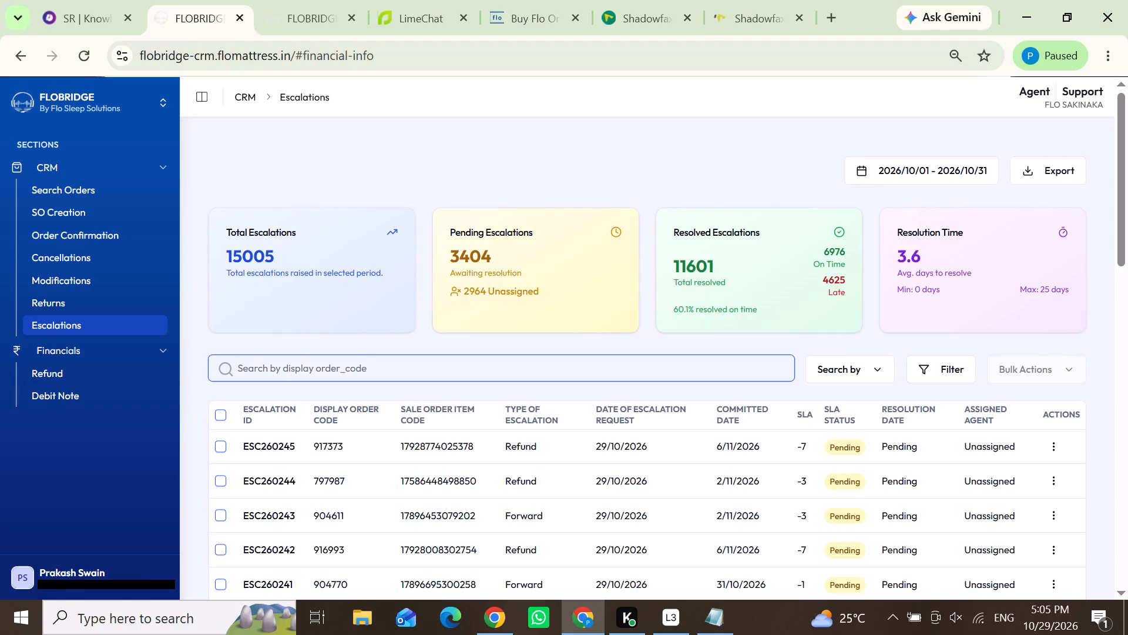
pyautogui.hotkey('ctrl', 'v')
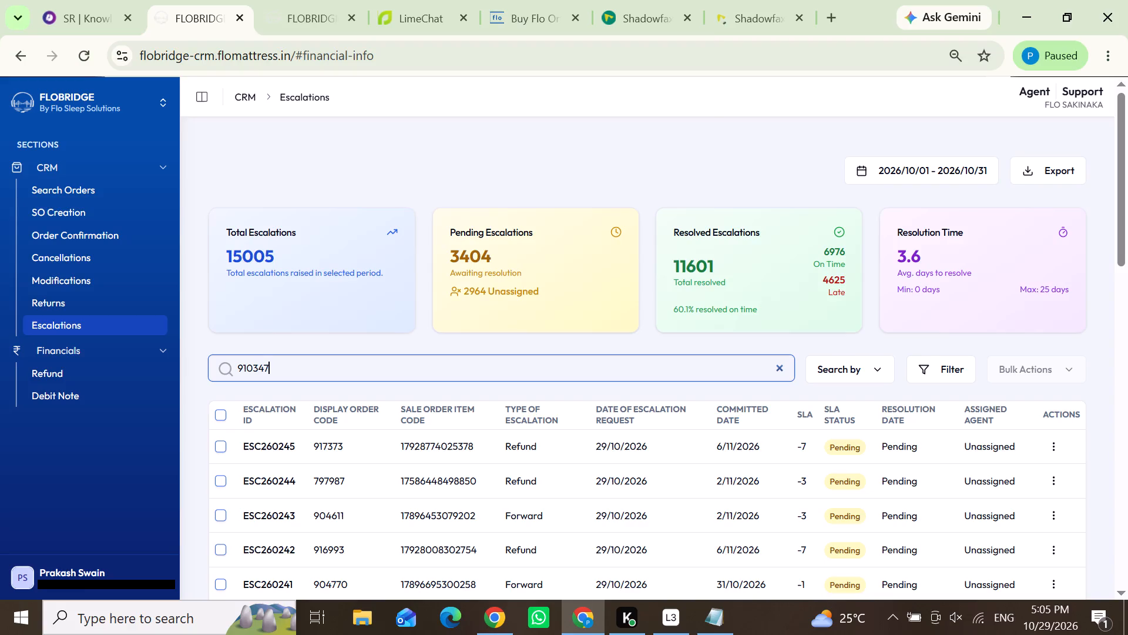
pyautogui.press('Return')
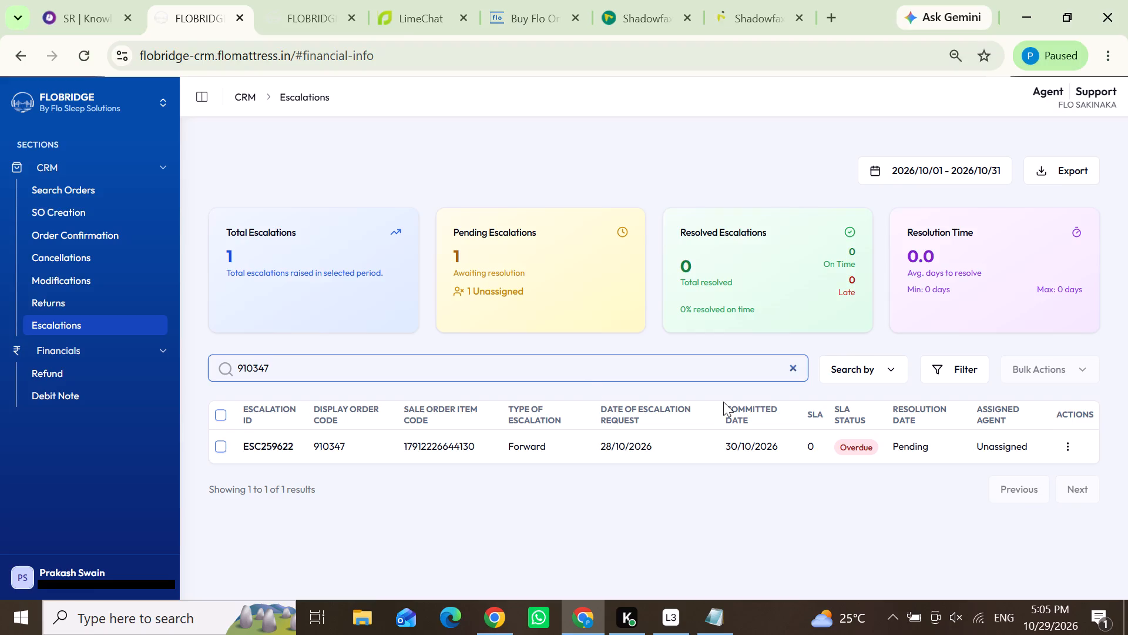
pyautogui.click(1071, 440)
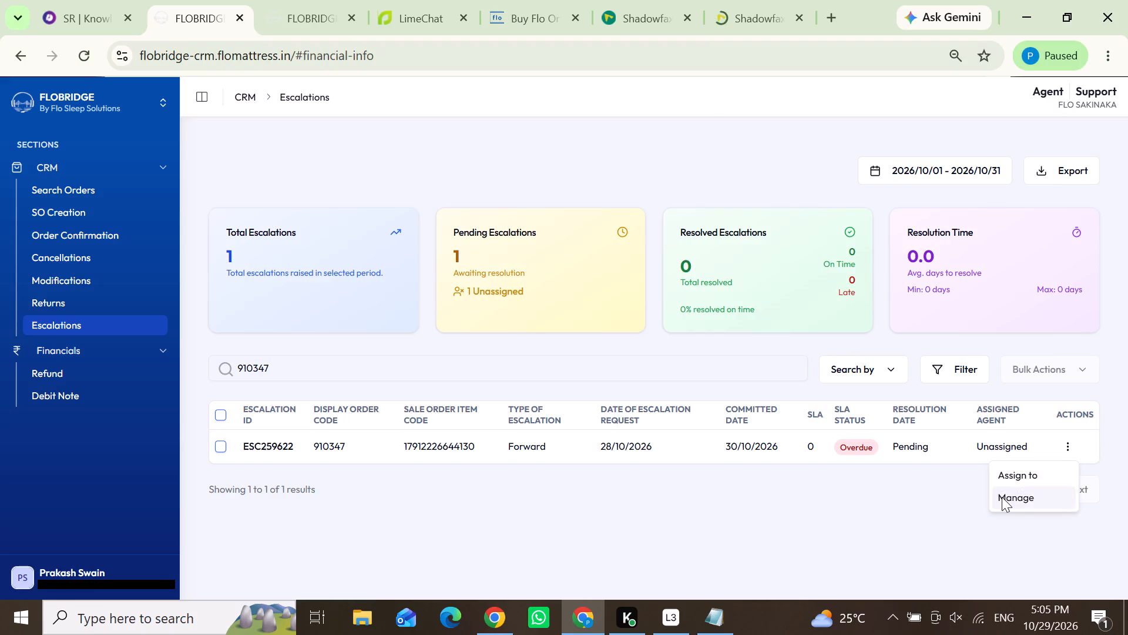
pyautogui.click(1007, 499)
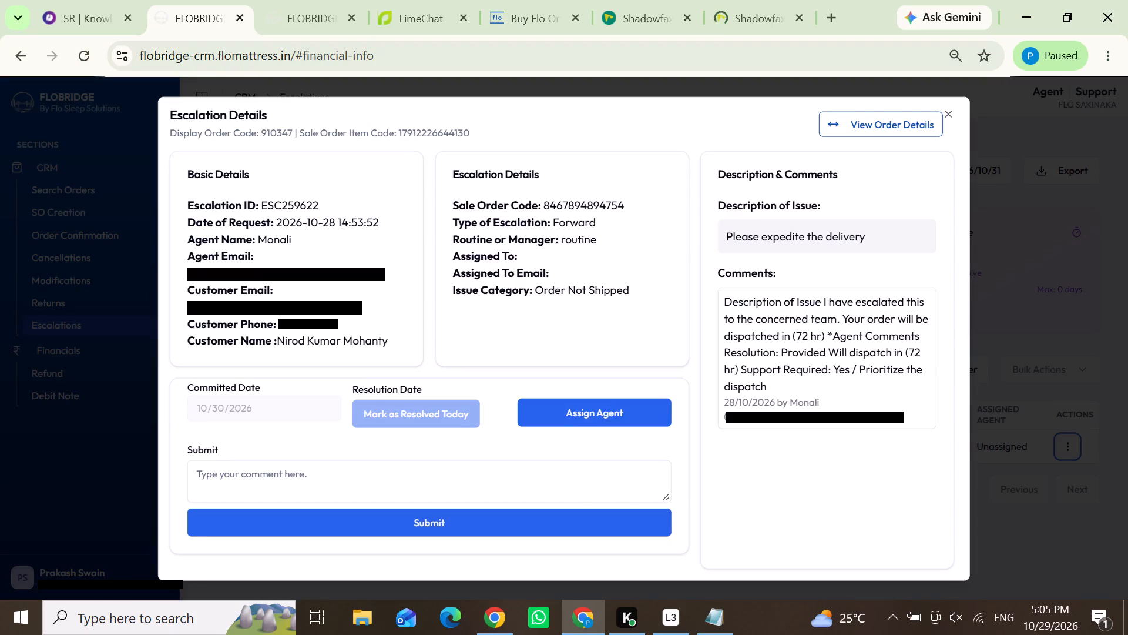
pyautogui.moveTo(722, 302); pyautogui.dragTo(767, 388)
pyautogui.hotkey('ctrl', 'c')
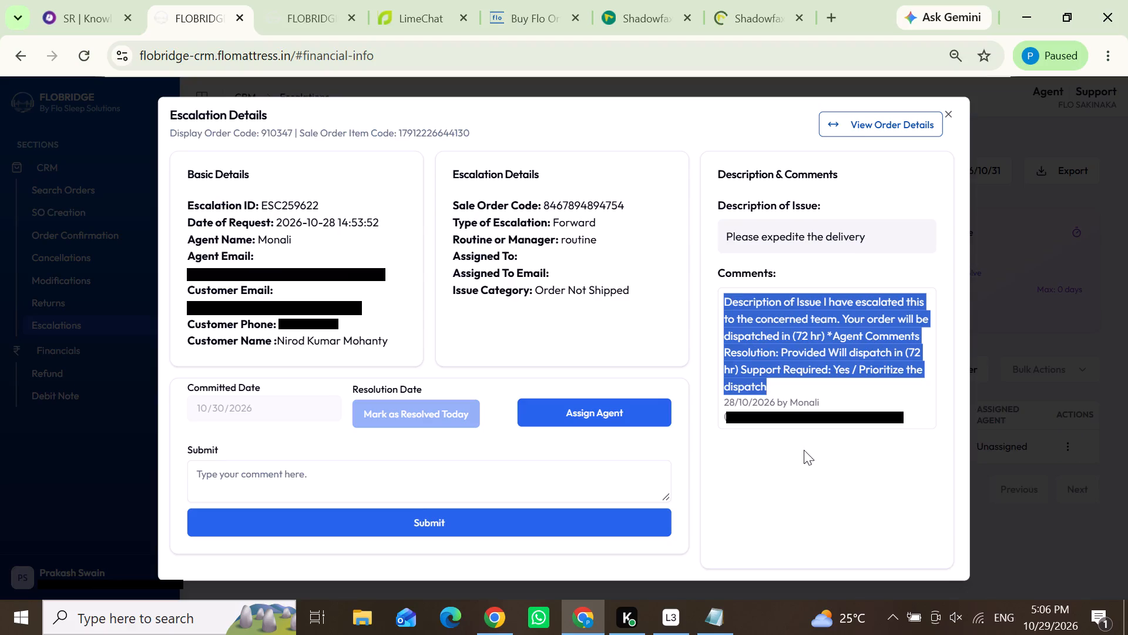
pyautogui.click(438, 492)
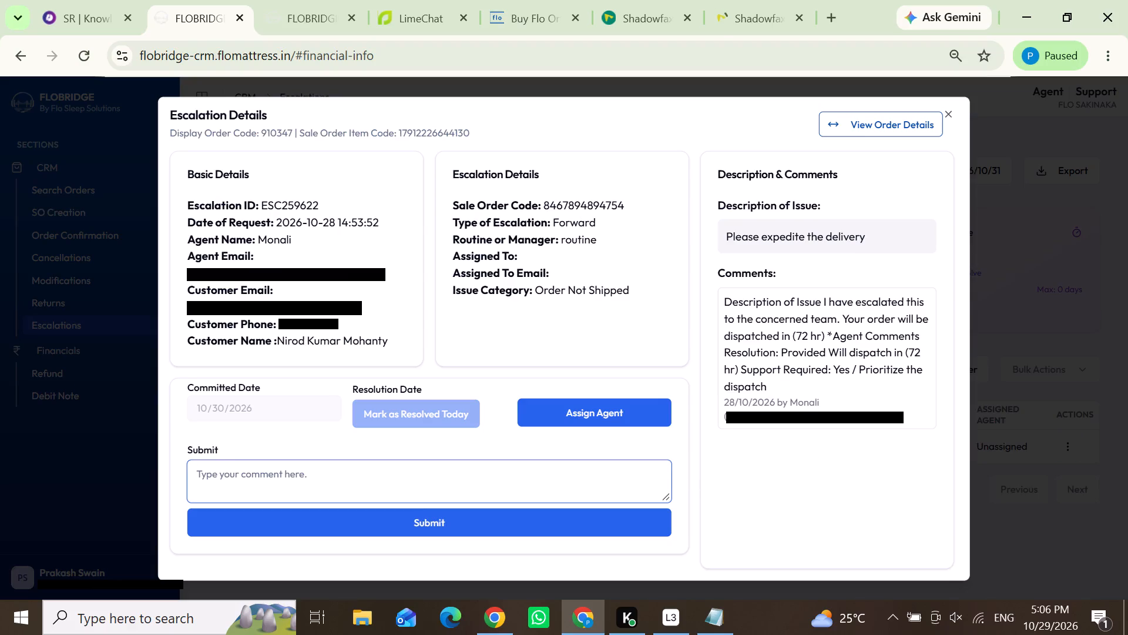
pyautogui.hotkey('ctrl', 'v')
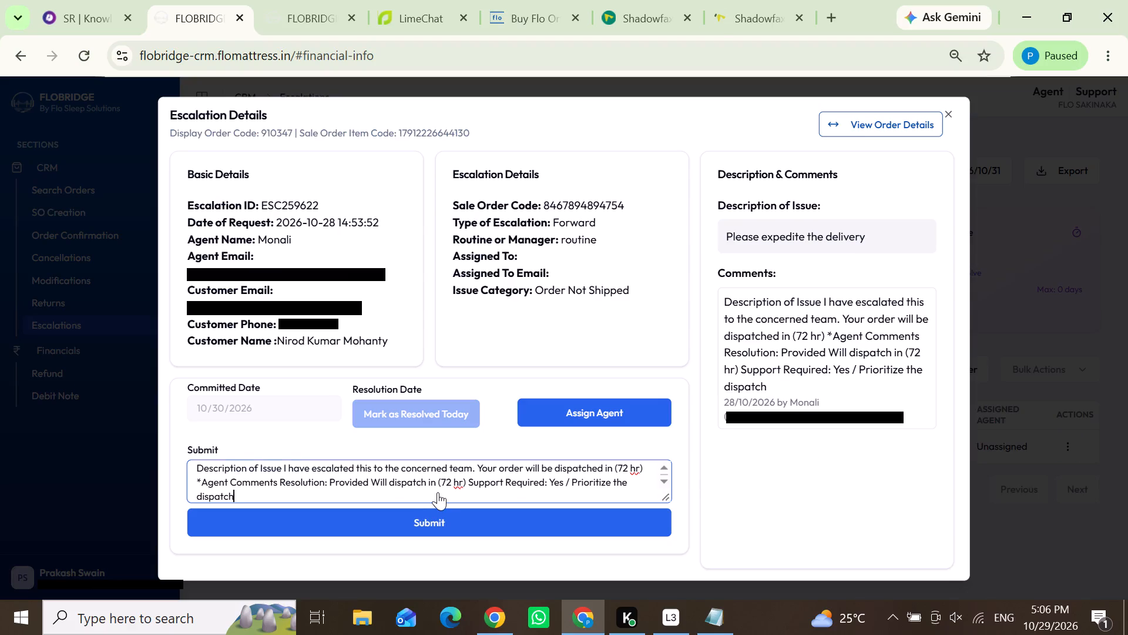
pyautogui.click(446, 524)
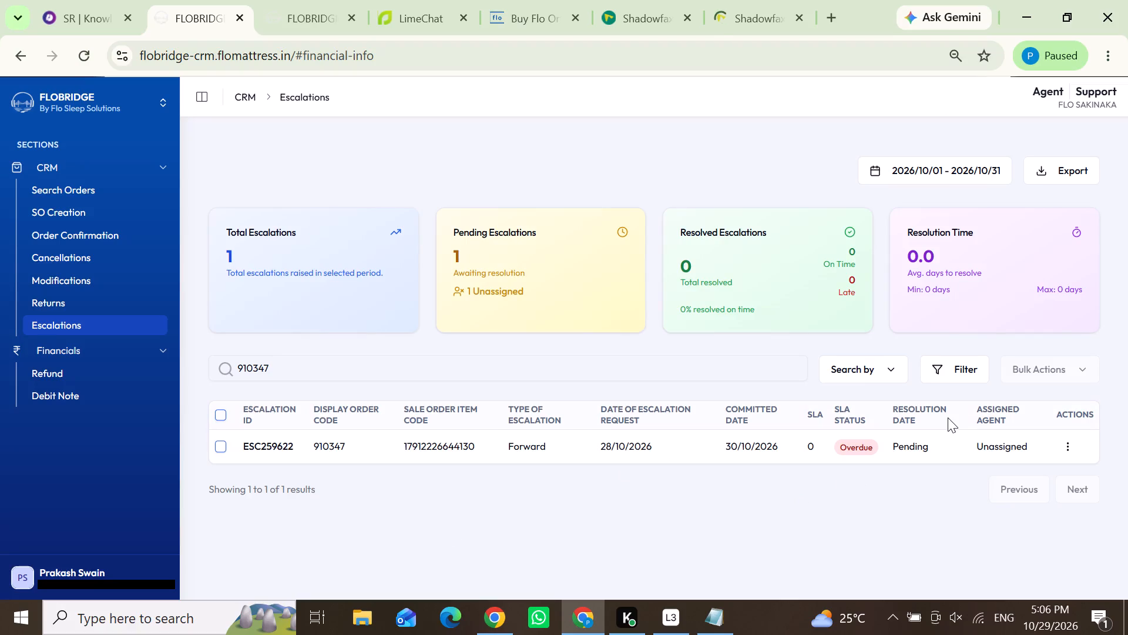
# Copy the new caller's number from Knowlarity and search FLOBRIDGE orders by Notification Mobile, trimming the number's extra leading characters.
pyautogui.click(109, 0)
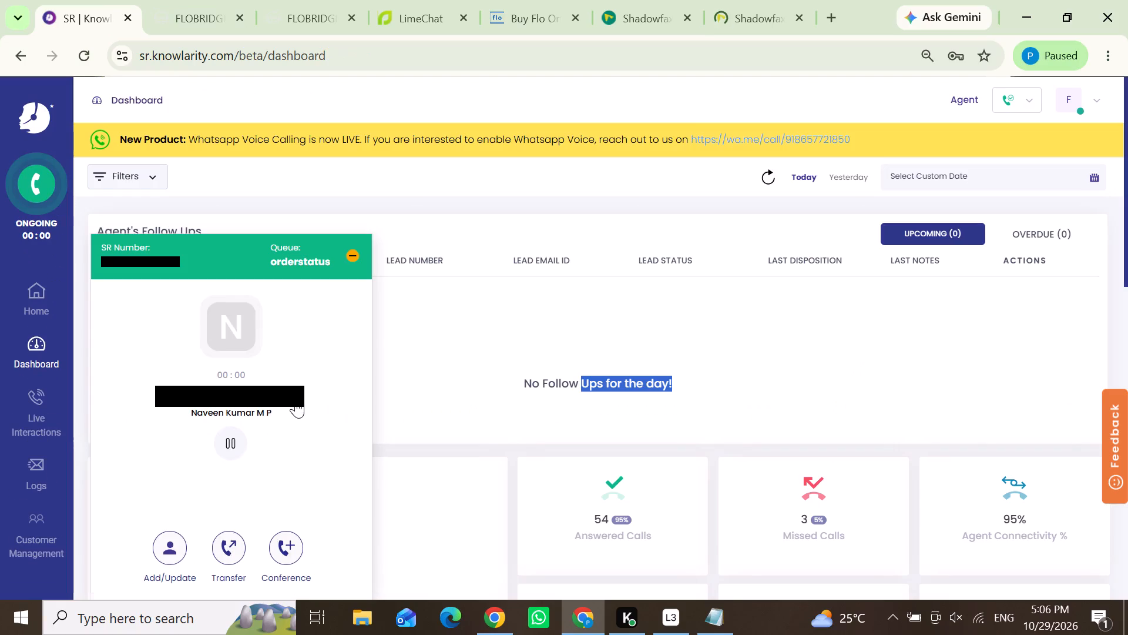
pyautogui.click(298, 389)
pyautogui.click(209, 0)
pyautogui.click(60, 189)
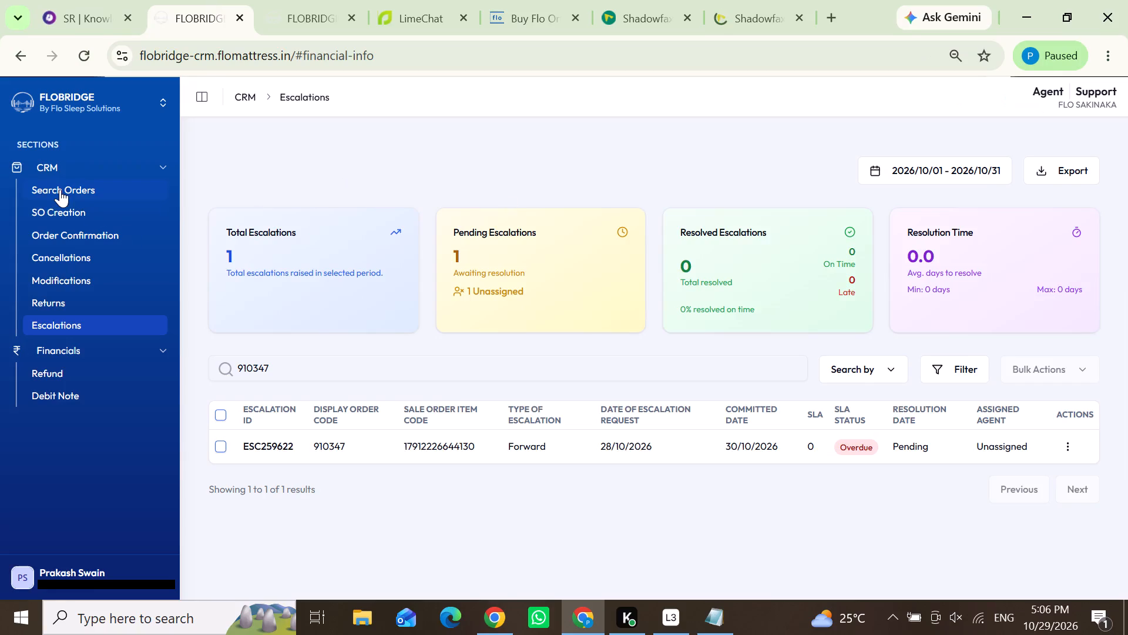
pyautogui.click(341, 159)
pyautogui.click(331, 205)
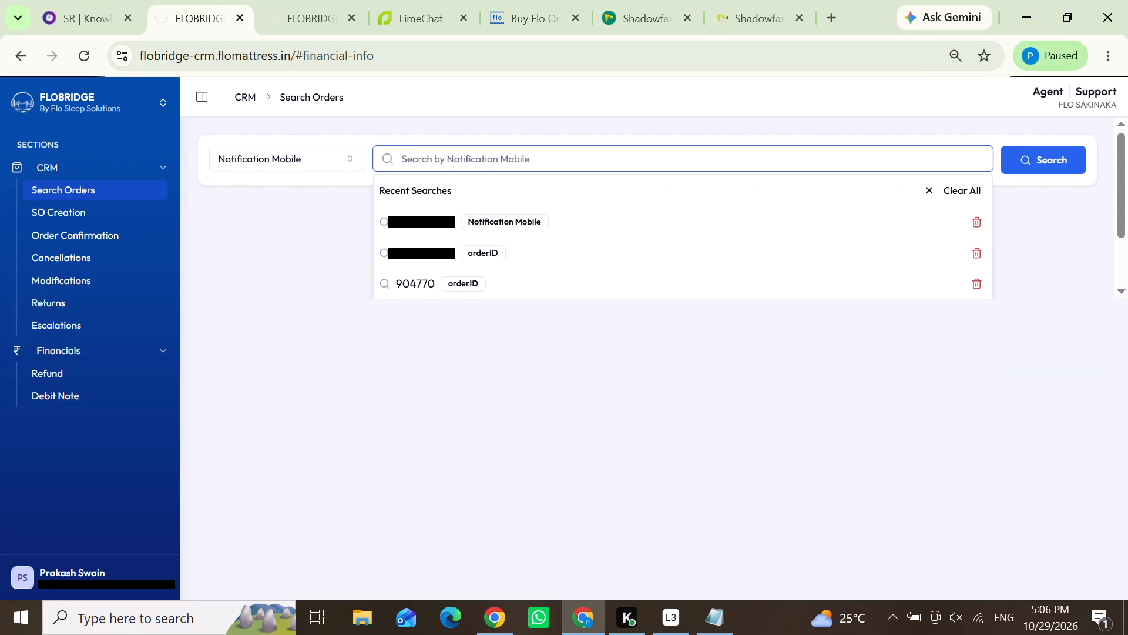
pyautogui.hotkey('ctrl', 'v')
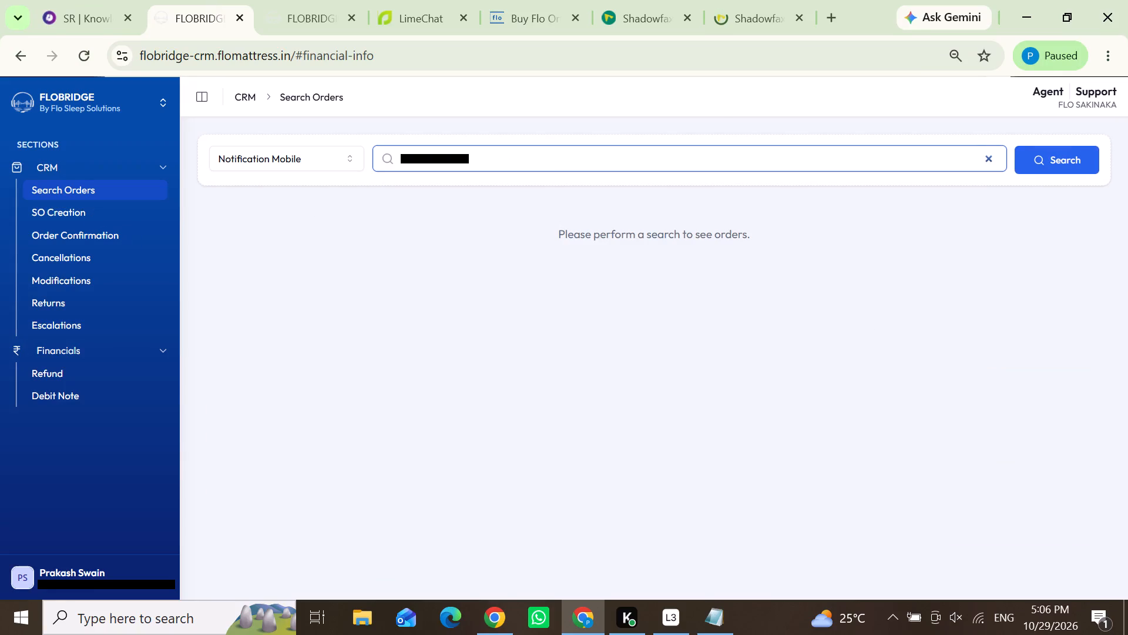
pyautogui.moveTo(412, 158); pyautogui.dragTo(403, 158)
pyautogui.press('BackSpace')
pyautogui.press('Right')
pyautogui.press('BackSpace')
pyautogui.click(1050, 161)
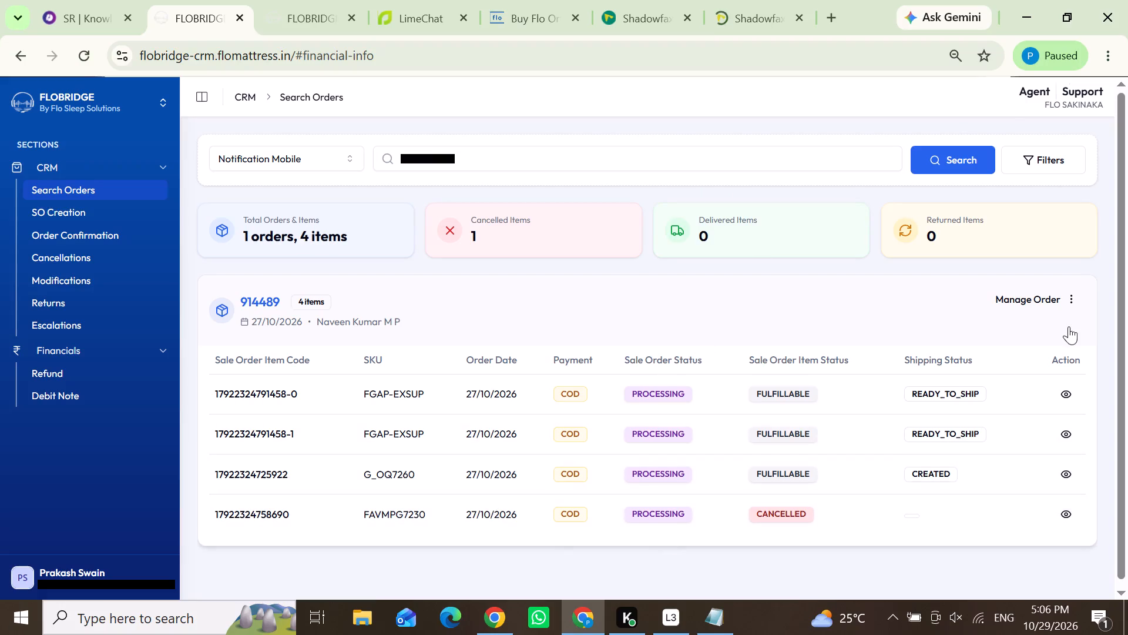
pyautogui.click(1056, 304)
pyautogui.click(1025, 417)
pyautogui.click(651, 335)
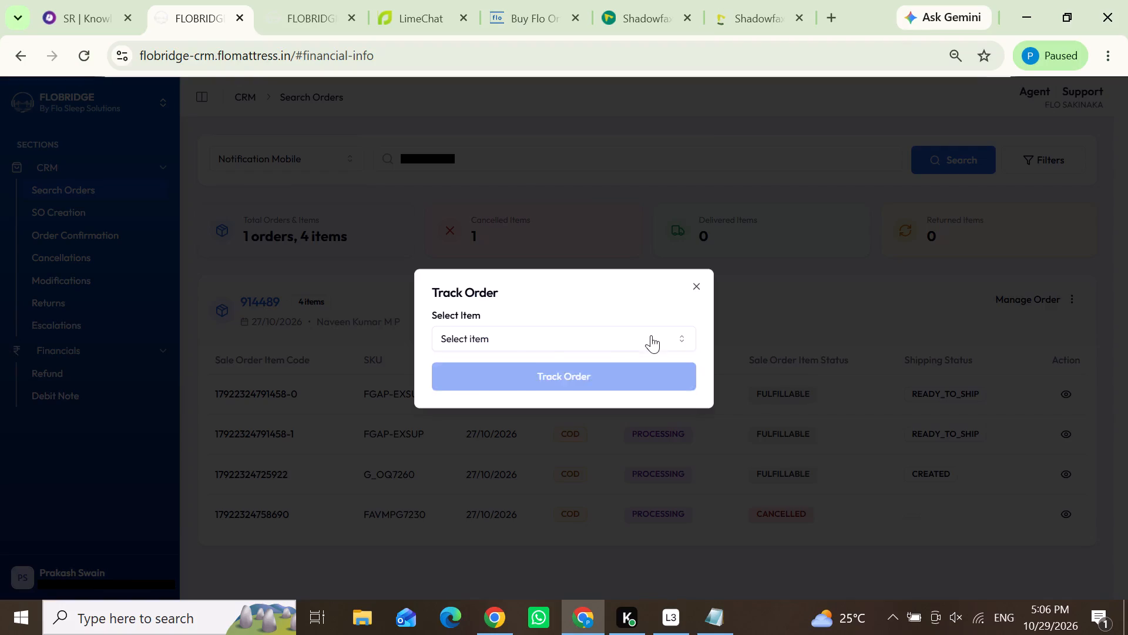
pyautogui.click(607, 370)
pyautogui.click(602, 371)
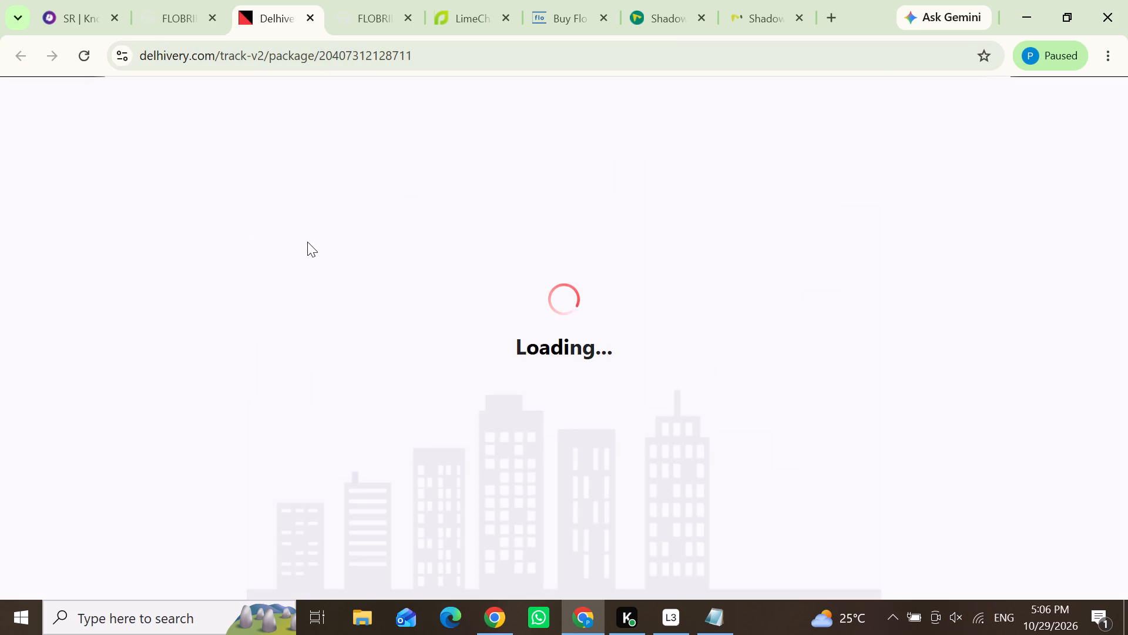
pyautogui.click(152, 0)
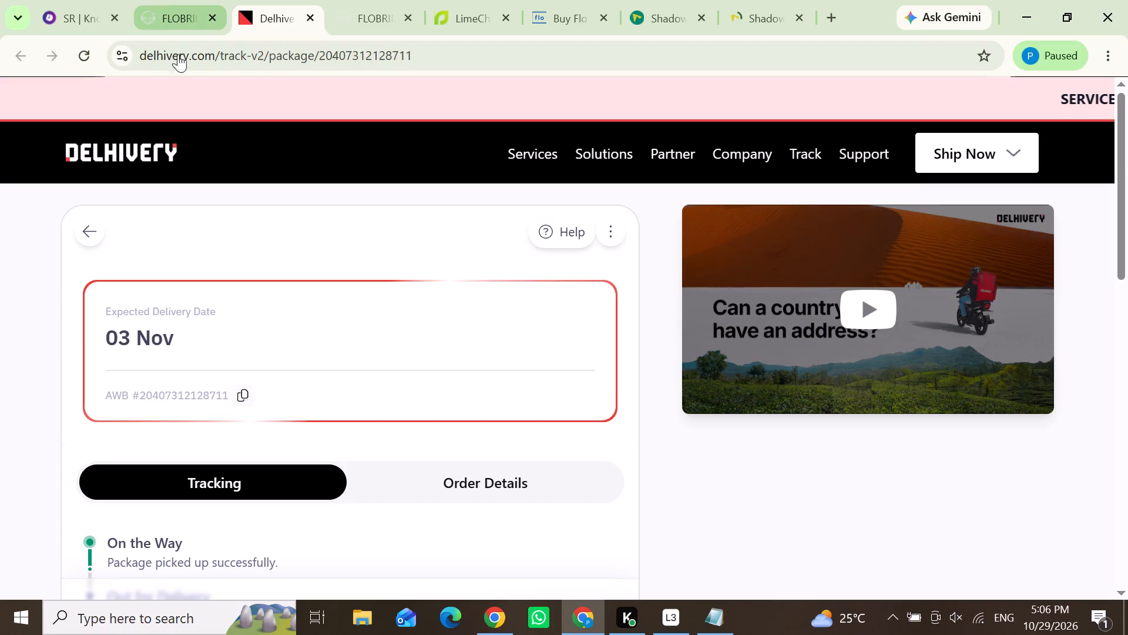
pyautogui.click(318, 377)
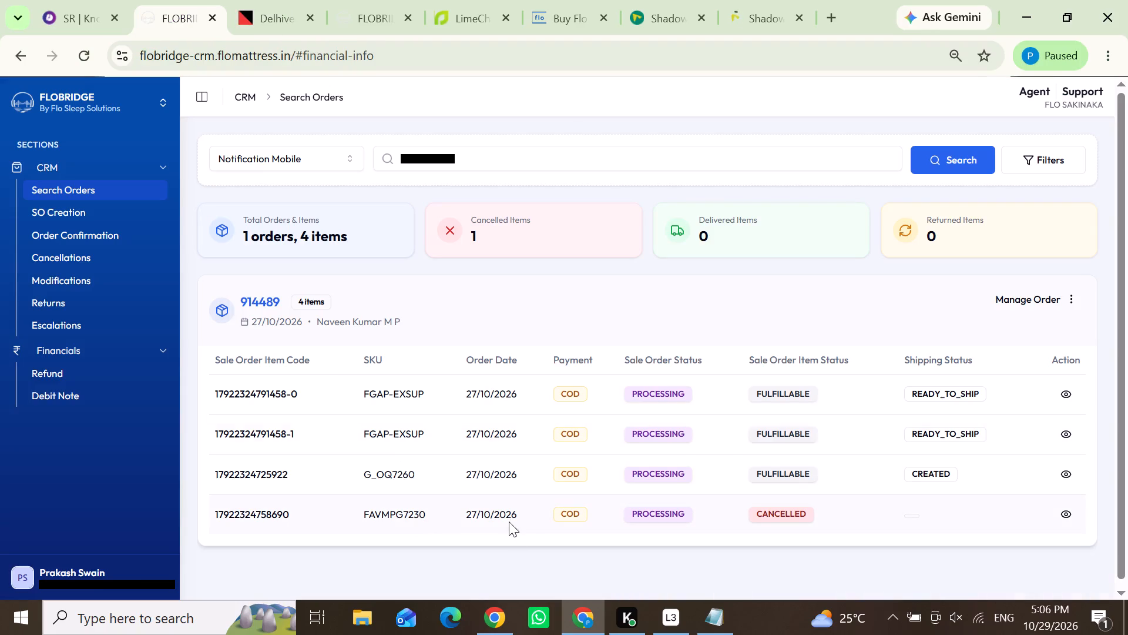
pyautogui.moveTo(284, 303); pyautogui.dragTo(284, 303)
pyautogui.moveTo(284, 303); pyautogui.dragTo(239, 303)
pyautogui.hotkey('ctrl', 'c')
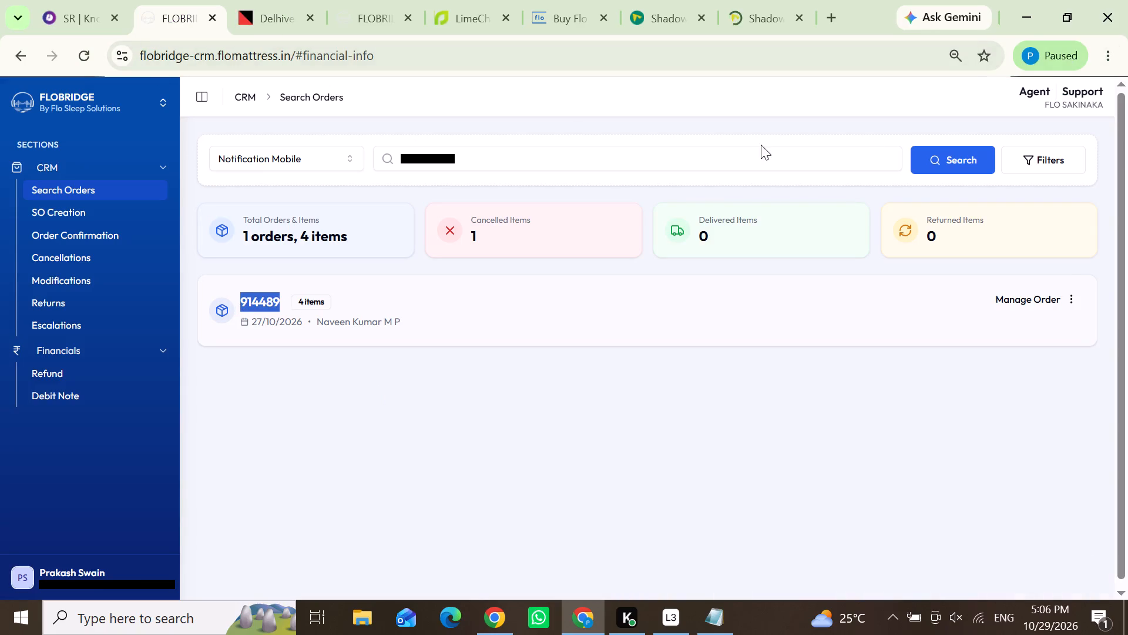
pyautogui.click(274, 0)
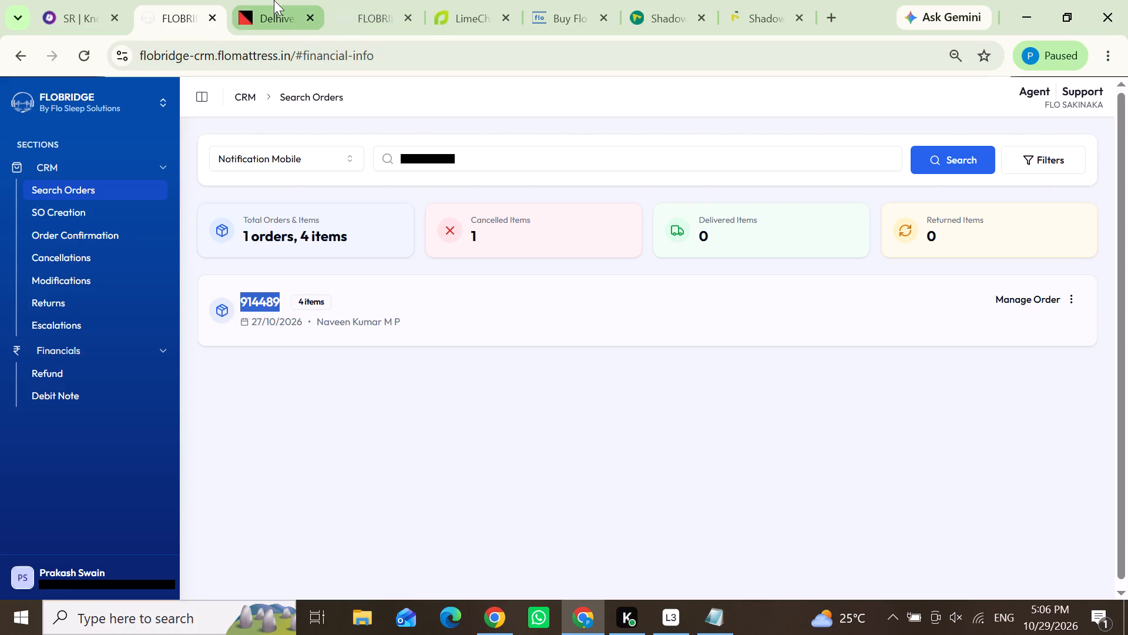
pyautogui.click(74, 0)
pyautogui.click(170, 547)
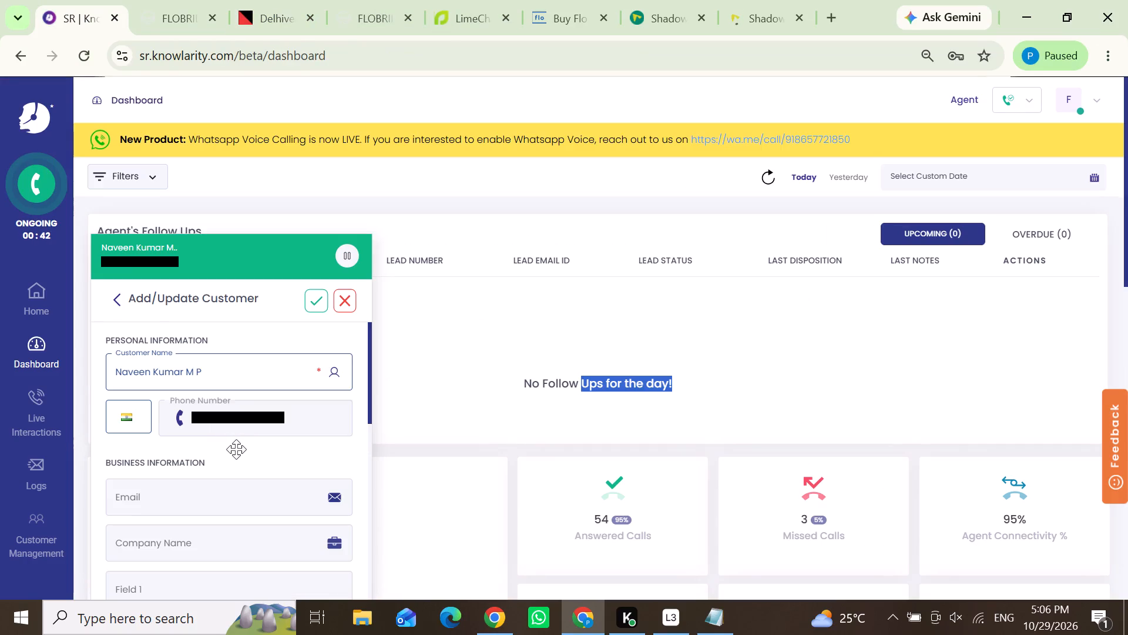
pyautogui.scroll(-1, 236, 449)
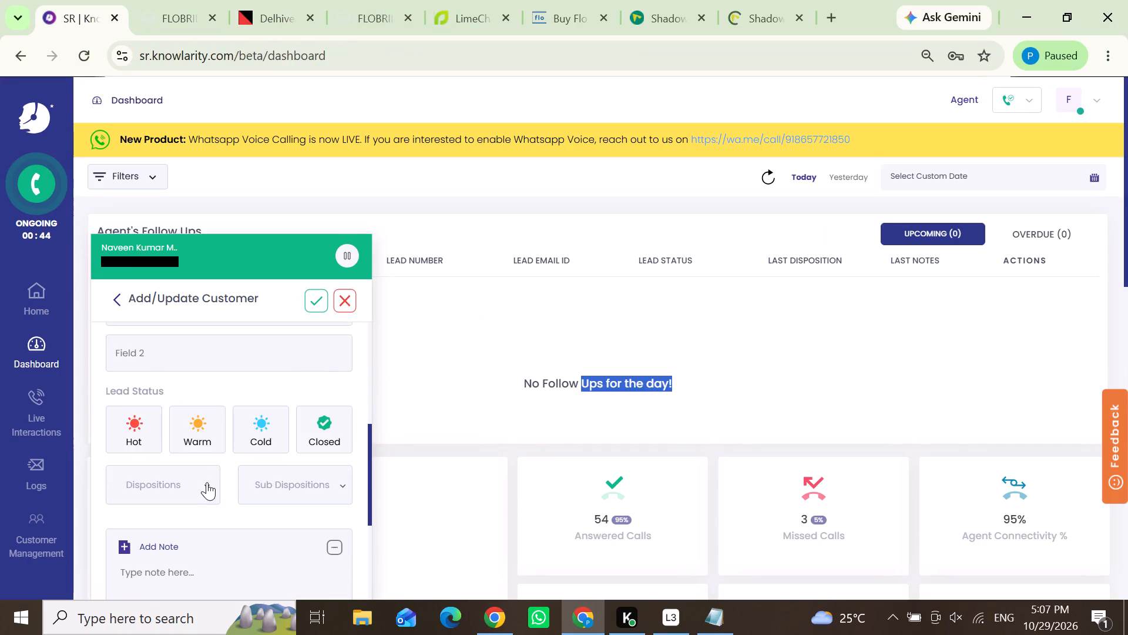
pyautogui.click(206, 483)
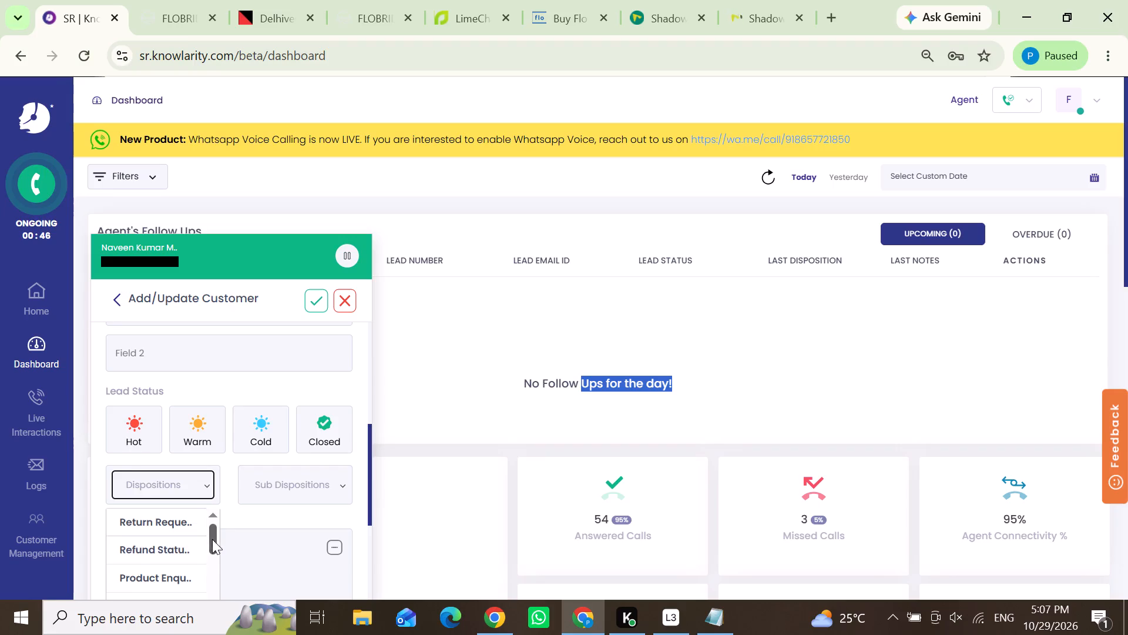
pyautogui.moveTo(212, 539); pyautogui.dragTo(211, 550)
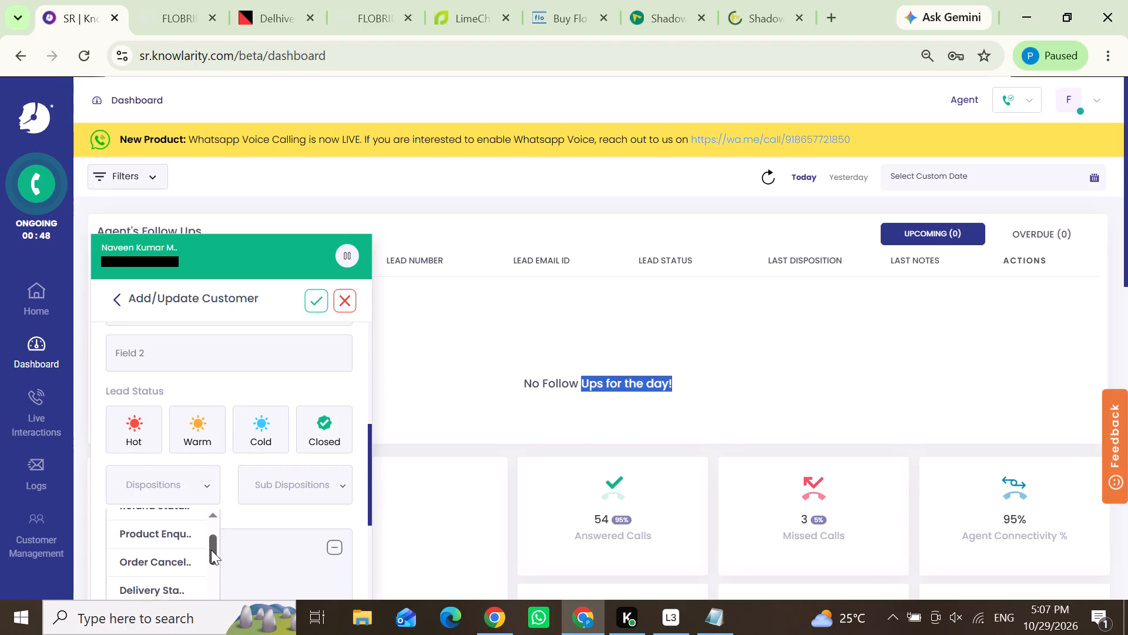
pyautogui.moveTo(211, 550); pyautogui.dragTo(210, 555)
pyautogui.click(176, 567)
pyautogui.click(172, 573)
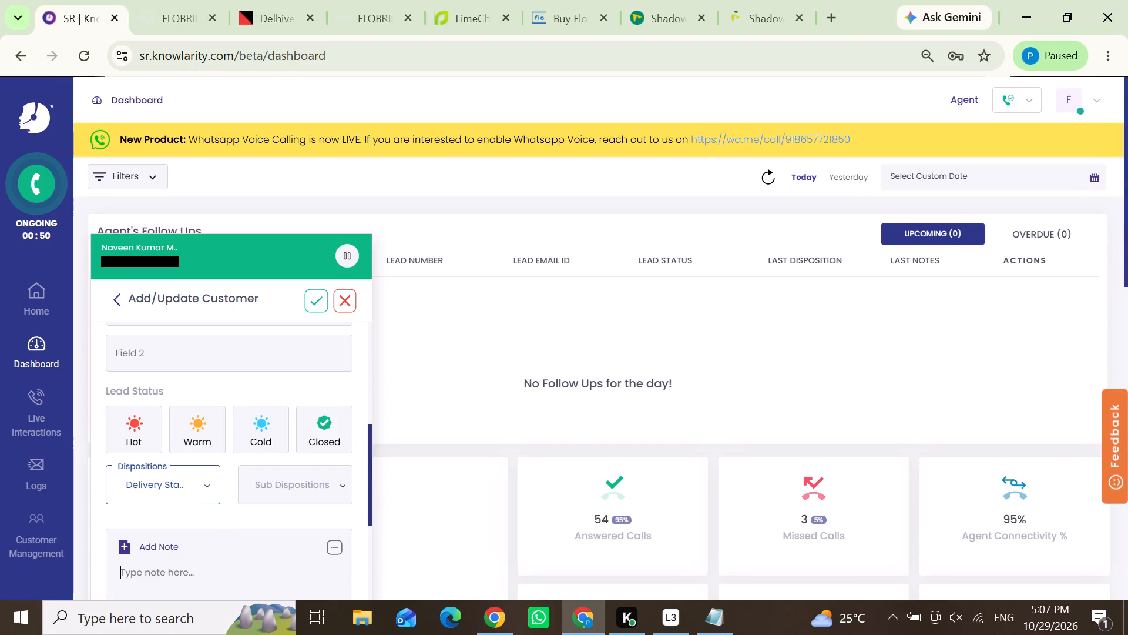
pyautogui.hotkey('ctrl', 'v')
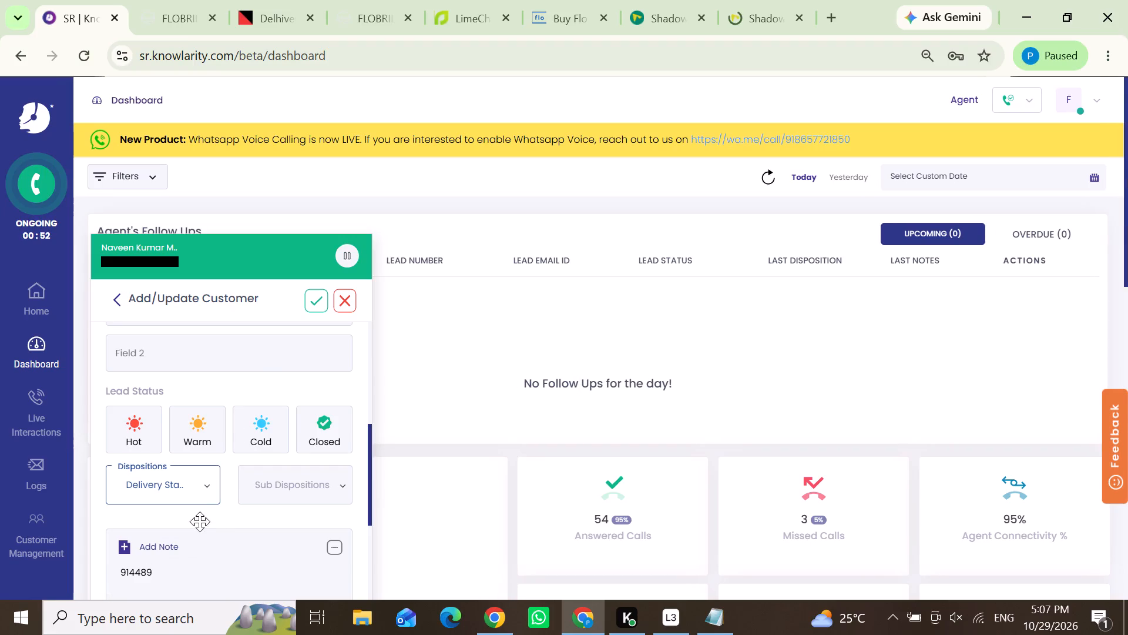
pyautogui.click(307, 295)
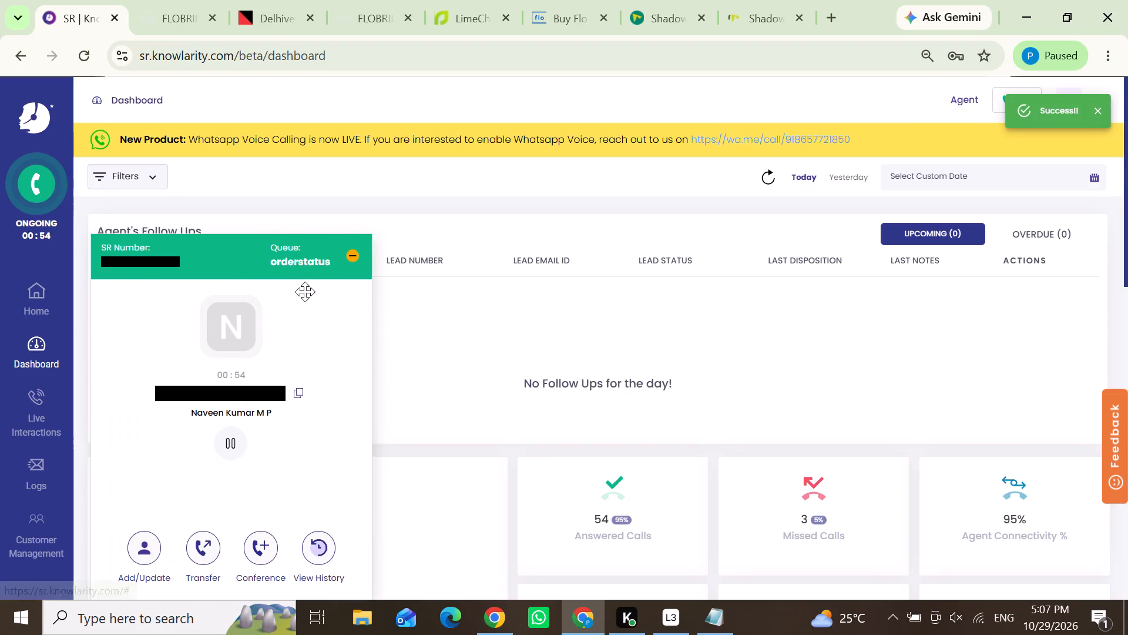
pyautogui.click(176, 0)
pyautogui.click(384, 323)
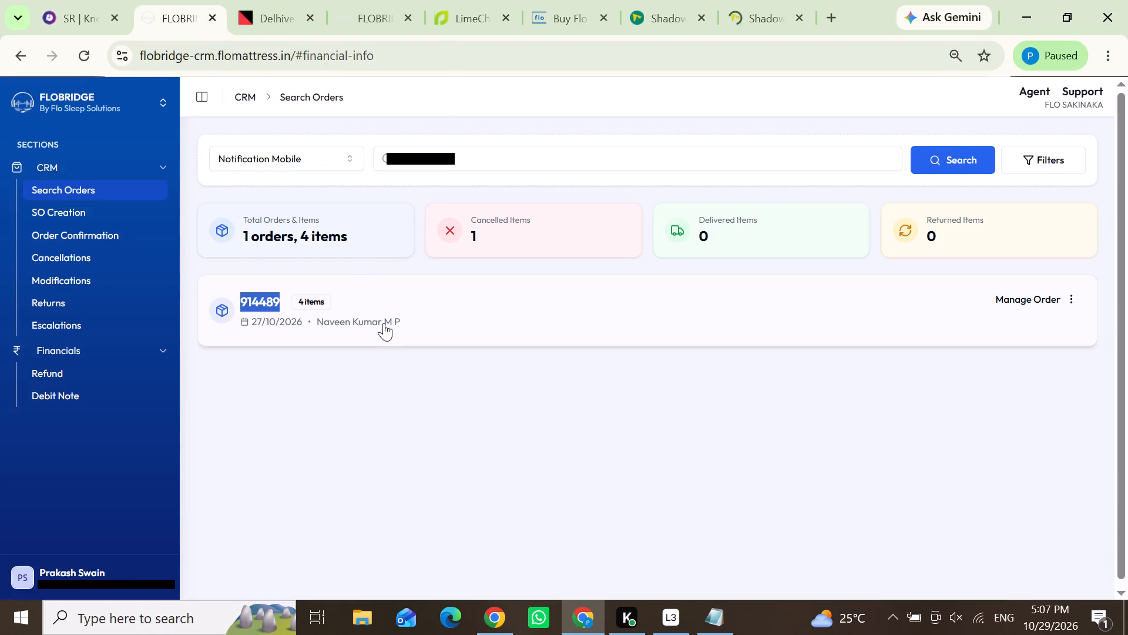
pyautogui.moveTo(429, 434); pyautogui.dragTo(392, 433)
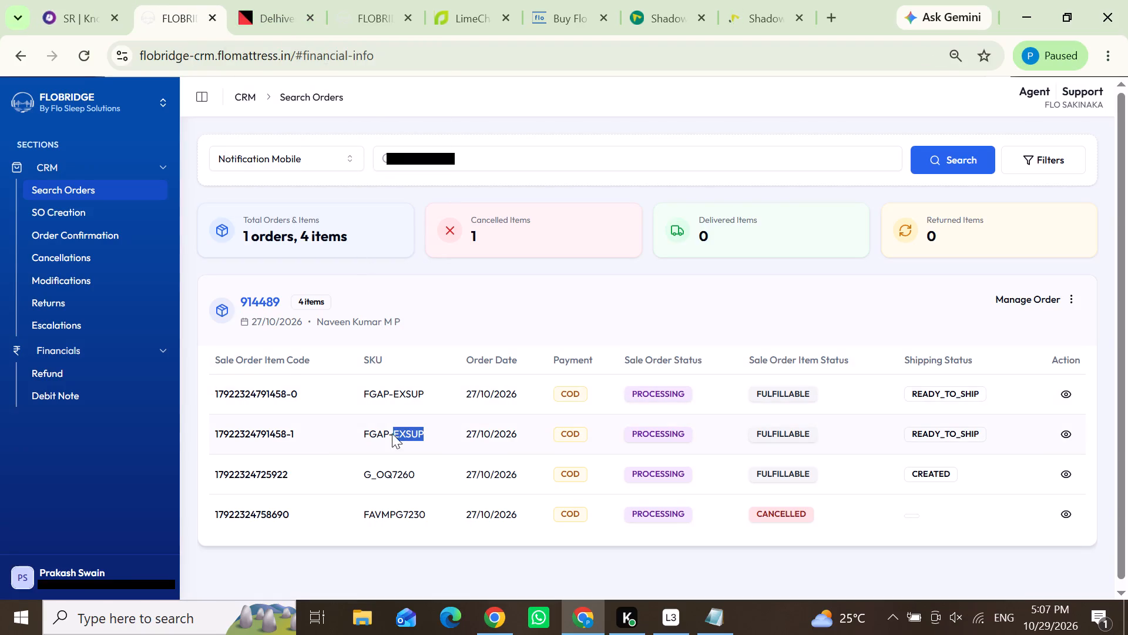
pyautogui.click(423, 474)
pyautogui.moveTo(417, 474); pyautogui.dragTo(362, 469)
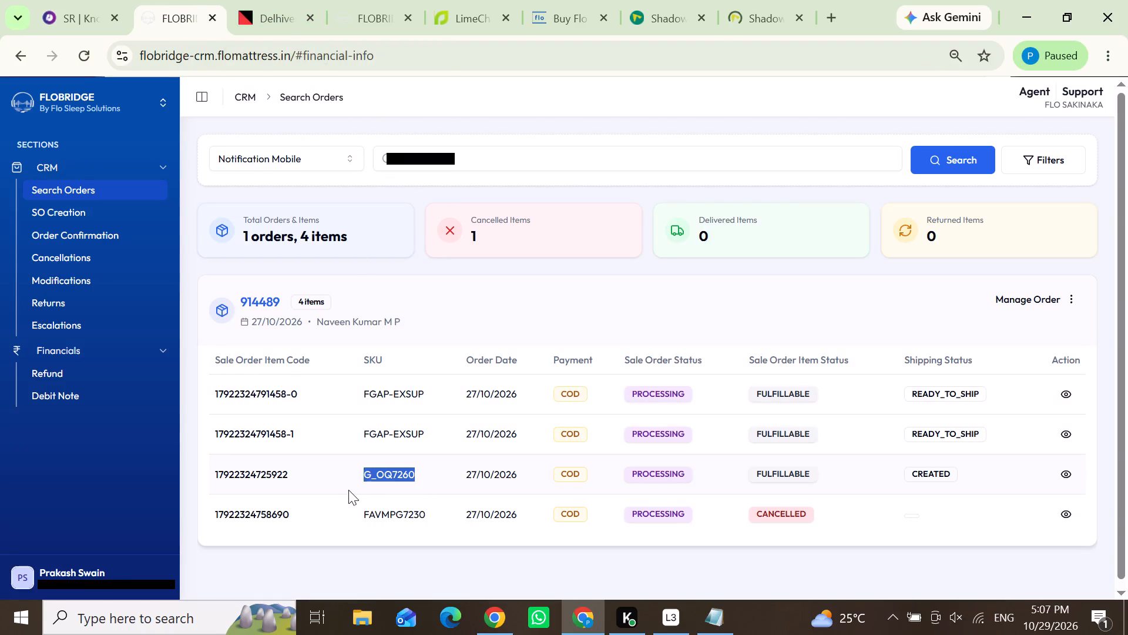
pyautogui.click(348, 490)
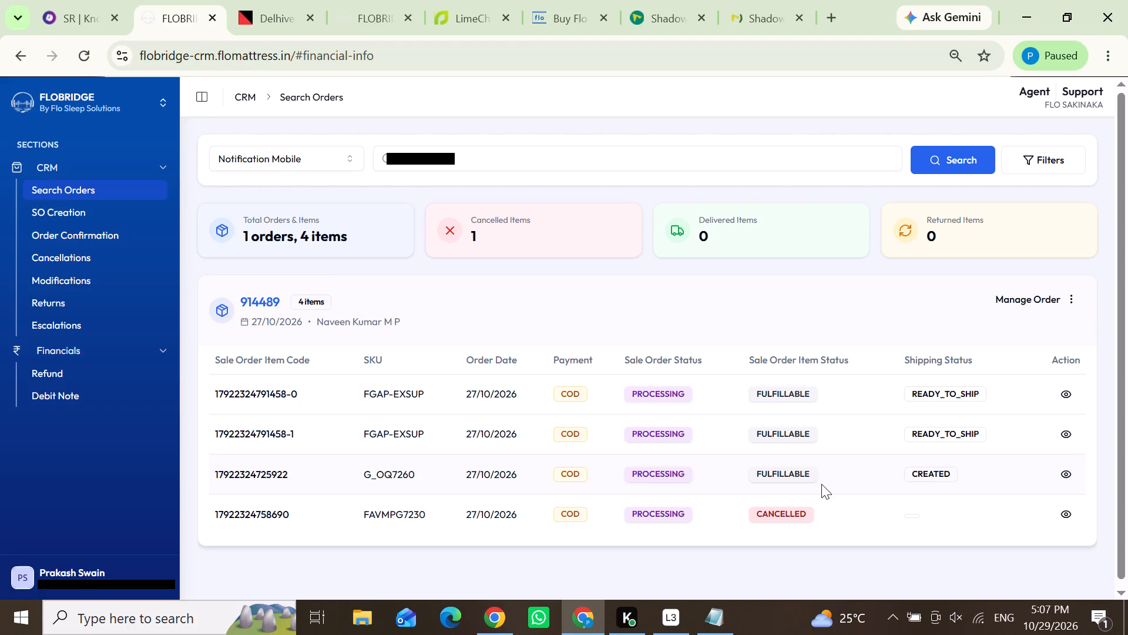
pyautogui.click(72, 0)
pyautogui.click(187, 0)
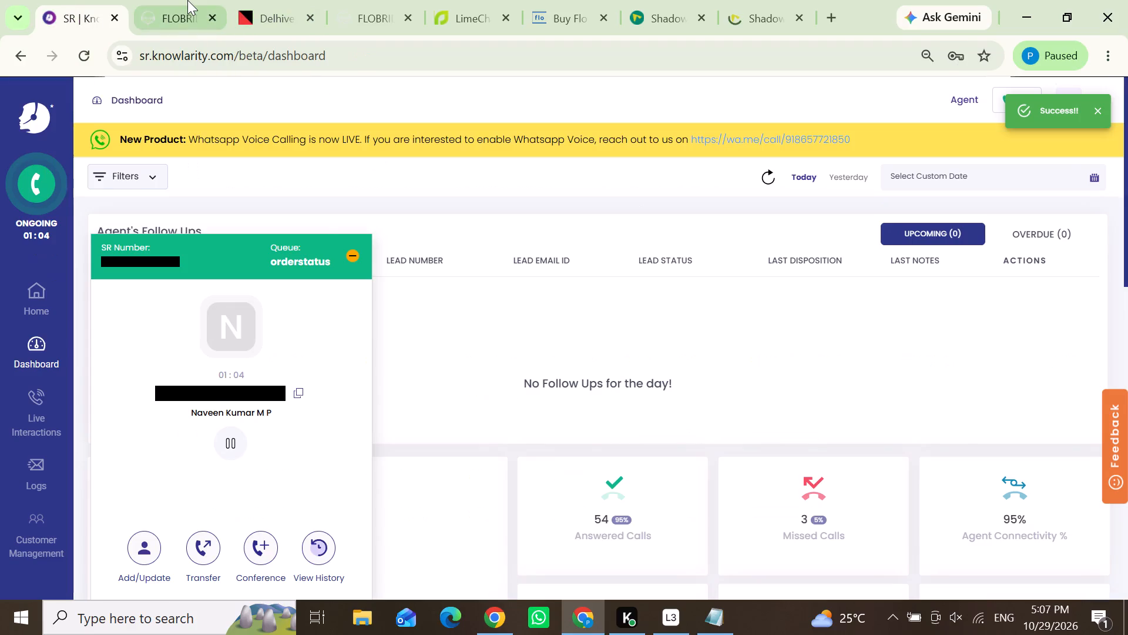
pyautogui.click(1078, 479)
pyautogui.click(418, 317)
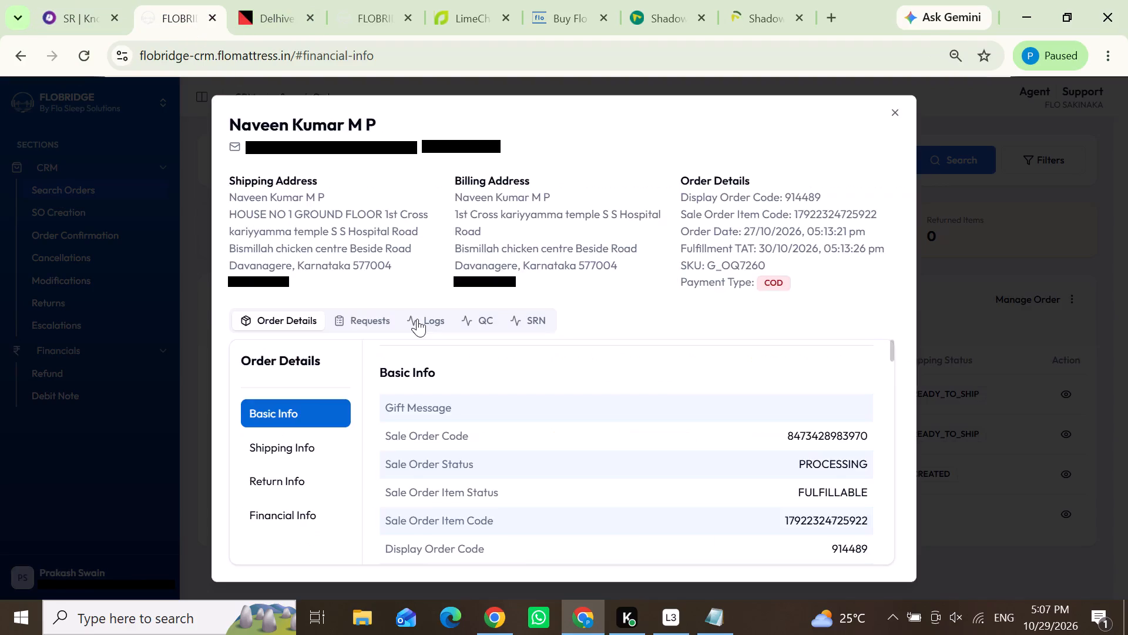
pyautogui.click(365, 571)
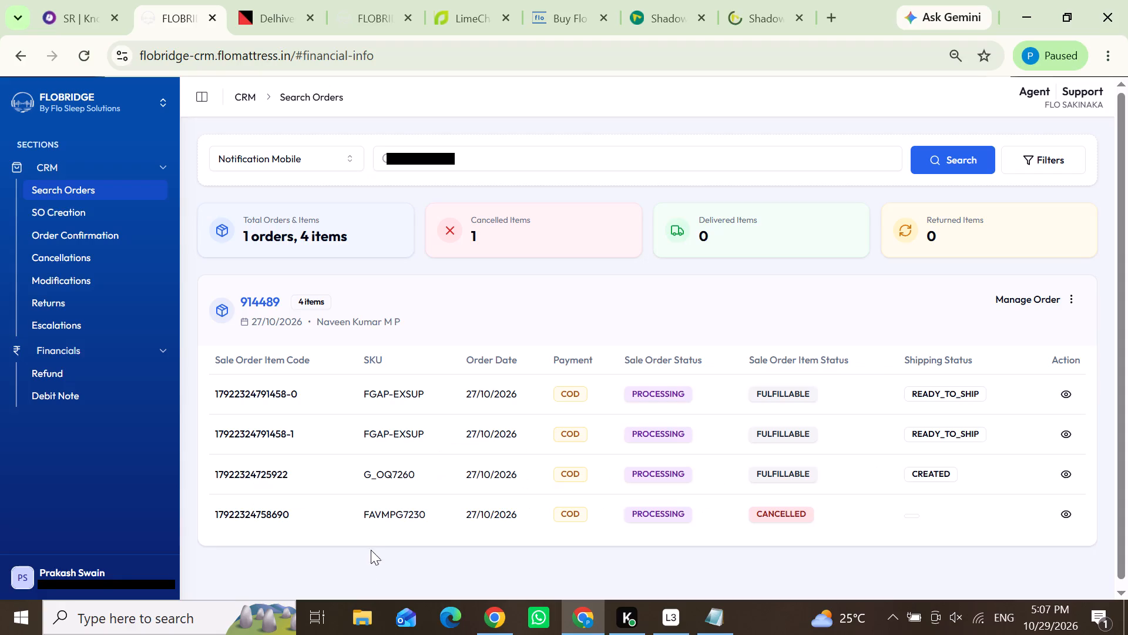
# Close the Delhivery tracking page.
pyautogui.click(311, 22)
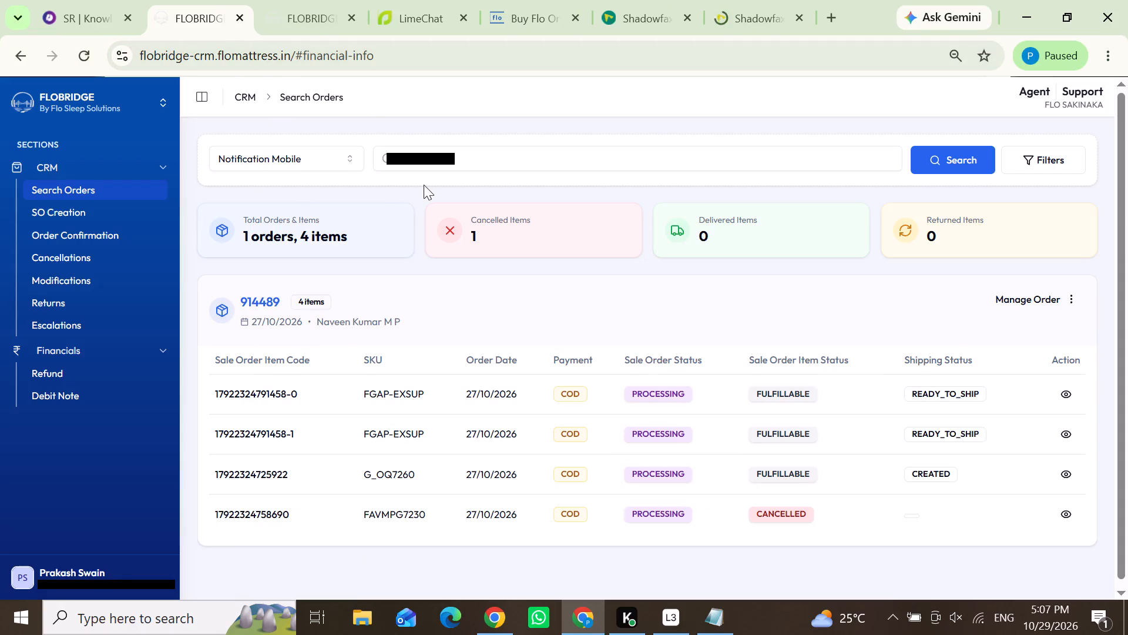
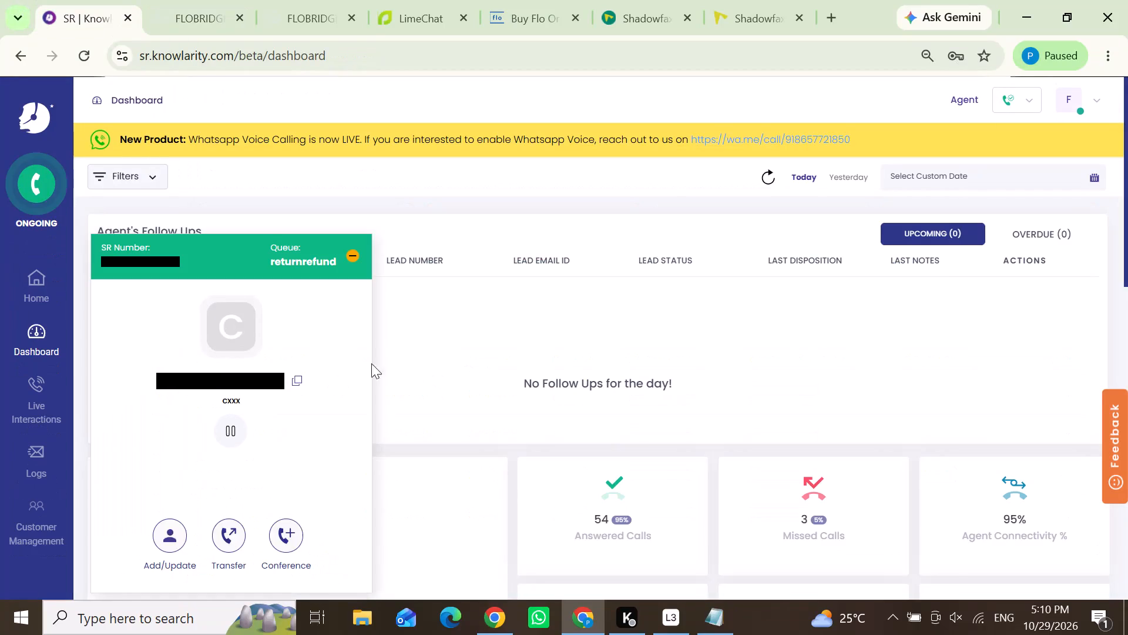
# Copy the caller's number from the Knowlarity call card and search FLOBRIDGE orders by notification mobile with it, dropping the leading prefix.
pyautogui.click(298, 387)
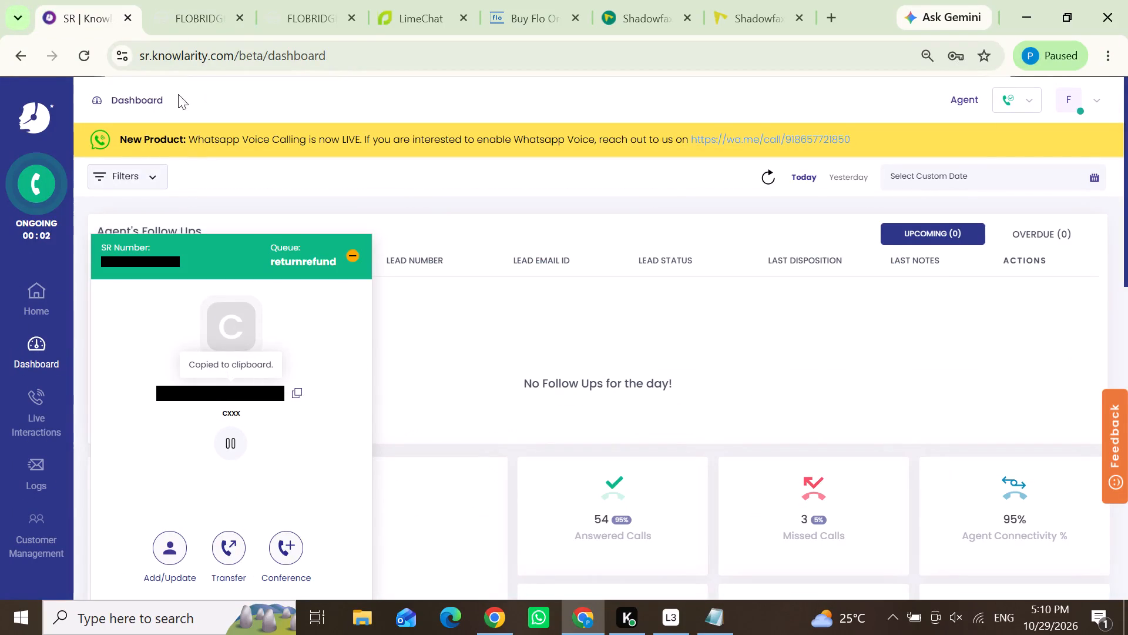
pyautogui.click(159, 18)
pyautogui.moveTo(481, 159); pyautogui.dragTo(332, 162)
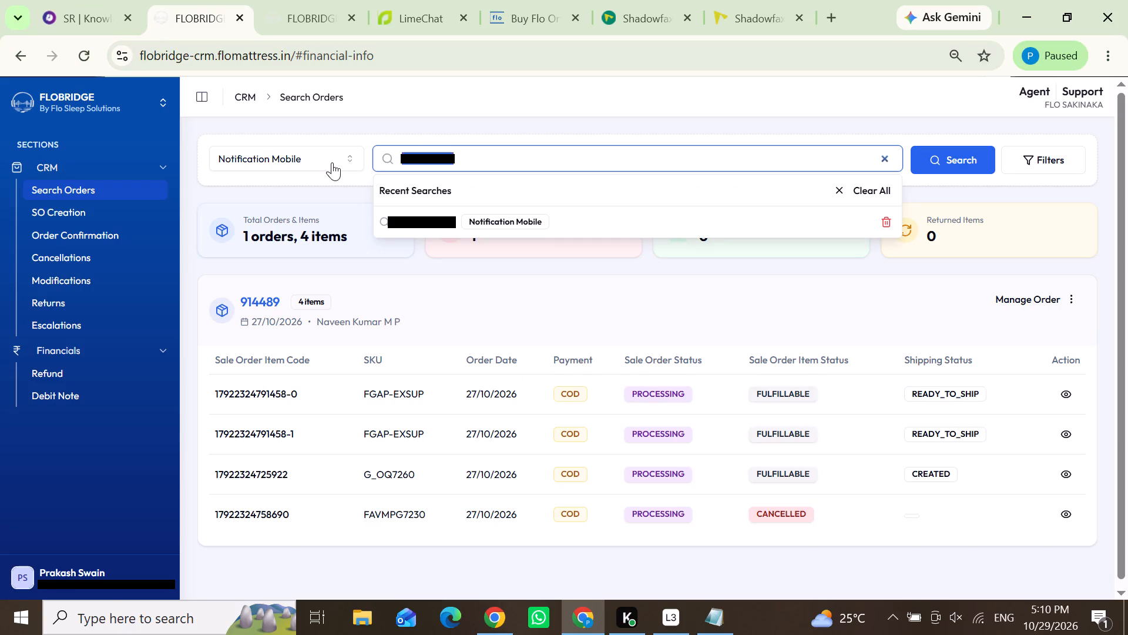
pyautogui.hotkey('ctrl', 'v')
pyautogui.moveTo(414, 158); pyautogui.dragTo(374, 158)
pyautogui.press('BackSpace')
pyautogui.click(951, 154)
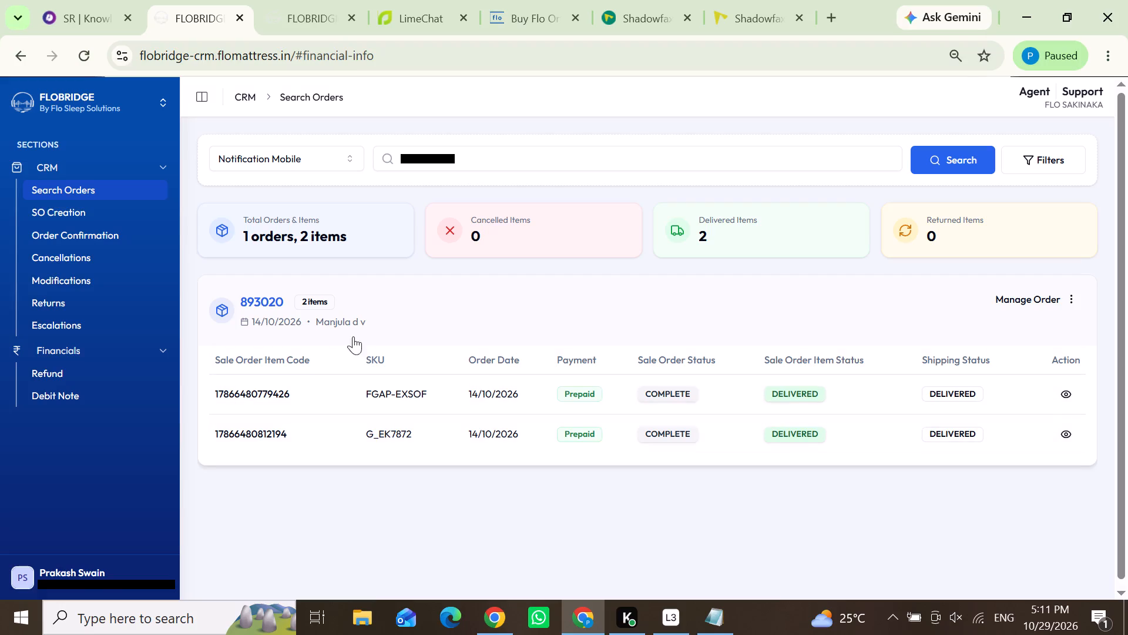
pyautogui.click(1059, 433)
pyautogui.click(417, 326)
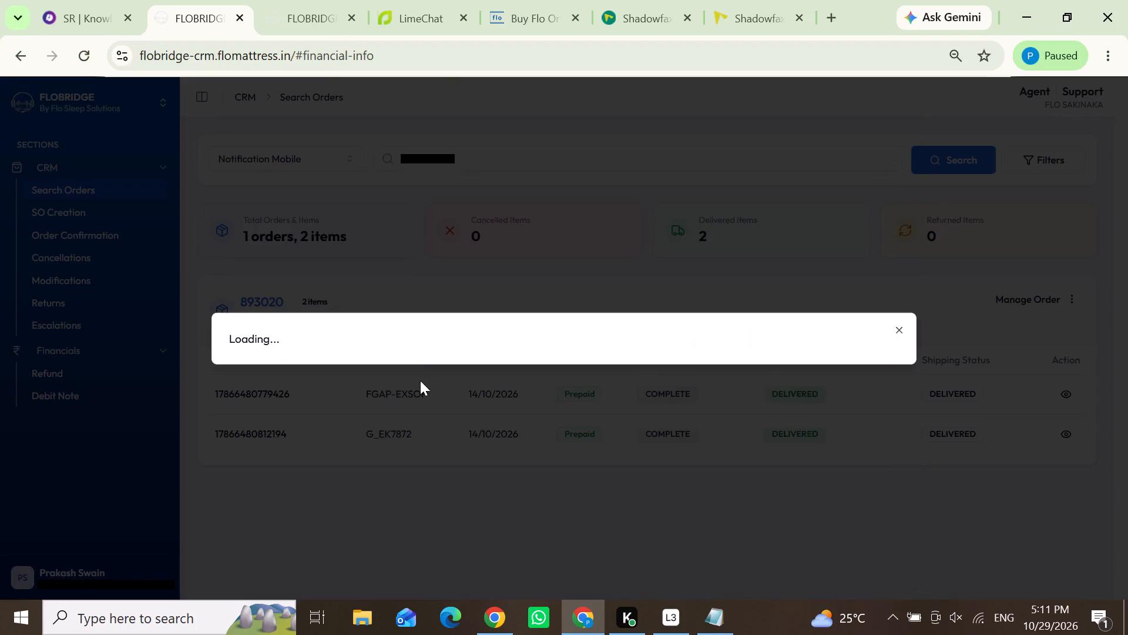
pyautogui.click(417, 547)
pyautogui.moveTo(287, 305); pyautogui.dragTo(275, 303)
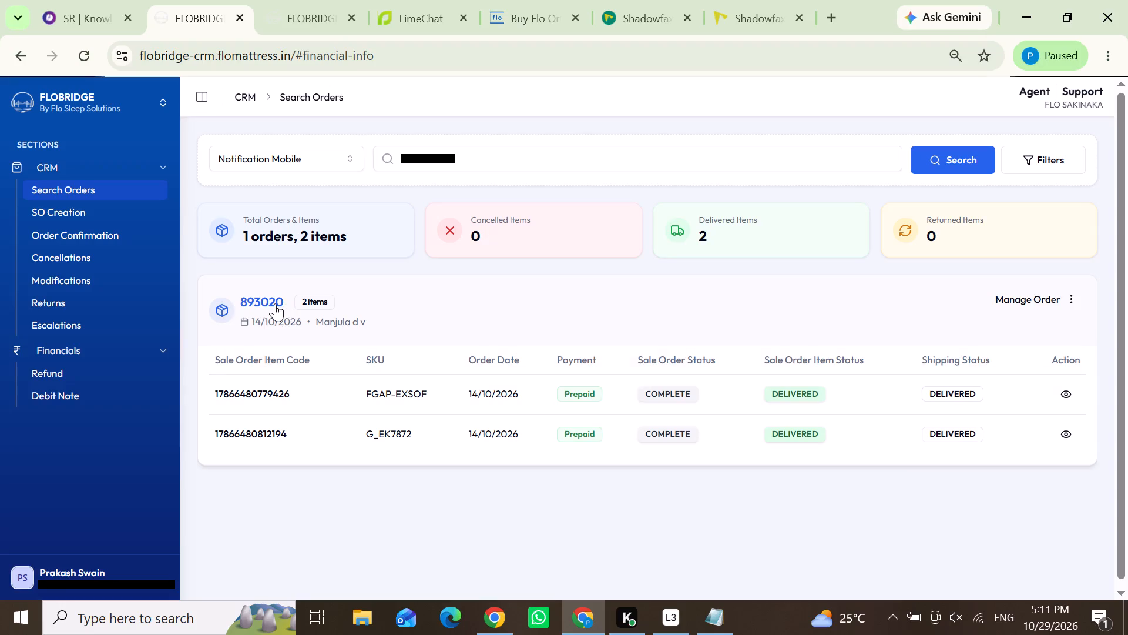
pyautogui.moveTo(275, 303); pyautogui.dragTo(241, 303)
pyautogui.hotkey('ctrl', 'c')
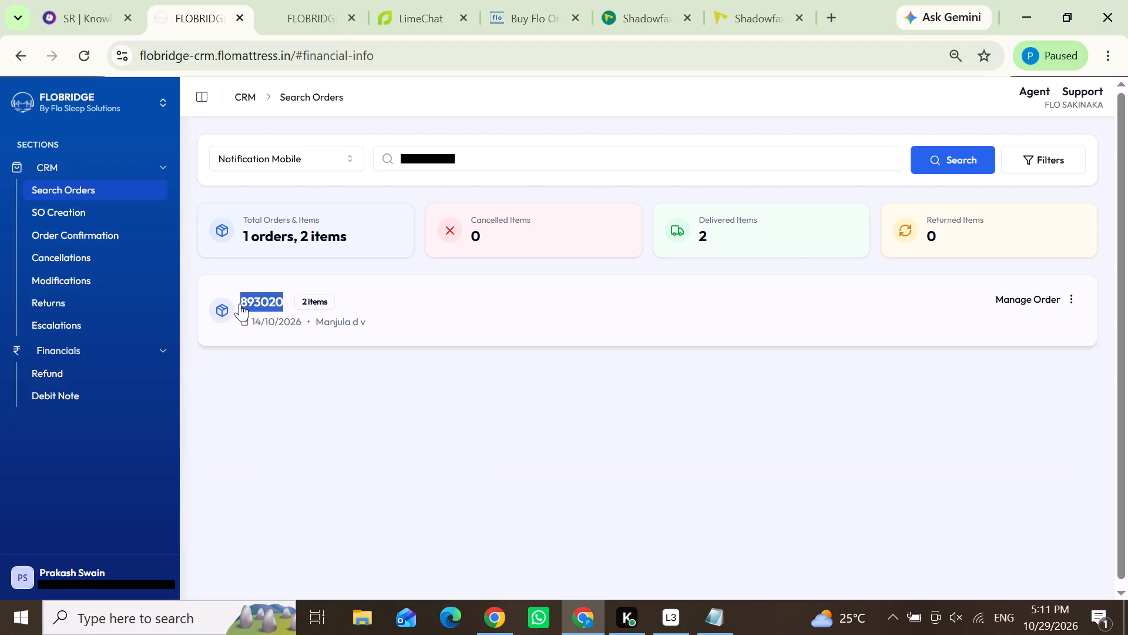
pyautogui.click(99, 2)
pyautogui.click(168, 550)
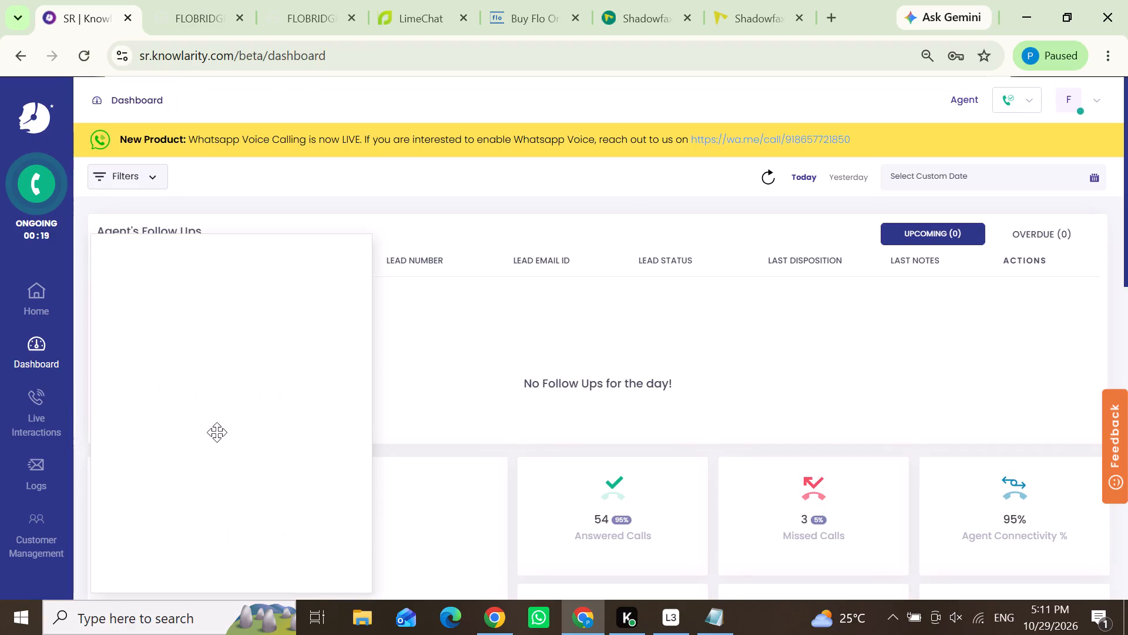
pyautogui.scroll(-1, 228, 416)
pyautogui.click(207, 486)
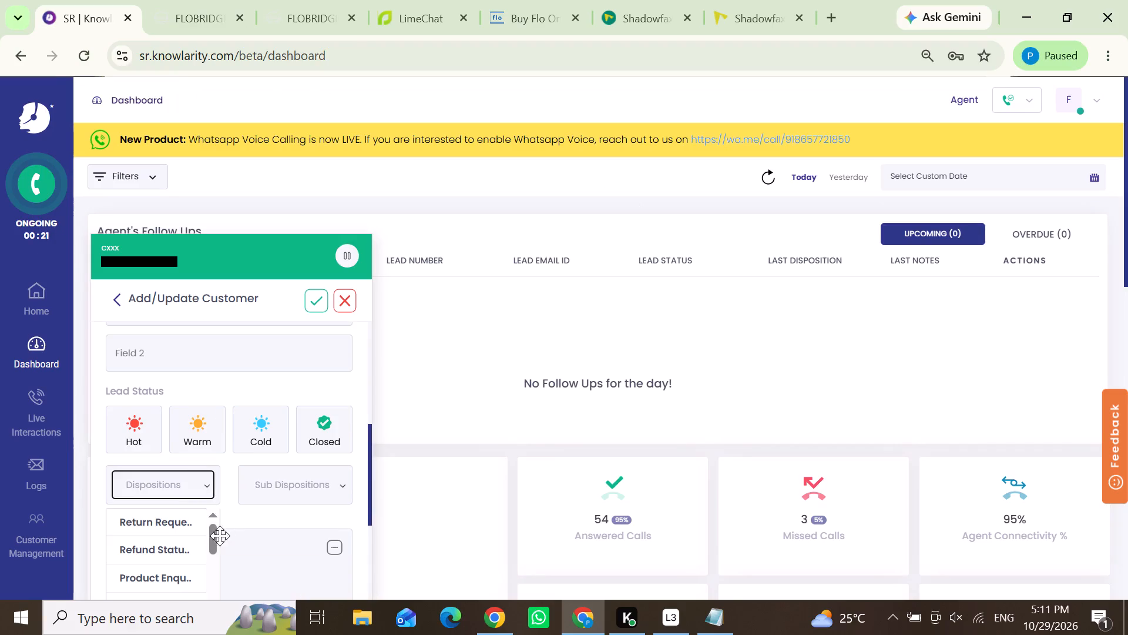
pyautogui.moveTo(213, 536); pyautogui.dragTo(211, 609)
pyautogui.scroll(-1, 284, 495)
pyautogui.moveTo(211, 387); pyautogui.dragTo(211, 382)
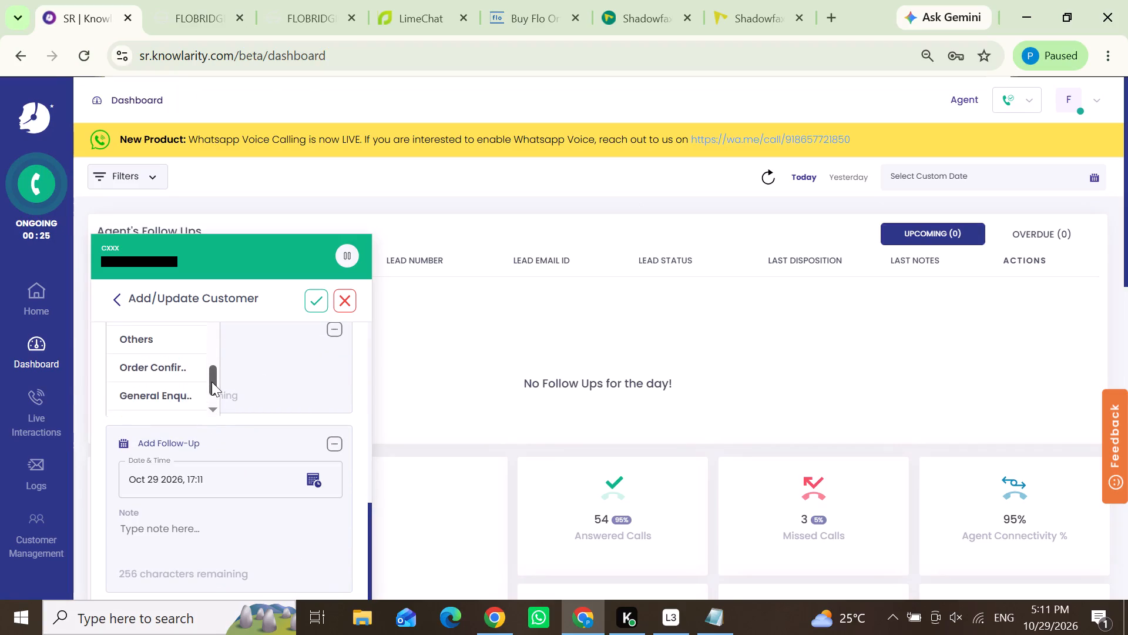
pyautogui.moveTo(211, 382); pyautogui.dragTo(211, 379)
pyautogui.click(189, 353)
pyautogui.click(193, 369)
pyautogui.hotkey('ctrl', 'v')
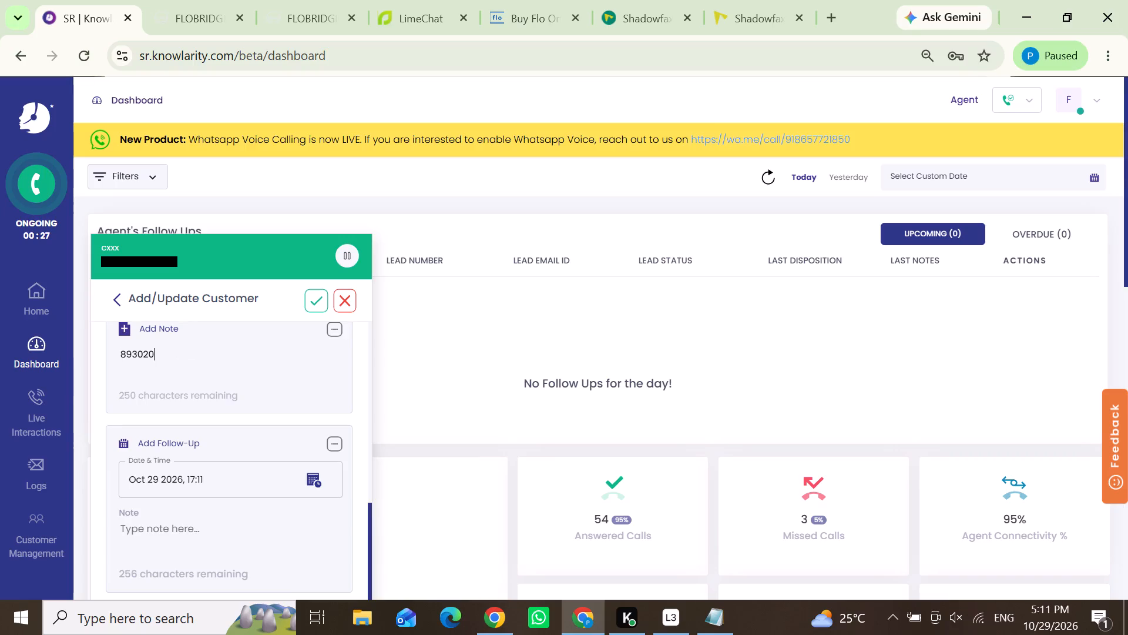
pyautogui.click(317, 300)
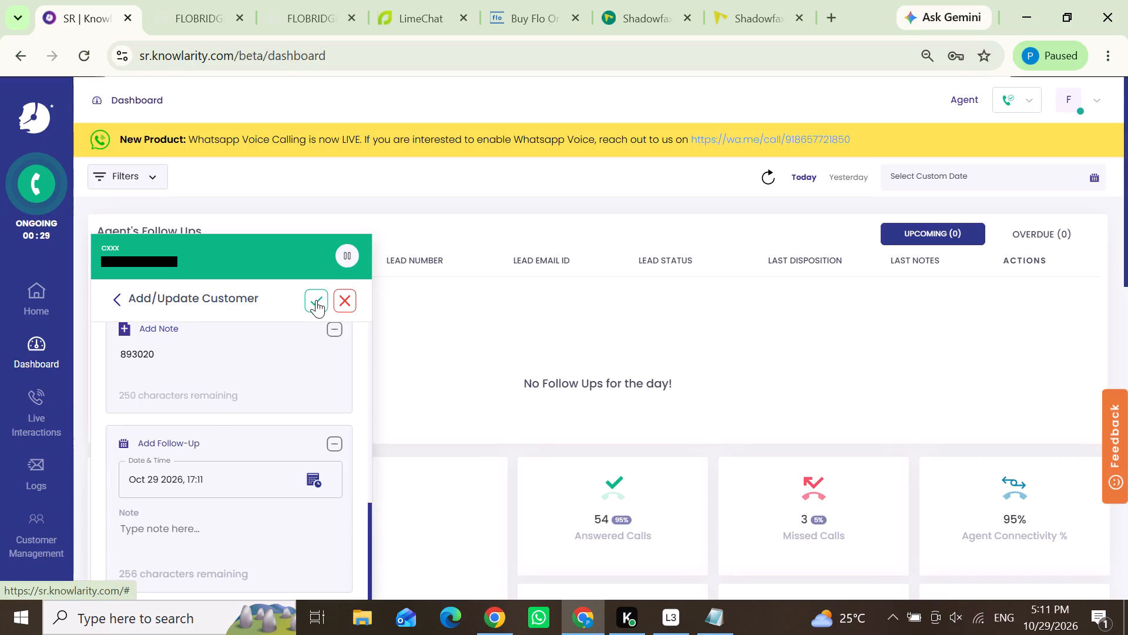
pyautogui.click(197, 0)
pyautogui.click(479, 314)
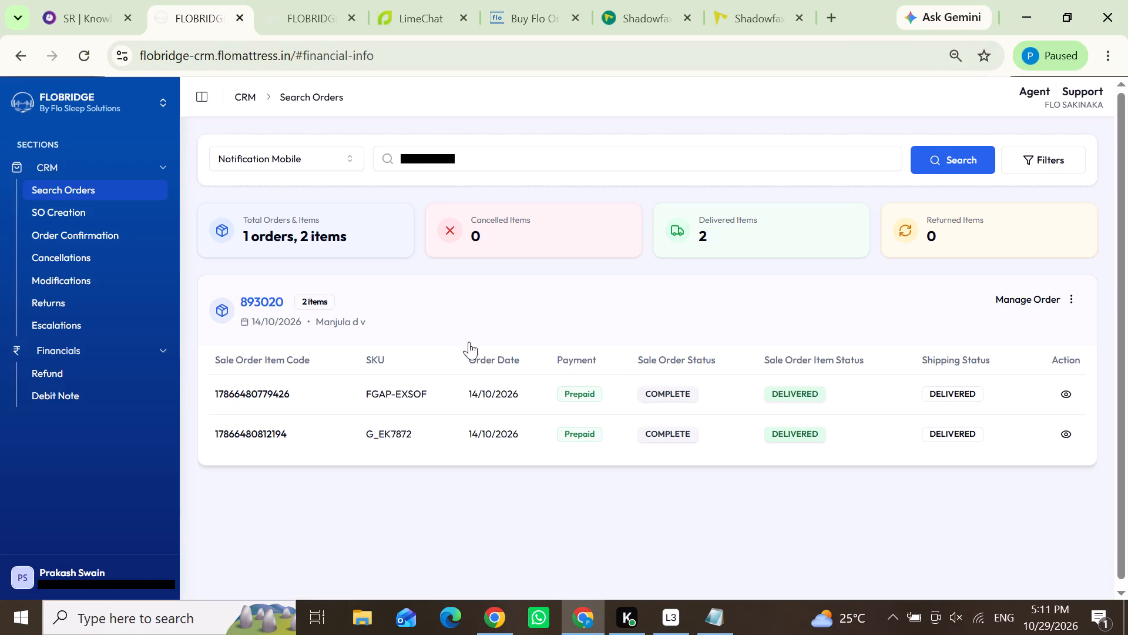
pyautogui.click(368, 322)
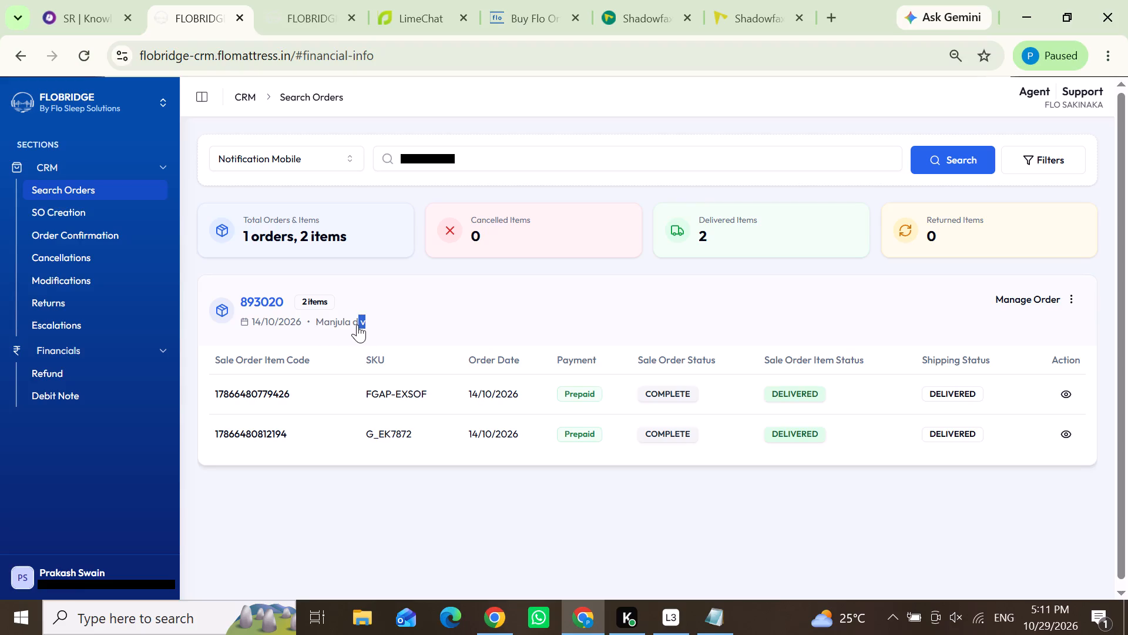
pyautogui.click(543, 308)
pyautogui.click(1070, 430)
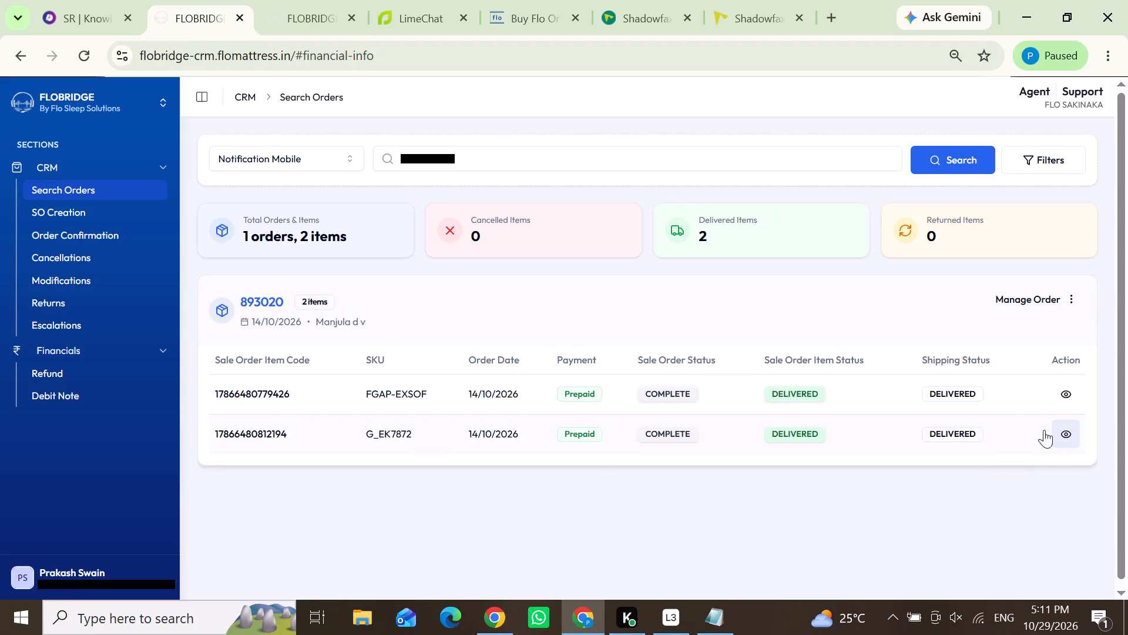
pyautogui.click(415, 327)
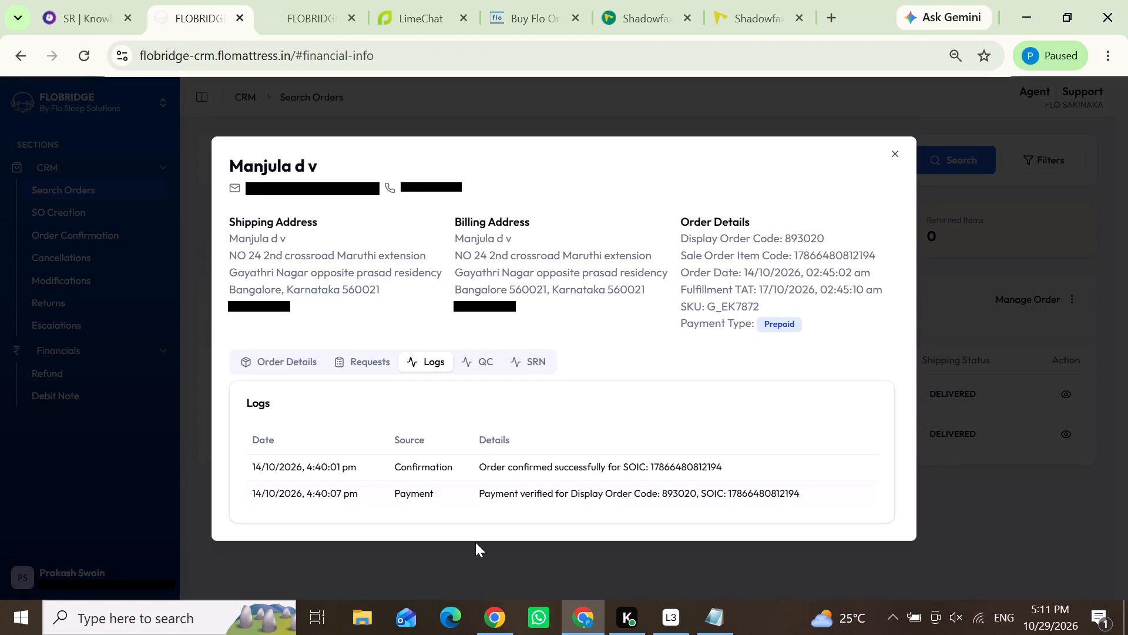
pyautogui.click(420, 572)
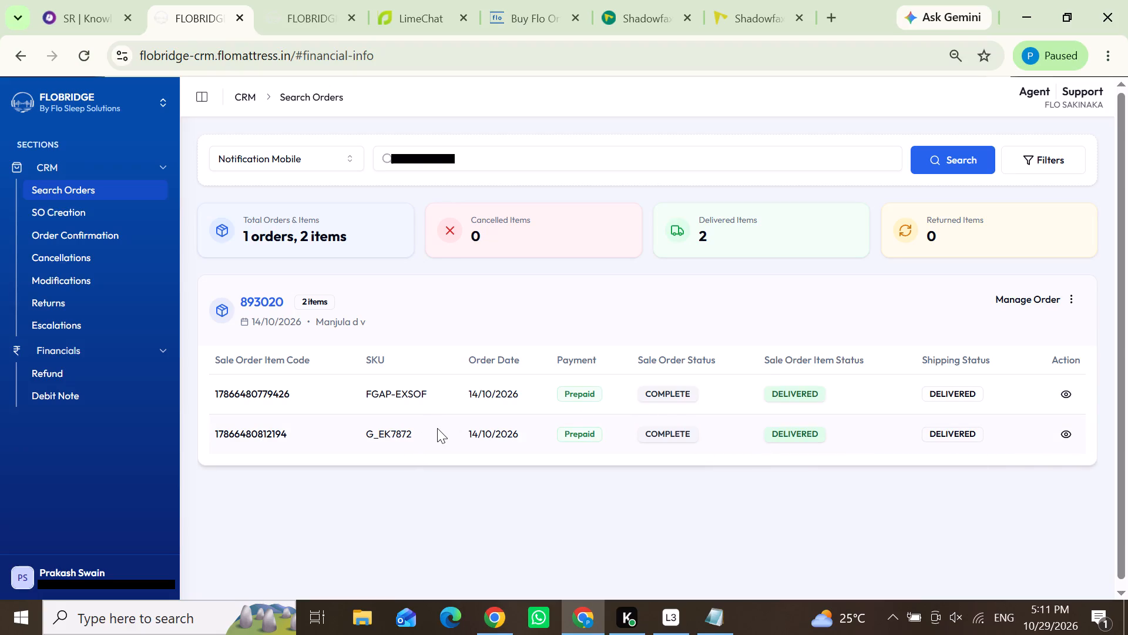
pyautogui.click(1065, 402)
pyautogui.click(425, 326)
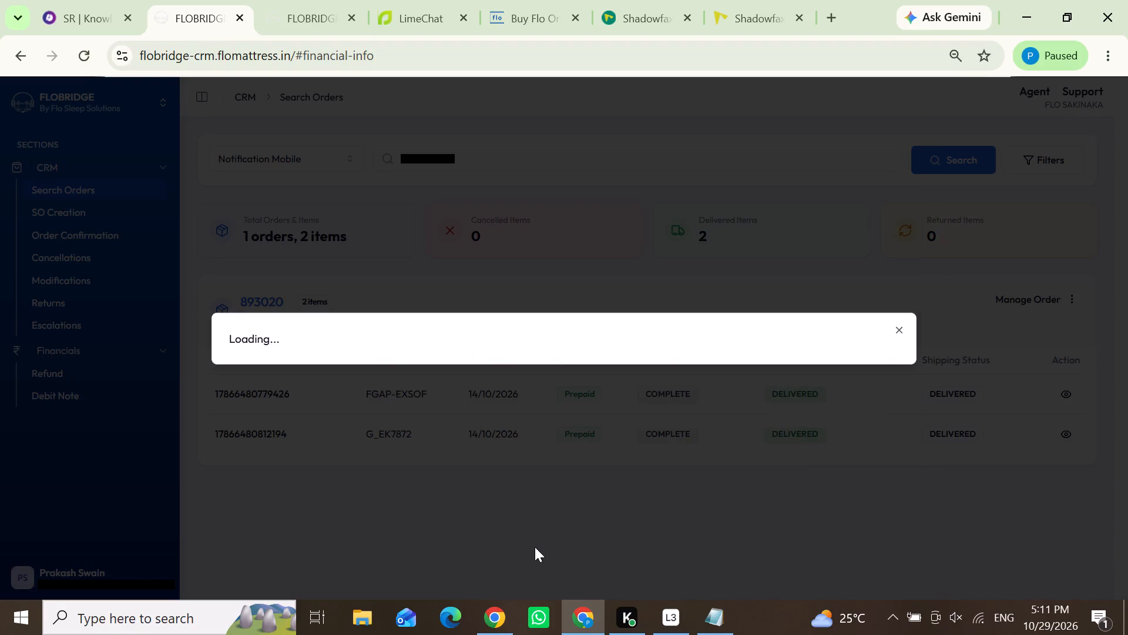
pyautogui.click(532, 535)
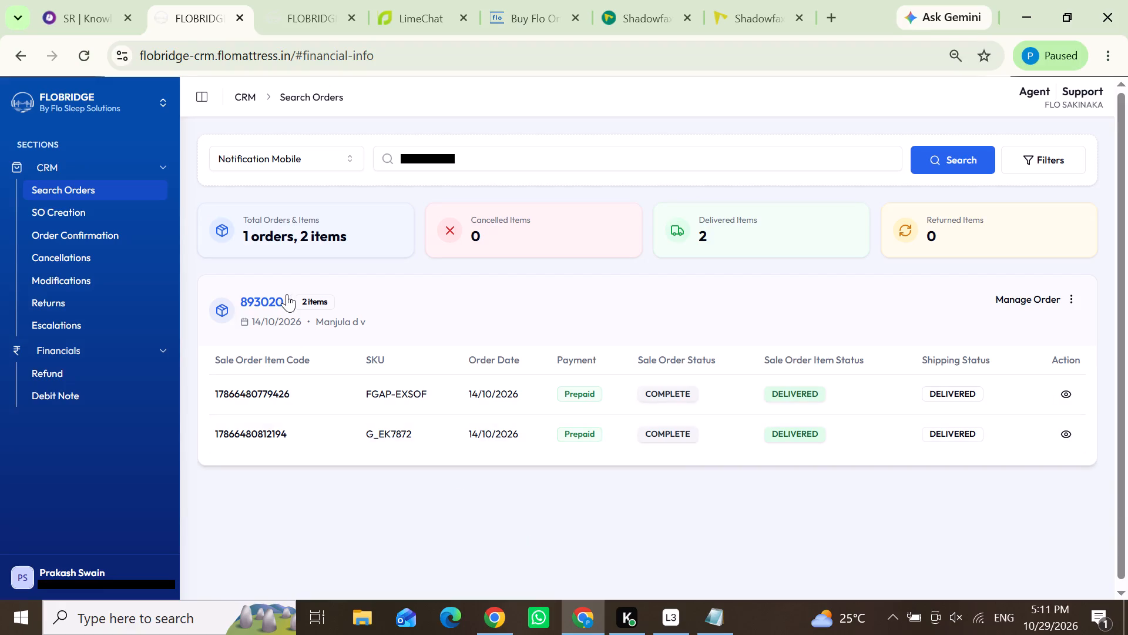
pyautogui.moveTo(290, 299); pyautogui.dragTo(240, 297)
pyautogui.hotkey('ctrl', 'c')
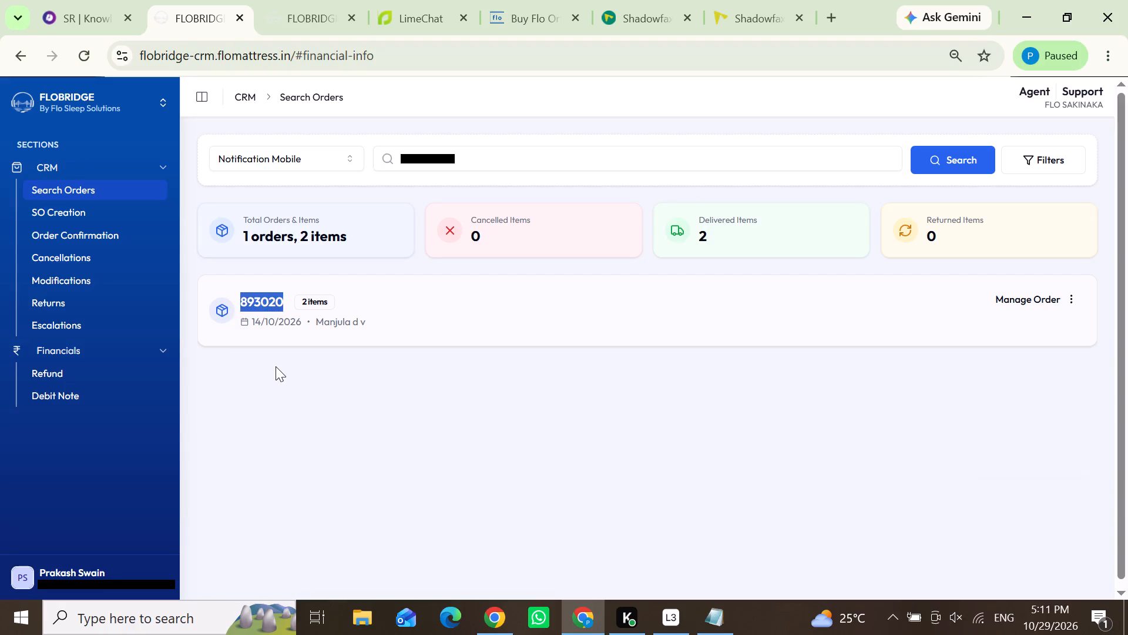
pyautogui.click(112, 313)
pyautogui.click(122, 300)
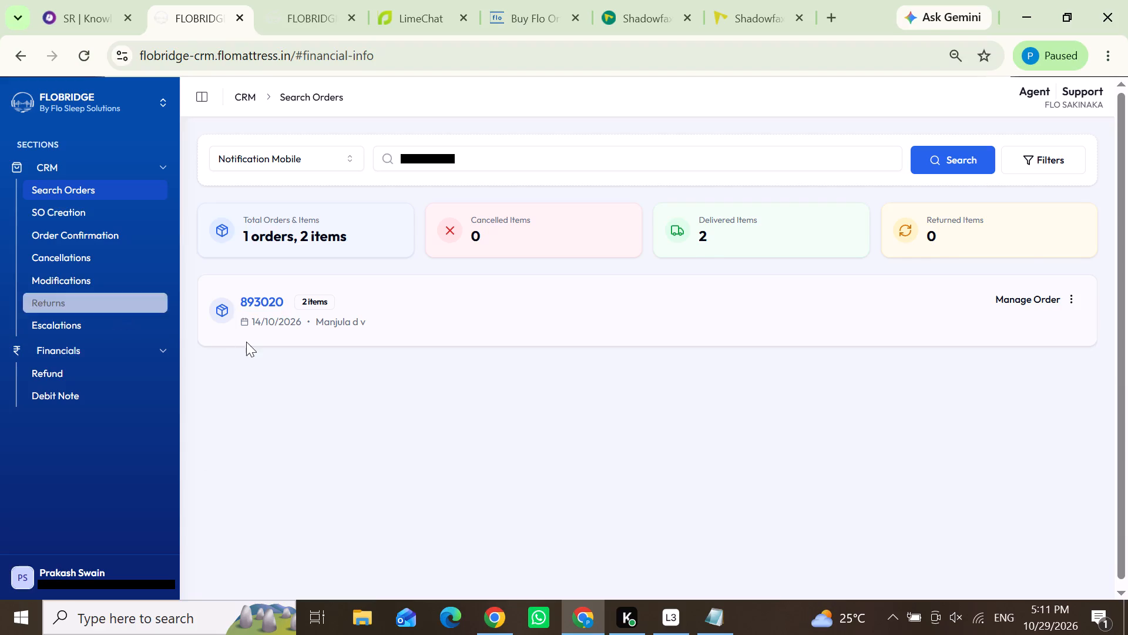
pyautogui.click(444, 312)
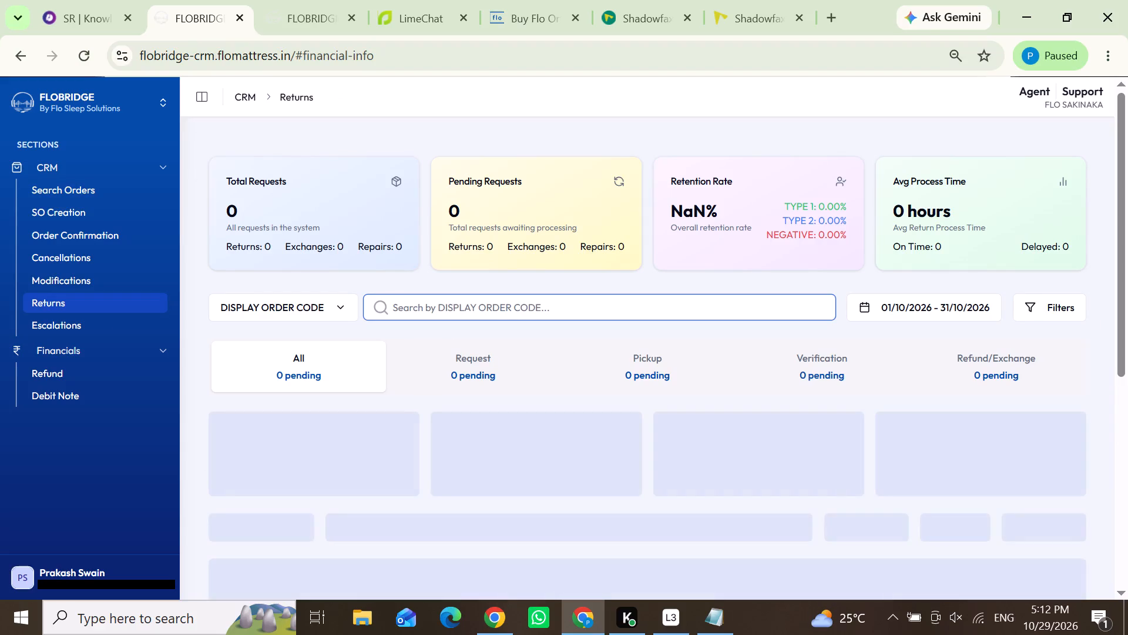
pyautogui.hotkey('ctrl', 'v')
pyautogui.press('Return')
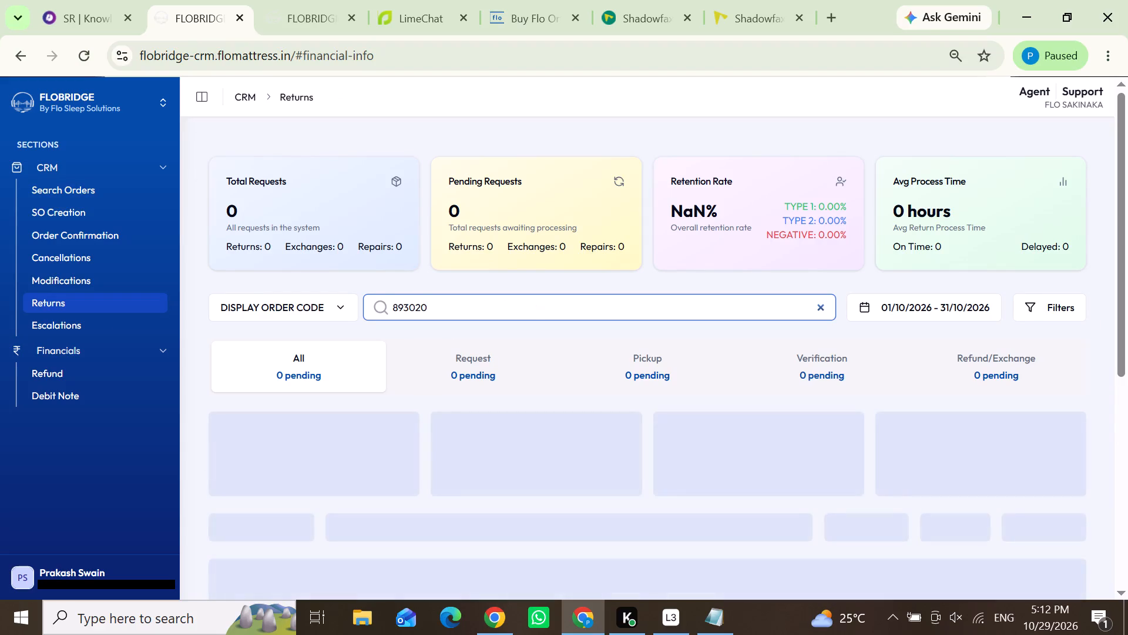
pyautogui.press('Return')
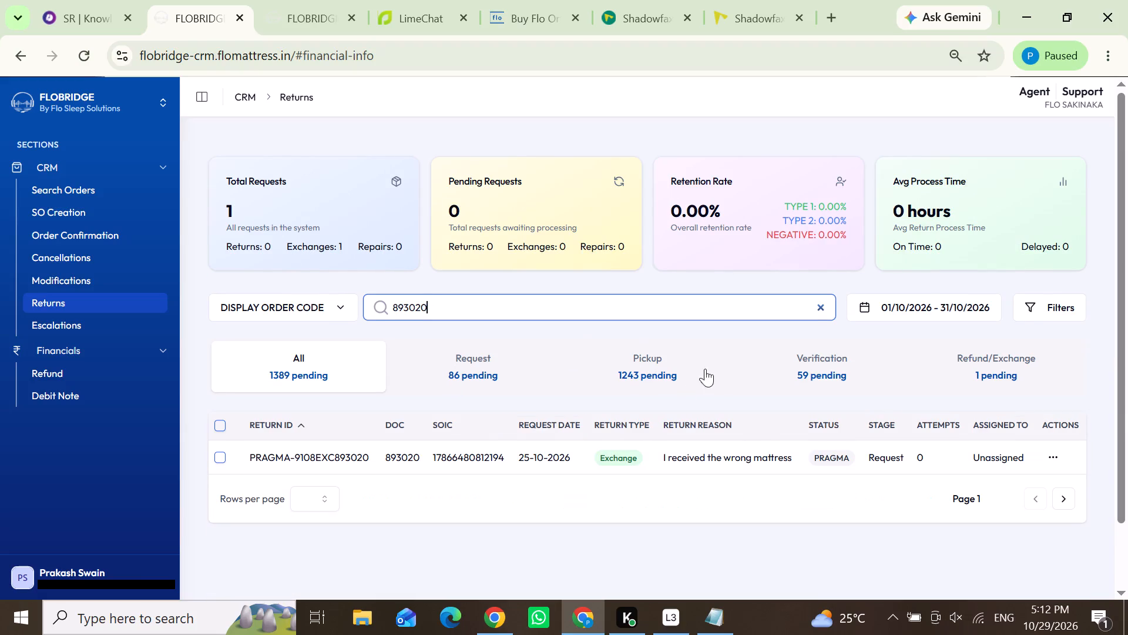
pyautogui.click(1058, 456)
pyautogui.click(1026, 509)
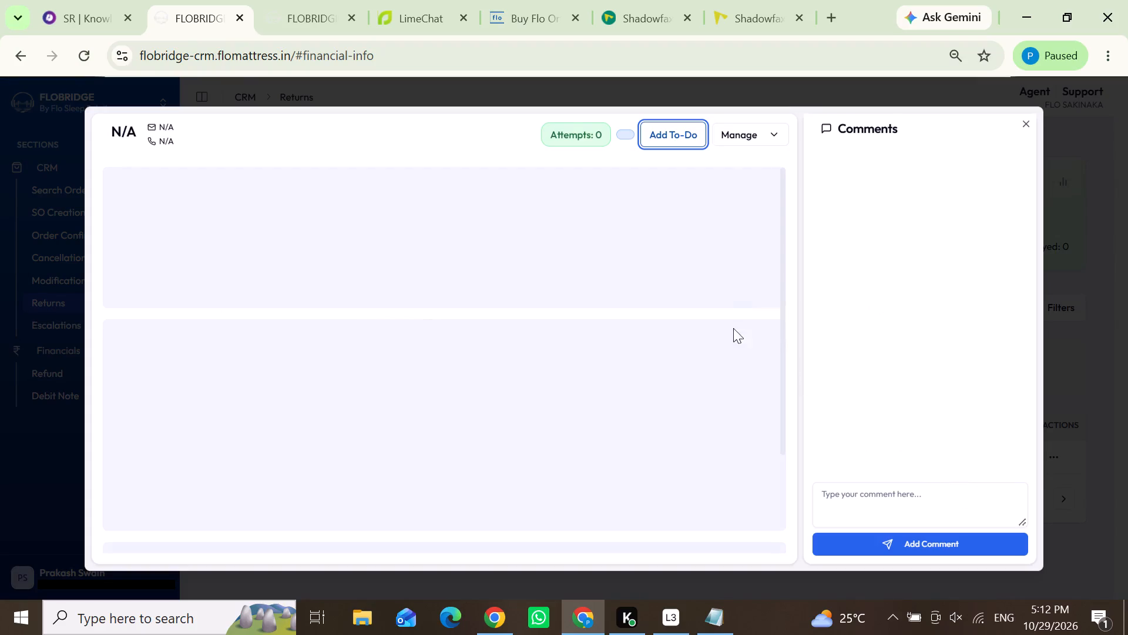
pyautogui.scroll(-2, 603, 367)
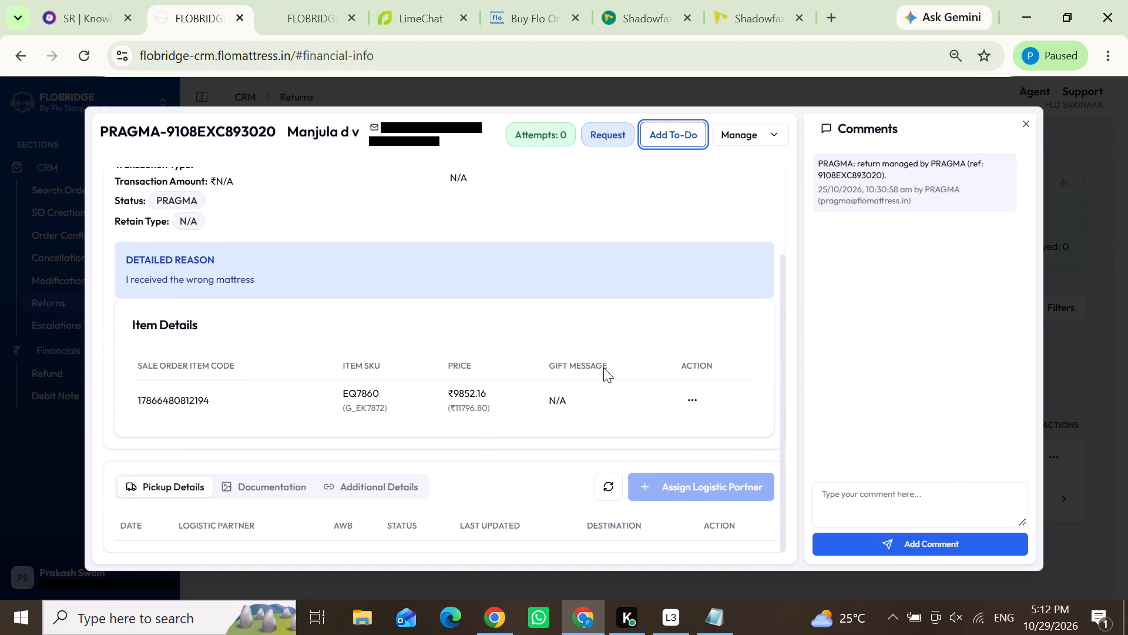
pyautogui.scroll(1, 603, 367)
pyautogui.scroll(-1, 603, 367)
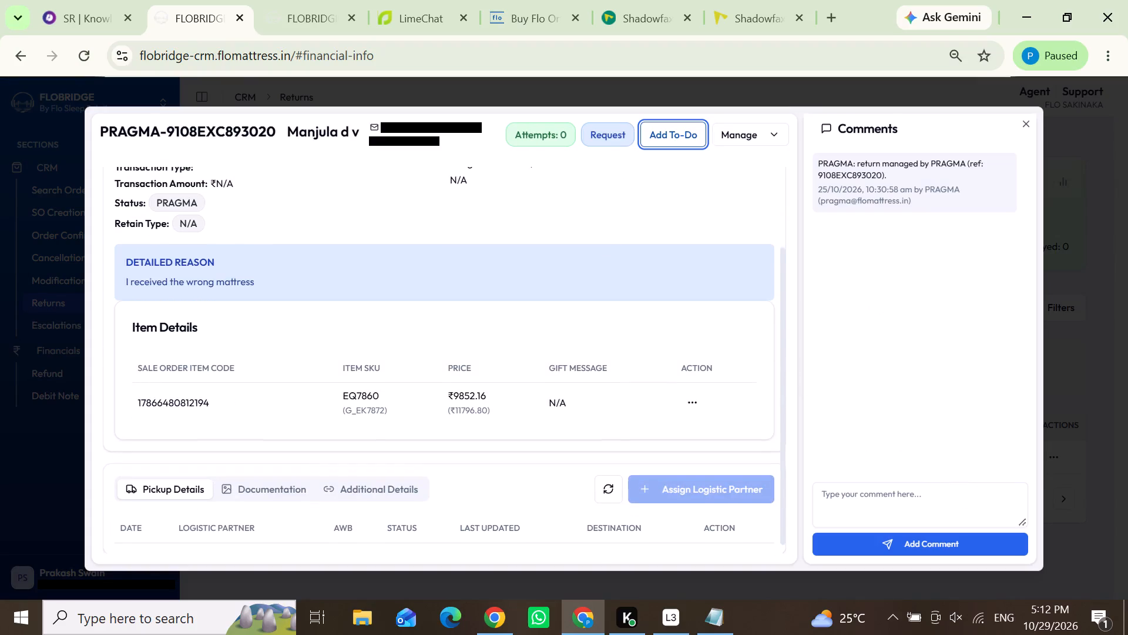
pyautogui.scroll(1, 587, 381)
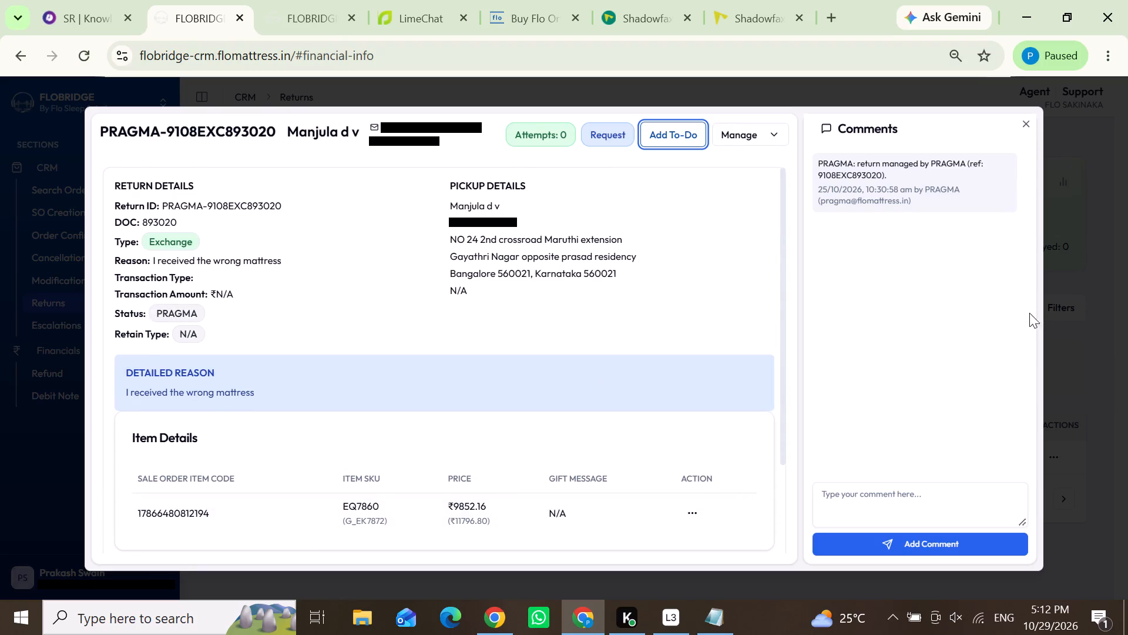
pyautogui.scroll(-2, 688, 319)
pyautogui.click(258, 492)
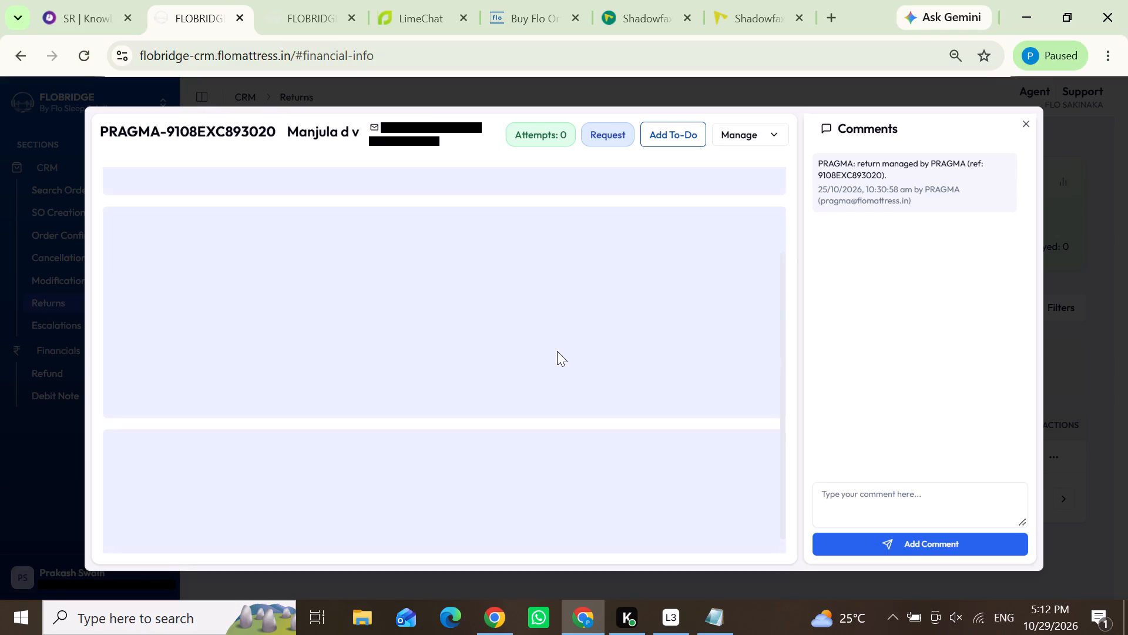
pyautogui.scroll(1, 557, 351)
pyautogui.scroll(-2, 557, 351)
pyautogui.scroll(-2, 410, 440)
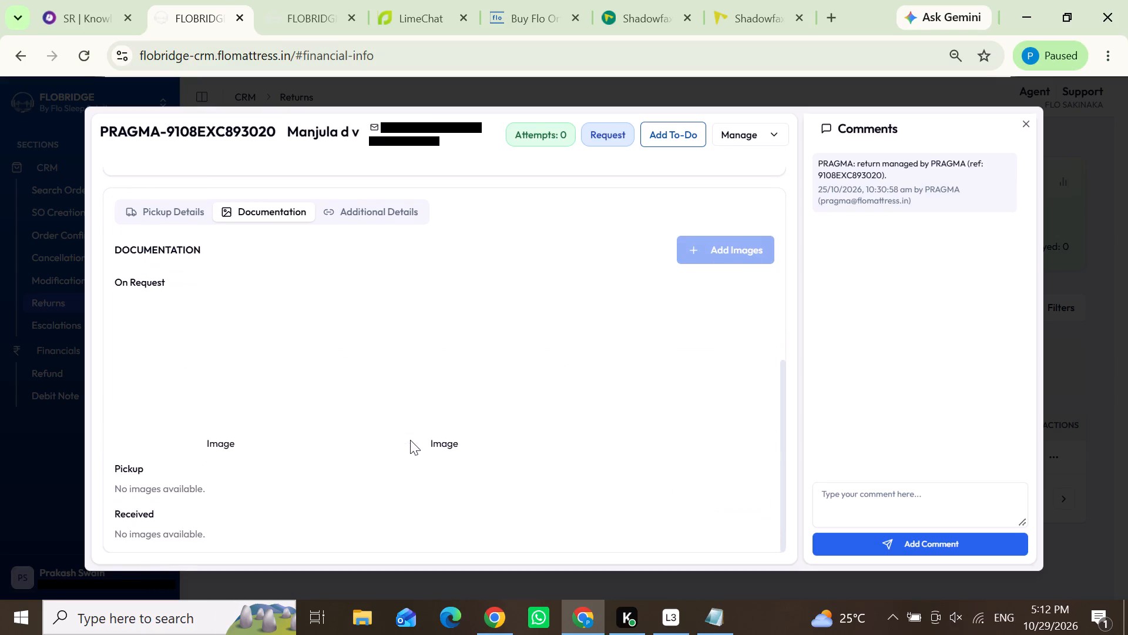
pyautogui.scroll(-1, 410, 440)
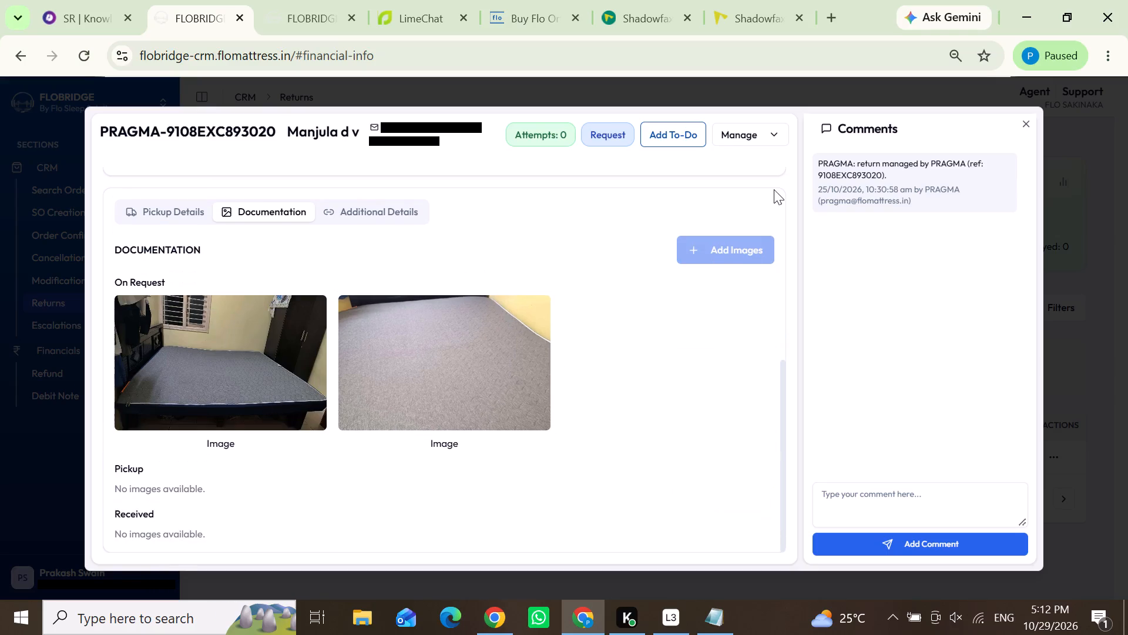
pyautogui.click(758, 138)
pyautogui.click(559, 272)
# Return to the request's pickup details and recheck the pickup, return and item information.
pyautogui.click(143, 207)
pyautogui.scroll(-4, 437, 427)
pyautogui.scroll(1, 437, 427)
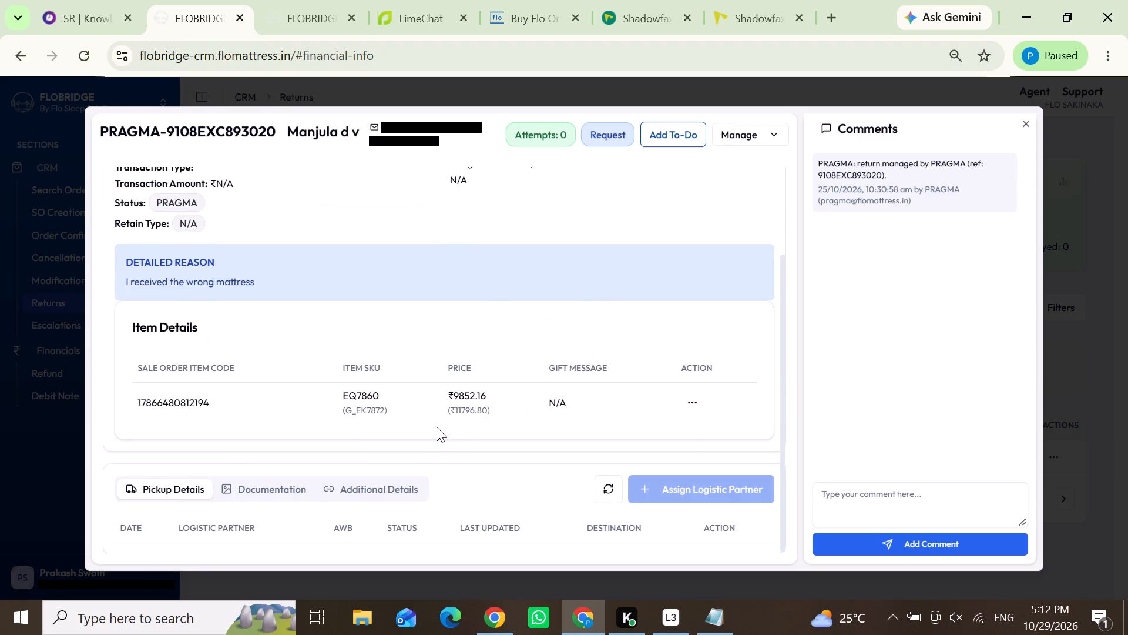
pyautogui.scroll(3, 437, 427)
pyautogui.scroll(-4, 437, 427)
pyautogui.scroll(3, 437, 427)
pyautogui.scroll(-3, 437, 427)
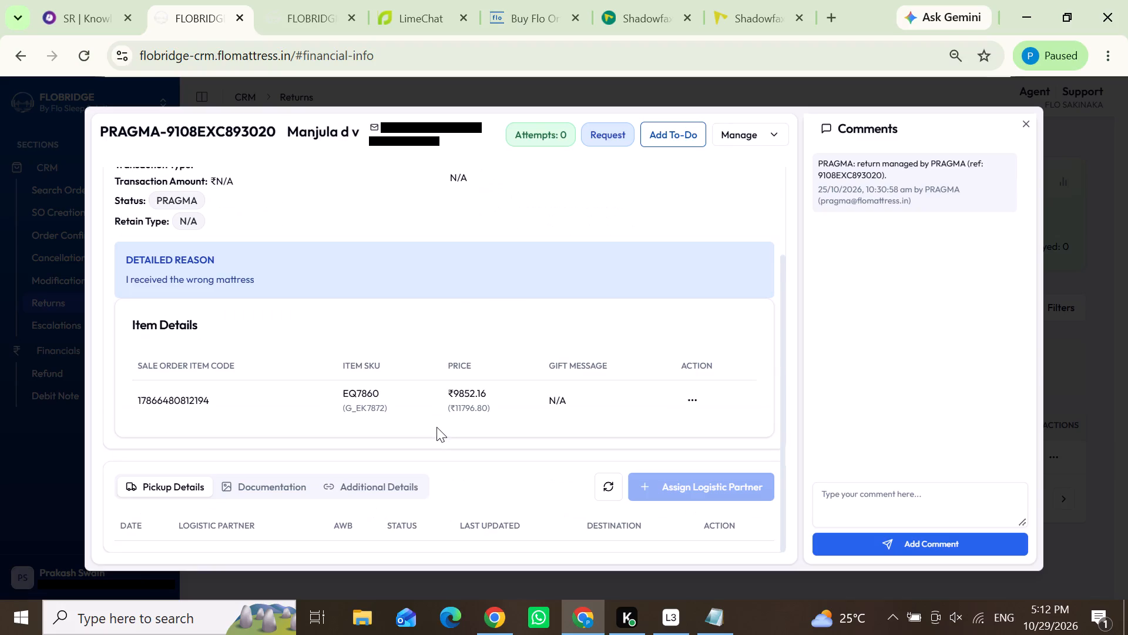
pyautogui.scroll(2, 566, 306)
pyautogui.click(1079, 286)
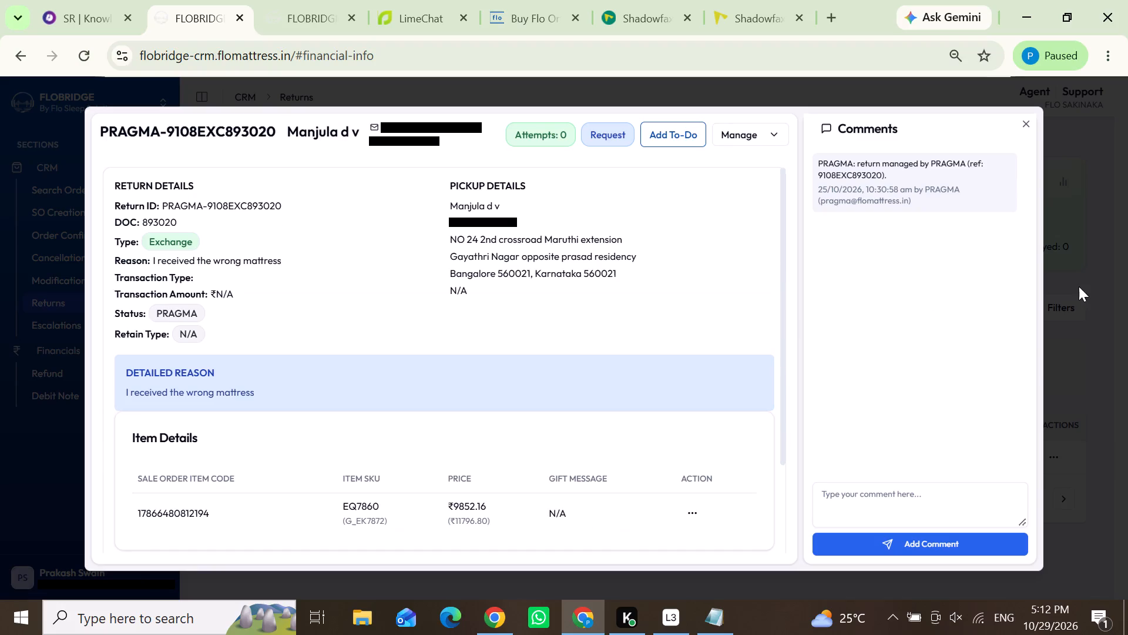
pyautogui.moveTo(438, 309); pyautogui.dragTo(388, 304)
pyautogui.hotkey('ctrl', 'c')
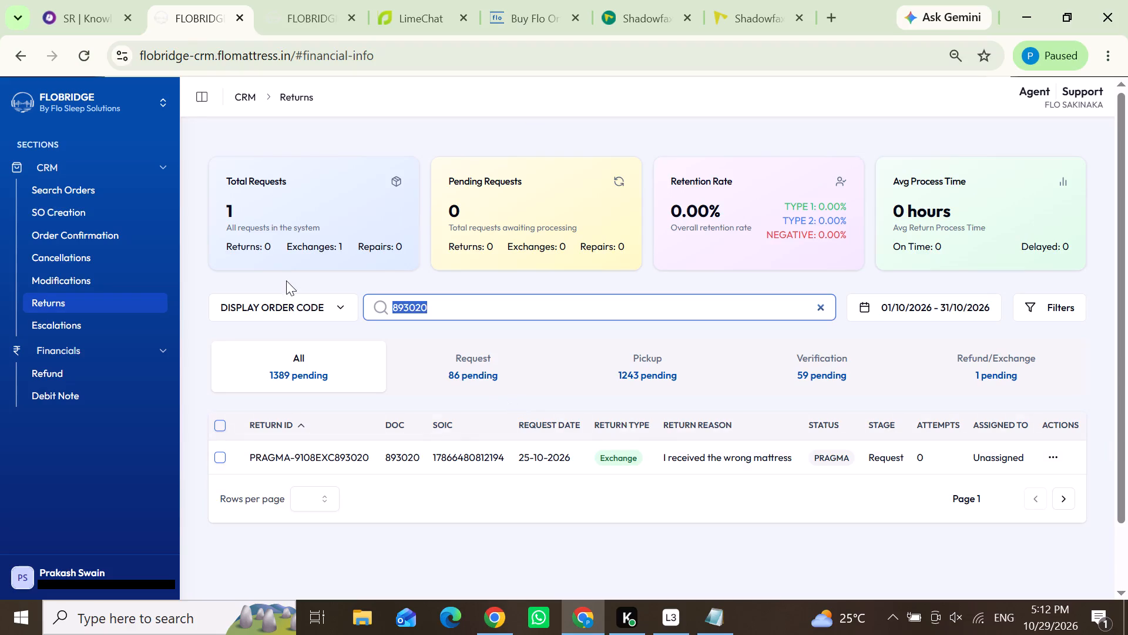
pyautogui.click(90, 0)
pyautogui.click(152, 542)
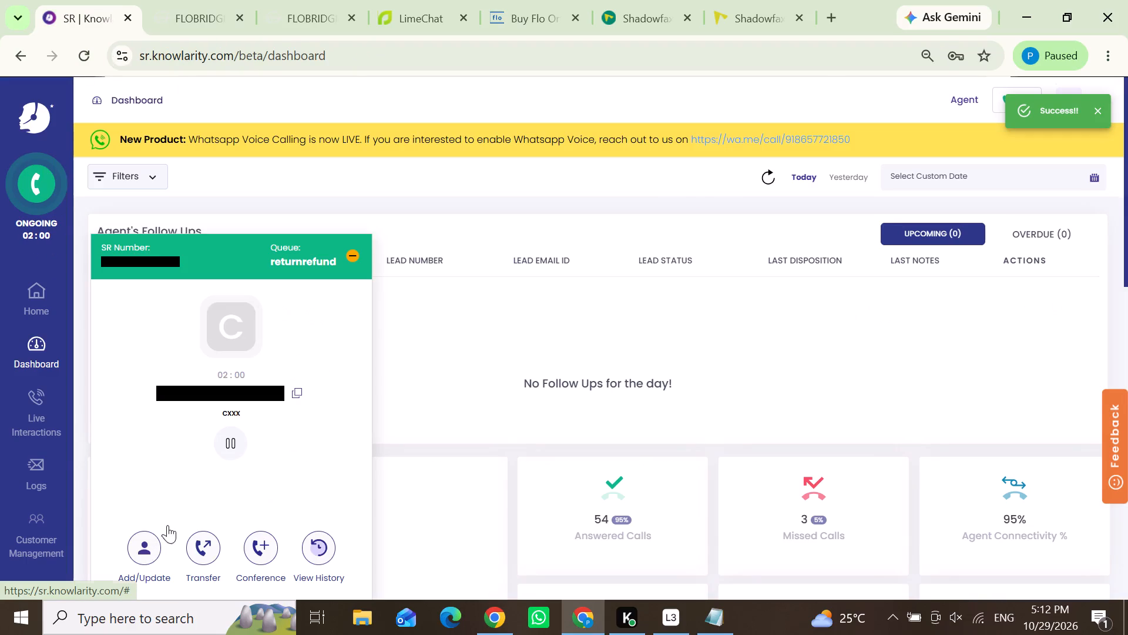
pyautogui.scroll(-1, 229, 468)
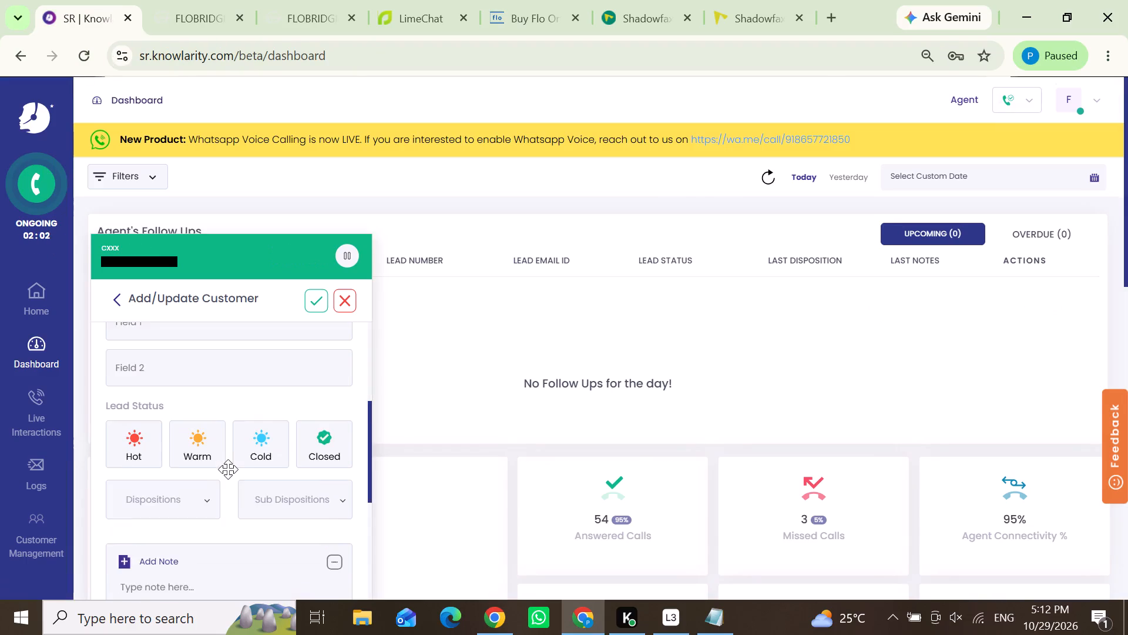
pyautogui.click(206, 489)
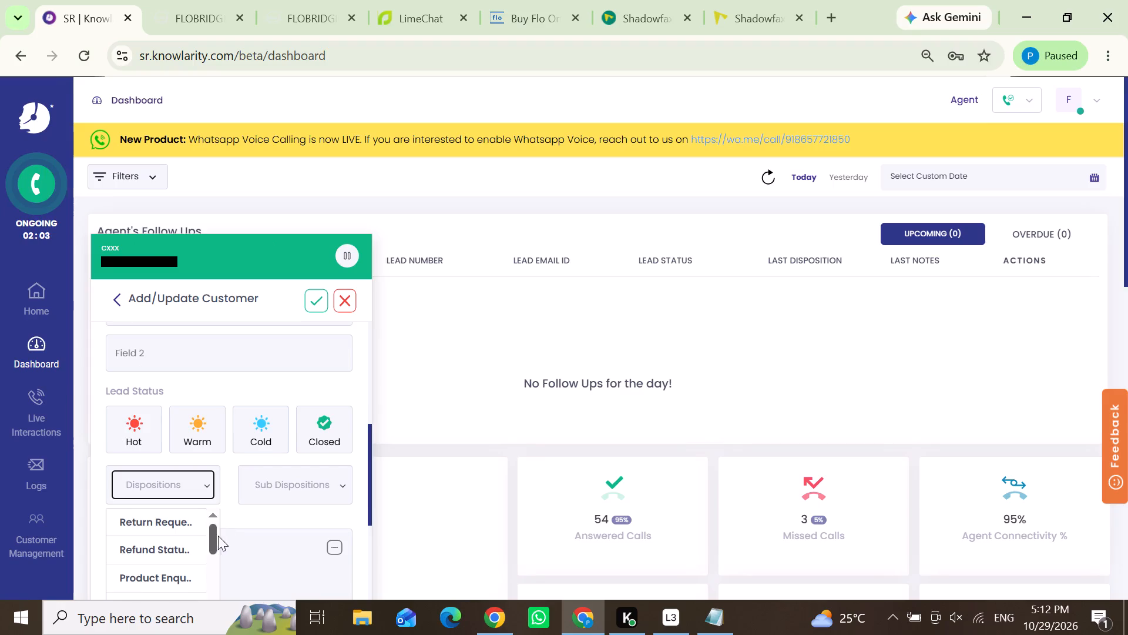
pyautogui.click(163, 521)
pyautogui.click(160, 573)
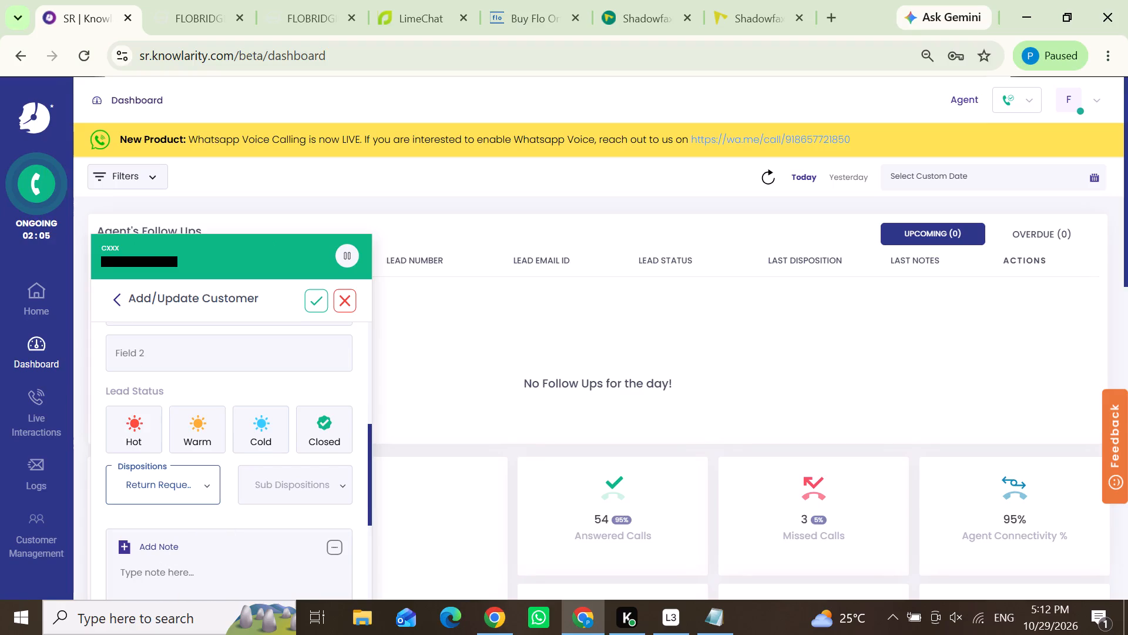
pyautogui.hotkey('ctrl', 'v')
pyautogui.click(314, 306)
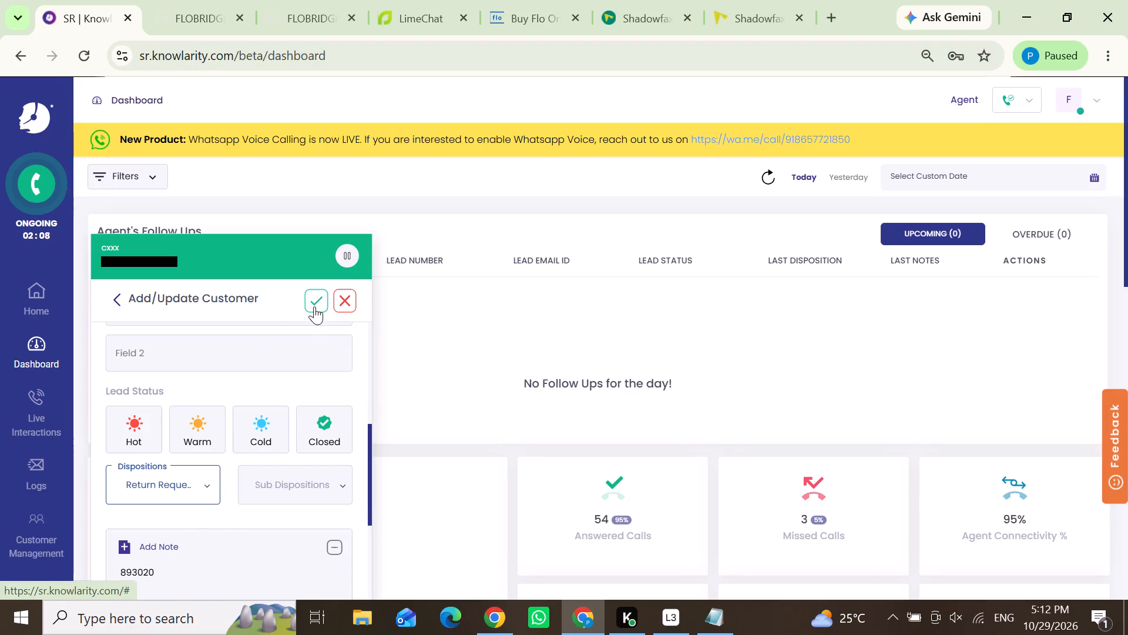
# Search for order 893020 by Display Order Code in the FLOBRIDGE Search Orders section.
pyautogui.click(187, 0)
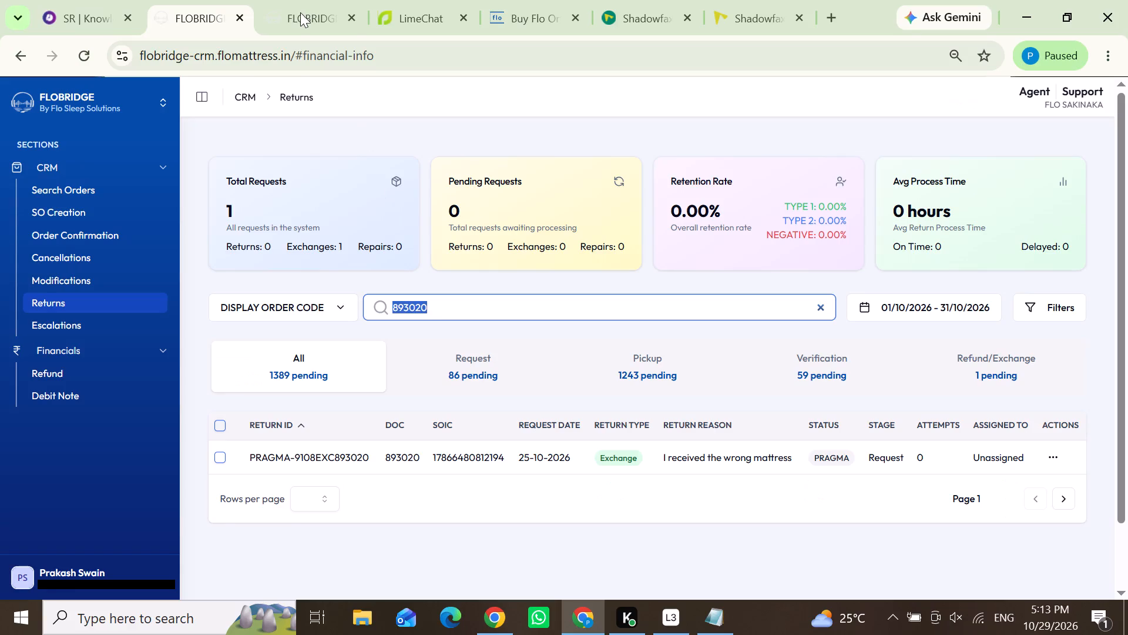
pyautogui.click(300, 9)
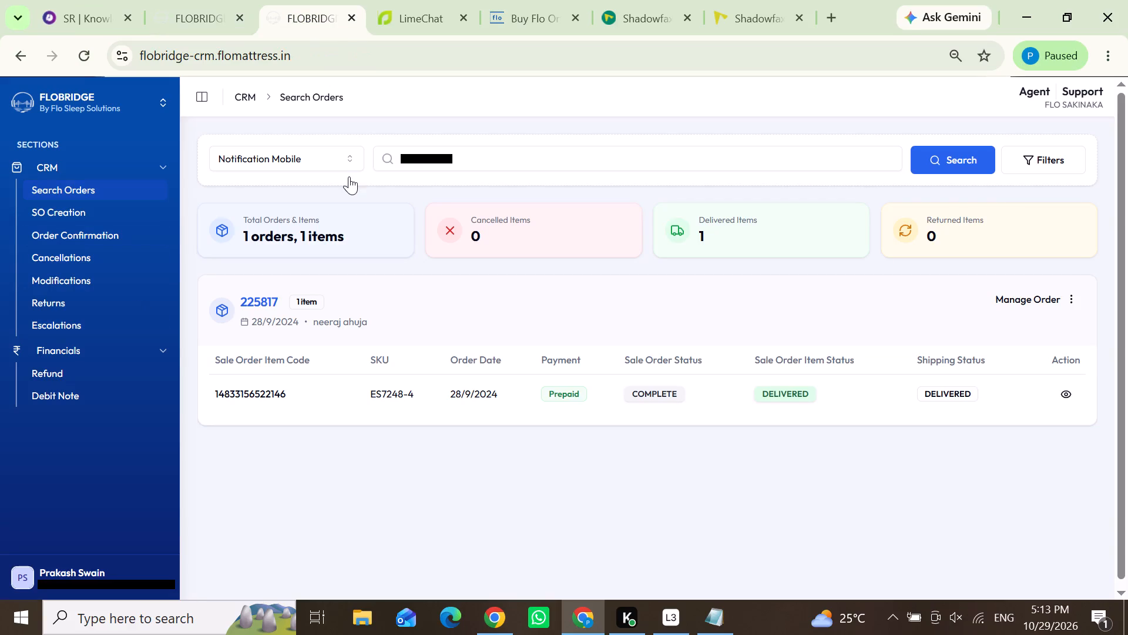
pyautogui.moveTo(455, 153); pyautogui.dragTo(383, 151)
pyautogui.hotkey('ctrl', 'v')
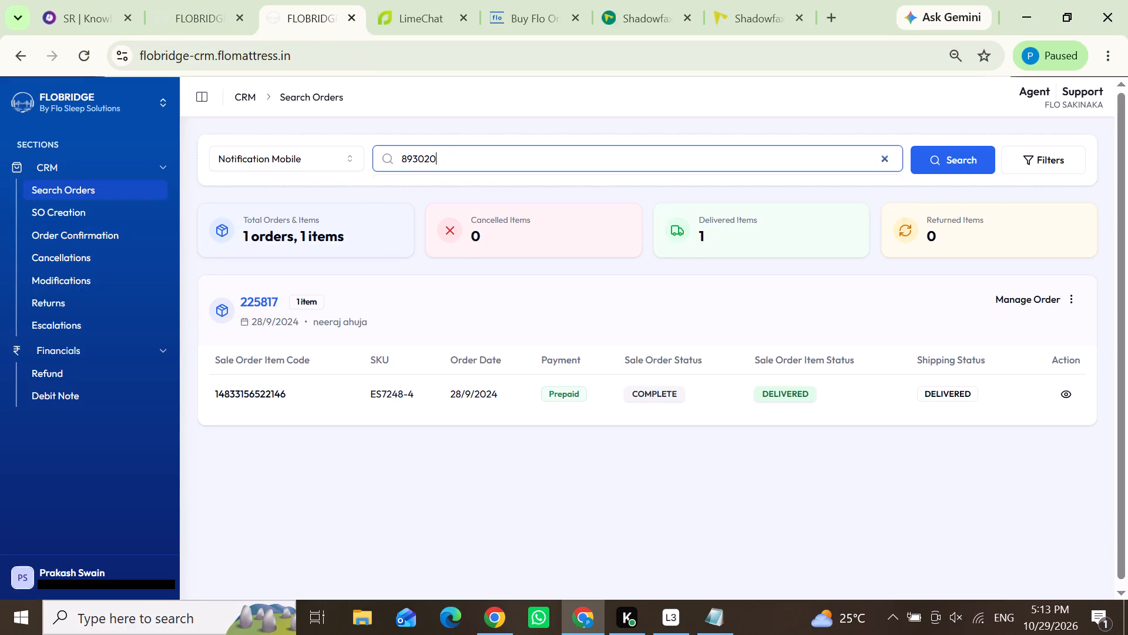
pyautogui.click(348, 158)
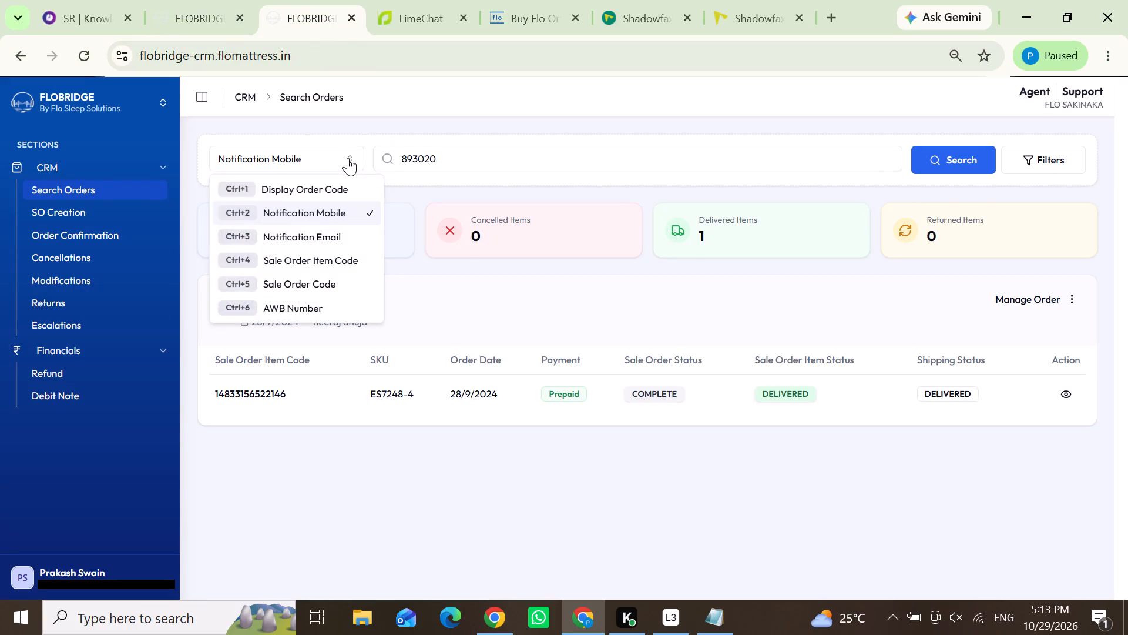
pyautogui.click(348, 158)
pyautogui.click(347, 158)
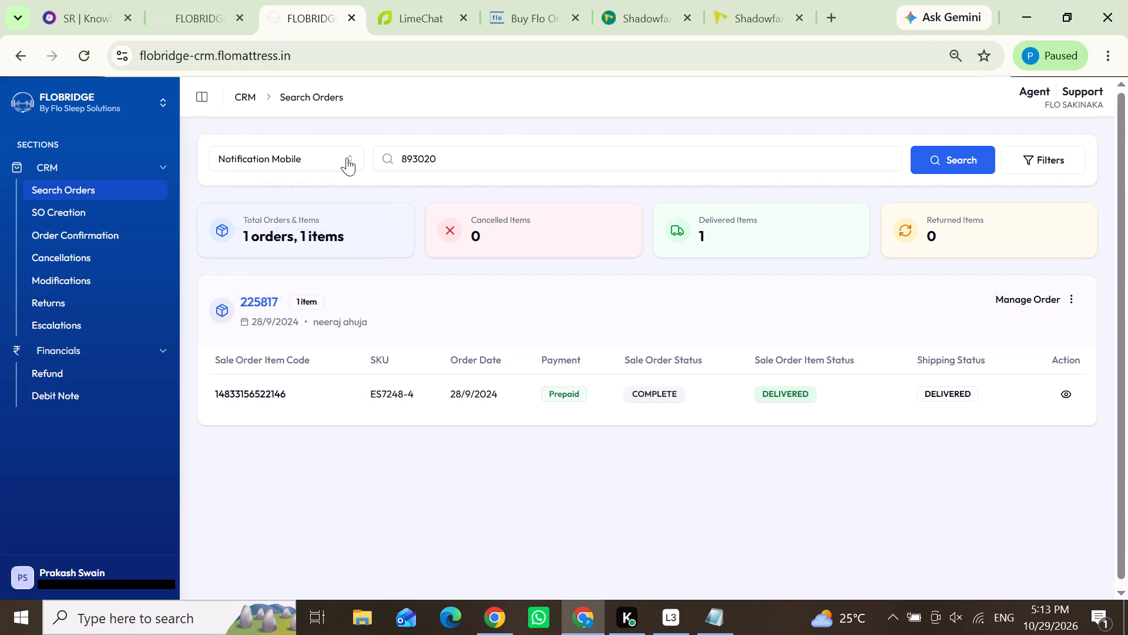
pyautogui.click(336, 183)
pyautogui.click(957, 162)
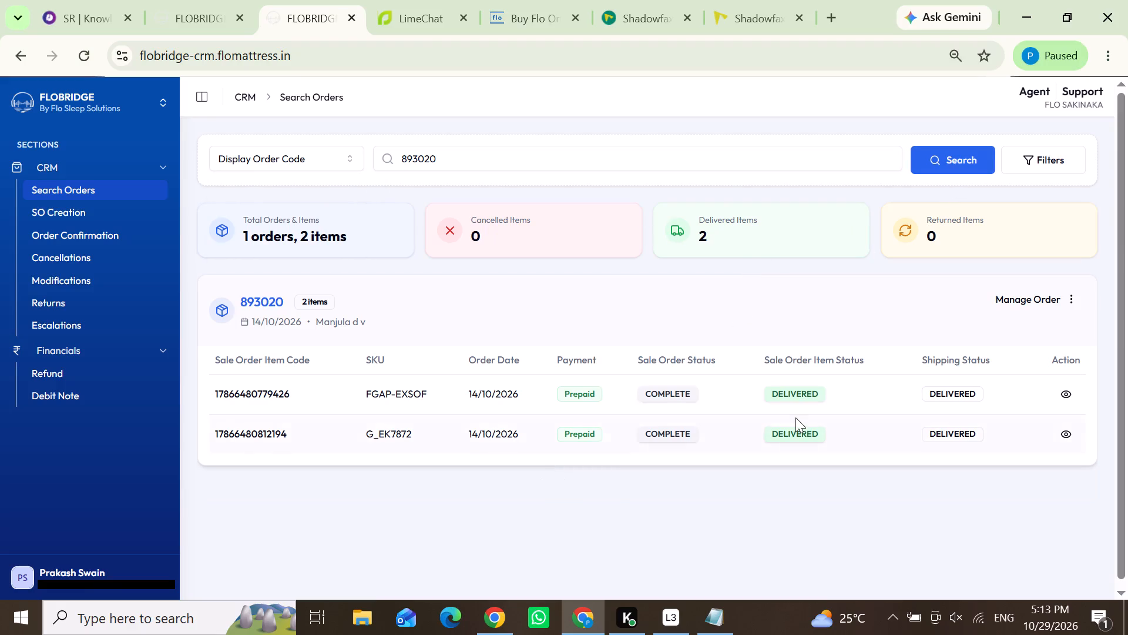
pyautogui.moveTo(1127, 393); pyautogui.dragTo(1127, 366)
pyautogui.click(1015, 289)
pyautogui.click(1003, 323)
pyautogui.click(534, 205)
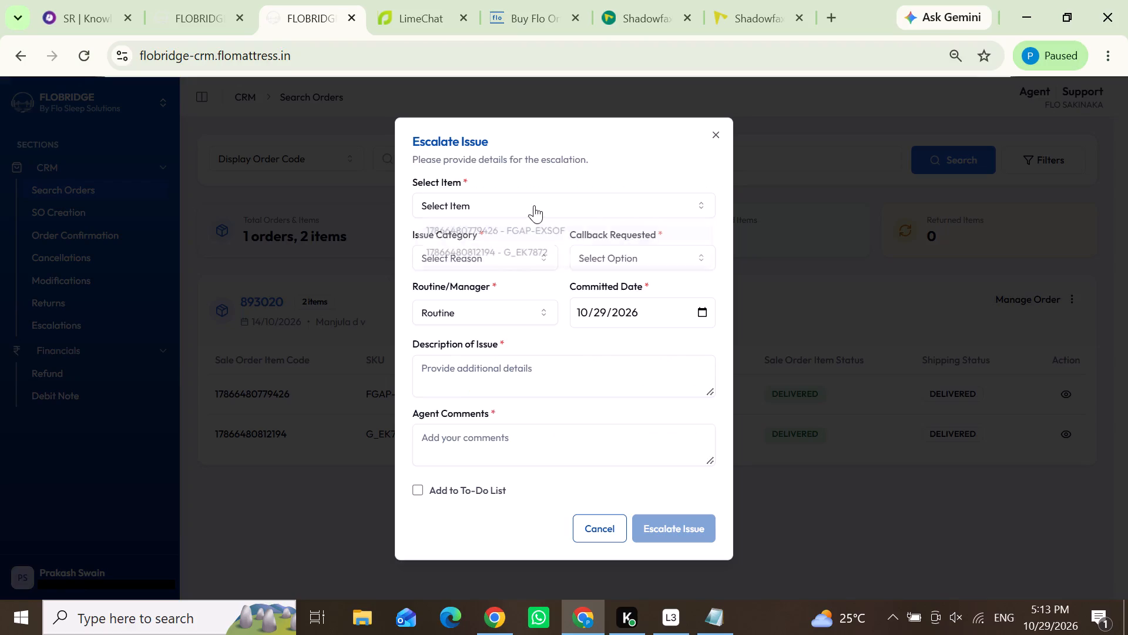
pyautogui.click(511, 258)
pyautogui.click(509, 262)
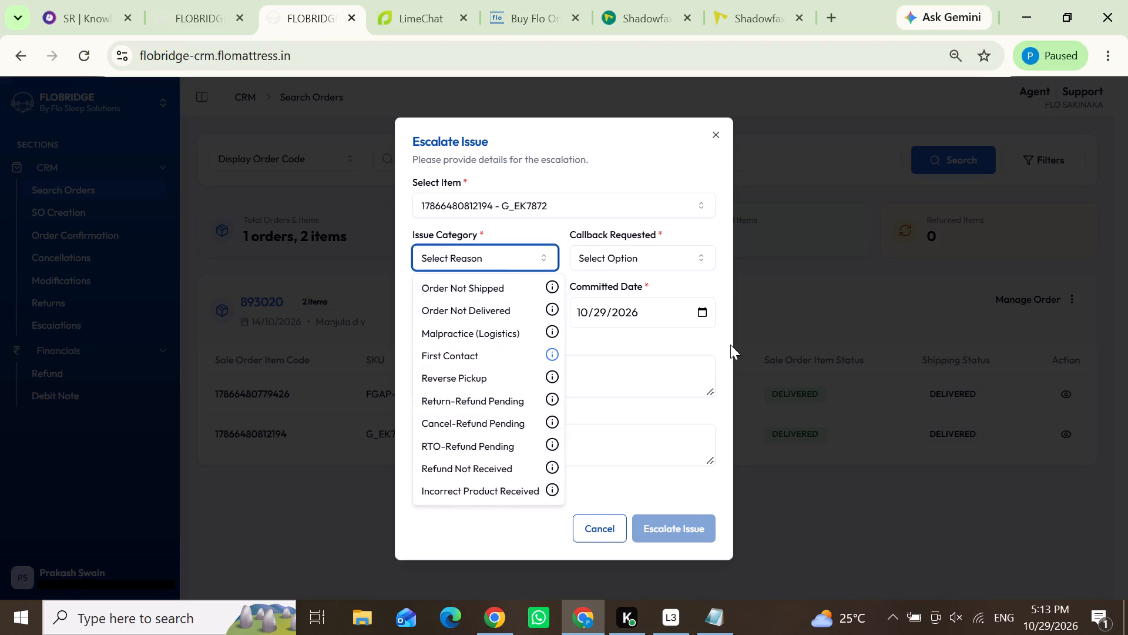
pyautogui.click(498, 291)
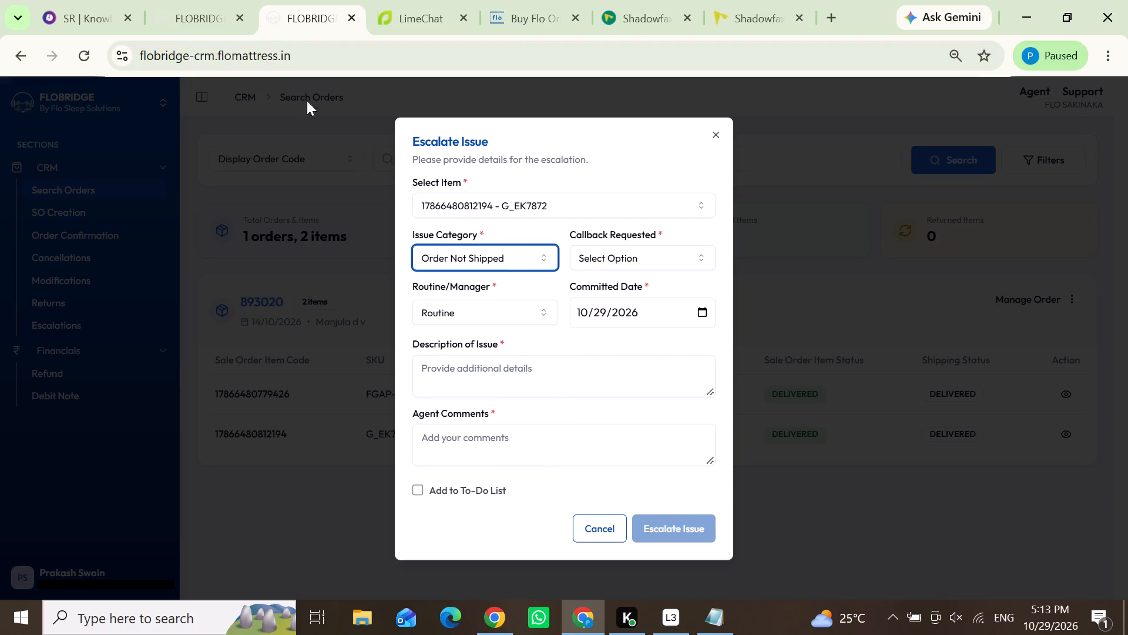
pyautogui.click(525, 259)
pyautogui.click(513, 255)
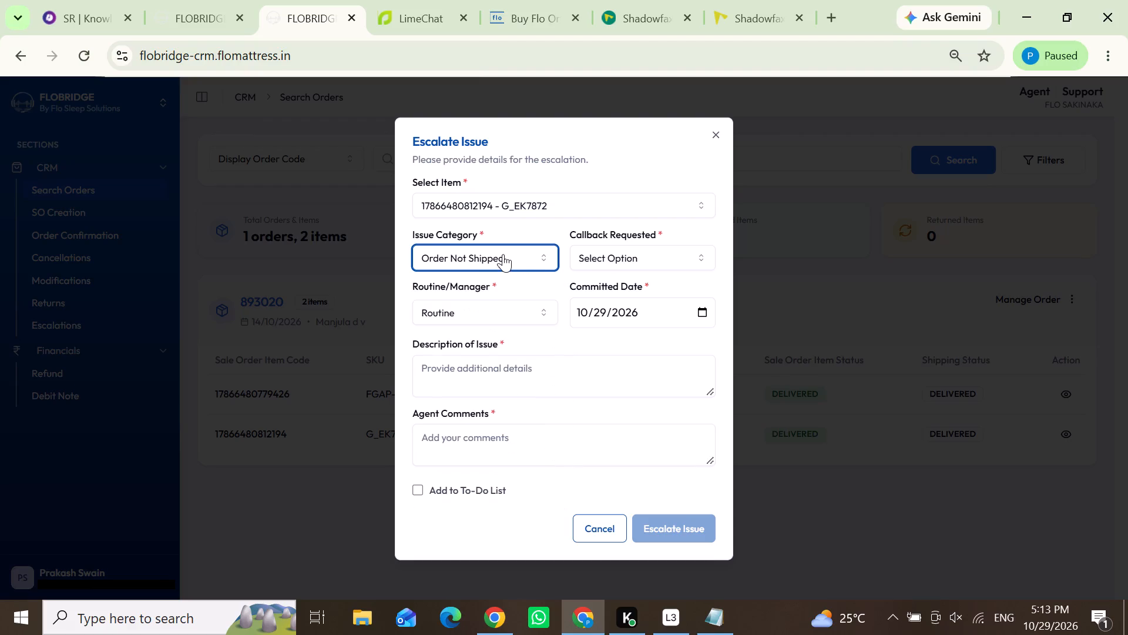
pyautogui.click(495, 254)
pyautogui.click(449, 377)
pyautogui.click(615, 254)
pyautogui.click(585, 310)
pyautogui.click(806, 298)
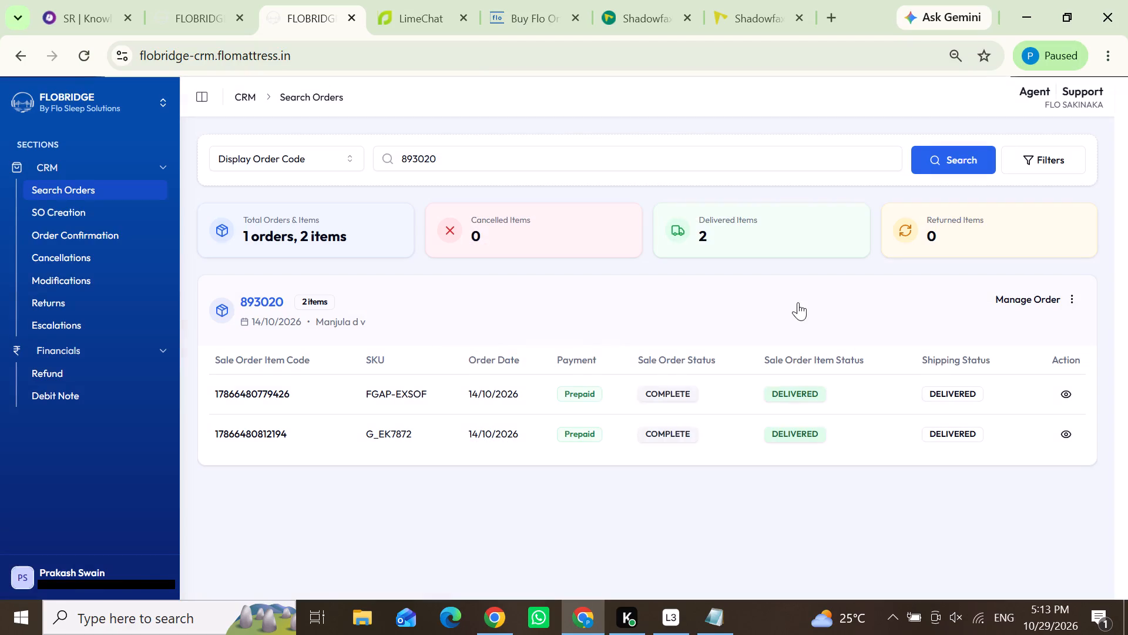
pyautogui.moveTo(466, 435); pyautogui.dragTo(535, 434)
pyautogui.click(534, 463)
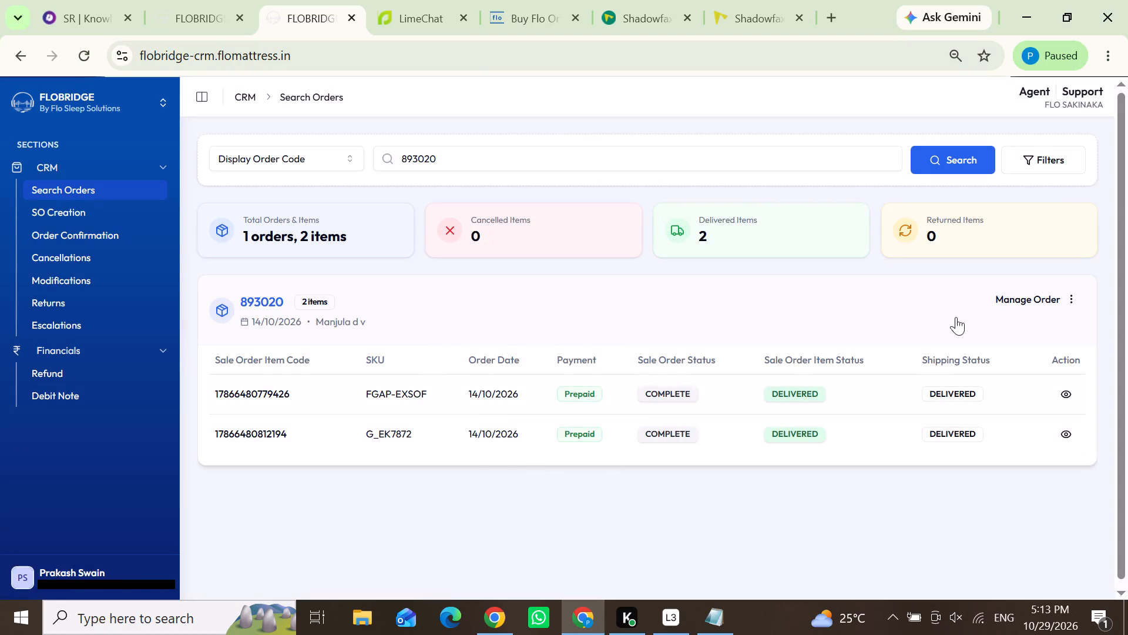
pyautogui.click(1007, 299)
pyautogui.click(1000, 332)
pyautogui.click(516, 202)
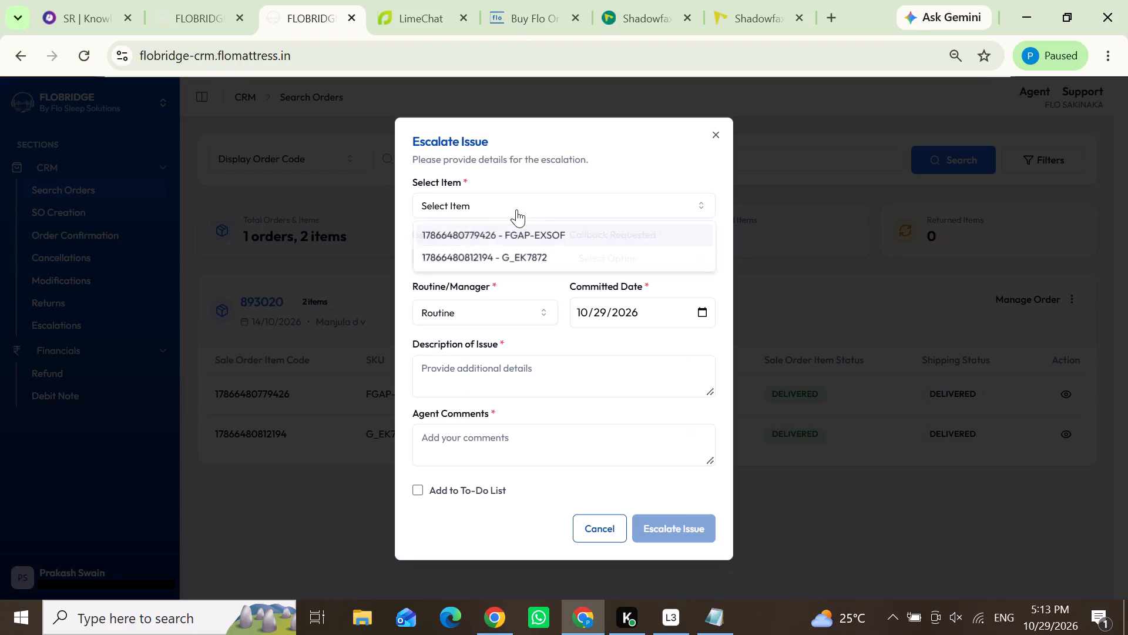
pyautogui.click(503, 256)
pyautogui.click(502, 265)
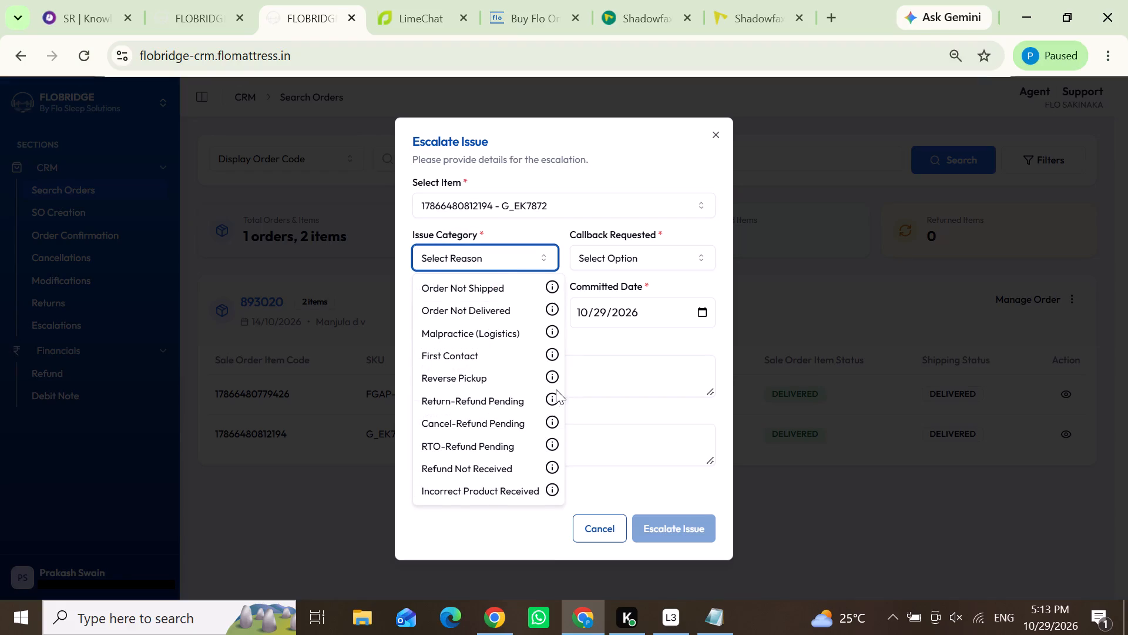
pyautogui.click(471, 376)
pyautogui.click(628, 258)
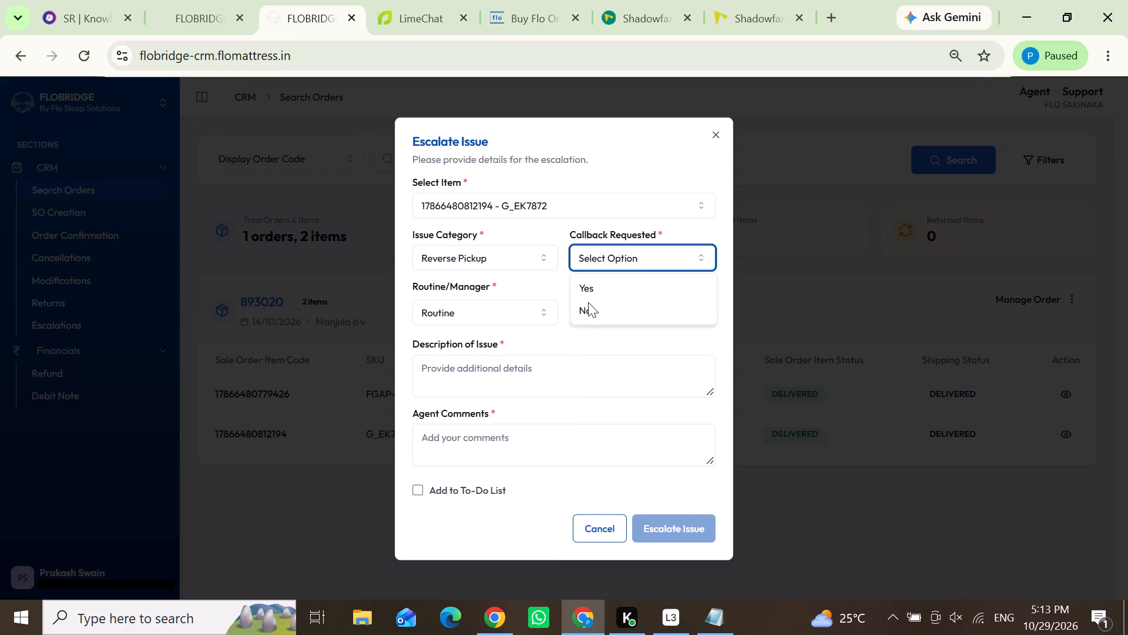
pyautogui.click(585, 307)
pyautogui.click(703, 316)
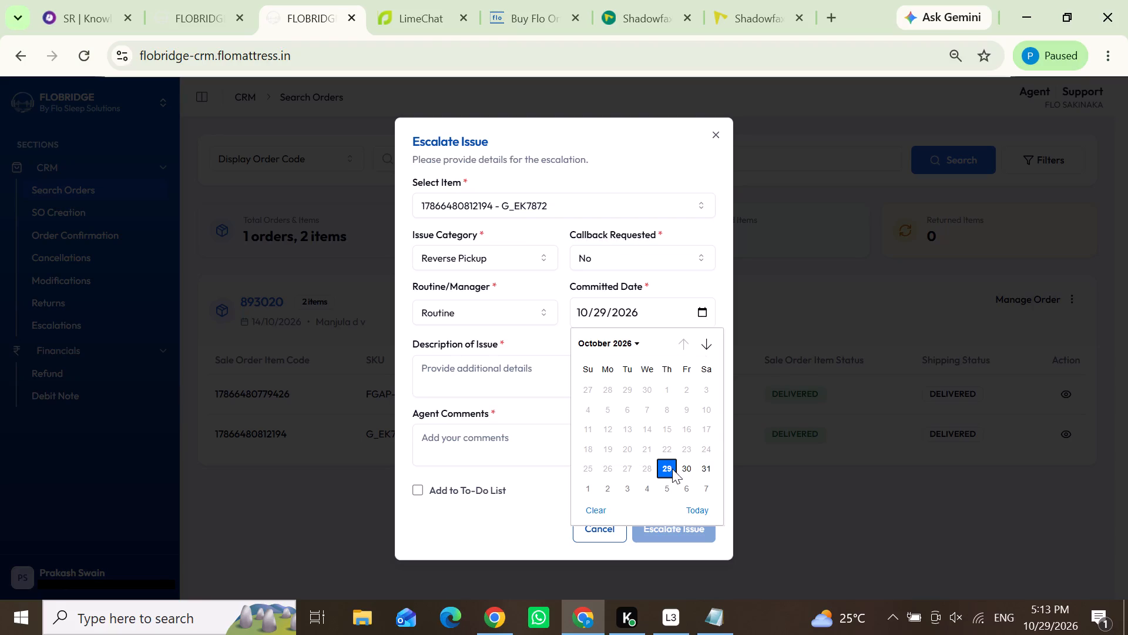
pyautogui.click(703, 467)
# Fill the issue description using the Notepad template: "I have escalated this to the concerned team. Your order will be picked".
pyautogui.click(491, 380)
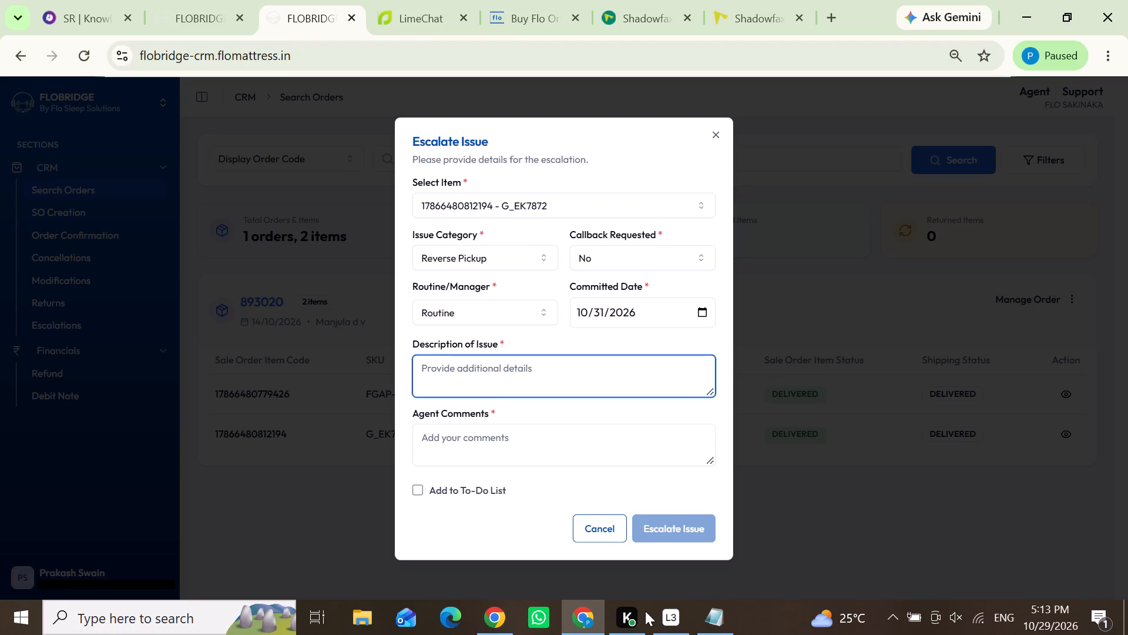
pyautogui.click(661, 616)
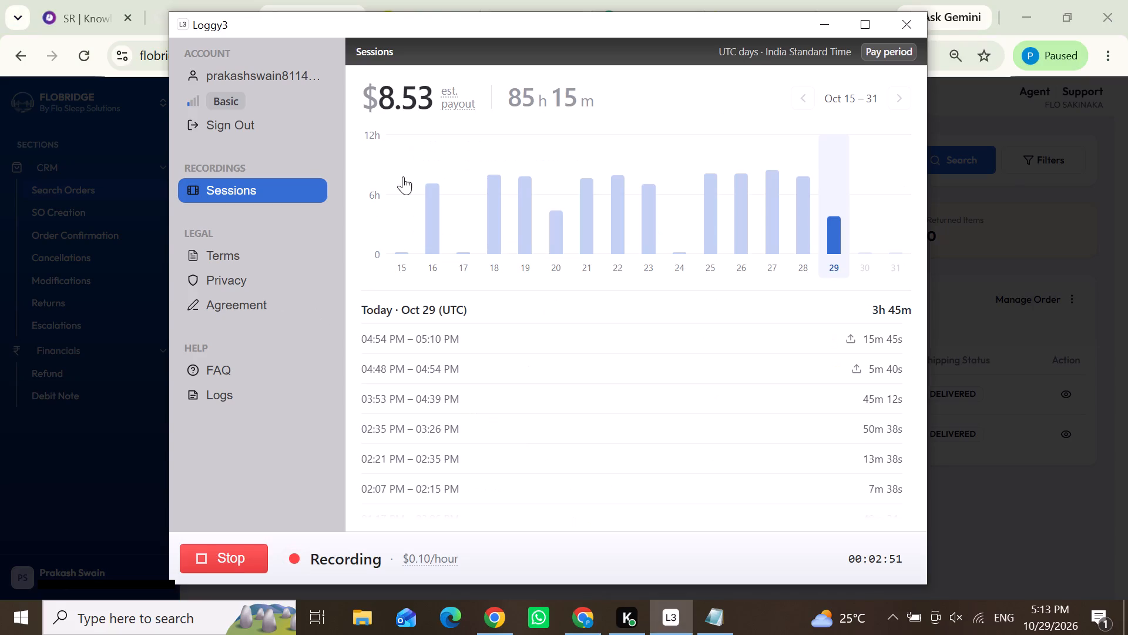
pyautogui.click(834, 22)
pyautogui.click(720, 623)
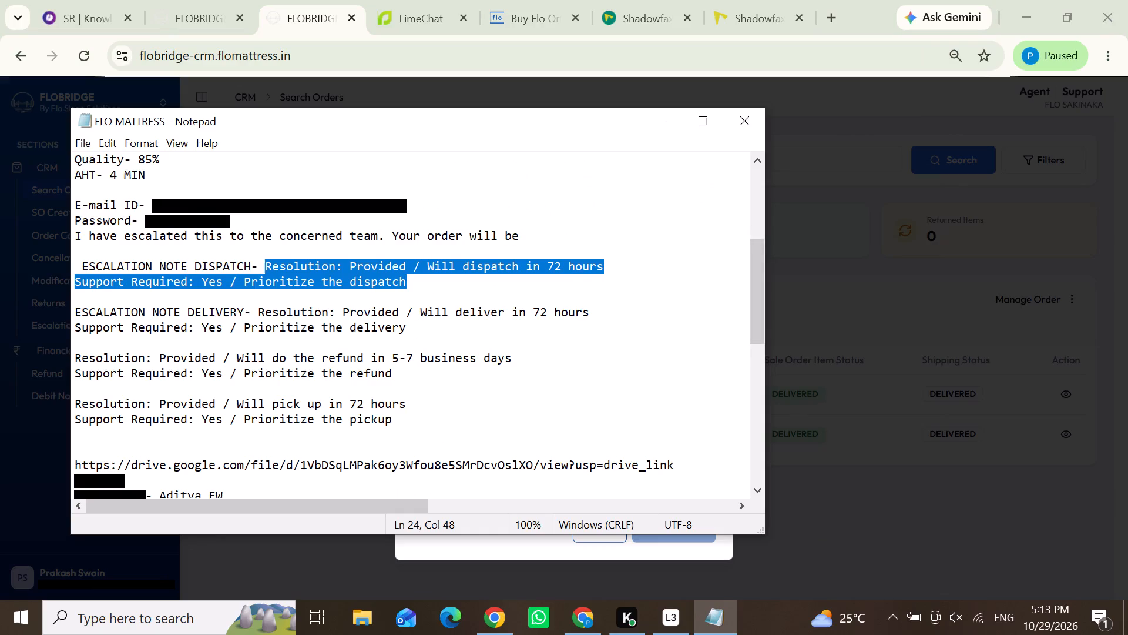
pyautogui.moveTo(73, 235); pyautogui.dragTo(515, 246)
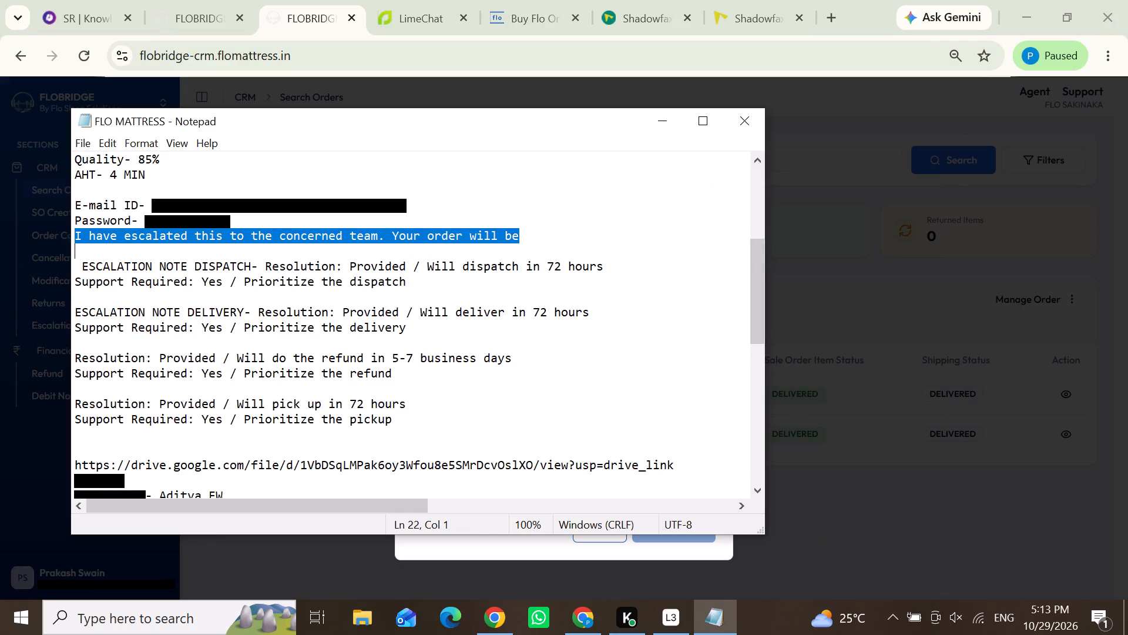
pyautogui.hotkey('ctrl', 'c')
pyautogui.click(657, 118)
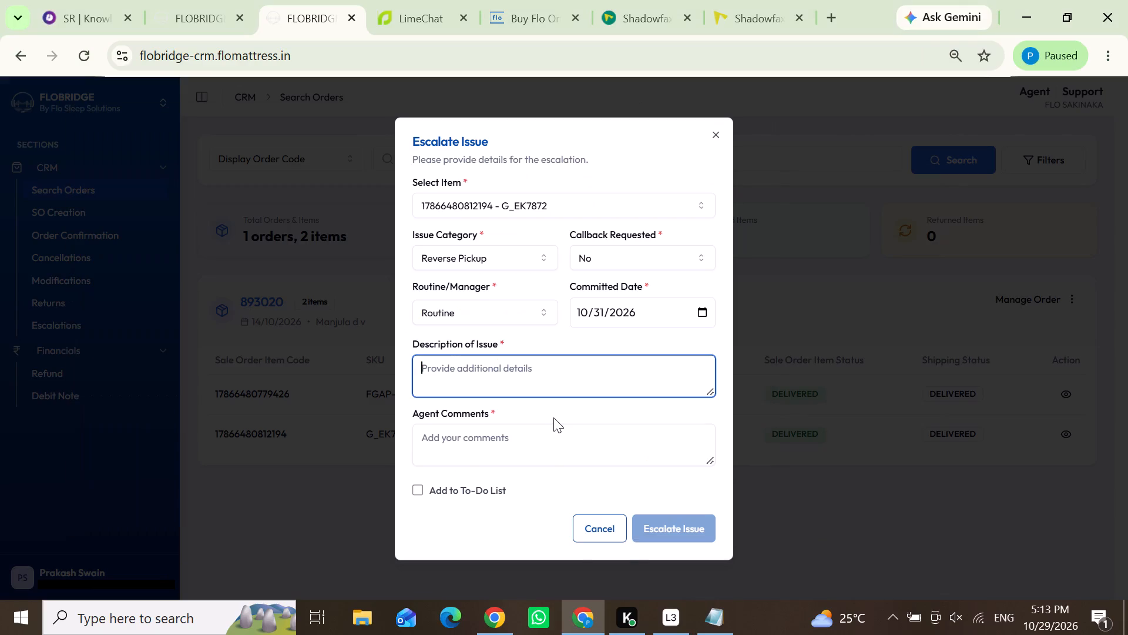
pyautogui.hotkey('ctrl', 'v')
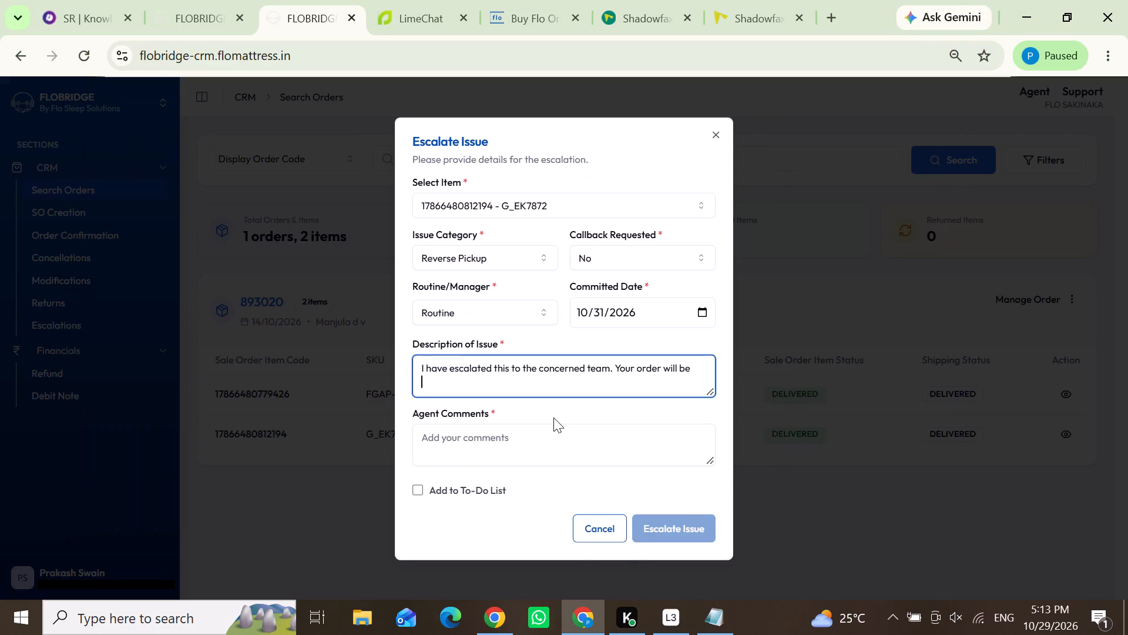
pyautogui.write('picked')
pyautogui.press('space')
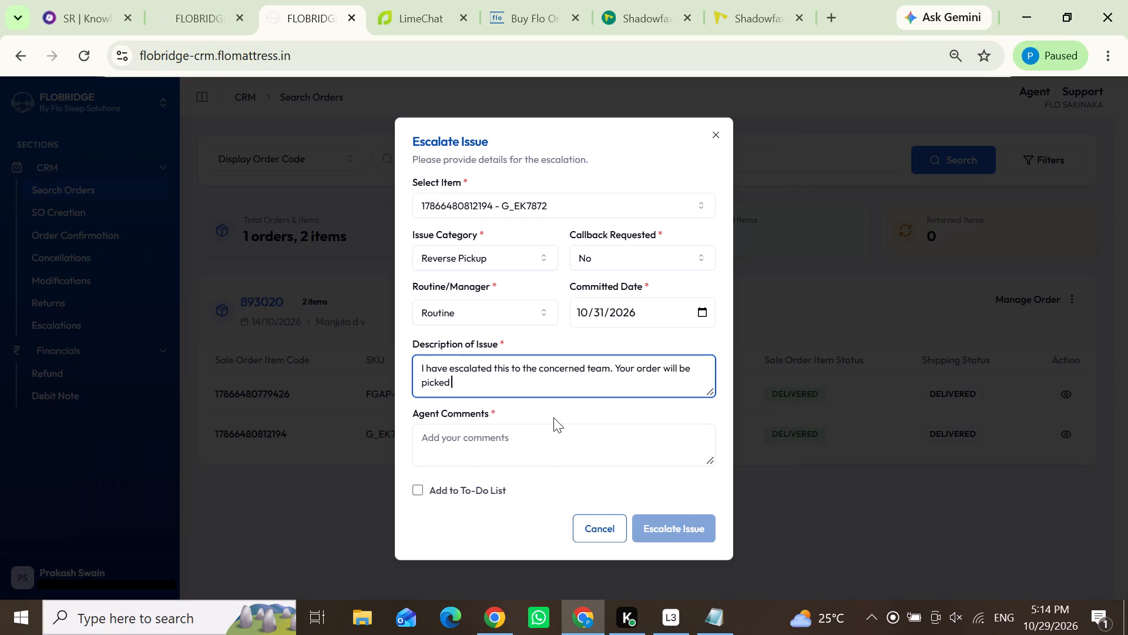
# Add the Notepad agent comments "Resolution: Provided / Will pick up in 72 hours, Support Required: Yes / Prioritize the pickup" and submit the escalation.
pyautogui.click(492, 450)
pyautogui.click(712, 619)
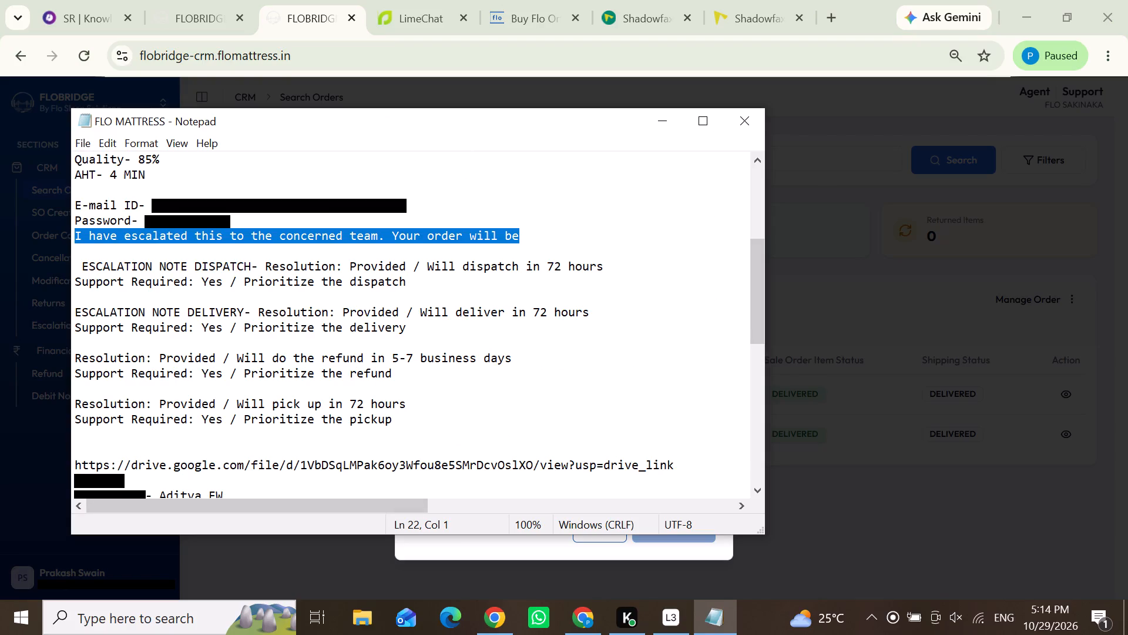
pyautogui.moveTo(75, 400); pyautogui.dragTo(407, 433)
pyautogui.hotkey('ctrl', 'c')
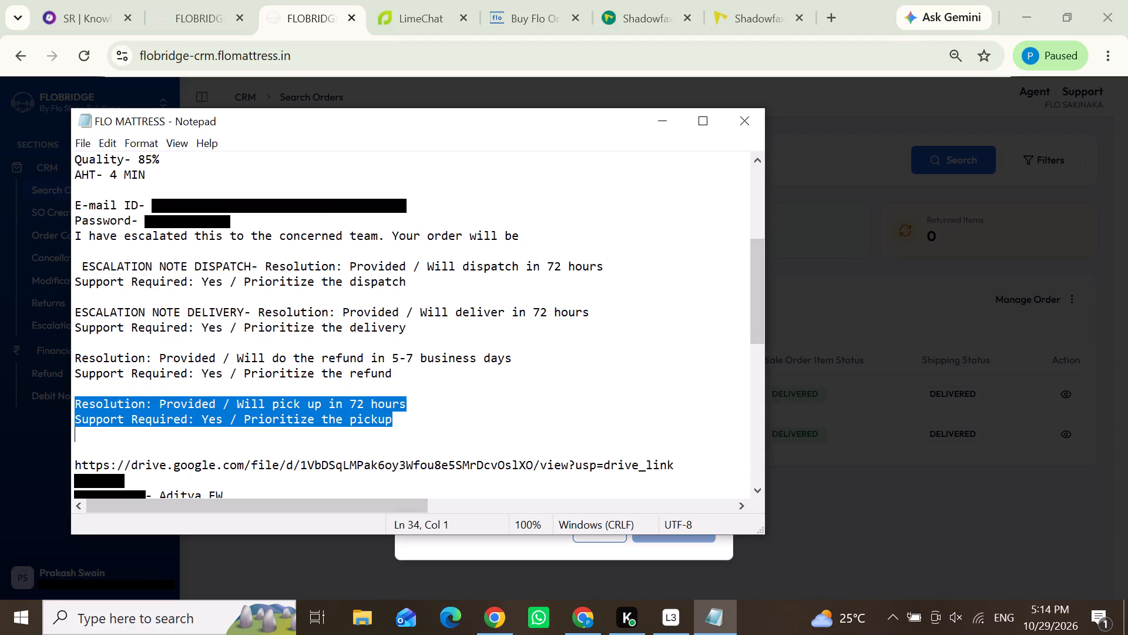
pyautogui.click(659, 117)
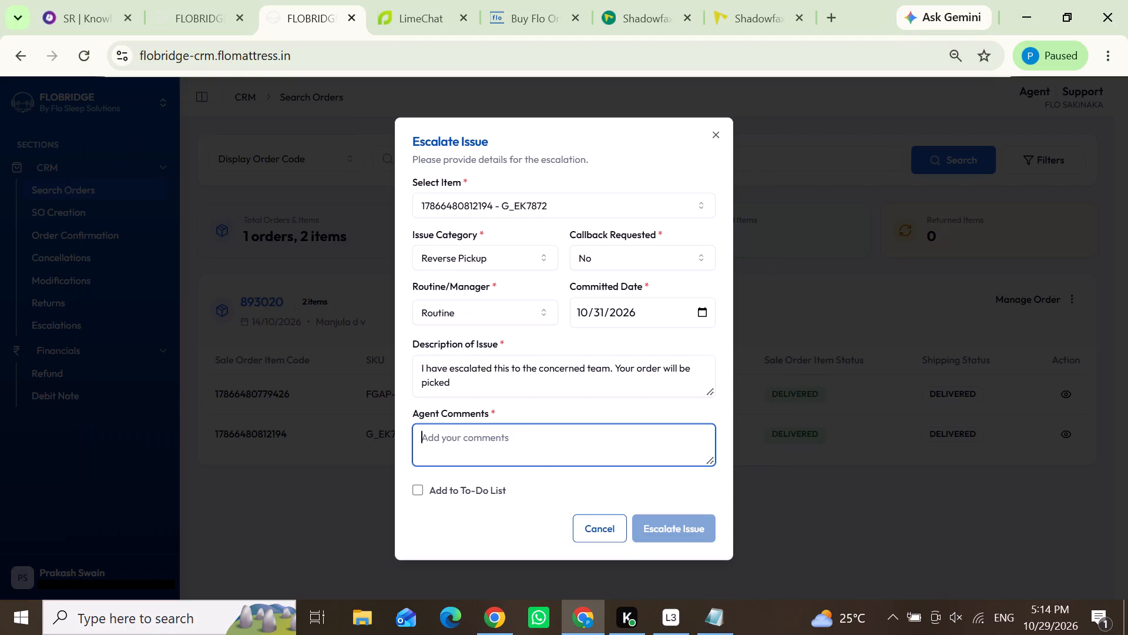
pyautogui.hotkey('ctrl', 'v')
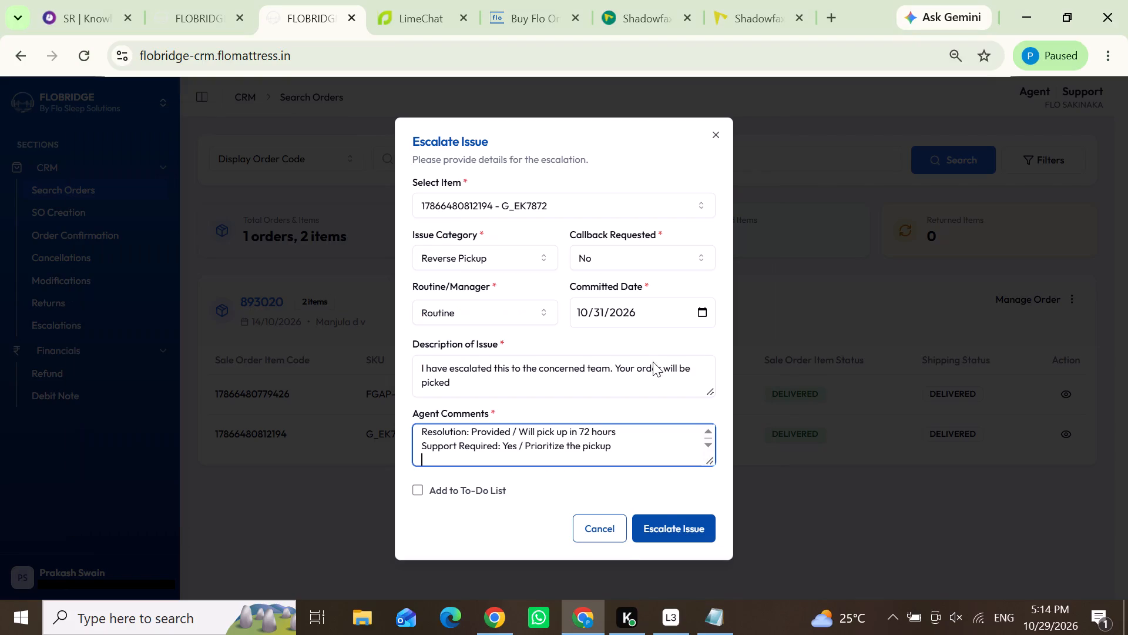
pyautogui.click(664, 528)
pyautogui.click(560, 423)
pyautogui.click(942, 500)
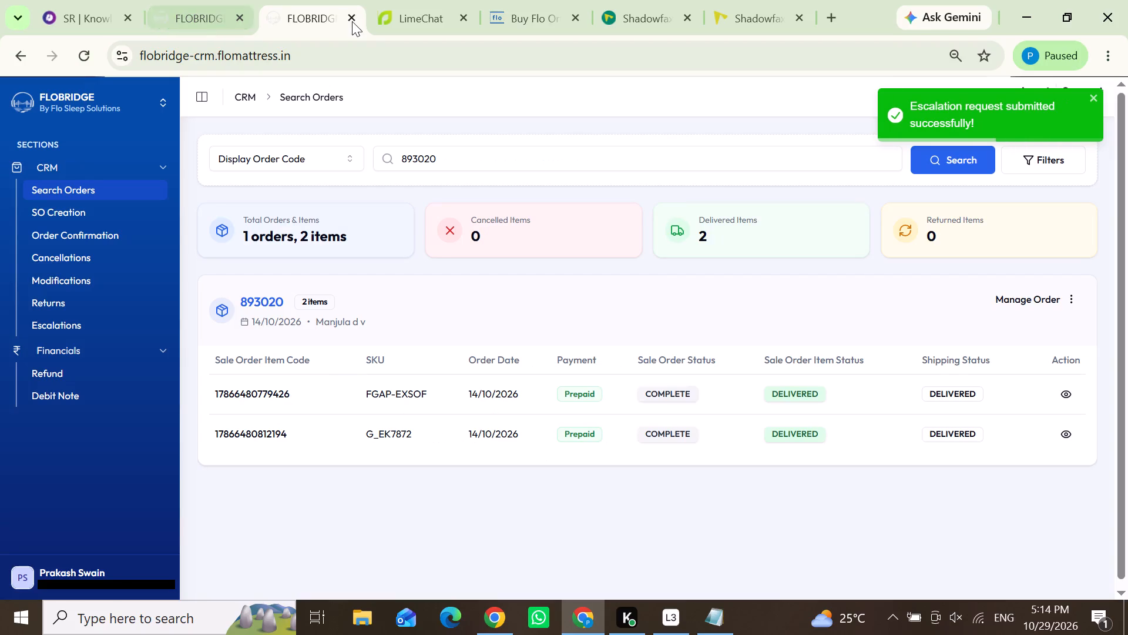
pyautogui.click(1060, 428)
pyautogui.click(443, 322)
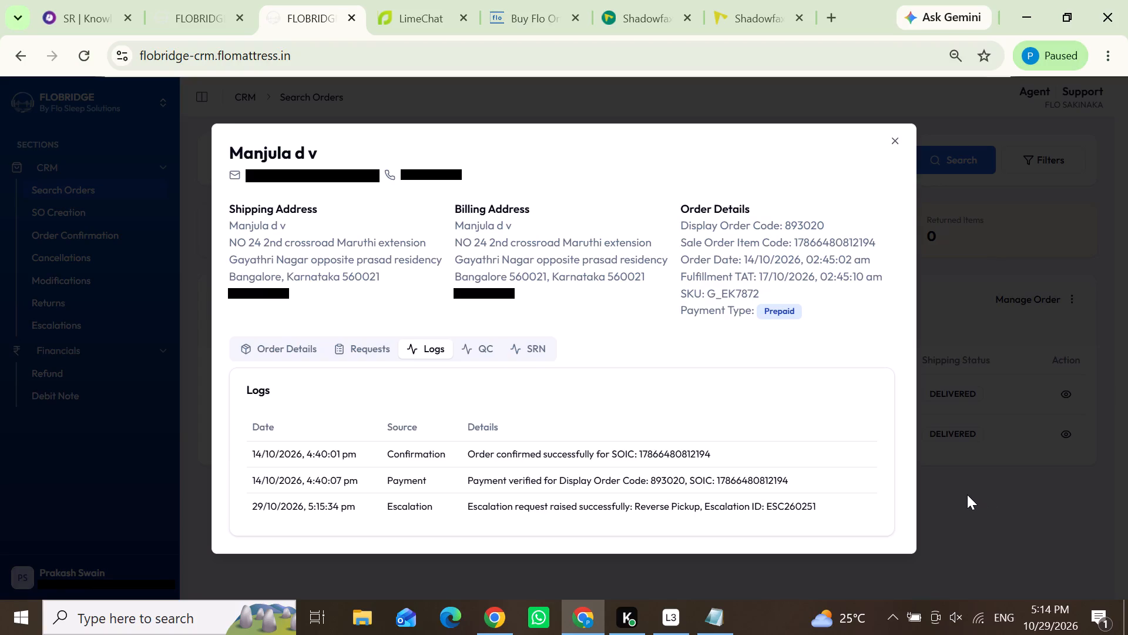
# Copy the new caller's number from Knowlarity and search FLOBRIDGE orders by Notification Mobile, without the number's country prefix.
pyautogui.click(33, 0)
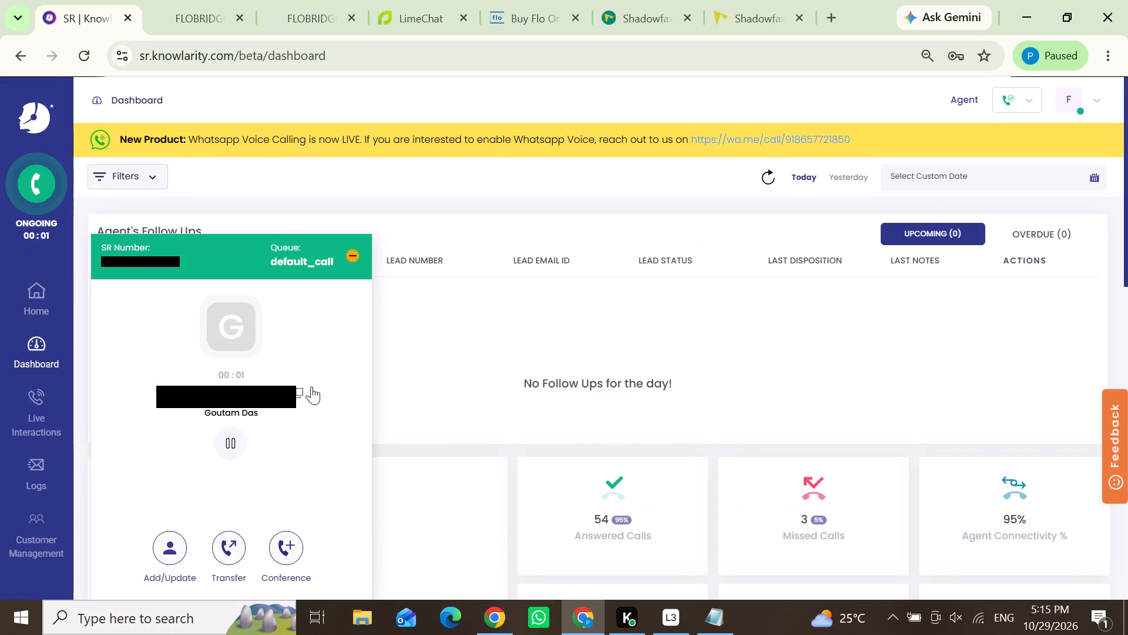
pyautogui.click(291, 388)
pyautogui.click(192, 8)
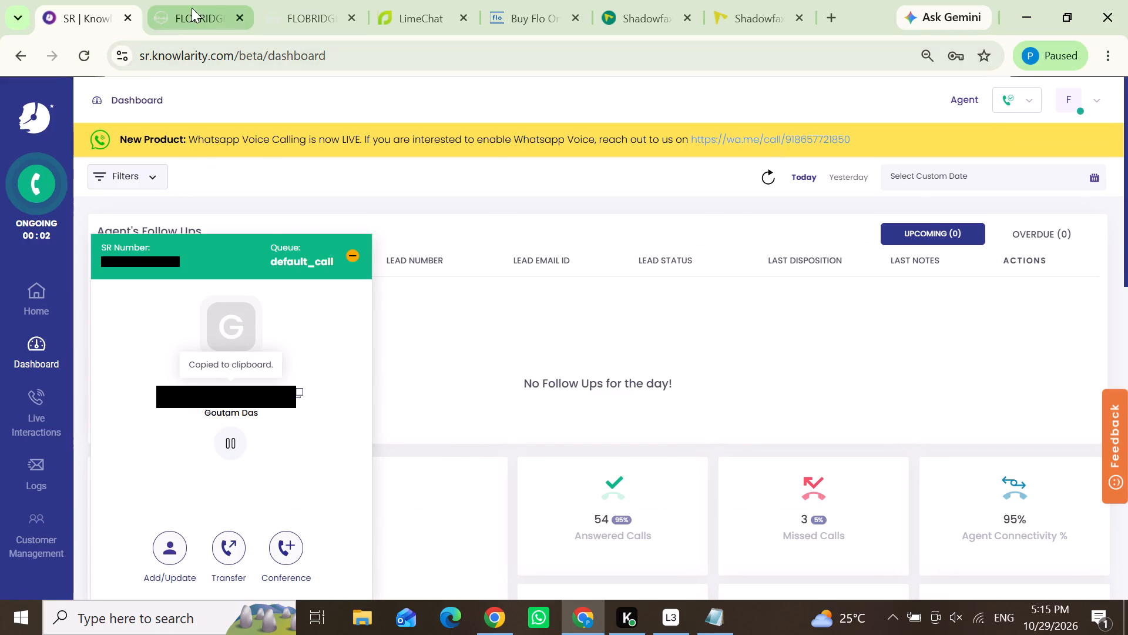
pyautogui.click(105, 190)
pyautogui.click(340, 153)
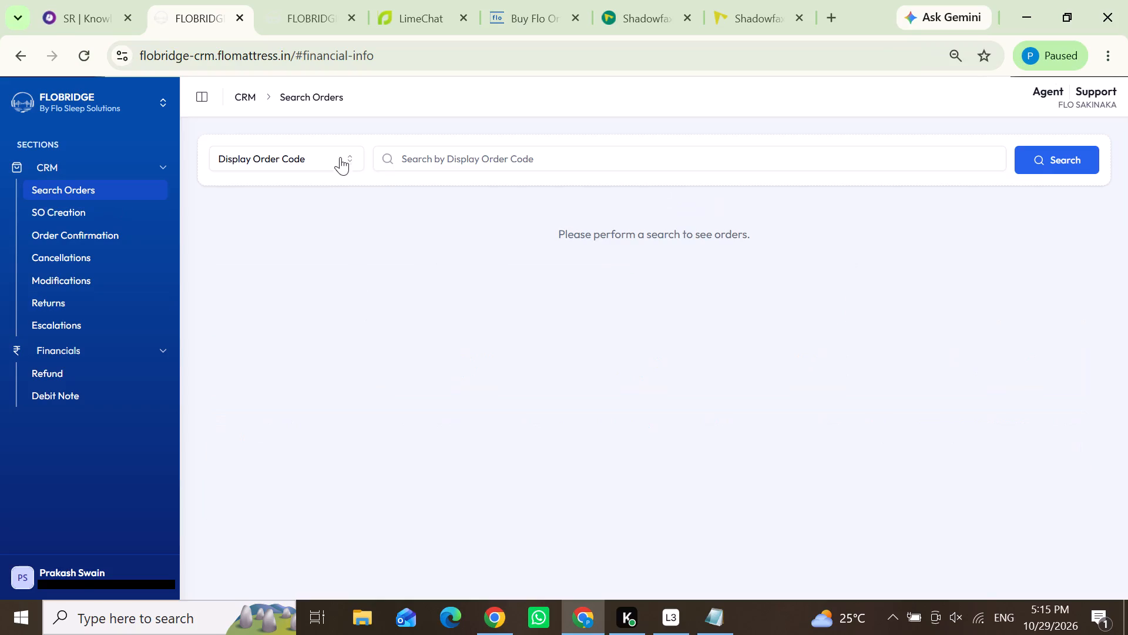
pyautogui.click(334, 218)
pyautogui.hotkey('ctrl', 'v')
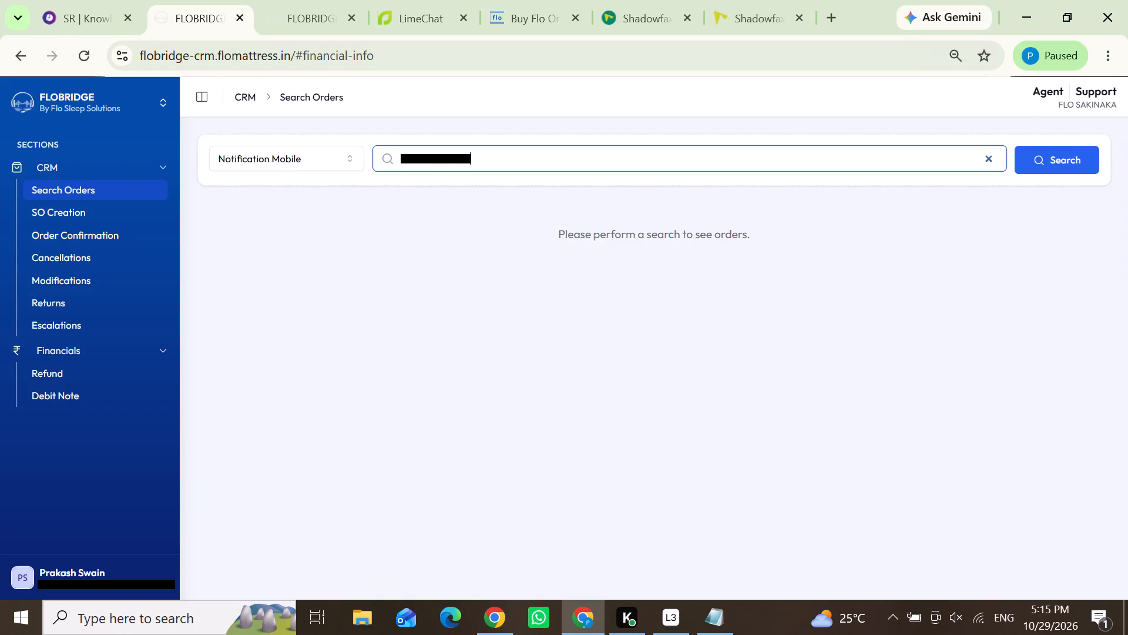
pyautogui.moveTo(415, 155); pyautogui.dragTo(379, 155)
pyautogui.press('BackSpace')
pyautogui.click(1076, 158)
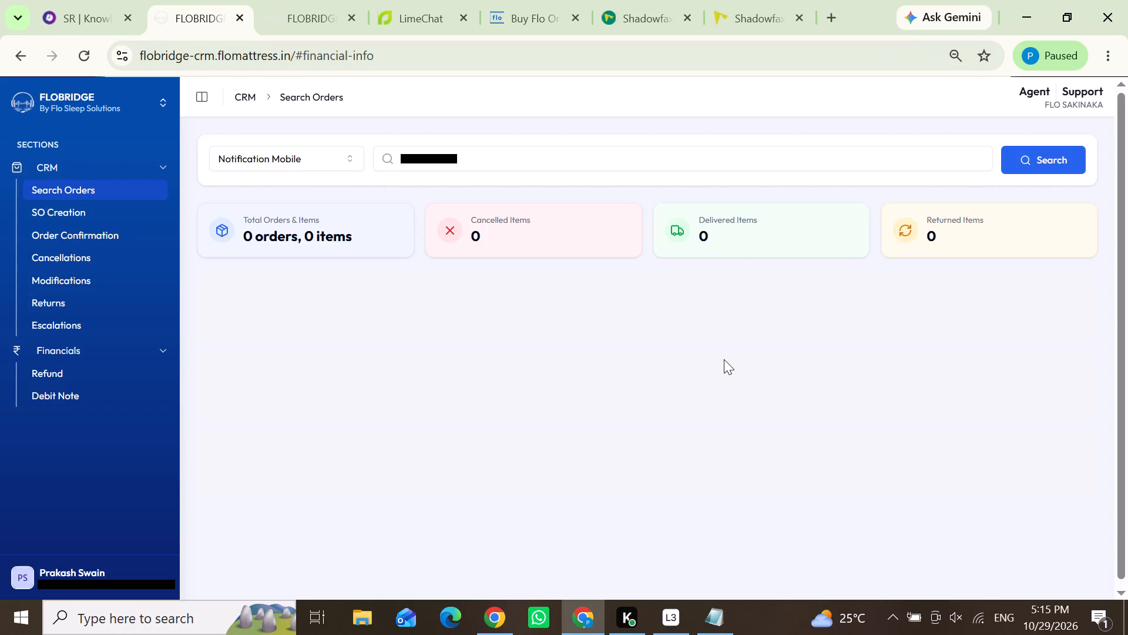
pyautogui.scroll(-3, 609, 463)
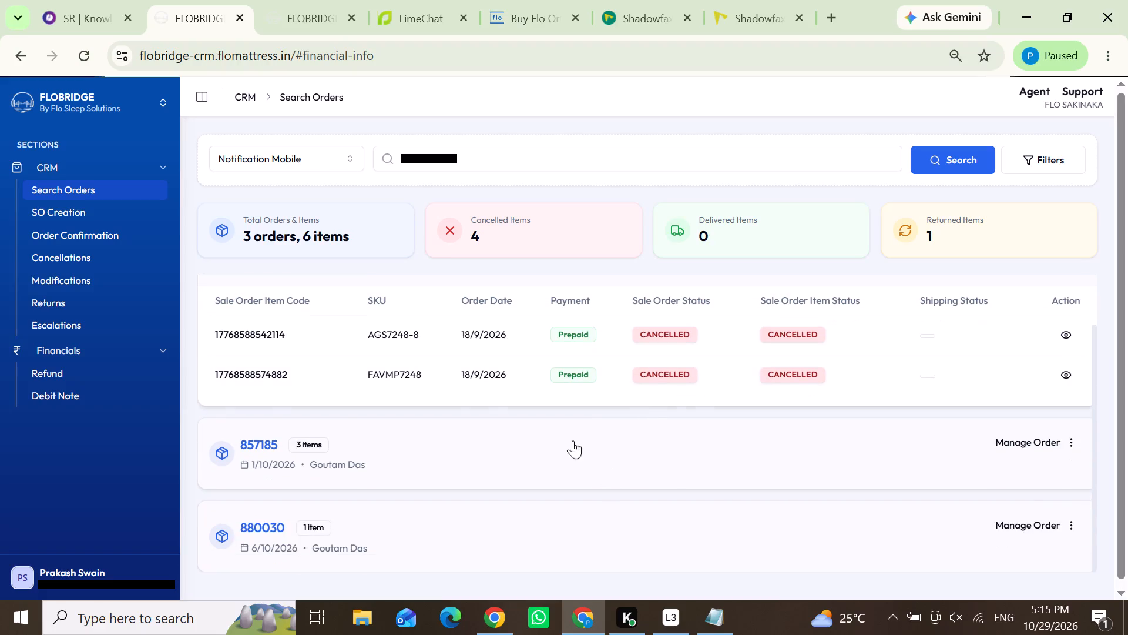
pyautogui.click(667, 470)
pyautogui.scroll(-2, 667, 470)
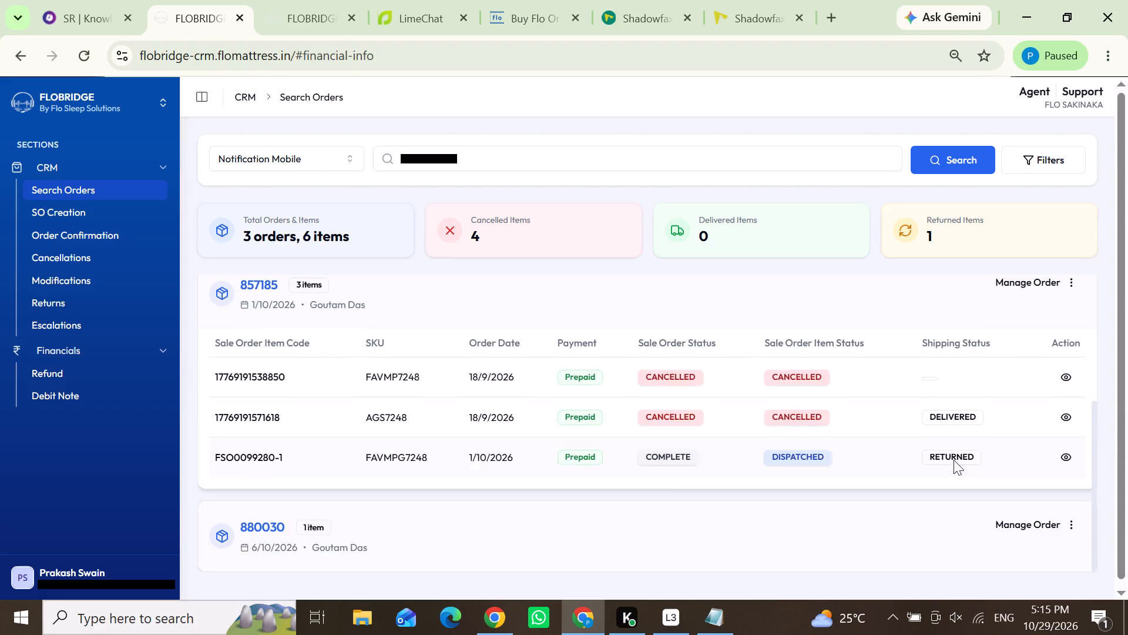
pyautogui.scroll(-1, 538, 529)
pyautogui.click(536, 531)
pyautogui.scroll(-3, 535, 532)
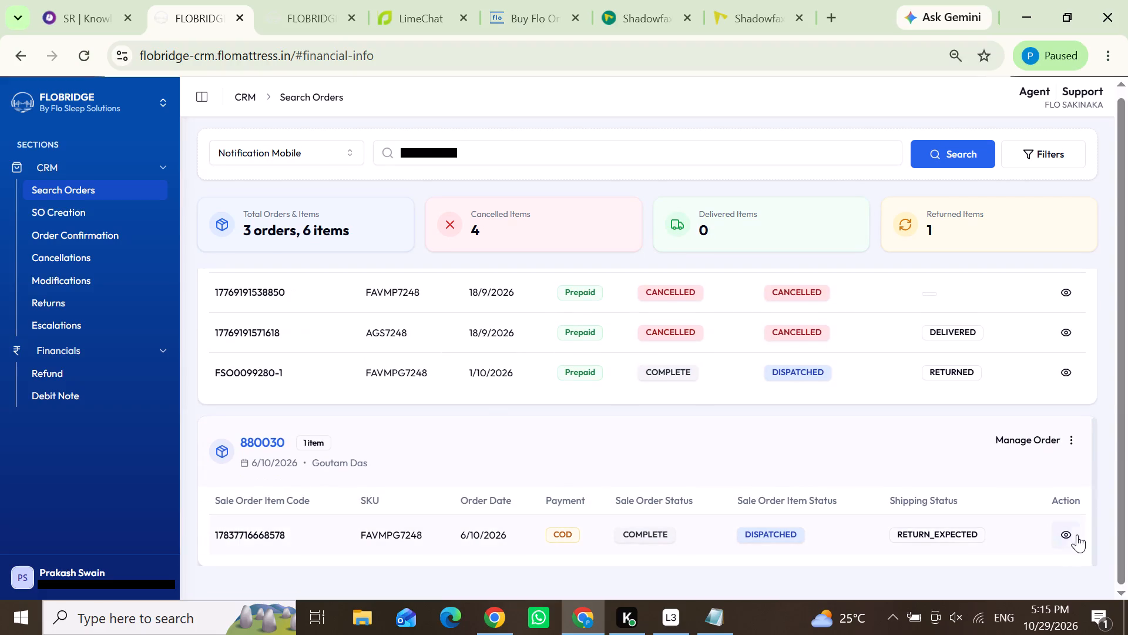
pyautogui.scroll(1, 767, 442)
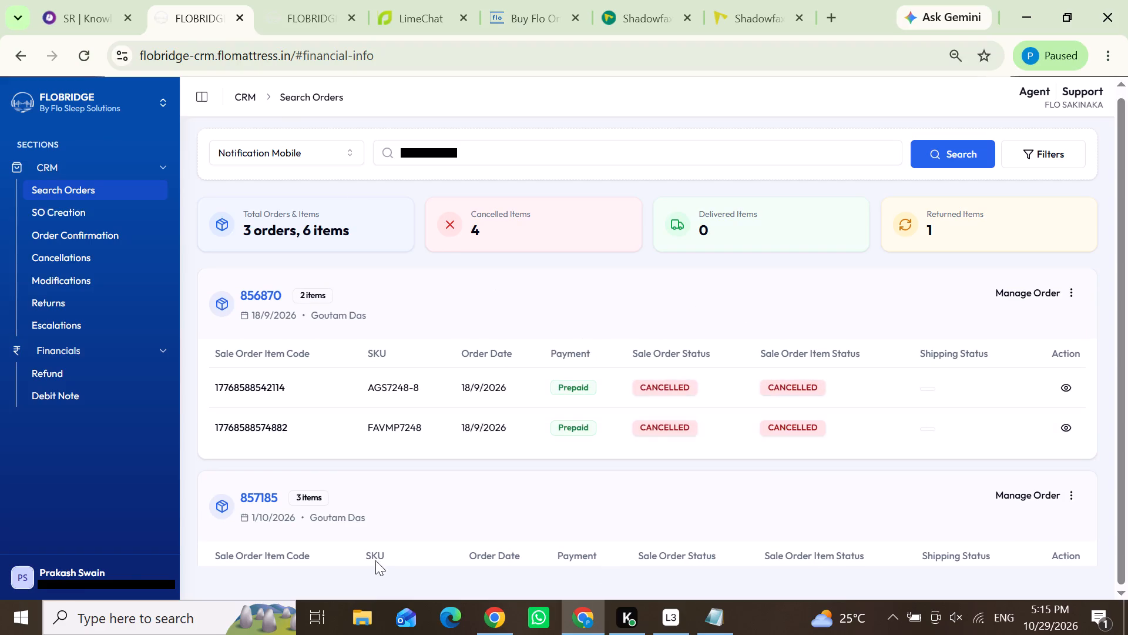
pyautogui.click(66, 0)
pyautogui.click(167, 554)
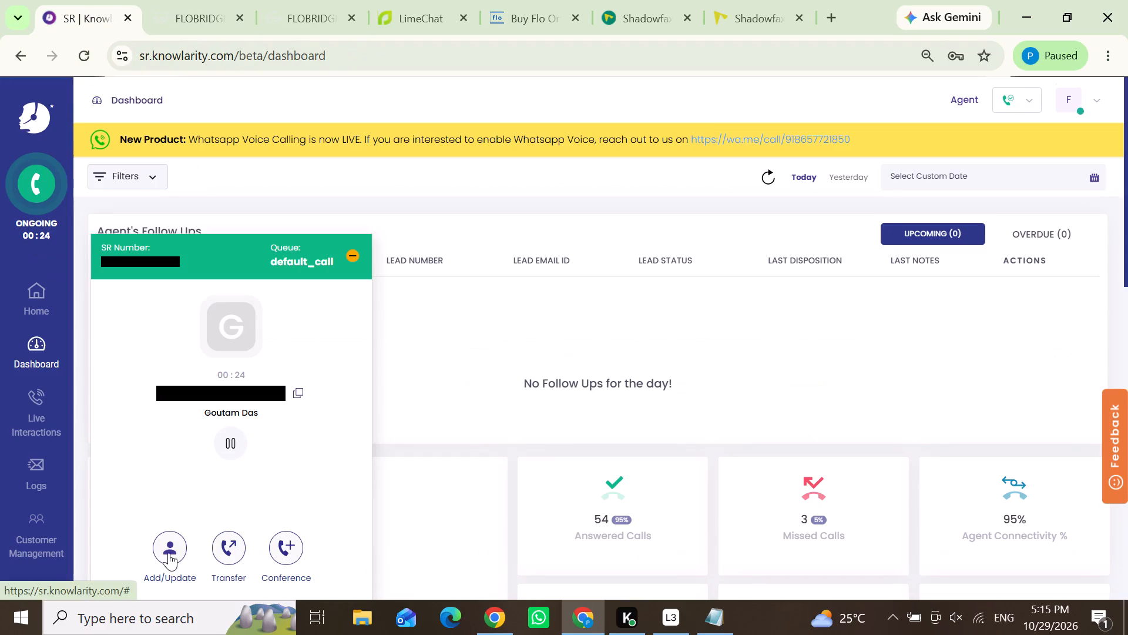
pyautogui.scroll(-1, 214, 470)
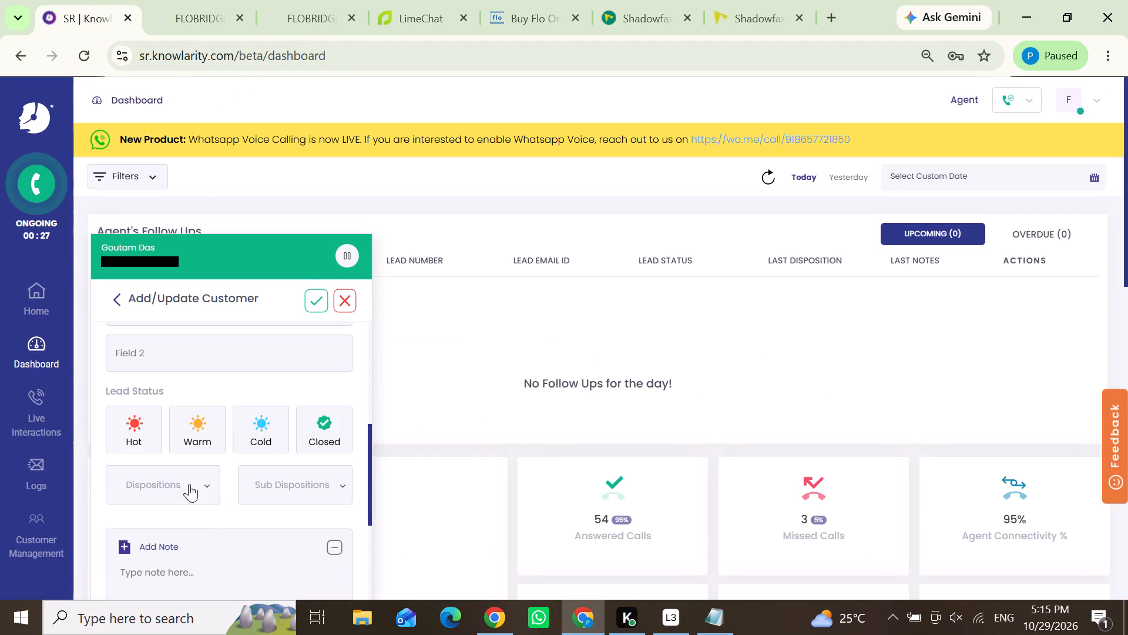
pyautogui.click(189, 484)
pyautogui.click(160, 546)
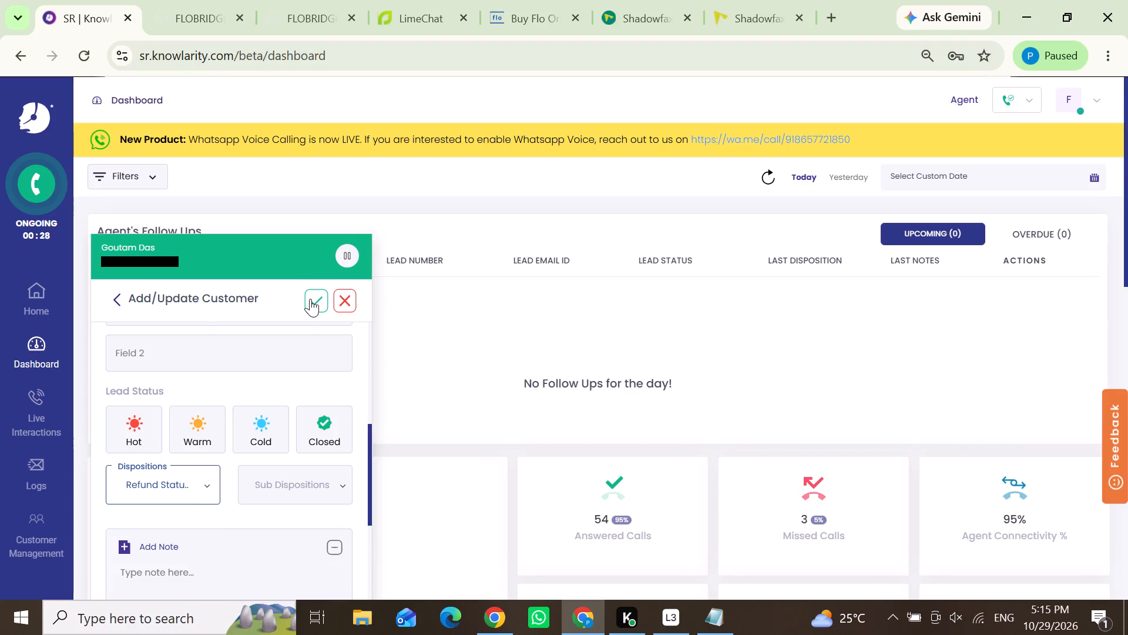
pyautogui.click(197, 0)
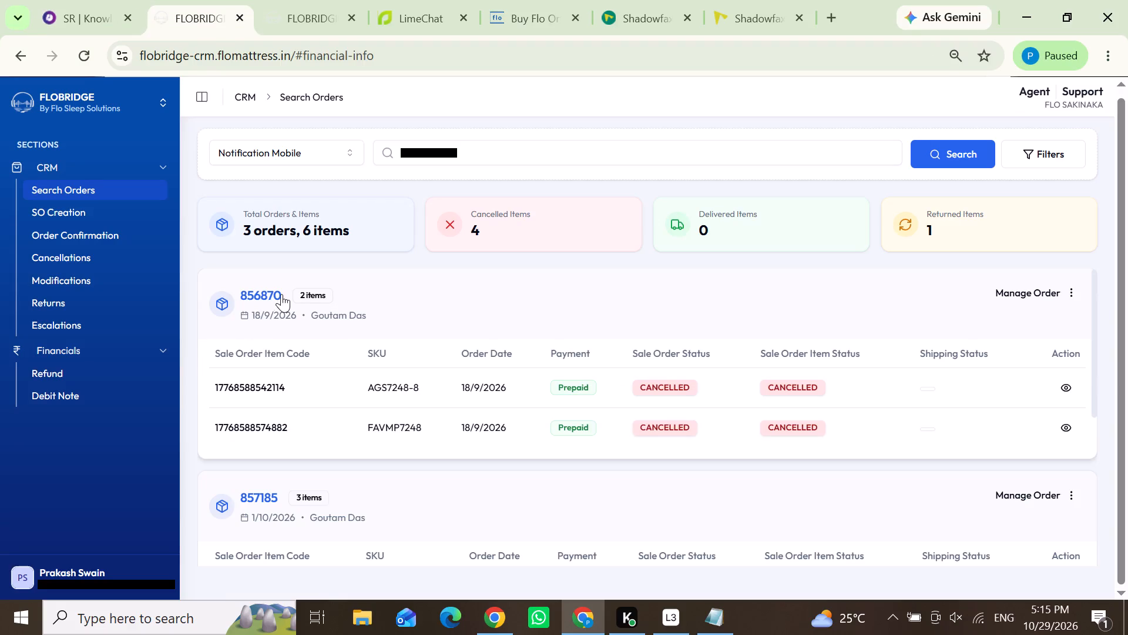
pyautogui.moveTo(283, 292); pyautogui.dragTo(237, 295)
pyautogui.hotkey('ctrl', 'c')
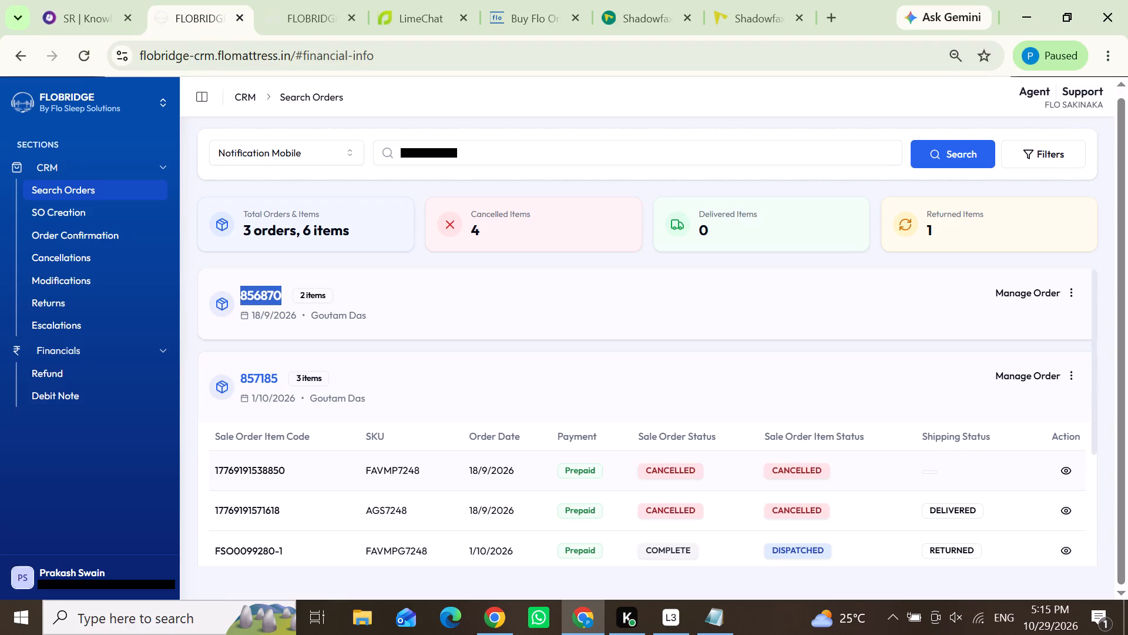
pyautogui.click(123, 0)
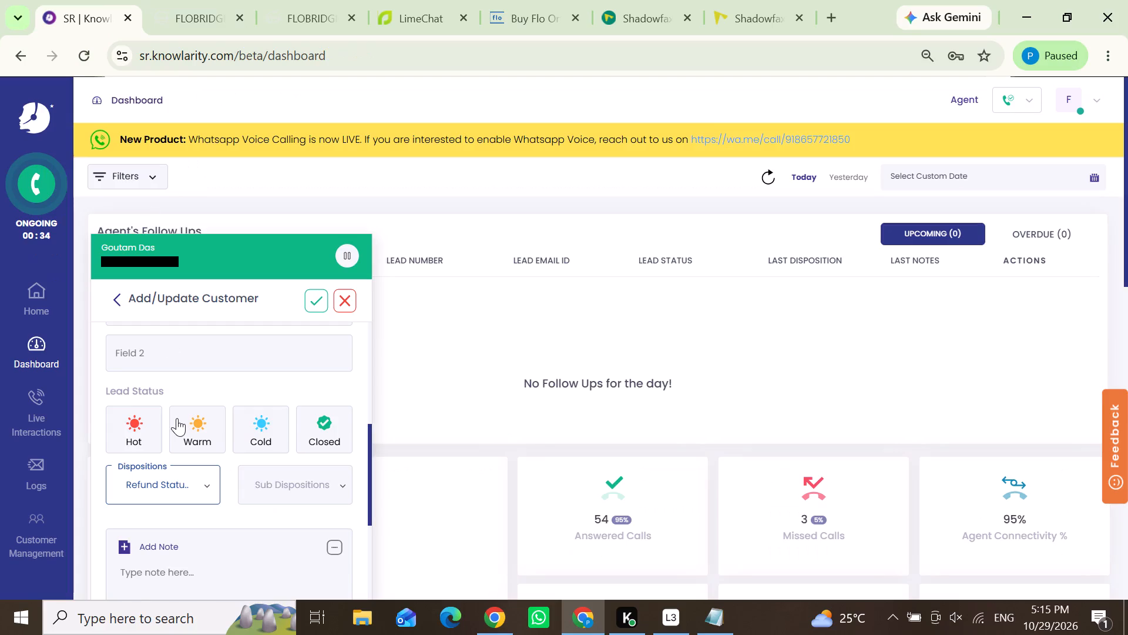
pyautogui.click(188, 579)
pyautogui.hotkey('ctrl', 'v')
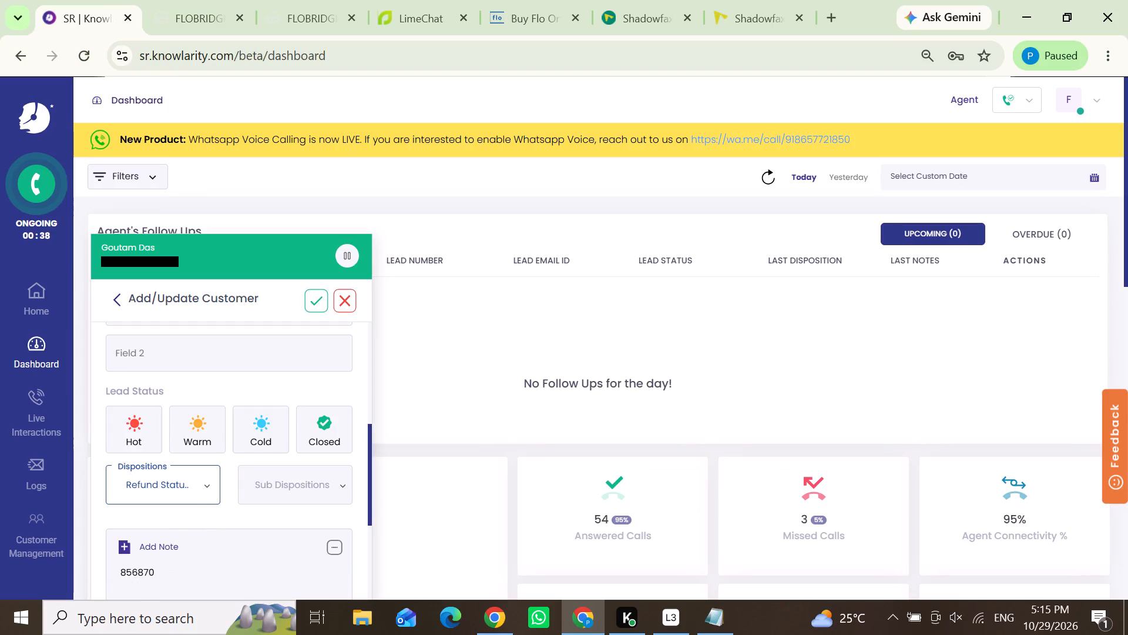
pyautogui.click(317, 291)
# Copy the caller's number from the Knowlarity call and open the SO orders Google Sheets spreadsheet in a new tab.
pyautogui.click(299, 389)
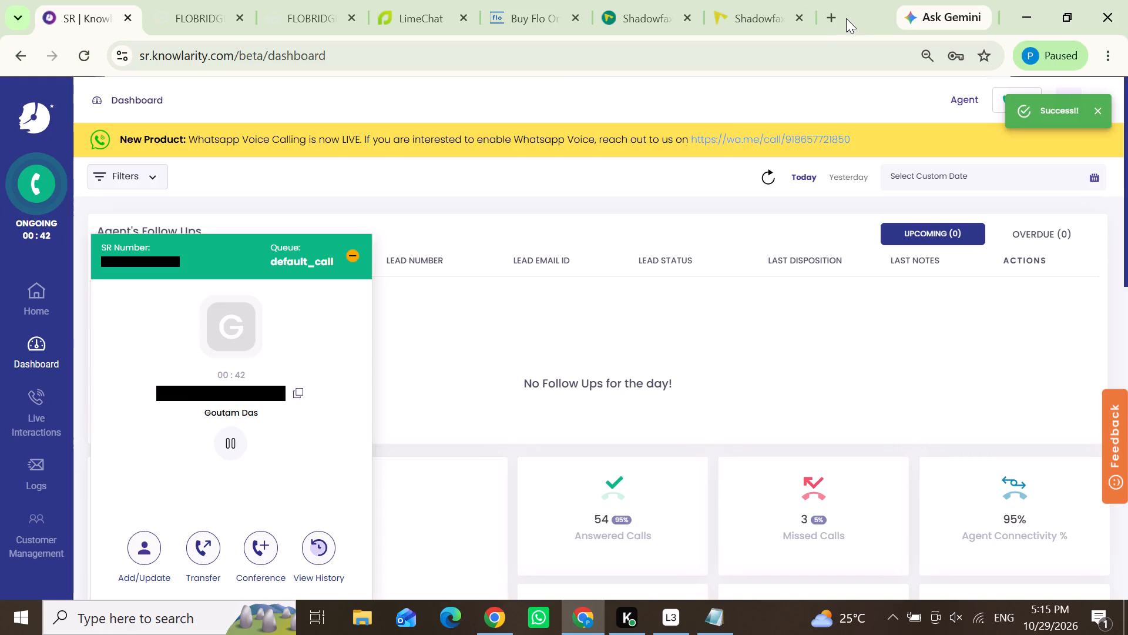
pyautogui.click(826, 14)
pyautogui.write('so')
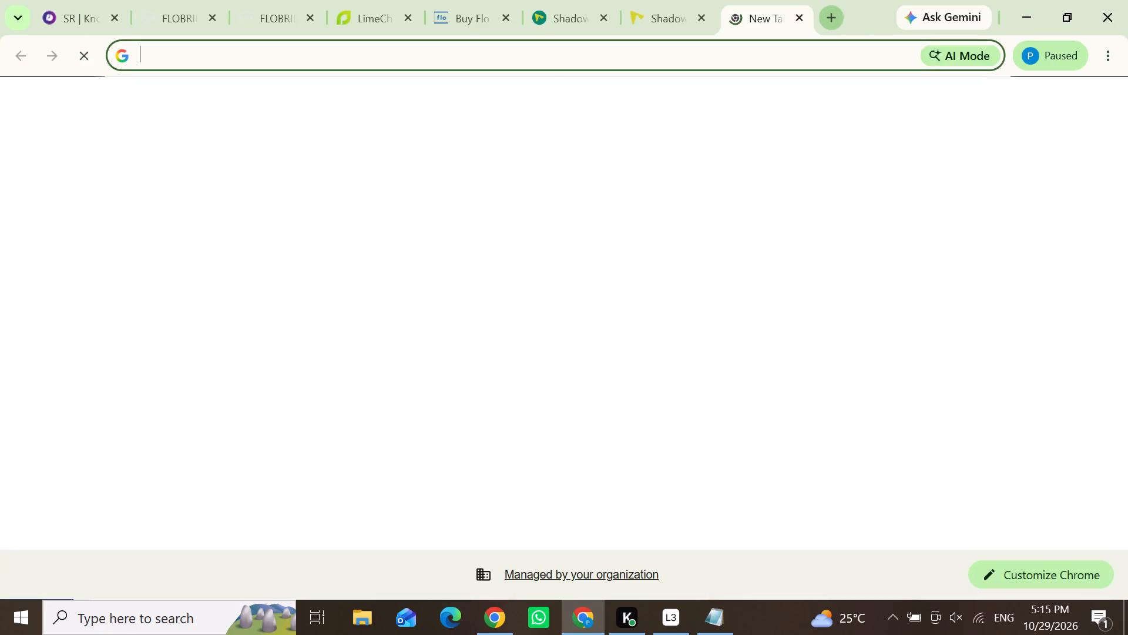
pyautogui.click(209, 129)
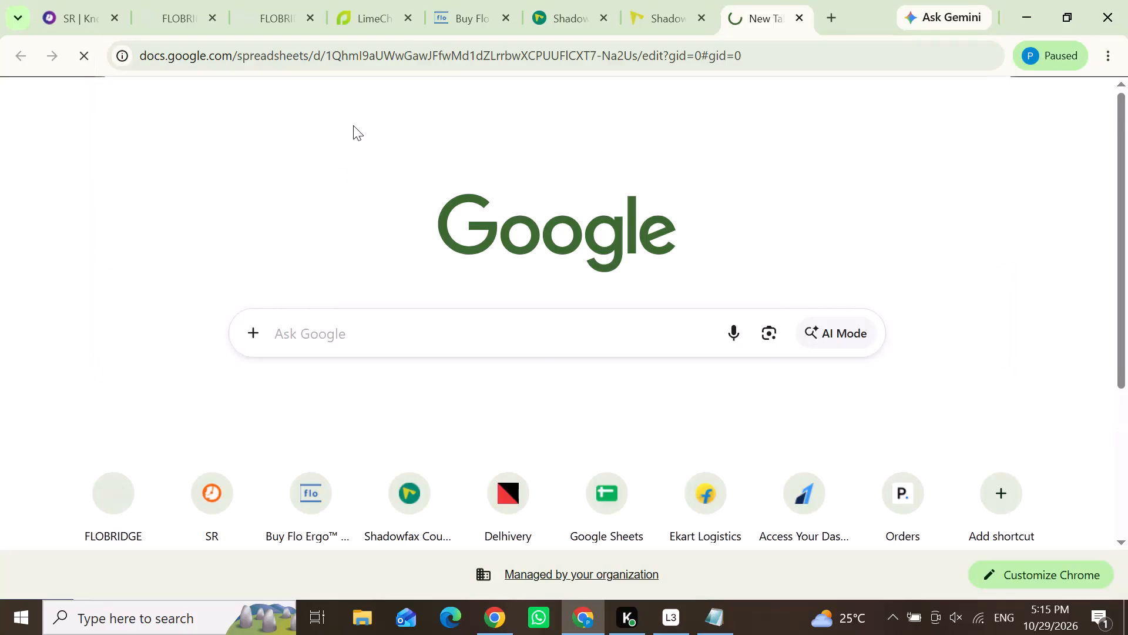
pyautogui.click(193, 11)
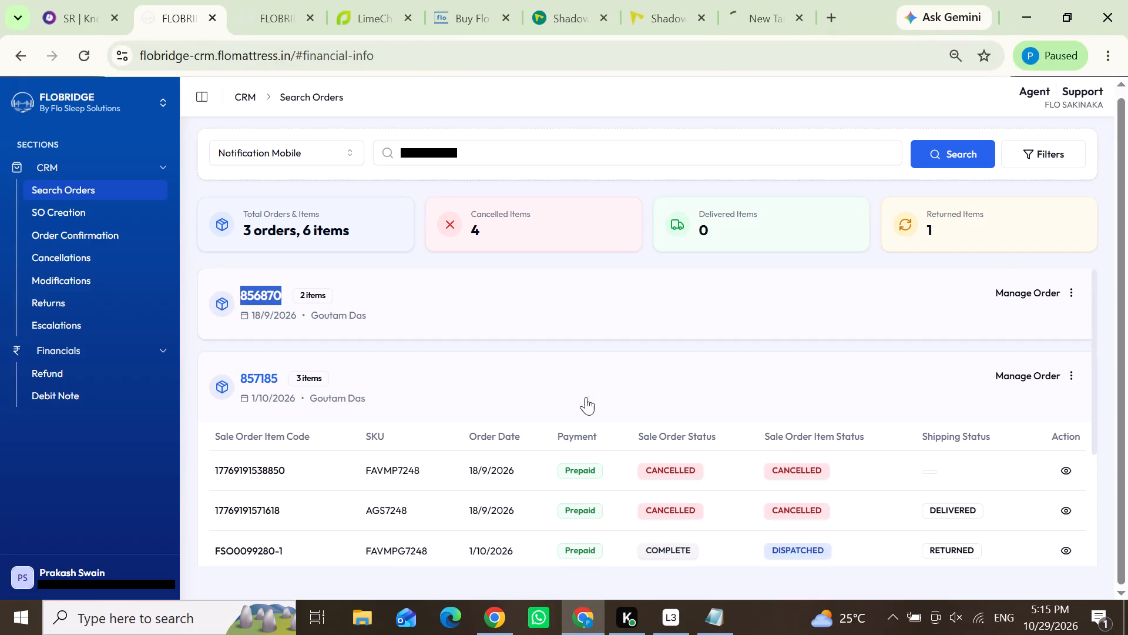
pyautogui.click(471, 312)
pyautogui.scroll(1, 509, 343)
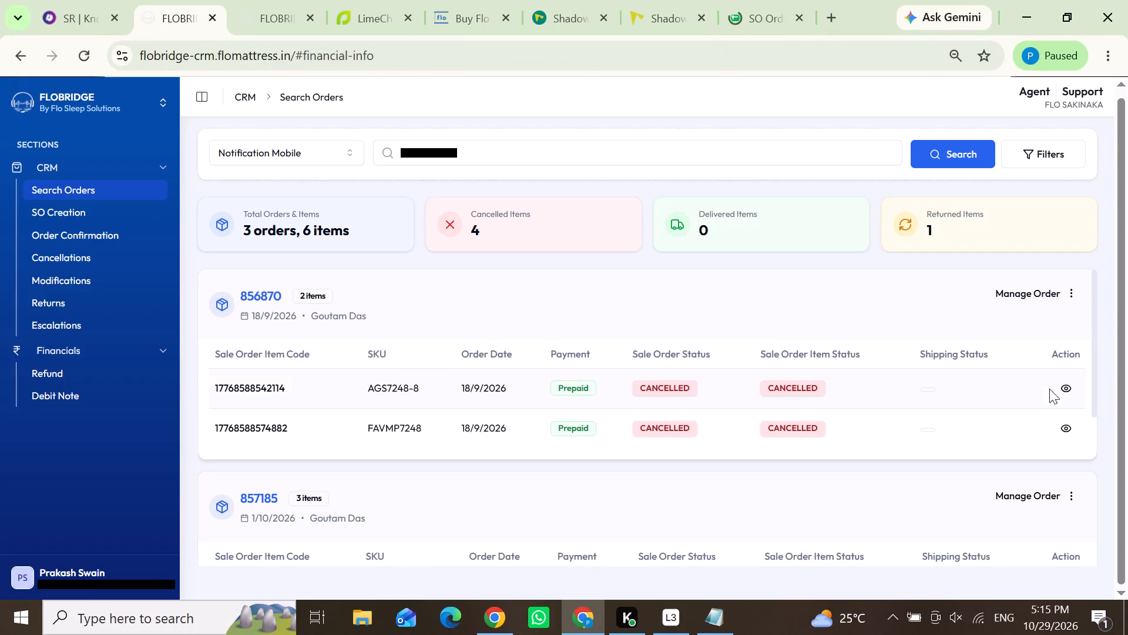
pyautogui.click(1059, 387)
pyautogui.click(428, 318)
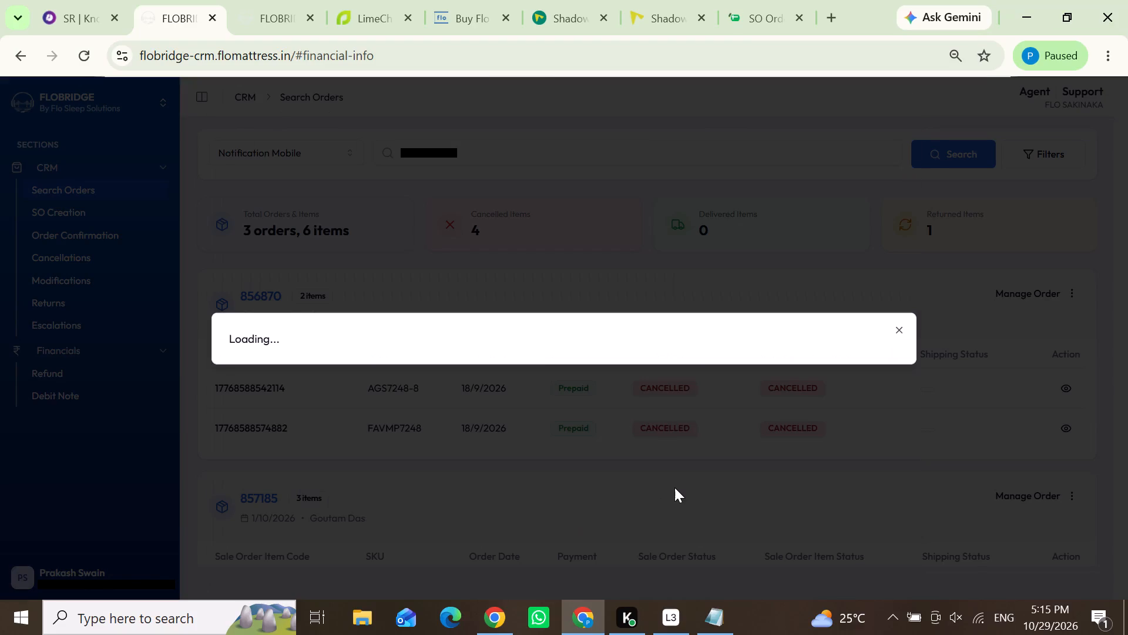
pyautogui.click(595, 550)
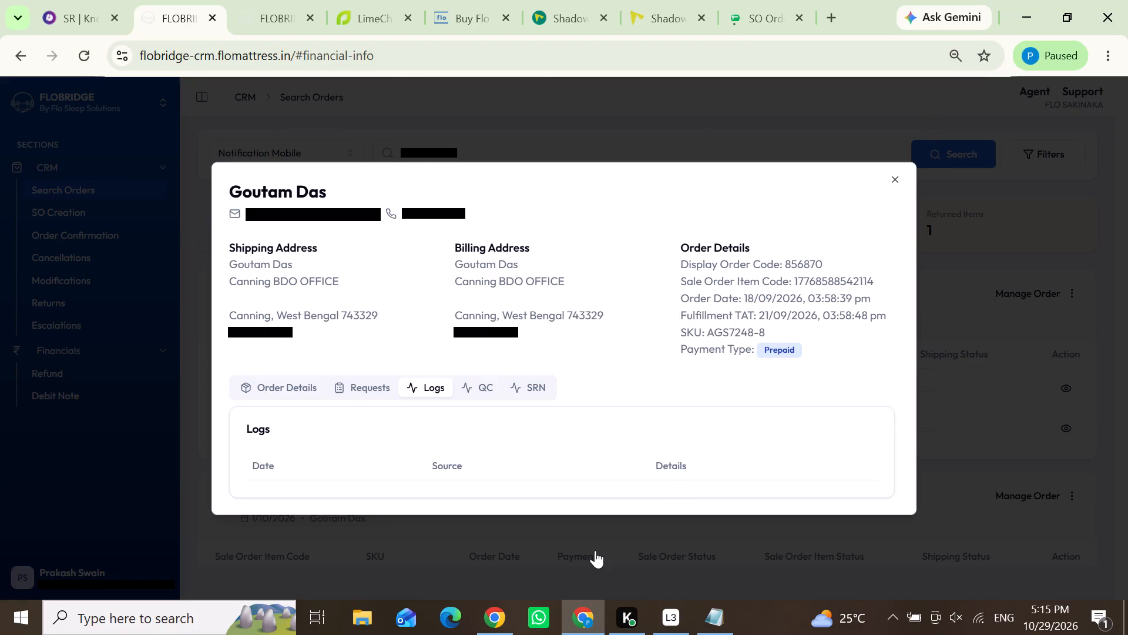
pyautogui.click(1069, 430)
pyautogui.click(427, 322)
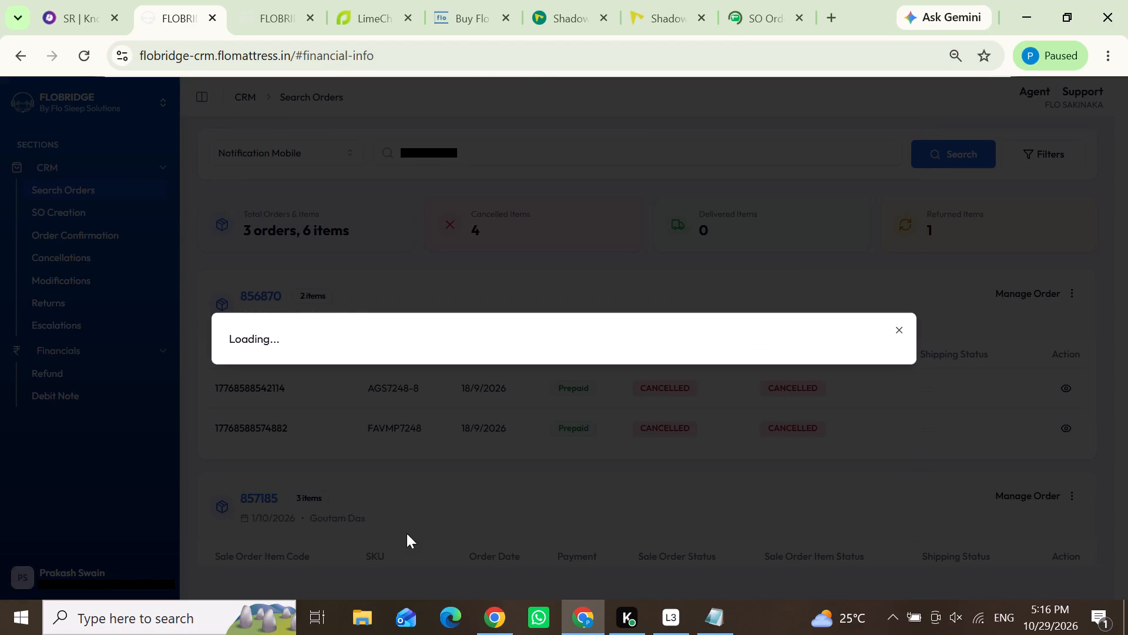
pyautogui.click(445, 539)
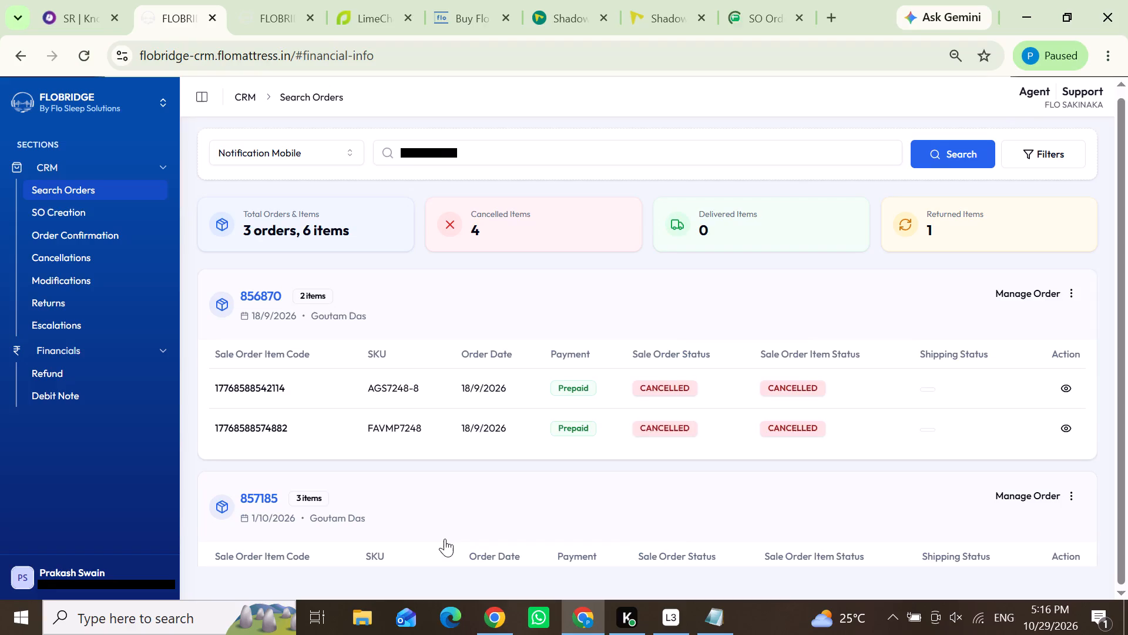
pyautogui.scroll(-1, 520, 489)
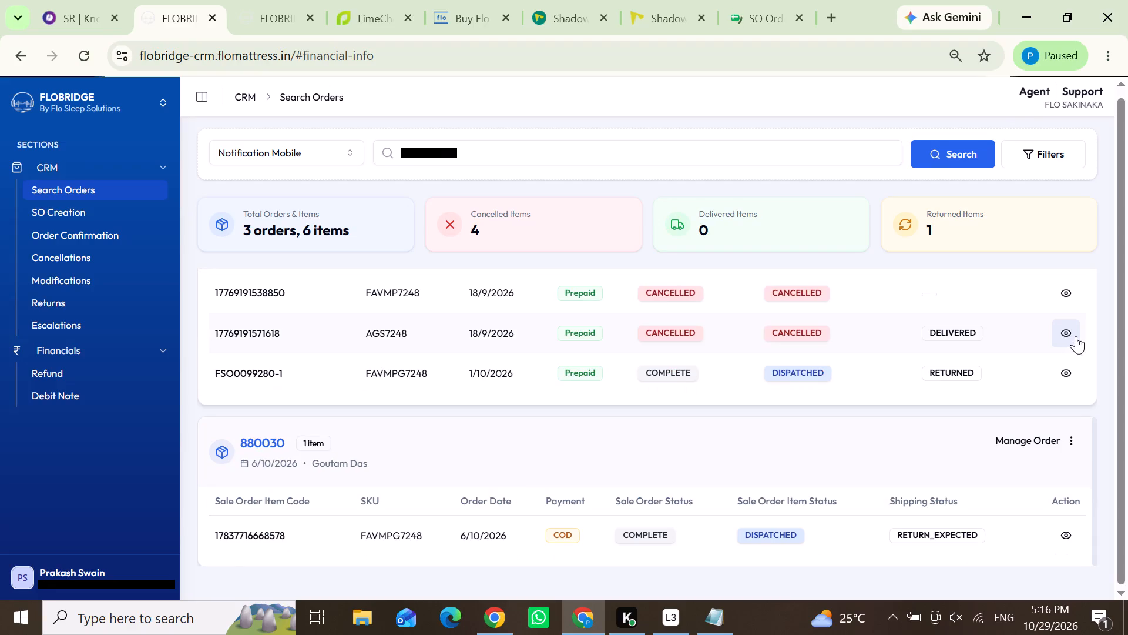
pyautogui.click(1073, 336)
pyautogui.click(424, 317)
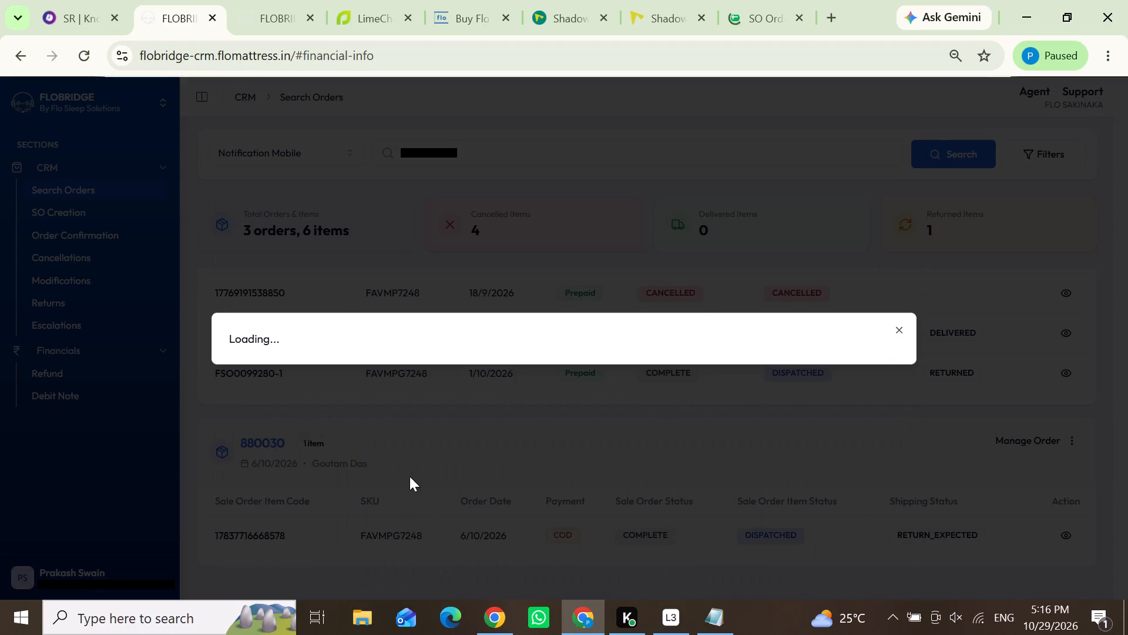
pyautogui.scroll(-3, 529, 526)
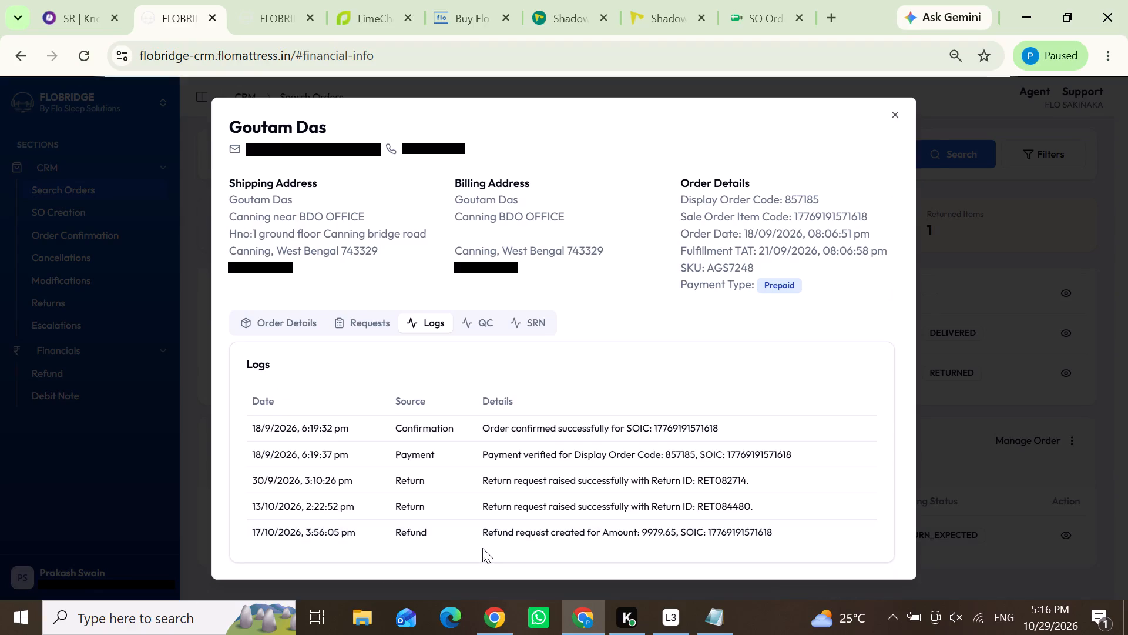
pyautogui.click(973, 426)
pyautogui.click(1065, 372)
pyautogui.click(437, 315)
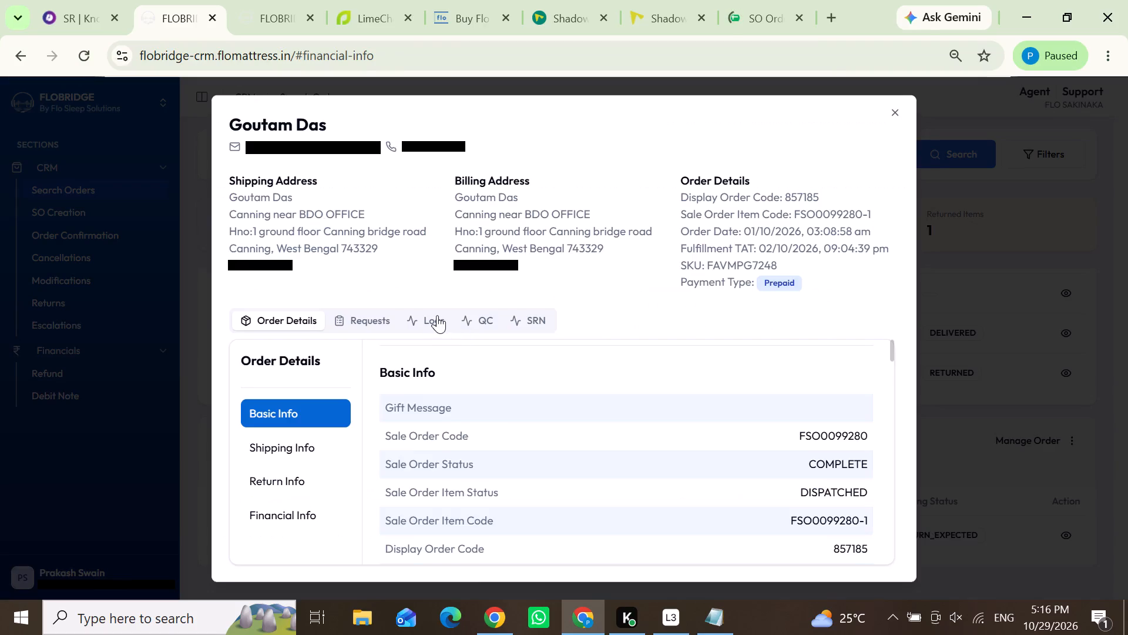
pyautogui.scroll(-1, 587, 537)
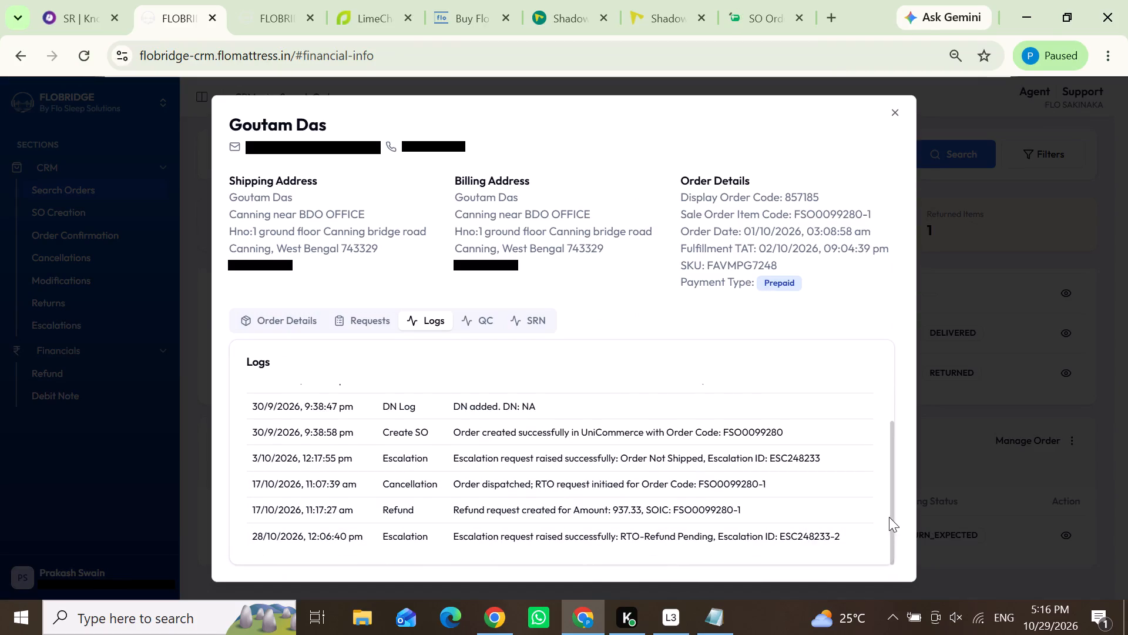
pyautogui.click(982, 499)
pyautogui.scroll(1, 380, 420)
pyautogui.moveTo(284, 491); pyautogui.dragTo(221, 491)
pyautogui.hotkey('ctrl', 'c')
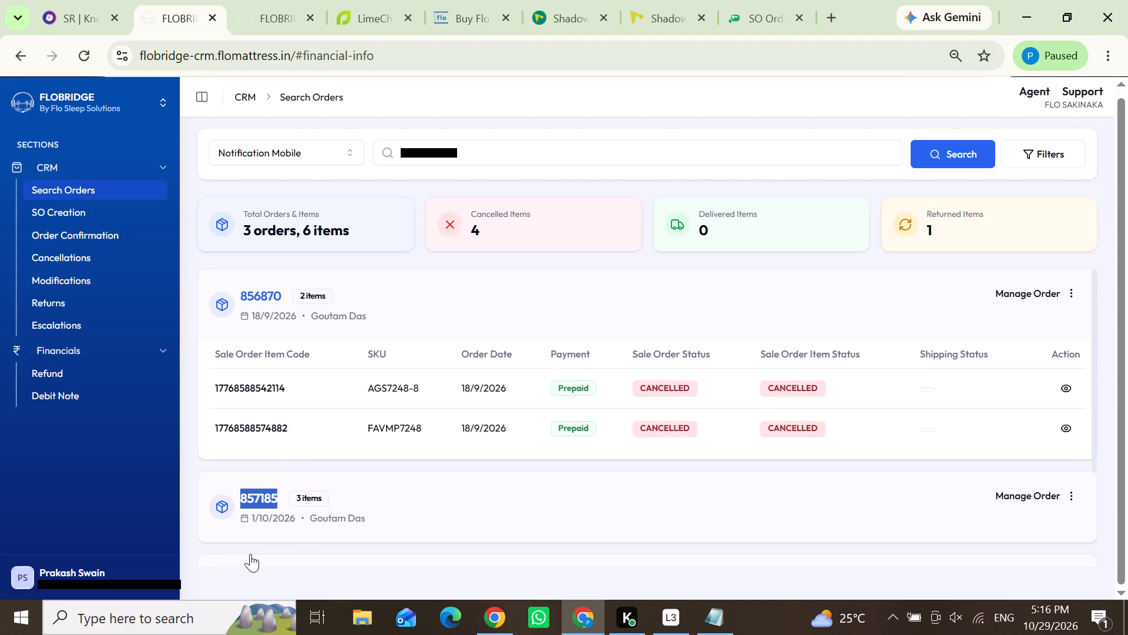
pyautogui.click(431, 494)
pyautogui.scroll(-2, 475, 507)
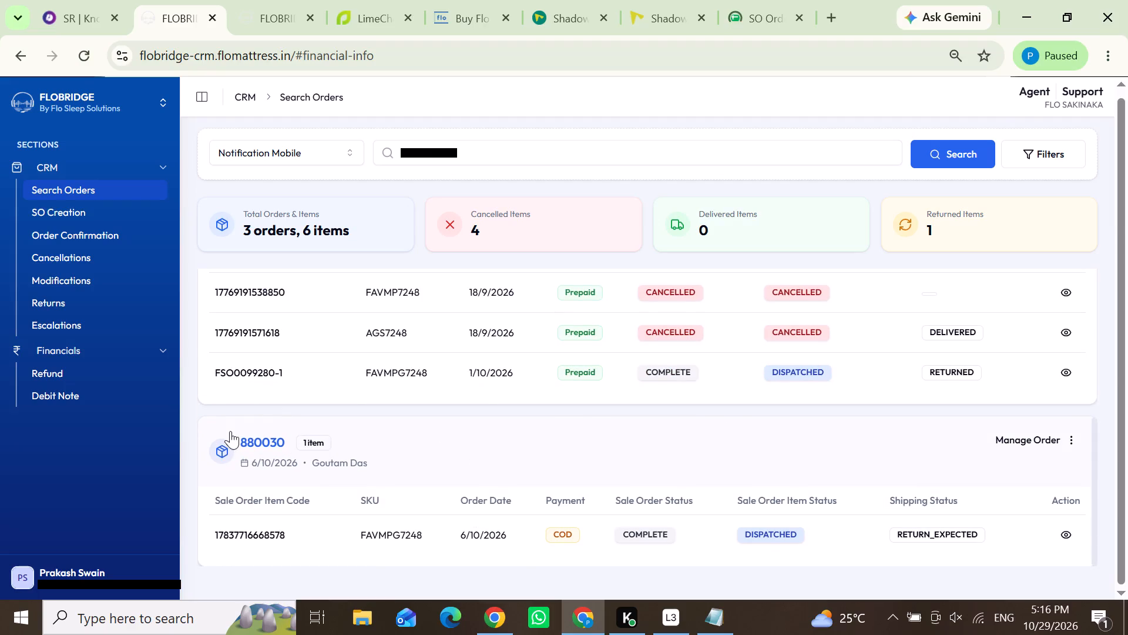
pyautogui.click(86, 373)
pyautogui.click(425, 325)
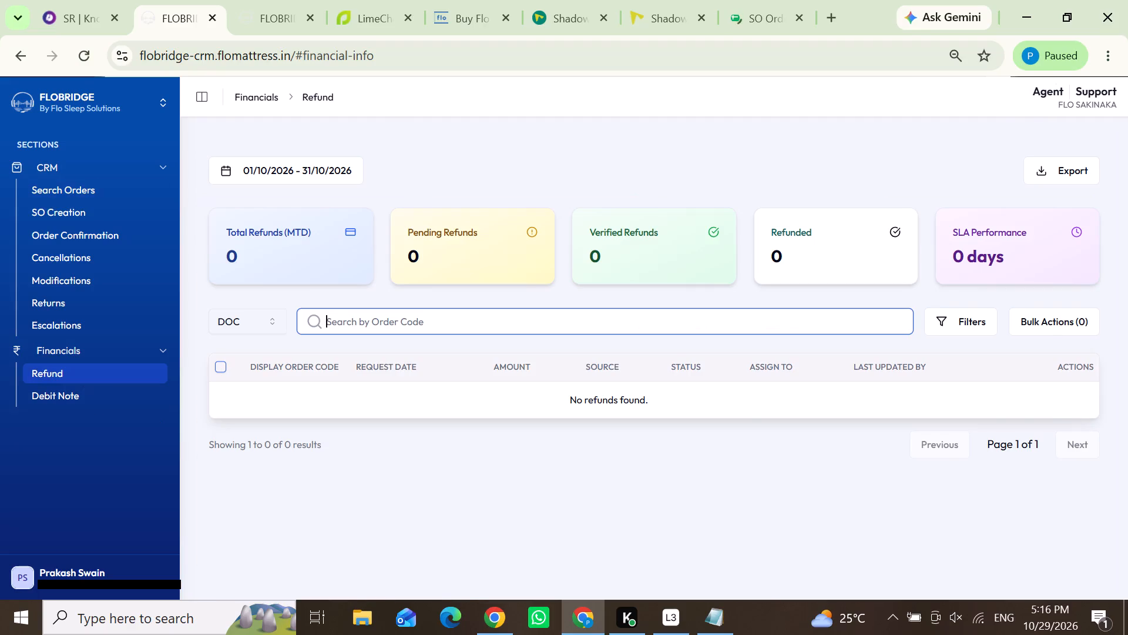
pyautogui.hotkey('ctrl', 'v')
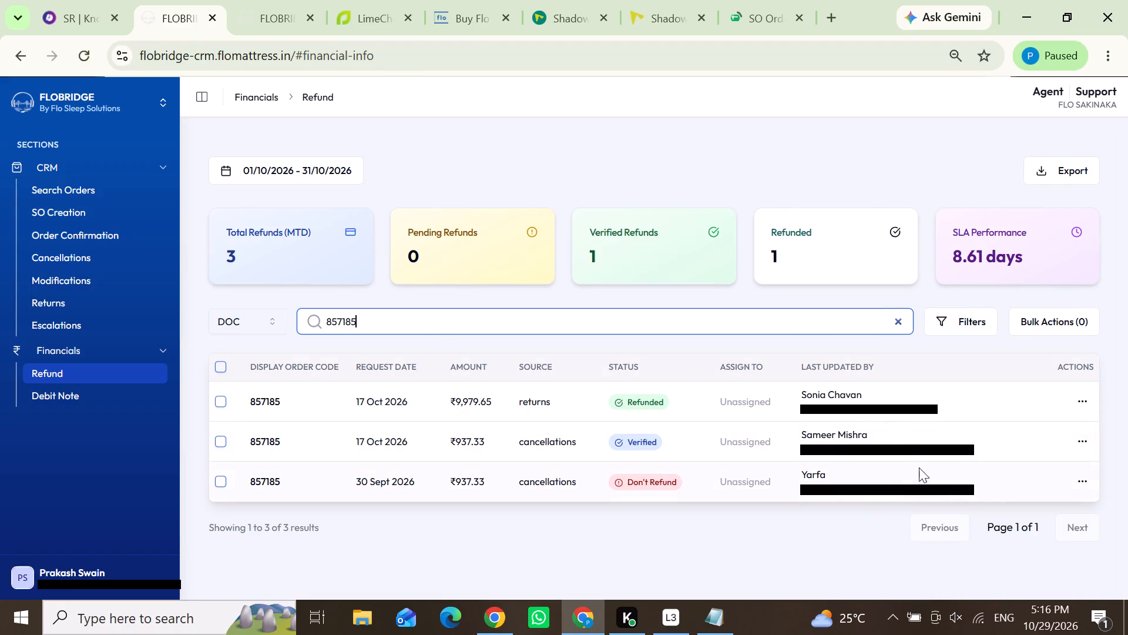
# Review the refund details and comments of the Verified ₹937.33 cancellation refund requested on 17 Oct 2026.
pyautogui.click(1086, 443)
pyautogui.click(1048, 465)
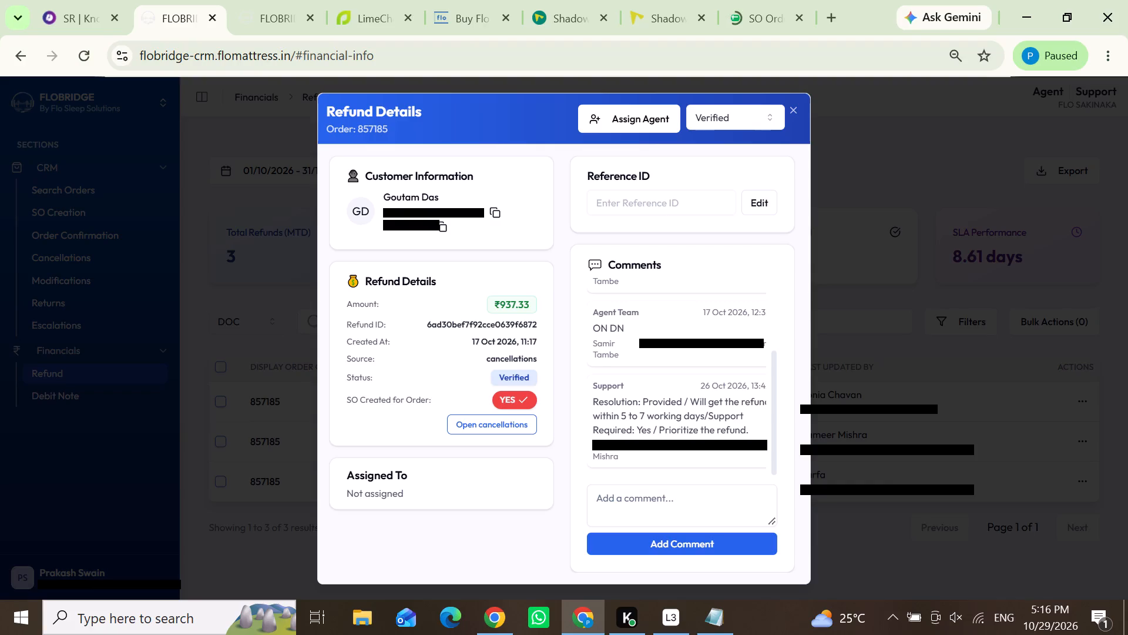
pyautogui.scroll(1, 693, 400)
pyautogui.click(843, 409)
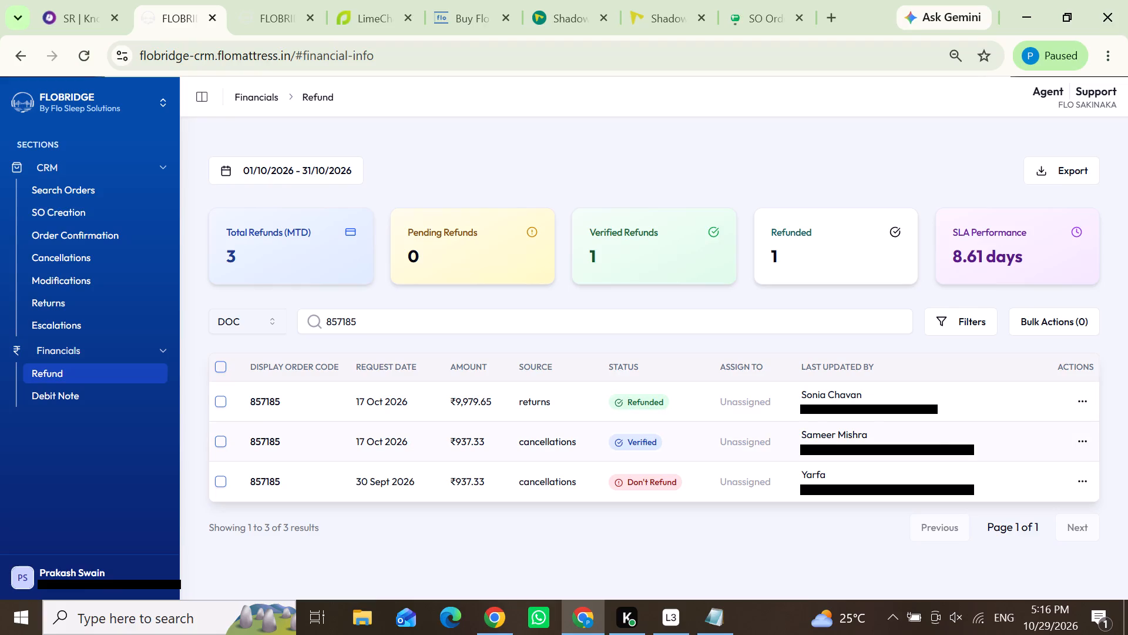
pyautogui.moveTo(407, 440); pyautogui.dragTo(385, 439)
pyautogui.click(378, 460)
pyautogui.moveTo(355, 320); pyautogui.dragTo(308, 320)
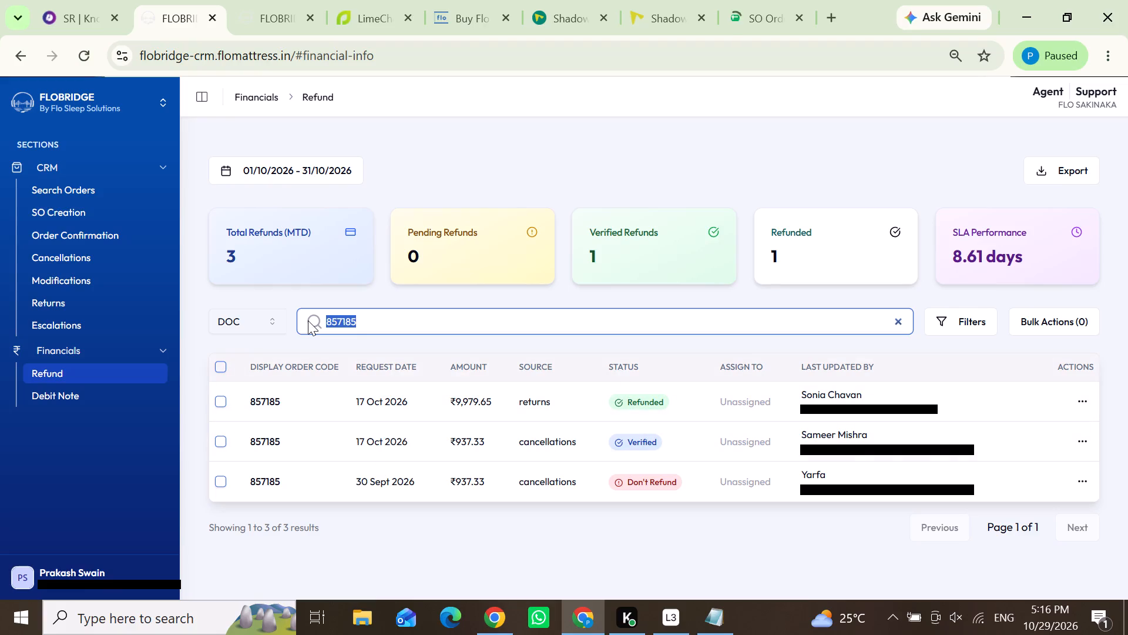
pyautogui.hotkey('ctrl', 'c')
pyautogui.click(260, 0)
pyautogui.click(175, 375)
pyautogui.click(80, 324)
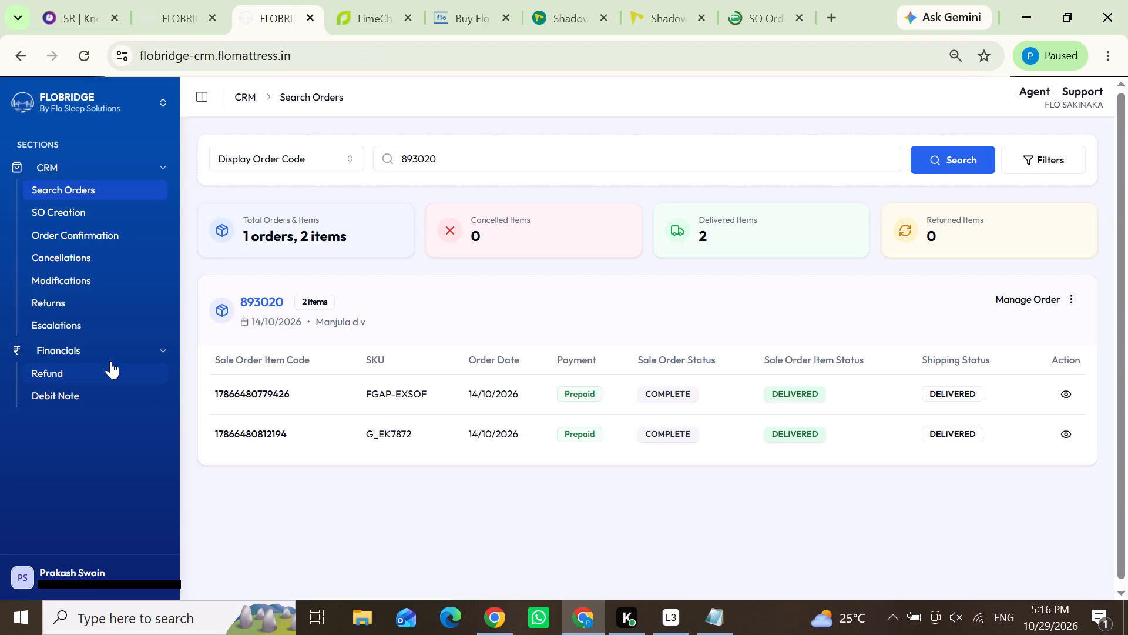
pyautogui.click(372, 372)
pyautogui.hotkey('ctrl', 'v')
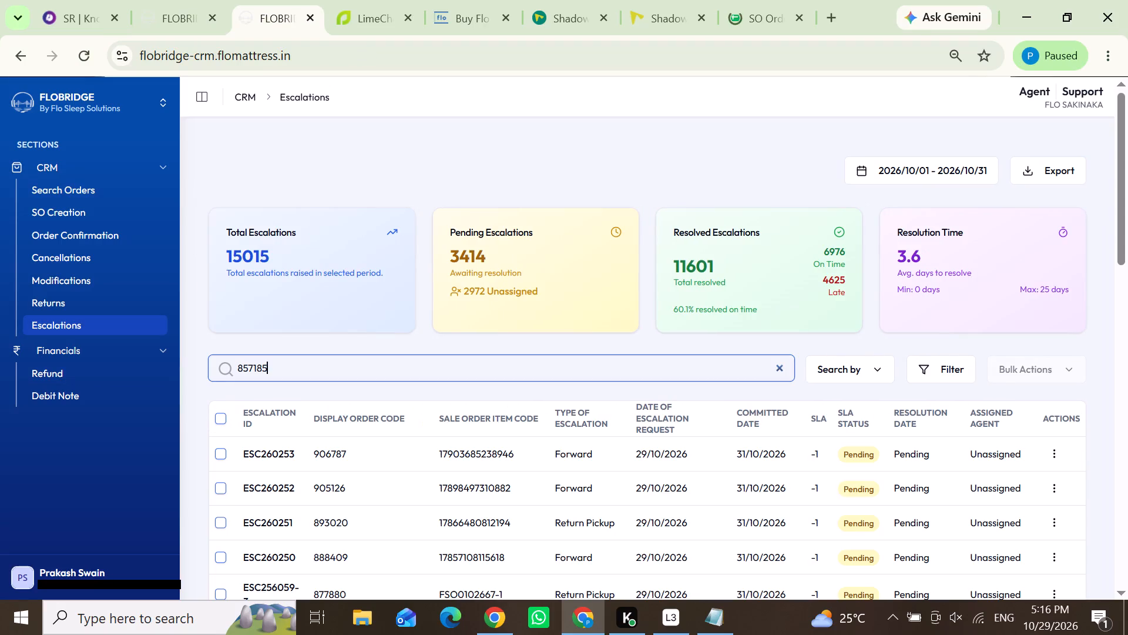
pyautogui.press('Return')
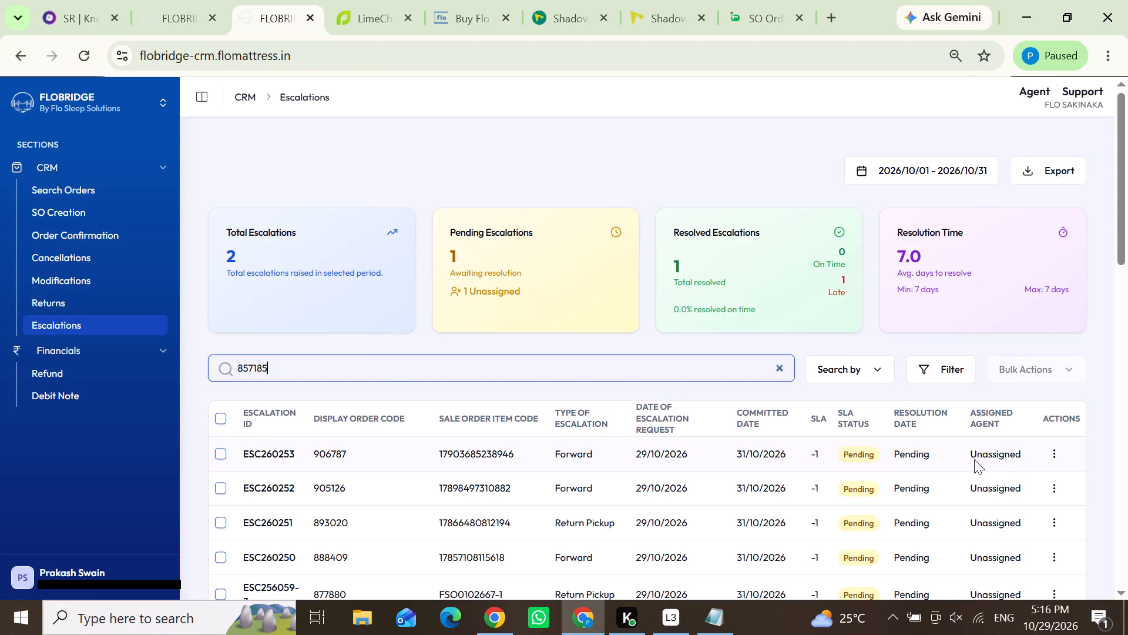
pyautogui.click(1052, 438)
pyautogui.click(1001, 502)
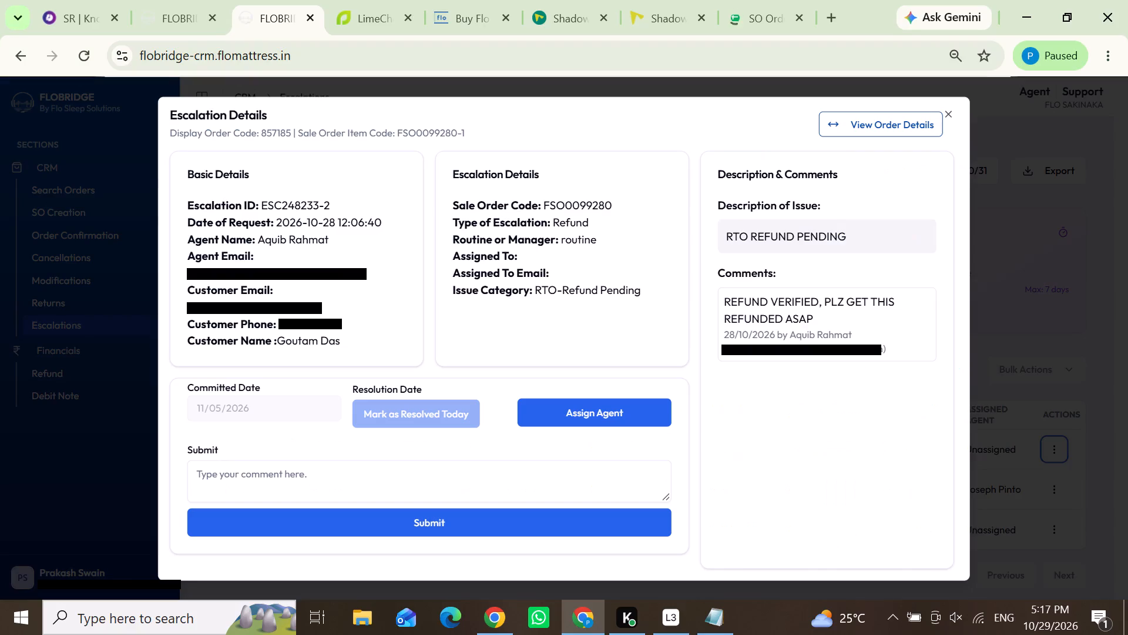
pyautogui.click(462, 489)
pyautogui.moveTo(721, 298); pyautogui.dragTo(810, 316)
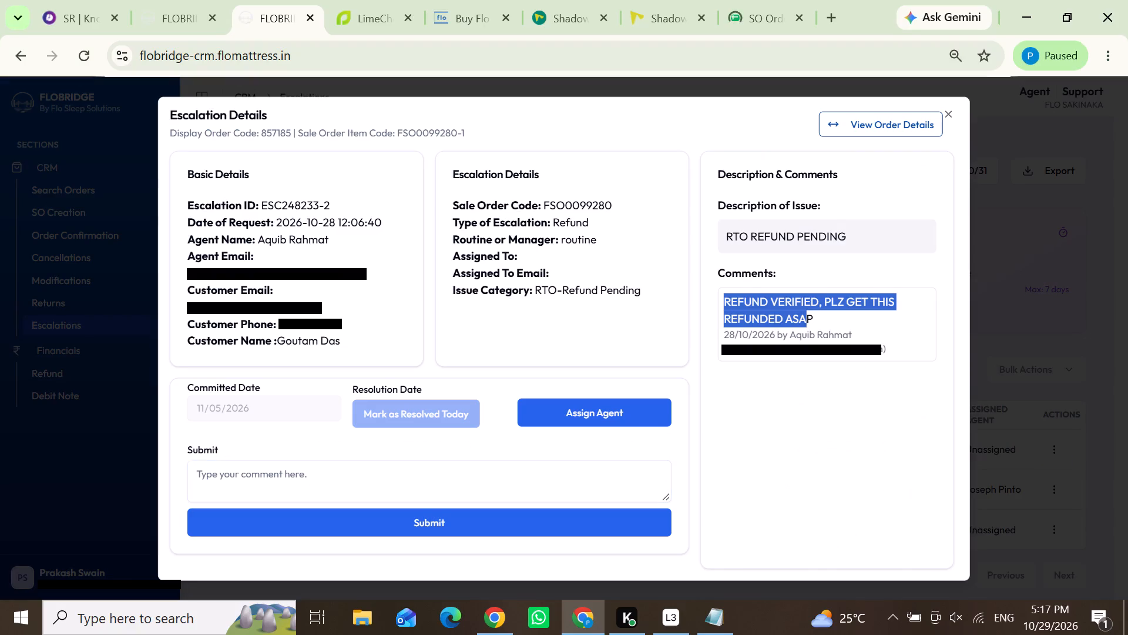
pyautogui.moveTo(810, 316); pyautogui.dragTo(811, 316)
pyautogui.hotkey('ctrl', 'c')
pyautogui.click(406, 480)
pyautogui.hotkey('ctrl', 'v')
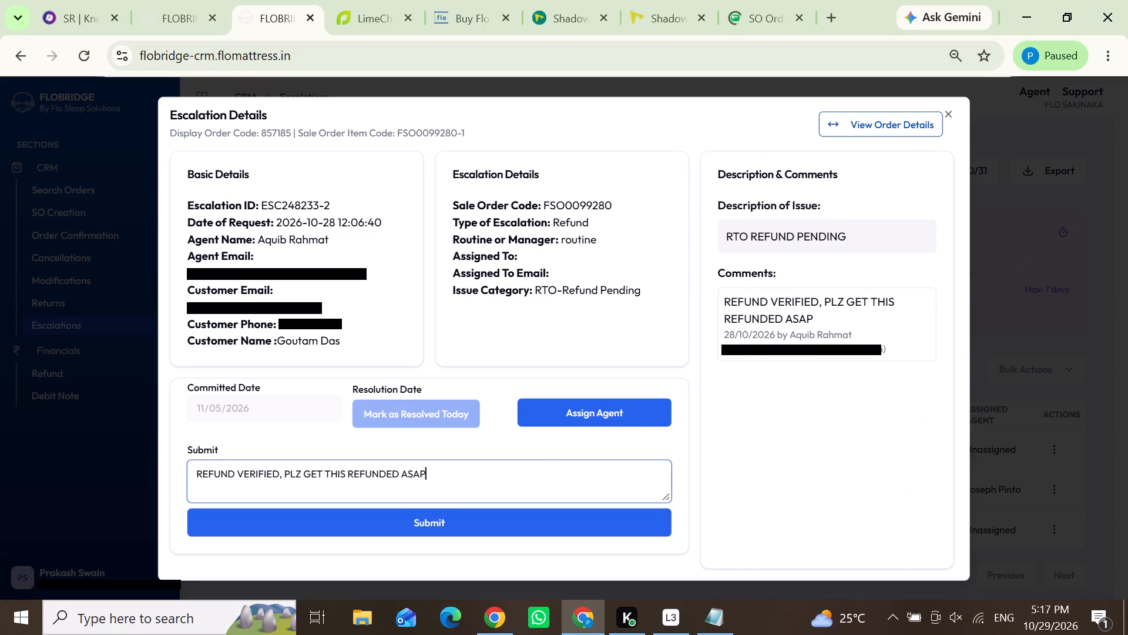
pyautogui.click(410, 518)
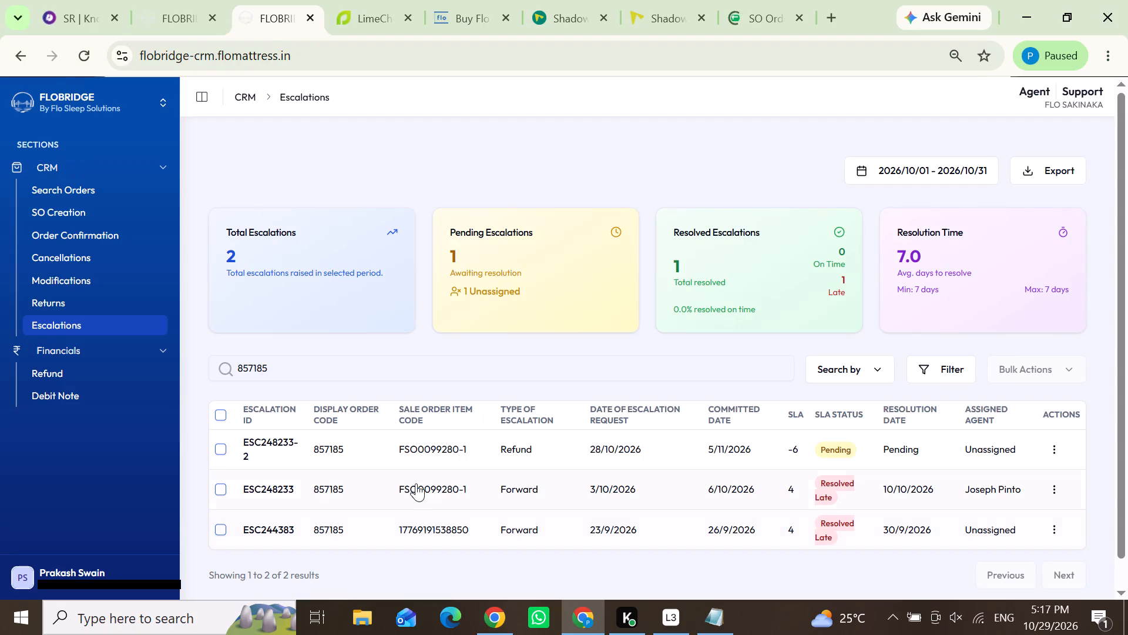
pyautogui.click(61, 28)
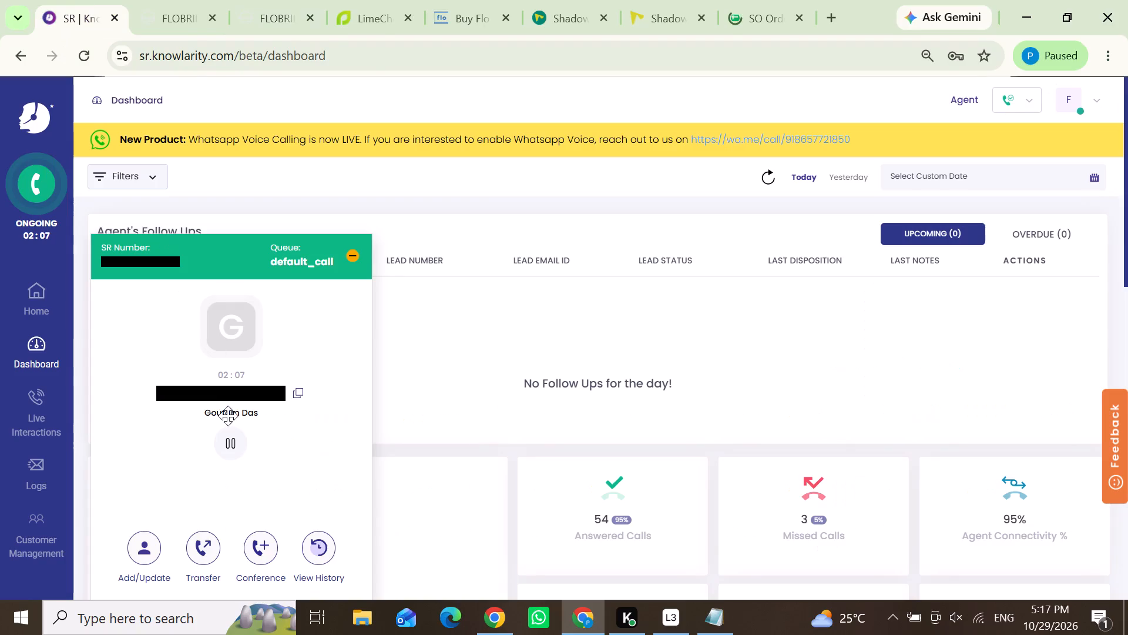
pyautogui.click(178, 0)
pyautogui.moveTo(661, 444); pyautogui.dragTo(618, 442)
pyautogui.click(610, 484)
pyautogui.moveTo(698, 484); pyautogui.dragTo(632, 477)
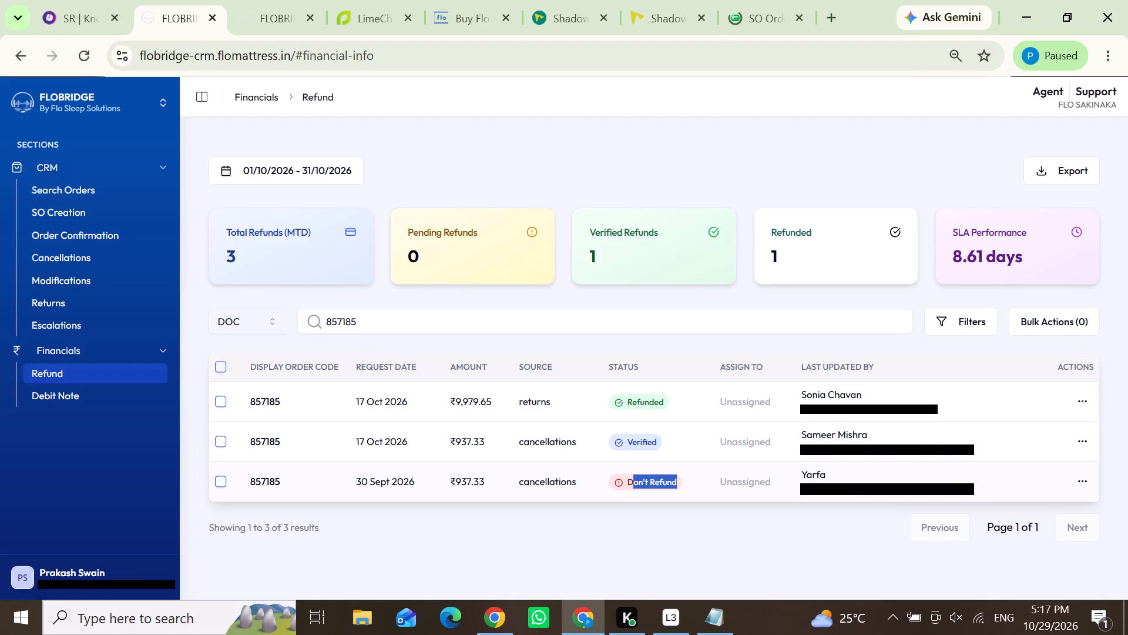
pyautogui.moveTo(632, 477); pyautogui.dragTo(629, 477)
pyautogui.click(633, 514)
pyautogui.moveTo(628, 441); pyautogui.dragTo(659, 440)
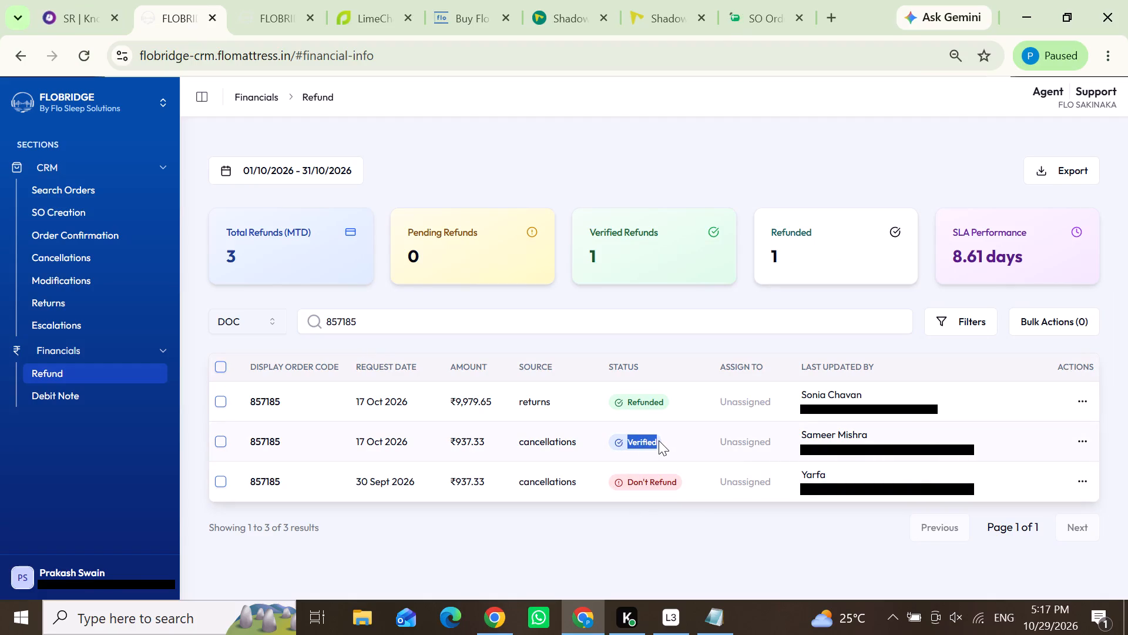
pyautogui.moveTo(659, 440); pyautogui.dragTo(659, 440)
pyautogui.click(659, 456)
pyautogui.moveTo(665, 403); pyautogui.dragTo(630, 406)
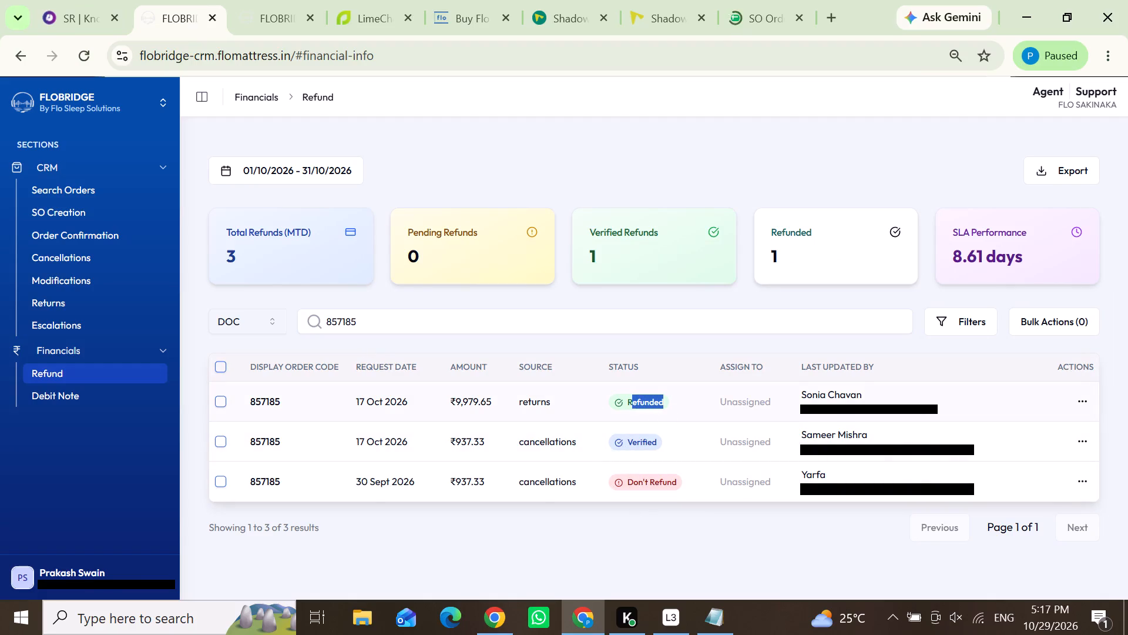
pyautogui.moveTo(630, 406); pyautogui.dragTo(627, 406)
pyautogui.click(567, 410)
pyautogui.moveTo(559, 403); pyautogui.dragTo(526, 404)
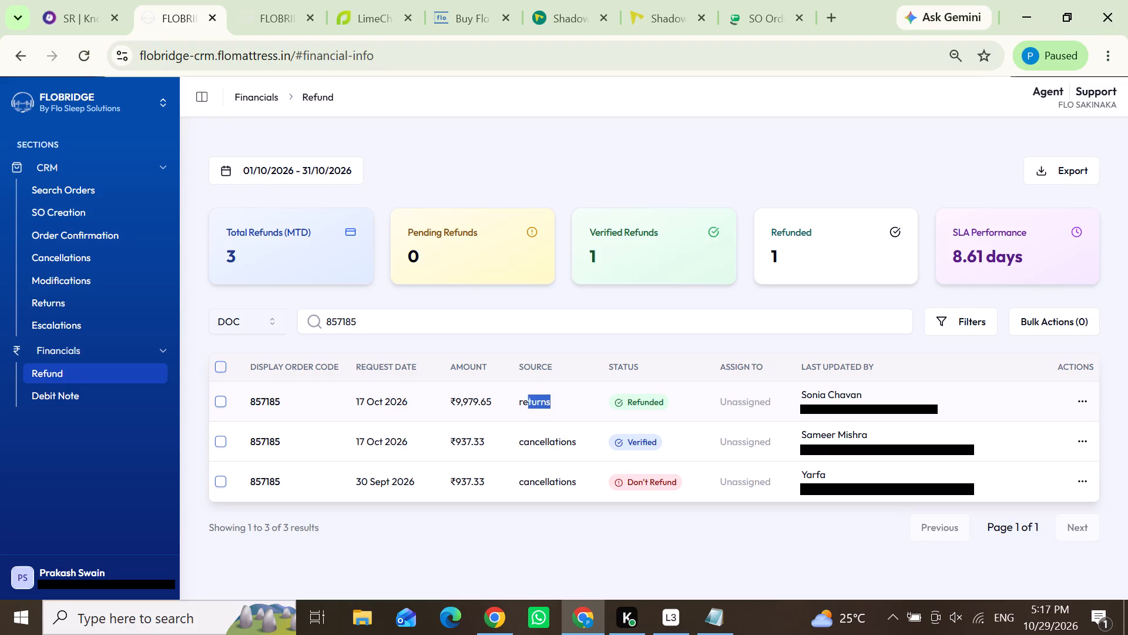
pyautogui.moveTo(526, 404); pyautogui.dragTo(520, 405)
pyautogui.click(515, 415)
pyautogui.moveTo(519, 443); pyautogui.dragTo(586, 444)
pyautogui.click(587, 483)
pyautogui.moveTo(239, 487); pyautogui.dragTo(474, 477)
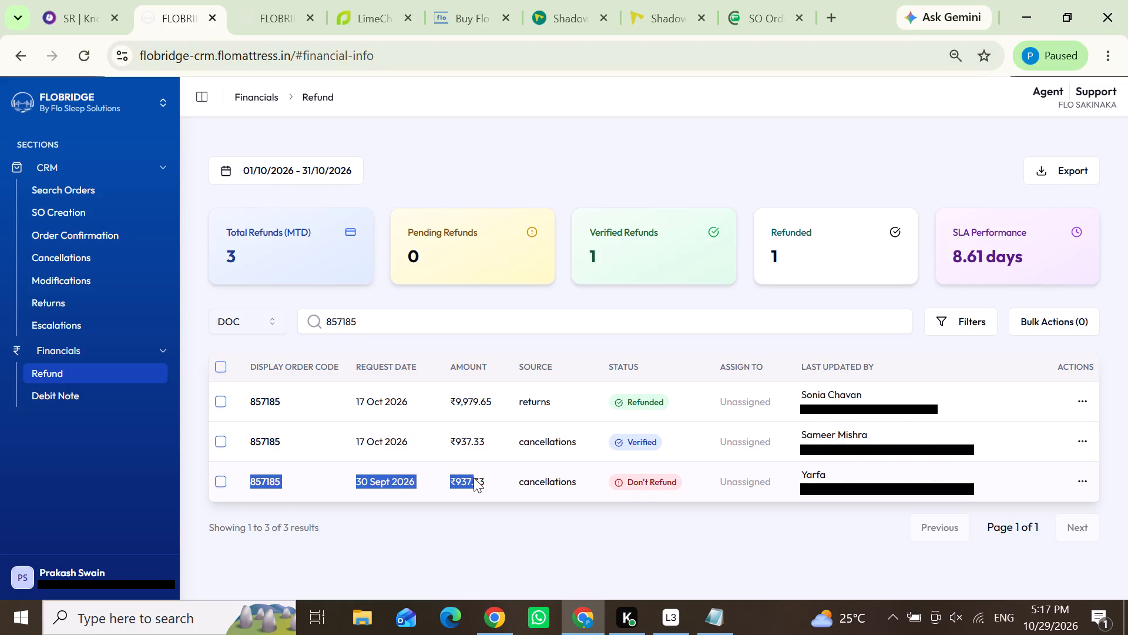
pyautogui.moveTo(474, 477); pyautogui.dragTo(1045, 499)
pyautogui.click(709, 457)
pyautogui.moveTo(712, 443); pyautogui.dragTo(769, 447)
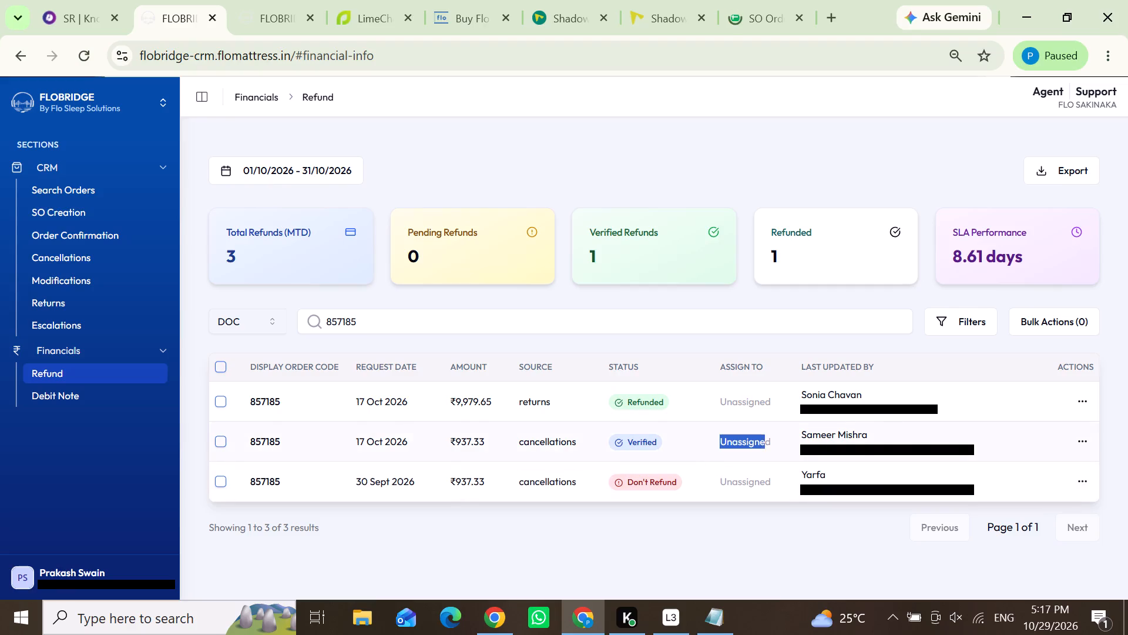
pyautogui.moveTo(769, 447); pyautogui.dragTo(994, 454)
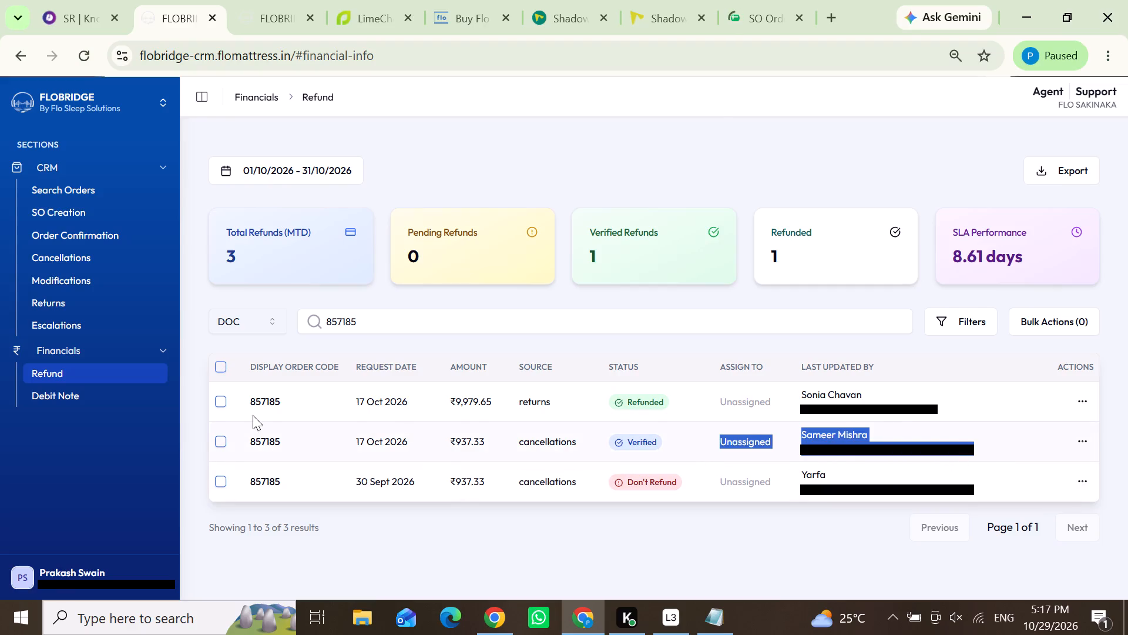
pyautogui.moveTo(248, 412); pyautogui.dragTo(888, 410)
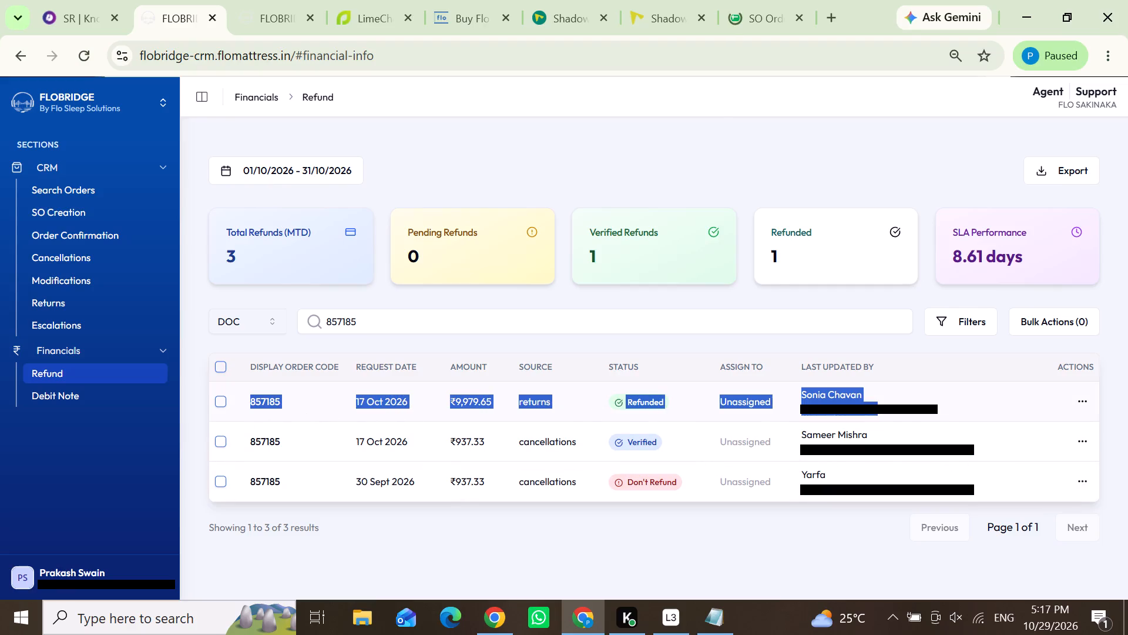
pyautogui.moveTo(888, 410); pyautogui.dragTo(1002, 487)
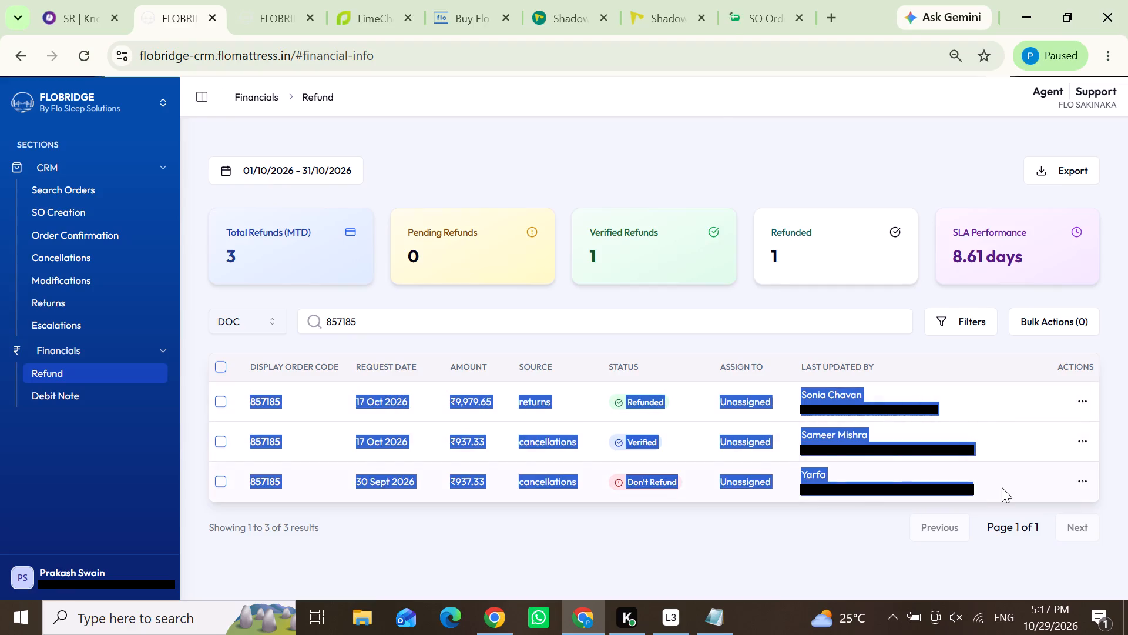
pyautogui.moveTo(1002, 487); pyautogui.dragTo(1002, 492)
pyautogui.click(615, 523)
pyautogui.moveTo(576, 484); pyautogui.dragTo(577, 484)
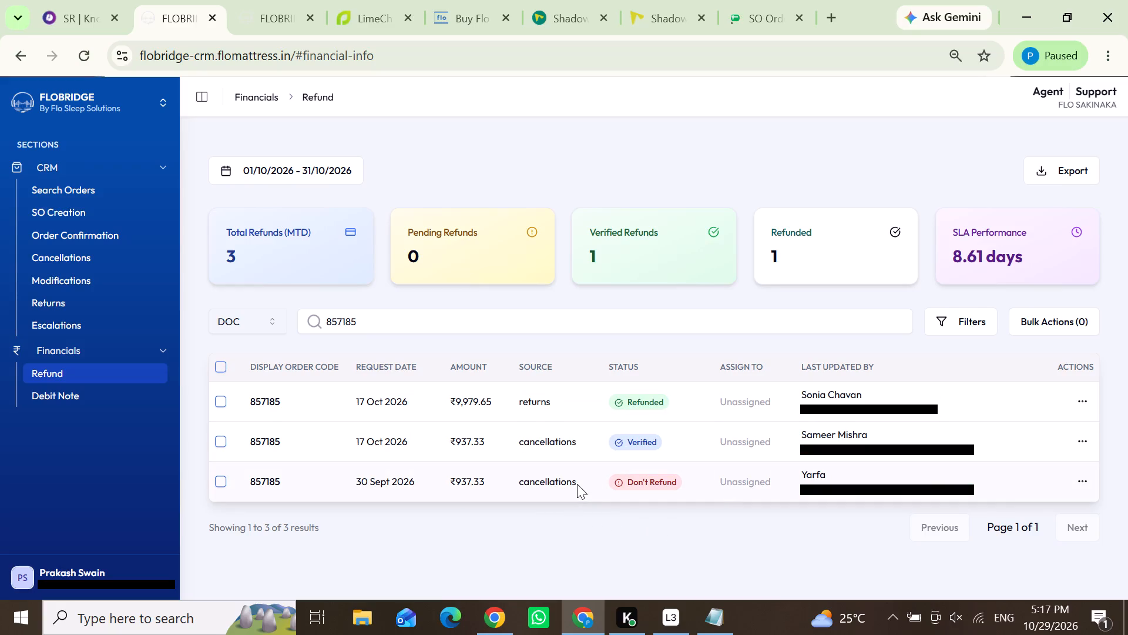
pyautogui.moveTo(577, 484); pyautogui.dragTo(481, 487)
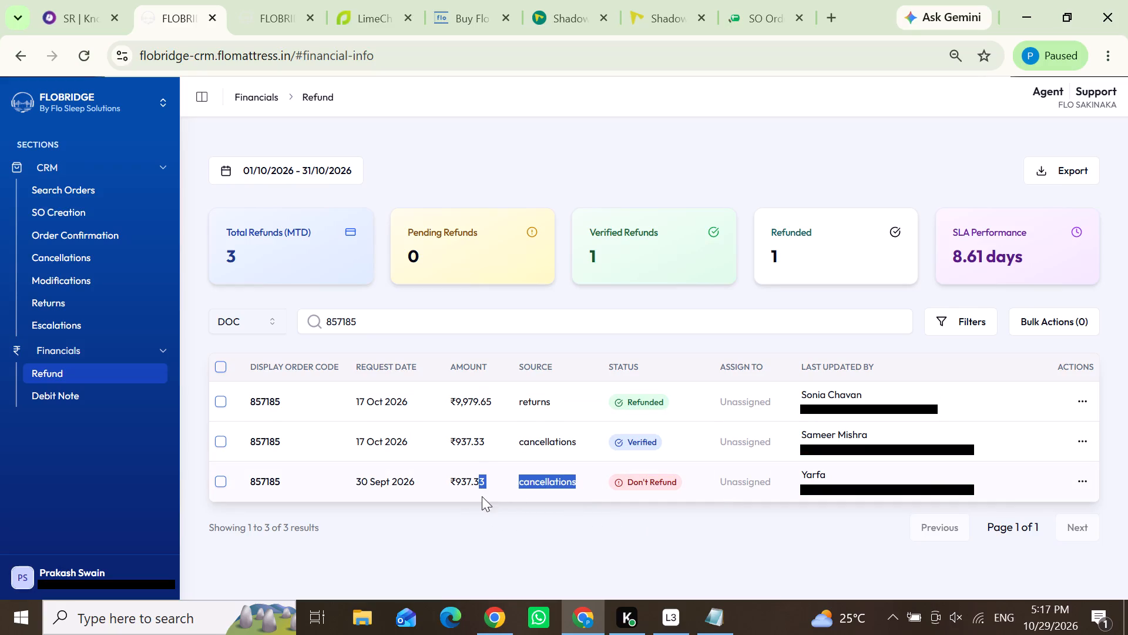
pyautogui.click(492, 494)
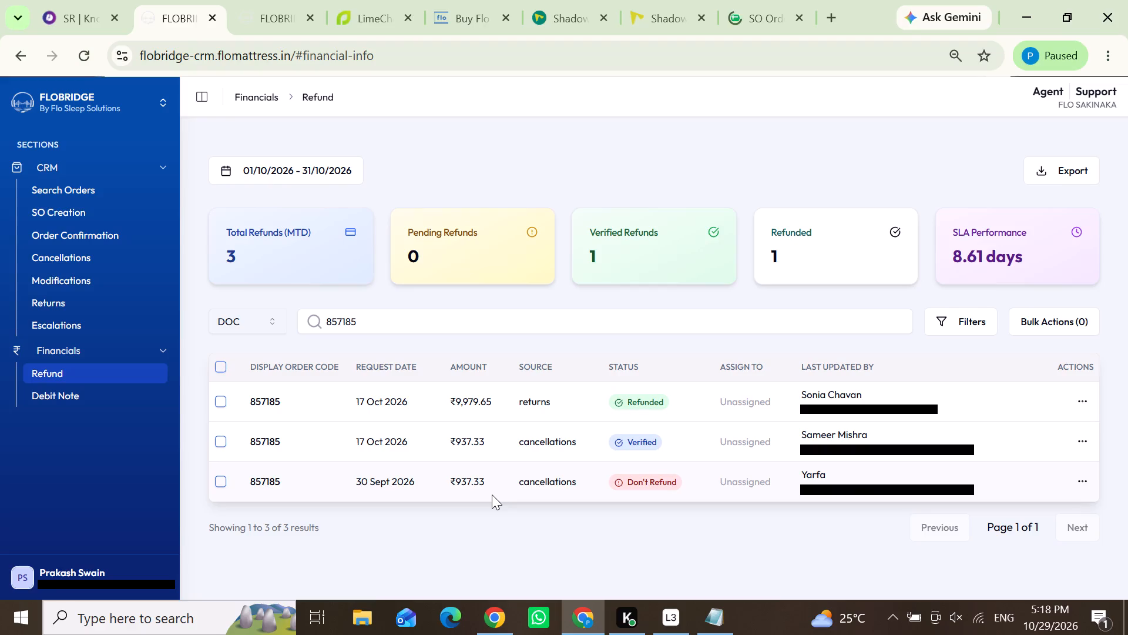
# Switch to the Knowlarity dashboard and move the ongoing call window slightly higher.
pyautogui.click(79, 0)
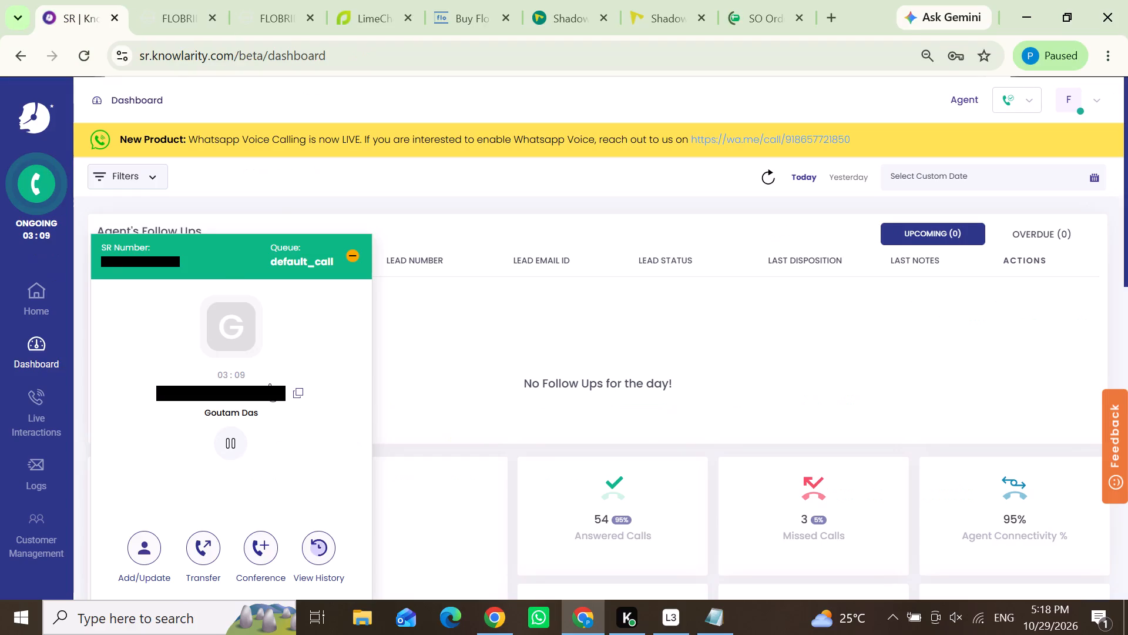
pyautogui.moveTo(223, 271); pyautogui.dragTo(221, 255)
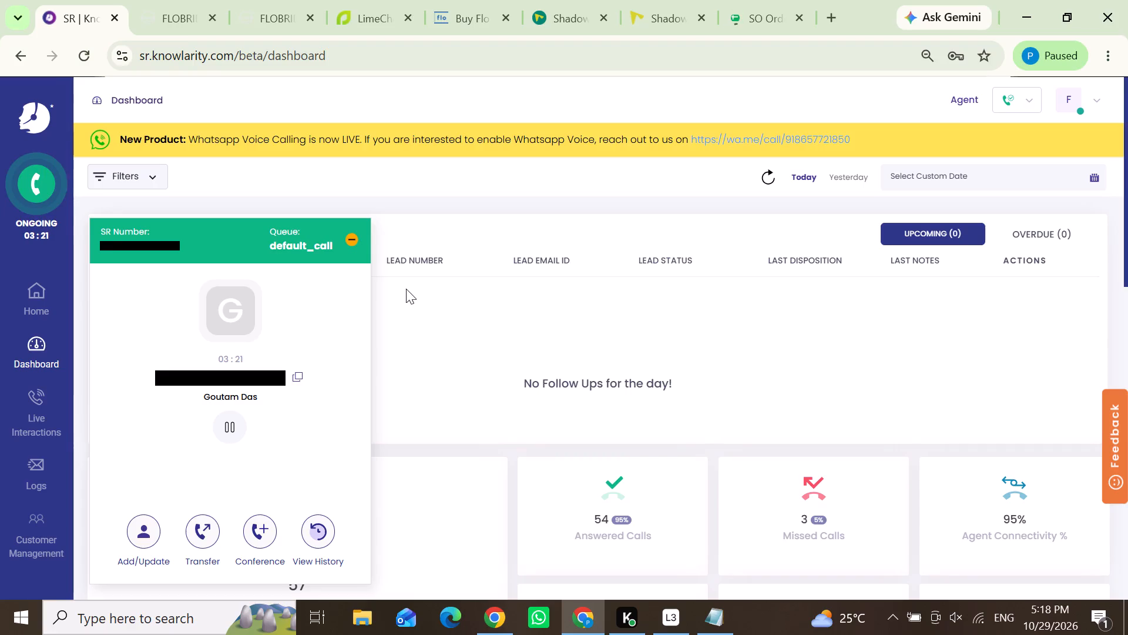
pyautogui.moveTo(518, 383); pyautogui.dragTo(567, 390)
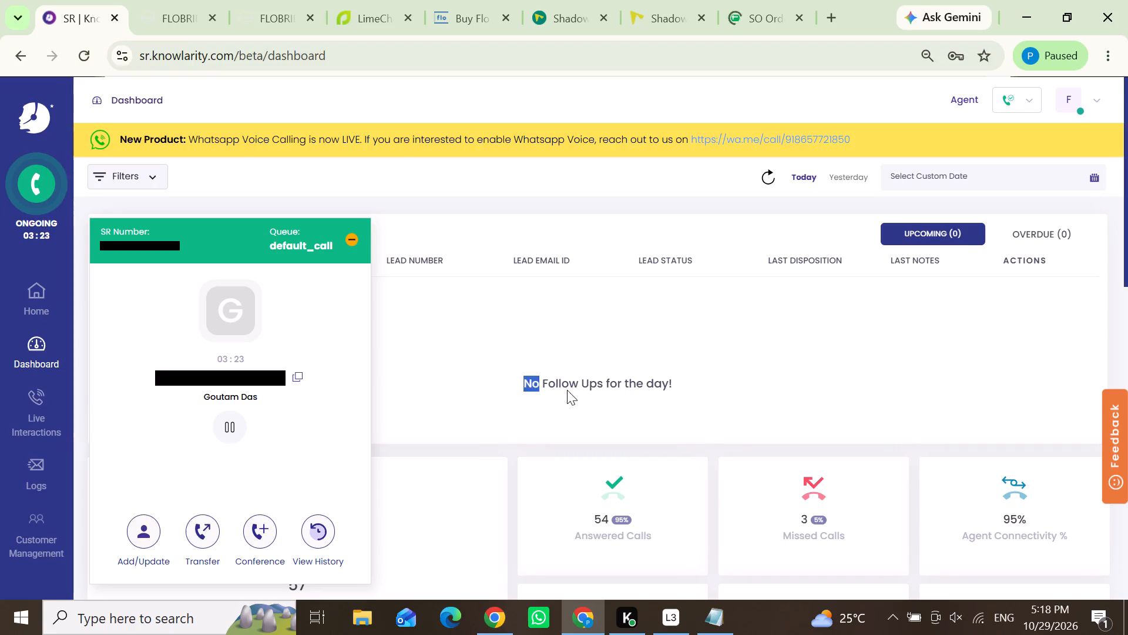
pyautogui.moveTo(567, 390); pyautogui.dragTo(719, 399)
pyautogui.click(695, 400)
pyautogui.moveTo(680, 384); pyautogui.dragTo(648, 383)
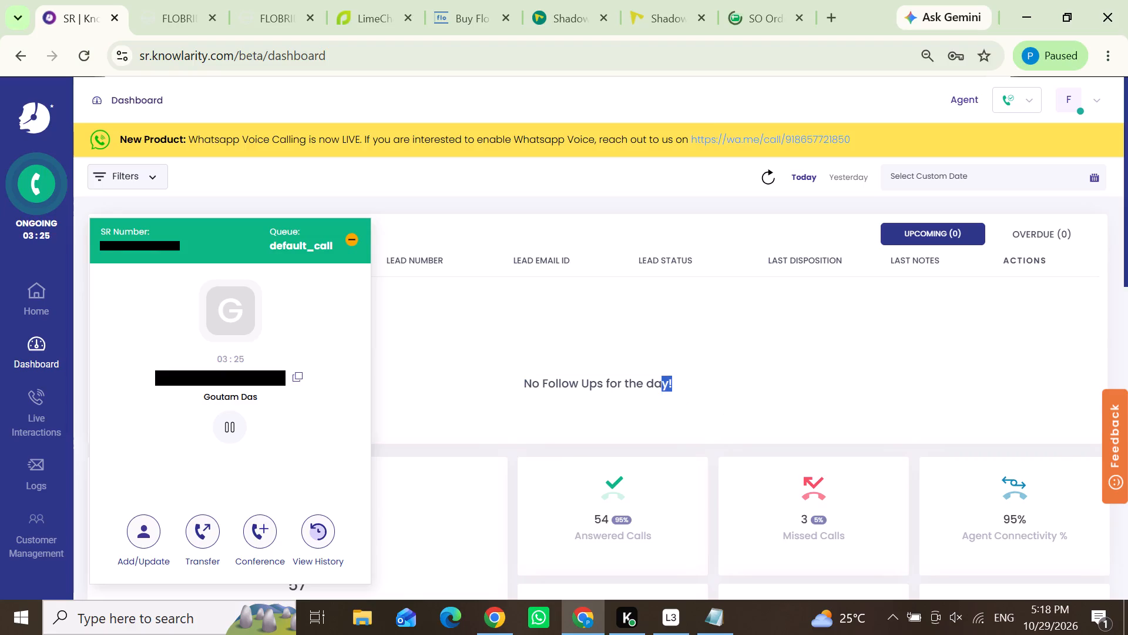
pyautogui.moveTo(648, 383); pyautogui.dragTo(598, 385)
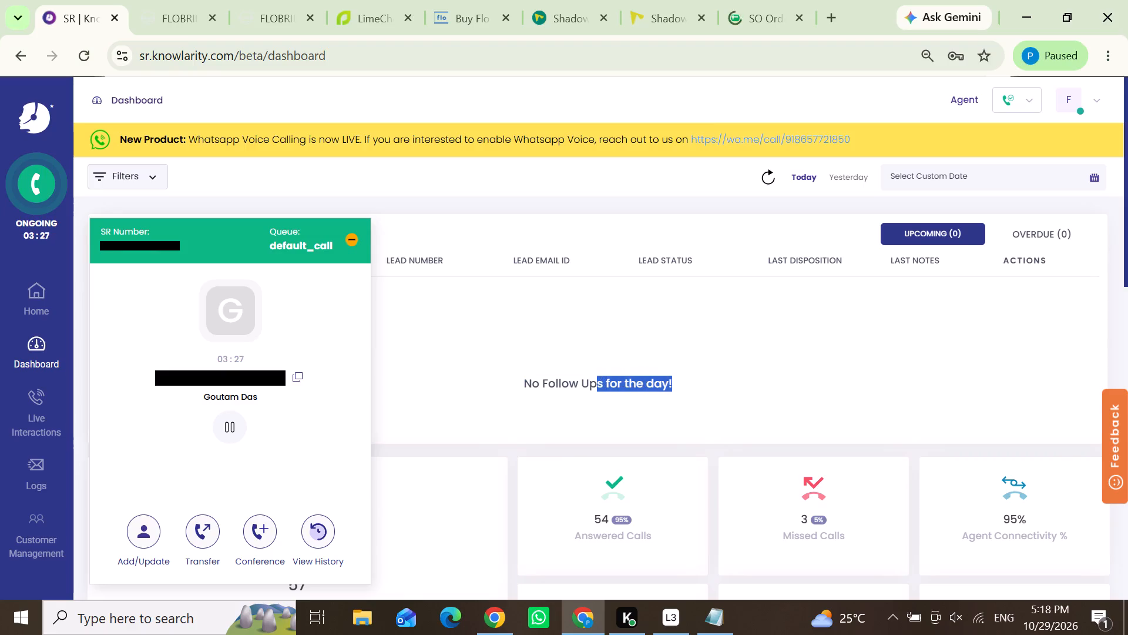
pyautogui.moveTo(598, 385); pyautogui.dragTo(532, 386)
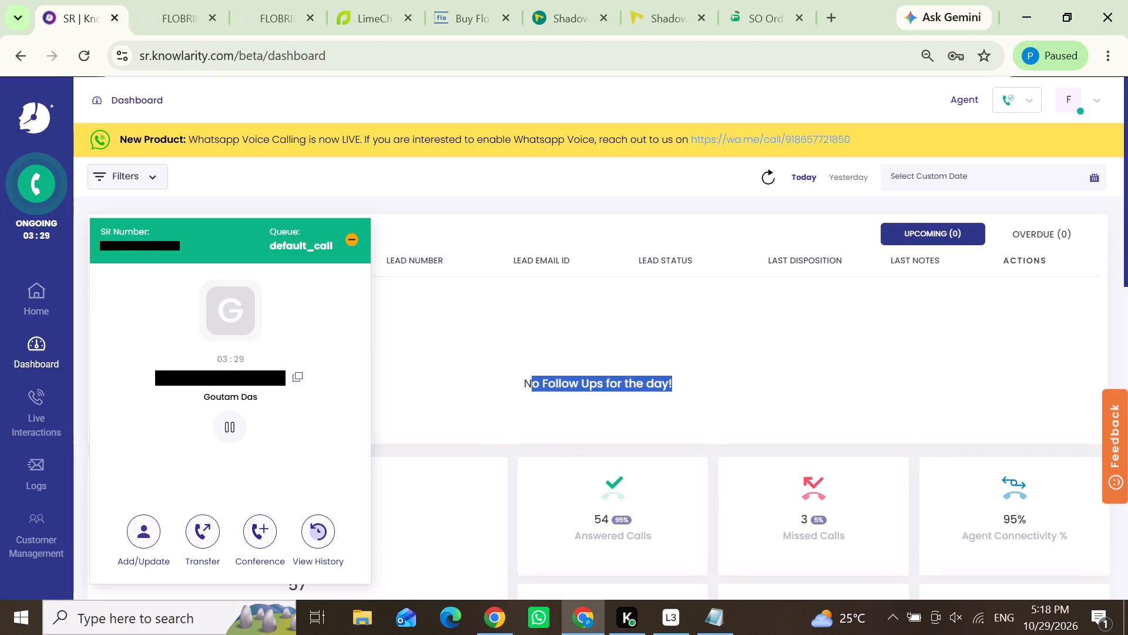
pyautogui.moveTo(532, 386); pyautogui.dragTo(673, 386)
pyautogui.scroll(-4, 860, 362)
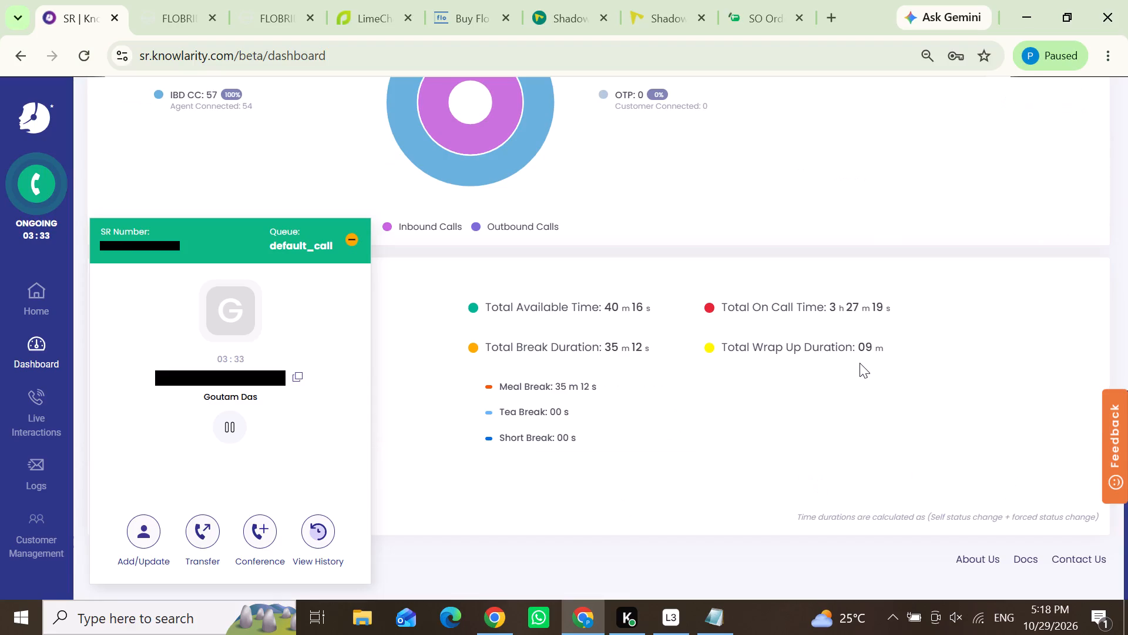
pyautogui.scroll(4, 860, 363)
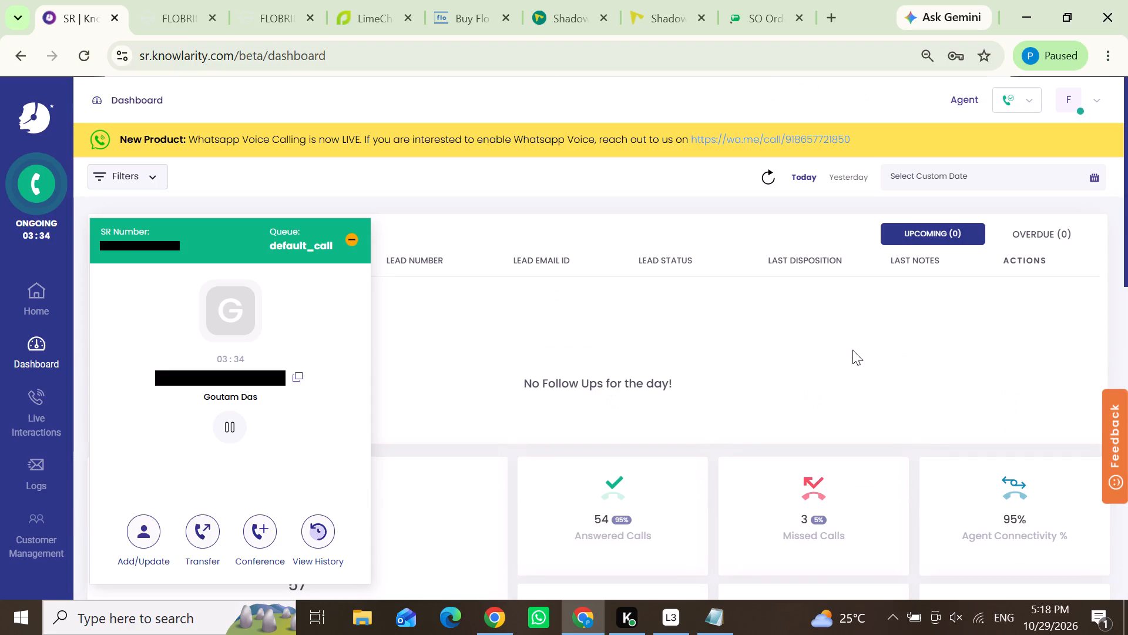
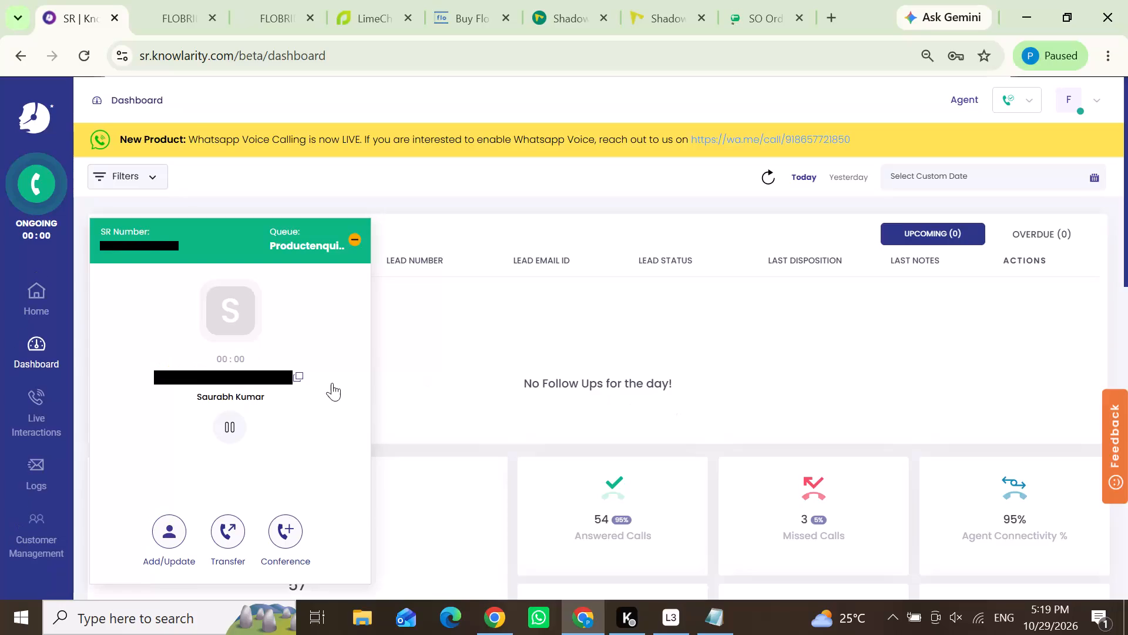
# Copy the caller's number from the ongoing Knowlarity call and search FLOBRIDGE orders for it by Notification Mobile, without its prefix.
pyautogui.click(299, 375)
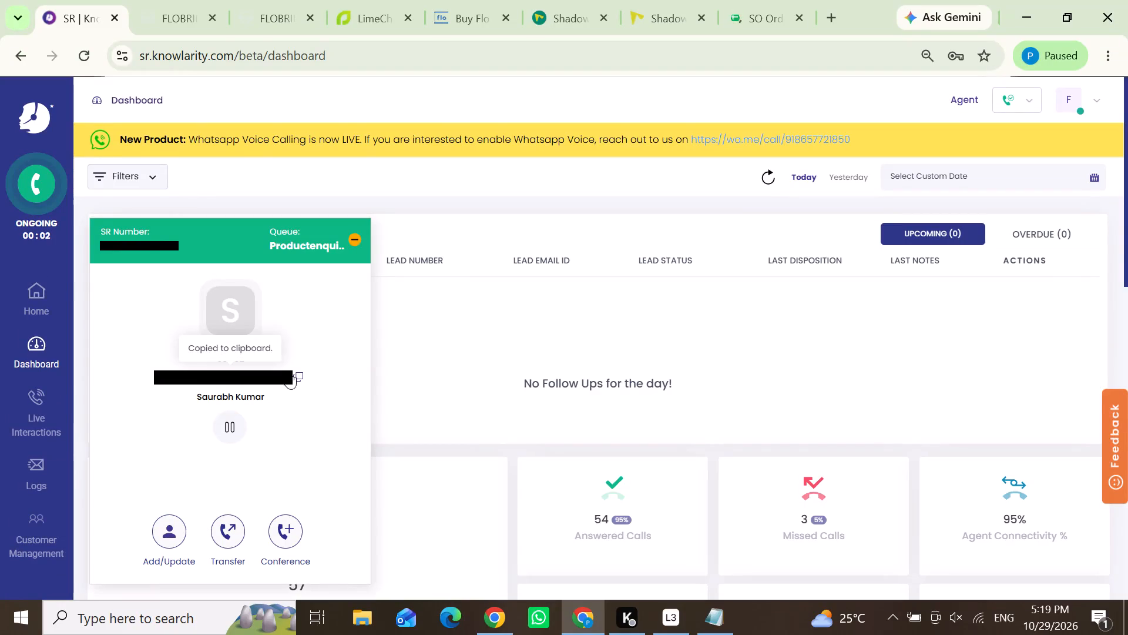
pyautogui.click(165, 0)
pyautogui.click(105, 186)
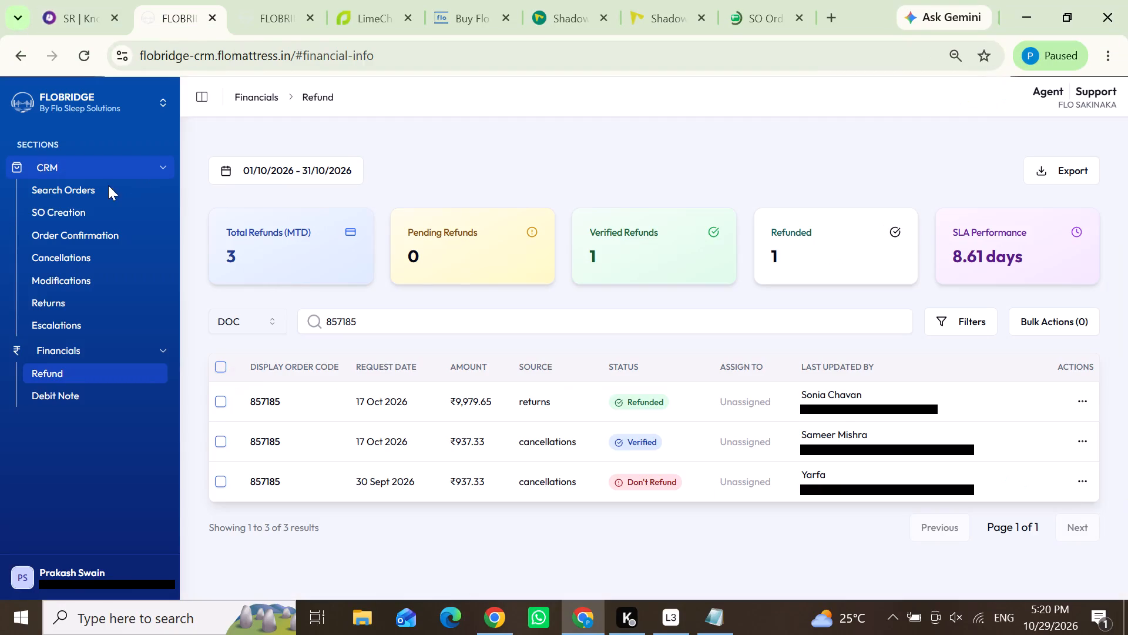
pyautogui.click(90, 198)
pyautogui.click(263, 159)
pyautogui.click(277, 209)
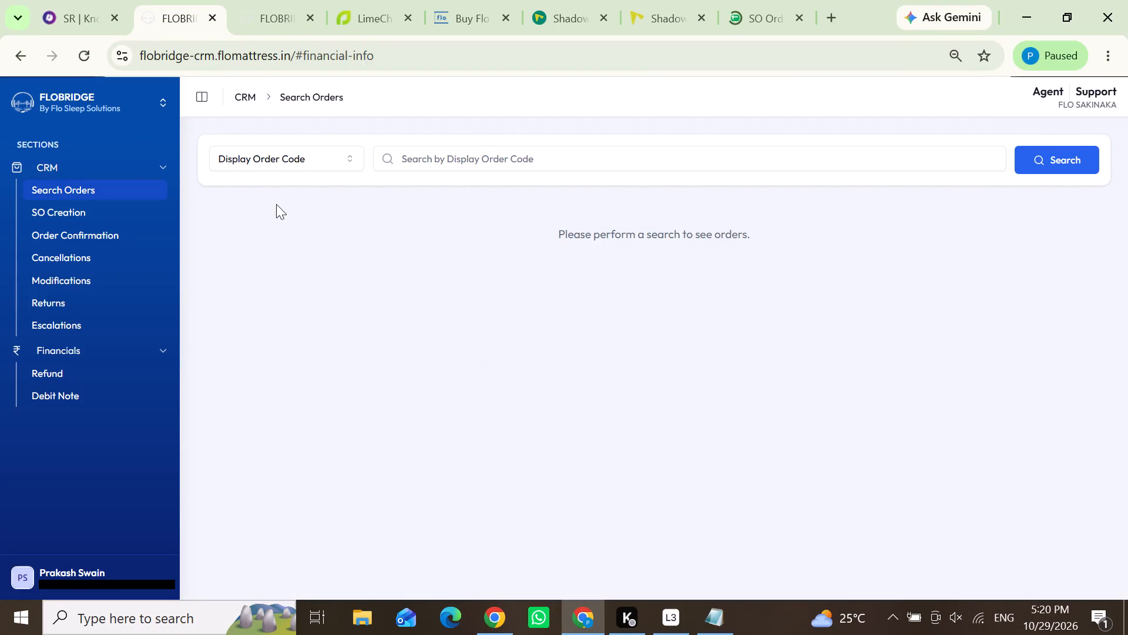
pyautogui.hotkey('ctrl', 'v')
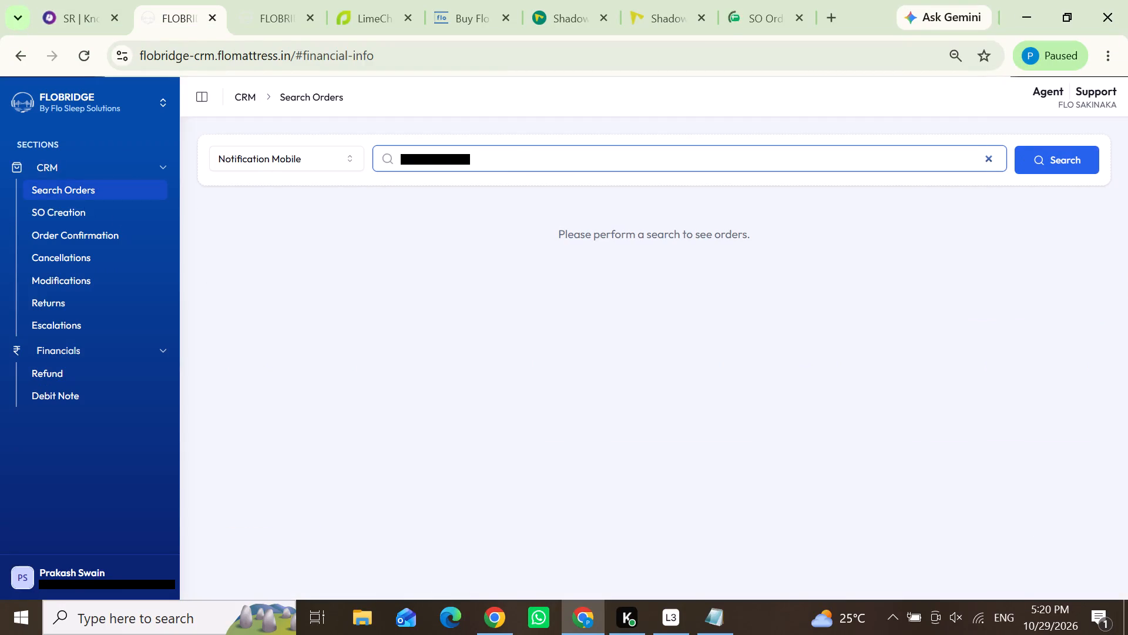
pyautogui.moveTo(416, 156); pyautogui.dragTo(379, 156)
pyautogui.press('BackSpace')
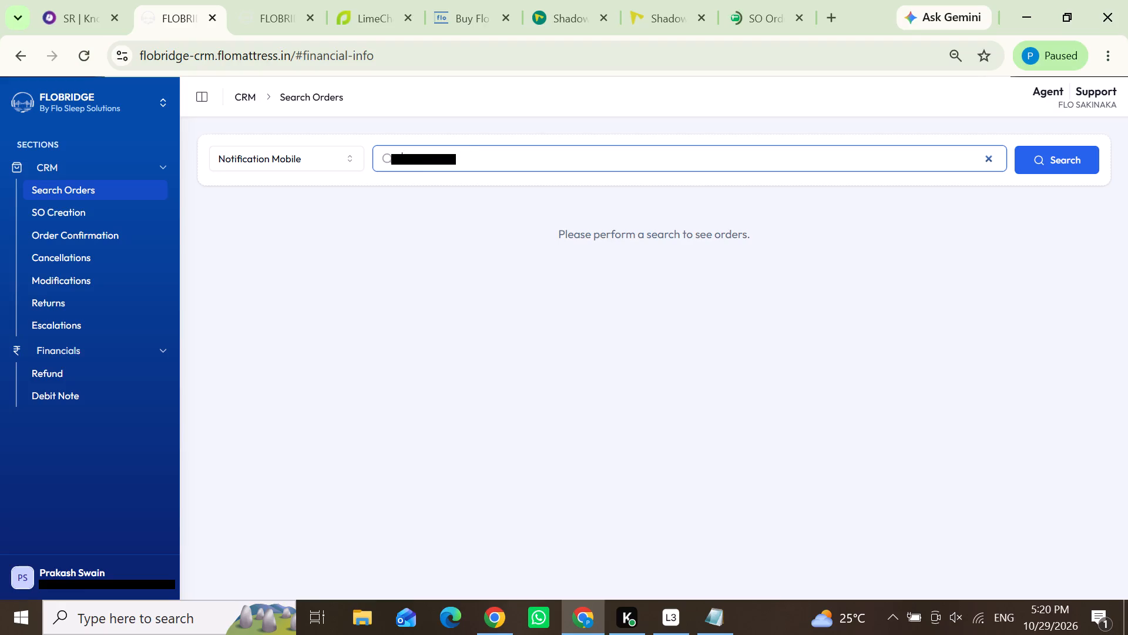
pyautogui.click(1055, 161)
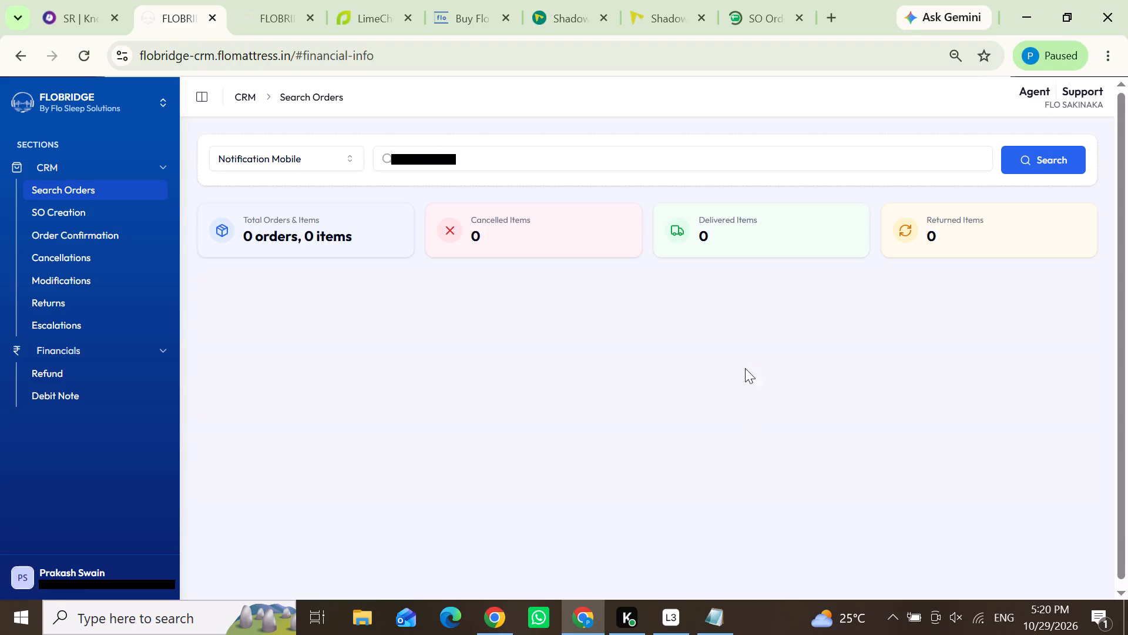
pyautogui.click(715, 477)
pyautogui.scroll(-3, 717, 472)
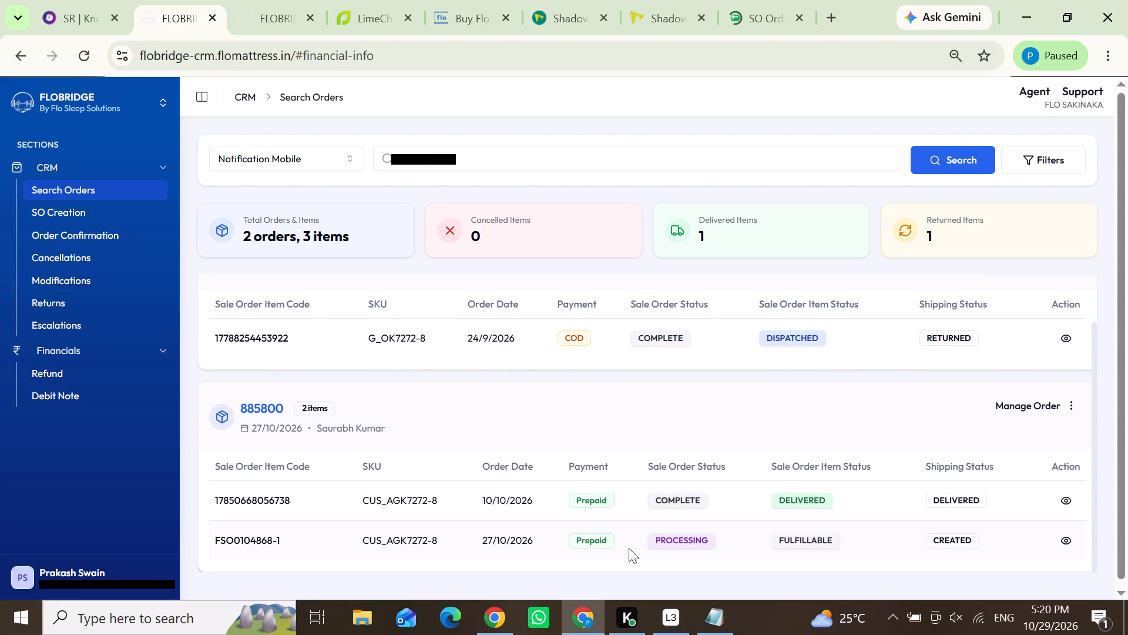
pyautogui.click(1052, 497)
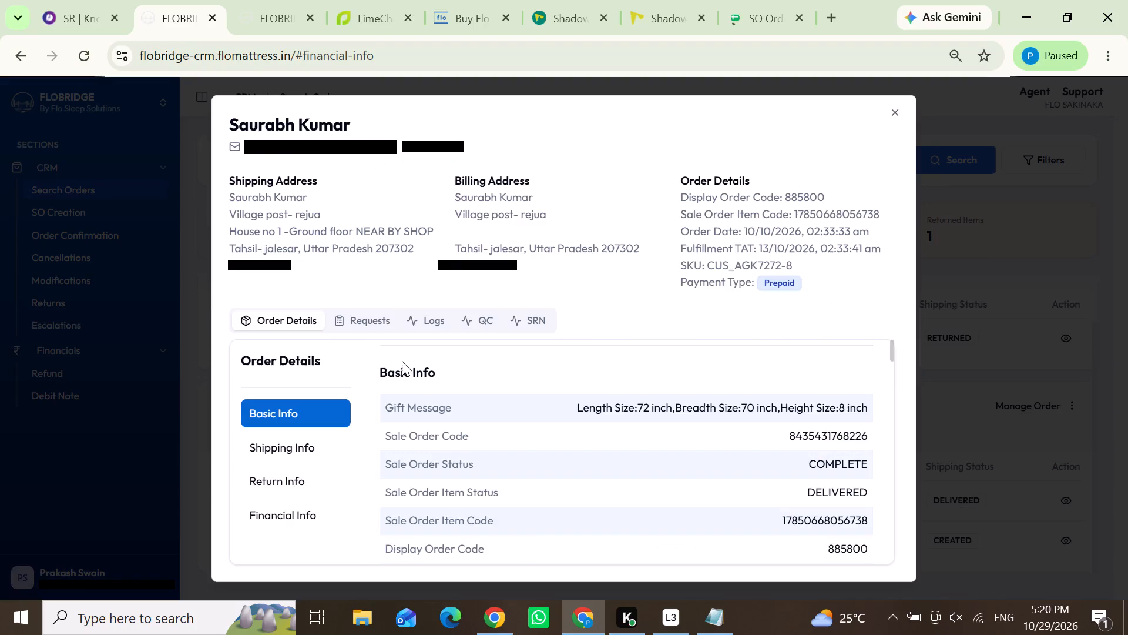
pyautogui.click(425, 325)
pyautogui.scroll(-2, 493, 517)
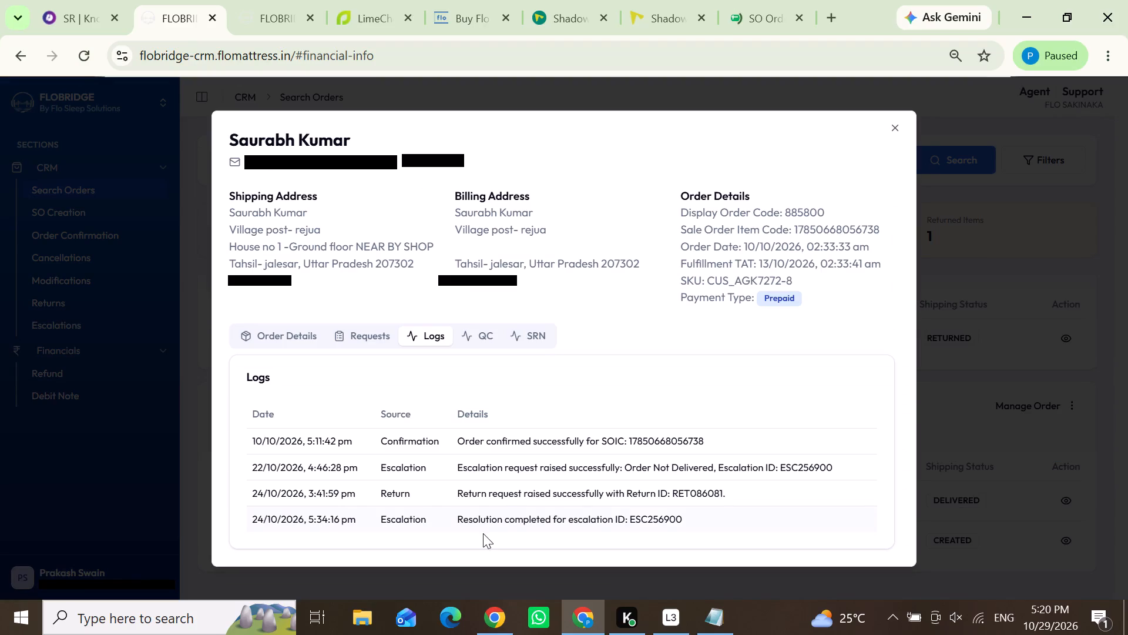
pyautogui.click(397, 579)
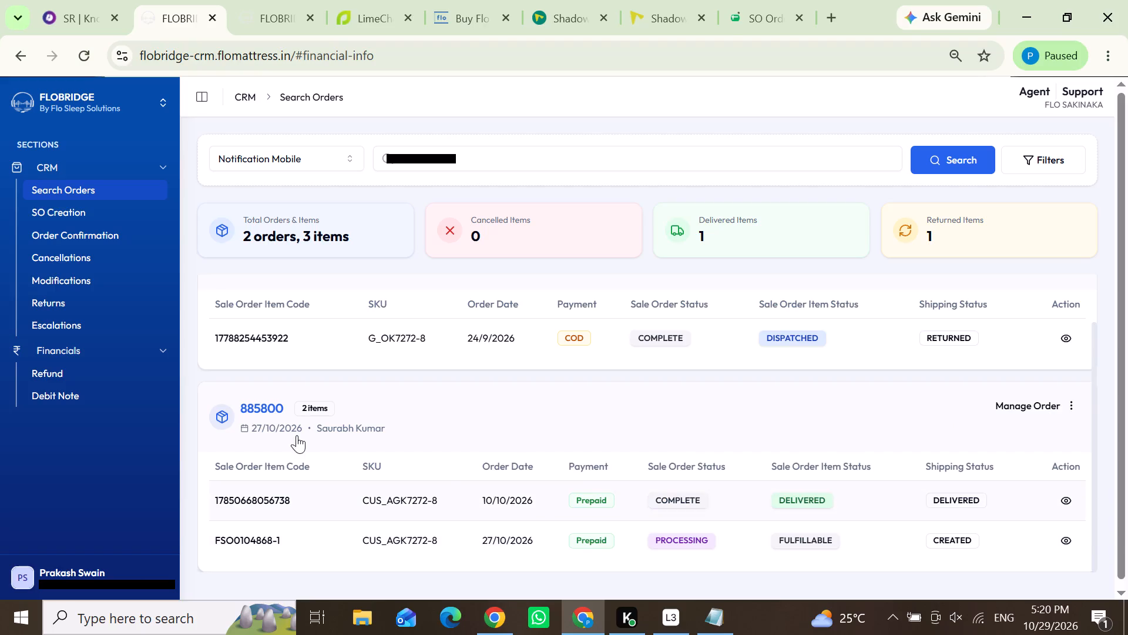
pyautogui.moveTo(287, 404); pyautogui.dragTo(239, 403)
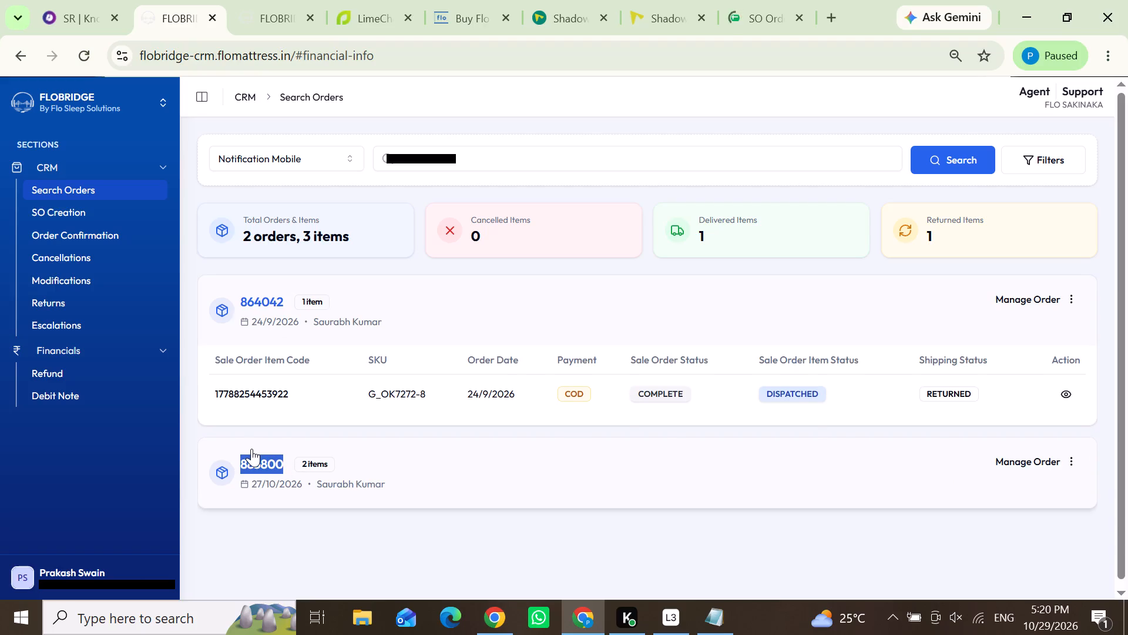
pyautogui.hotkey('ctrl', 'c')
pyautogui.click(390, 473)
pyautogui.scroll(-2, 448, 455)
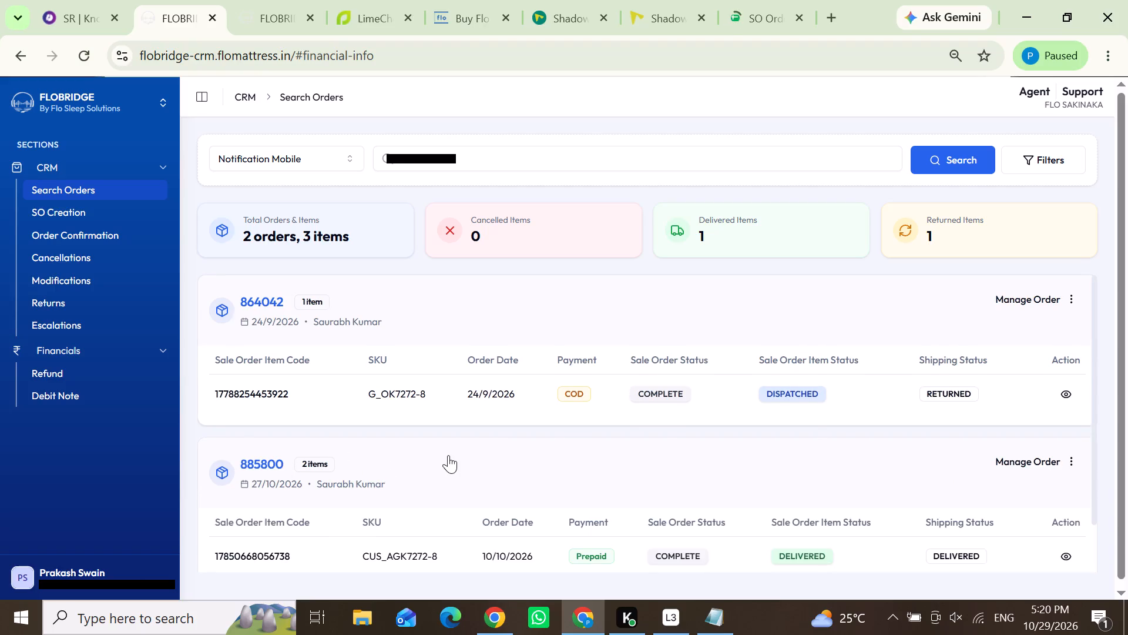
pyautogui.click(1053, 536)
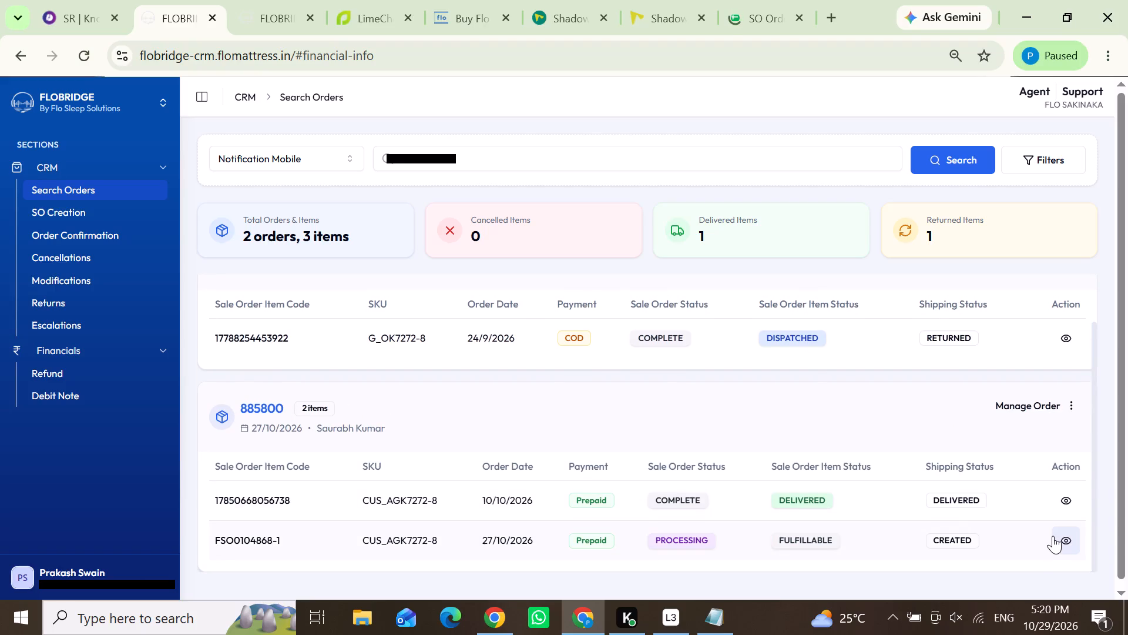
pyautogui.click(439, 325)
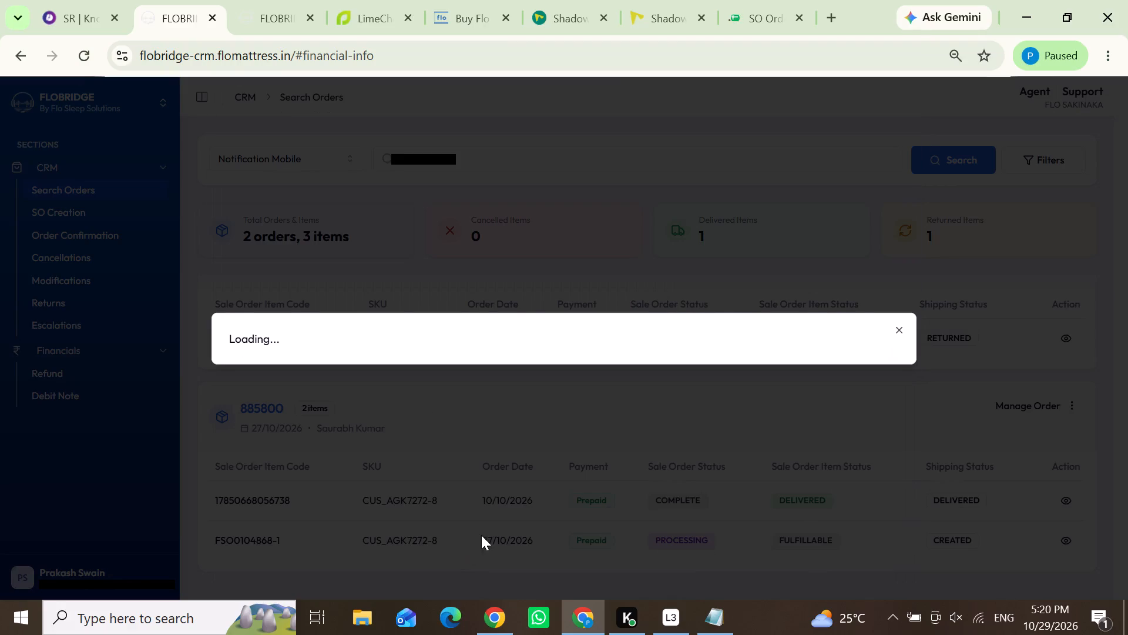
pyautogui.click(410, 566)
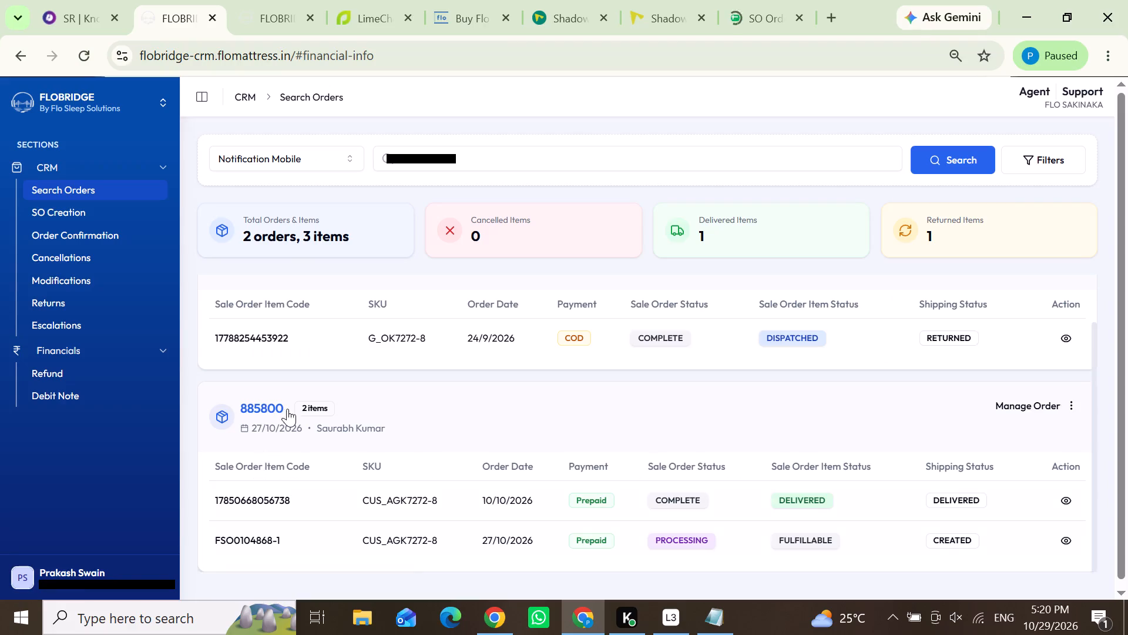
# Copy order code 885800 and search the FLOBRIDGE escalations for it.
pyautogui.moveTo(289, 409); pyautogui.dragTo(234, 409)
pyautogui.hotkey('ctrl', 'c')
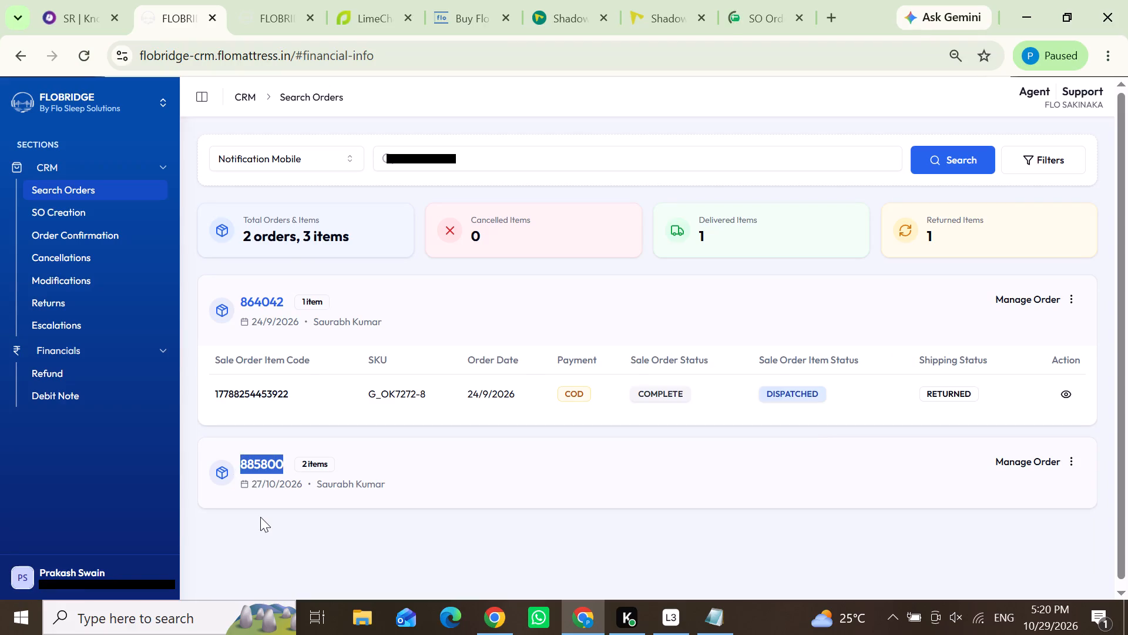
pyautogui.click(69, 326)
pyautogui.click(429, 374)
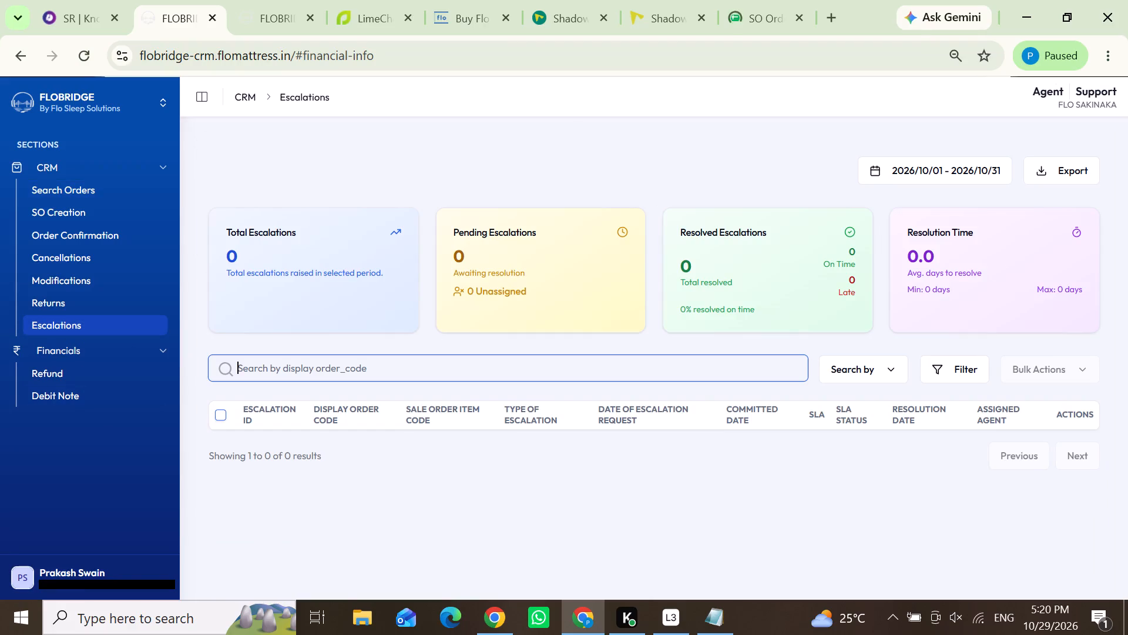
pyautogui.hotkey('ctrl', 'v')
pyautogui.press('Return')
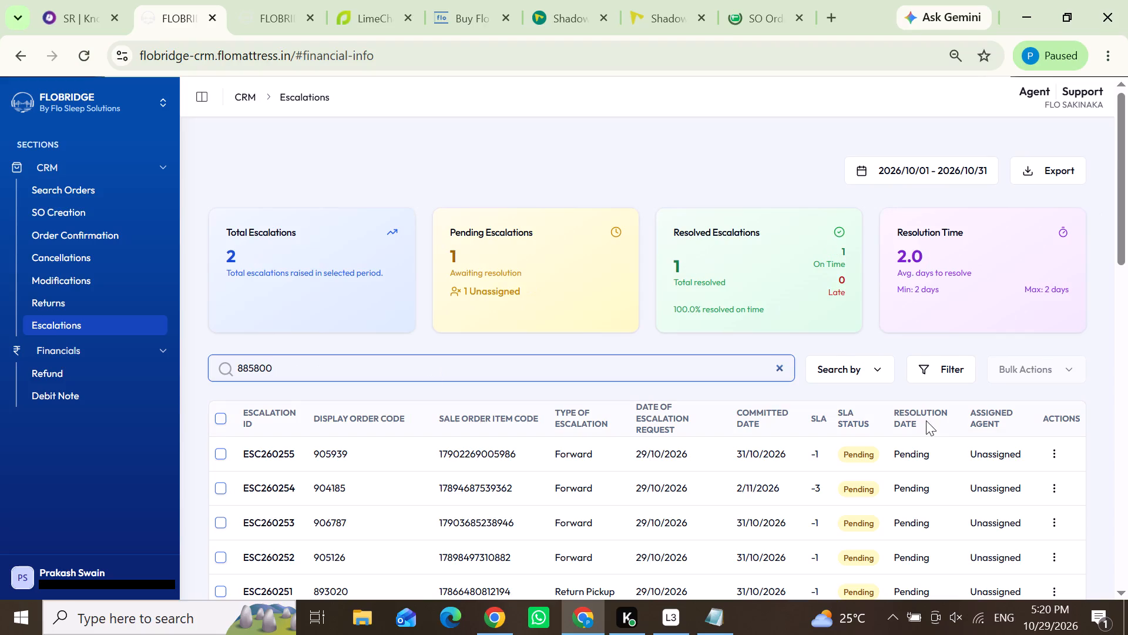
pyautogui.click(262, 0)
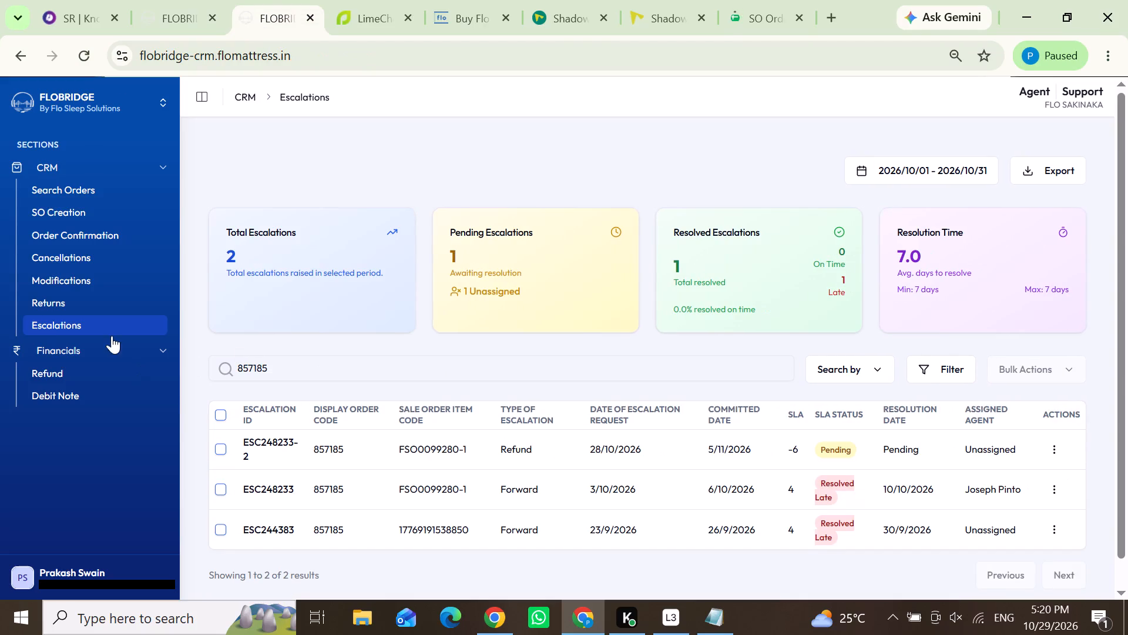
pyautogui.click(95, 185)
pyautogui.click(466, 166)
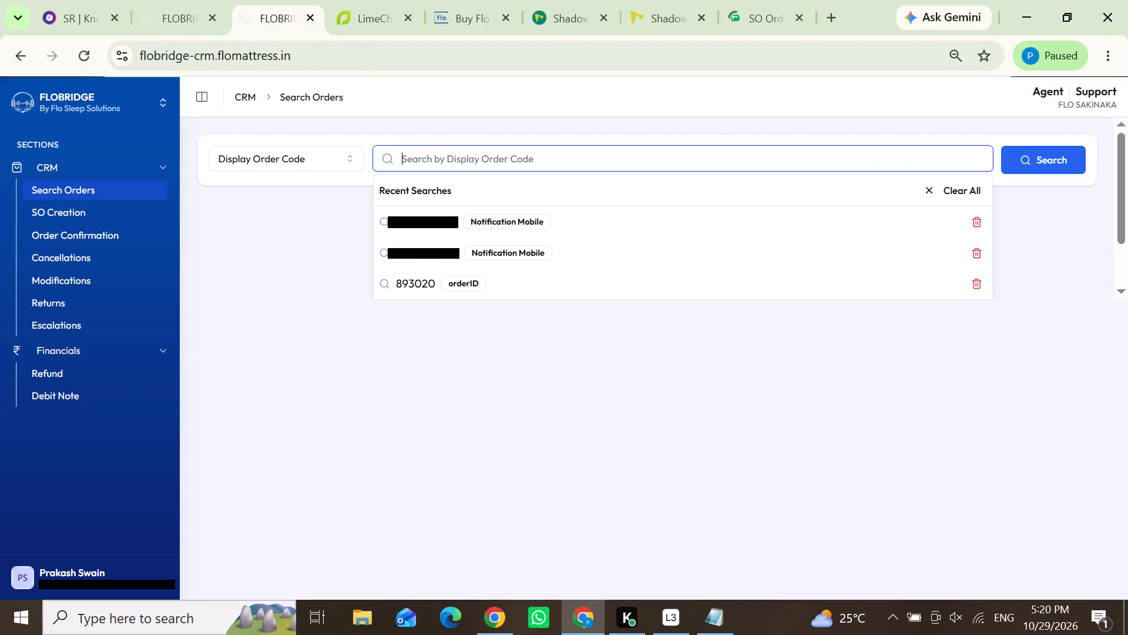
pyautogui.hotkey('ctrl', 'v')
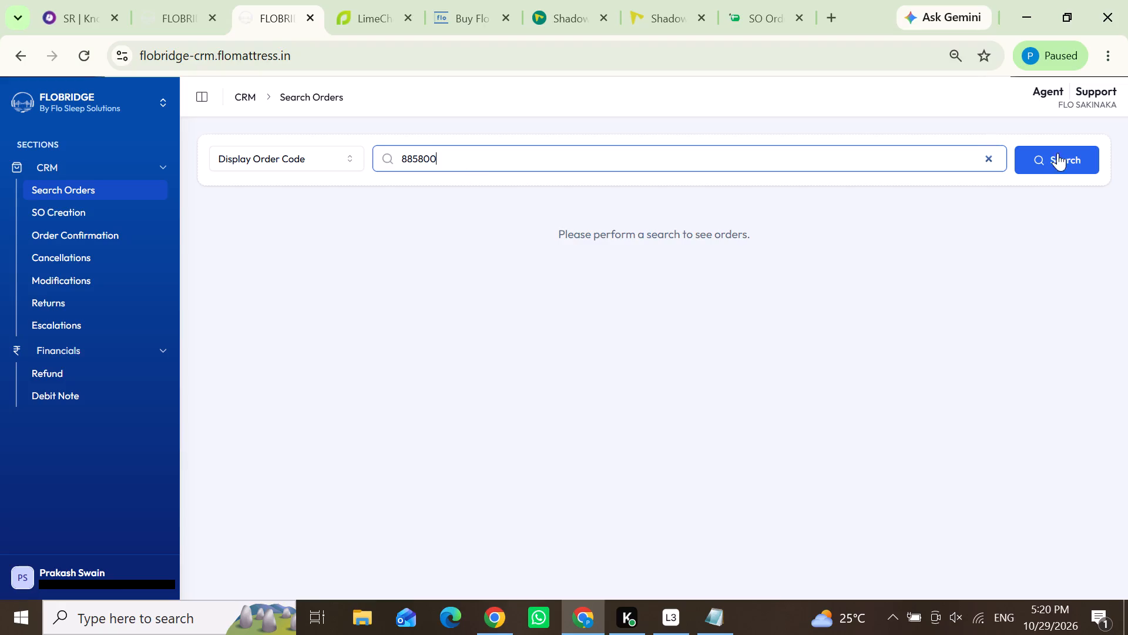
pyautogui.click(1056, 158)
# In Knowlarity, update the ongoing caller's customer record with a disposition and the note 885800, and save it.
pyautogui.click(81, 0)
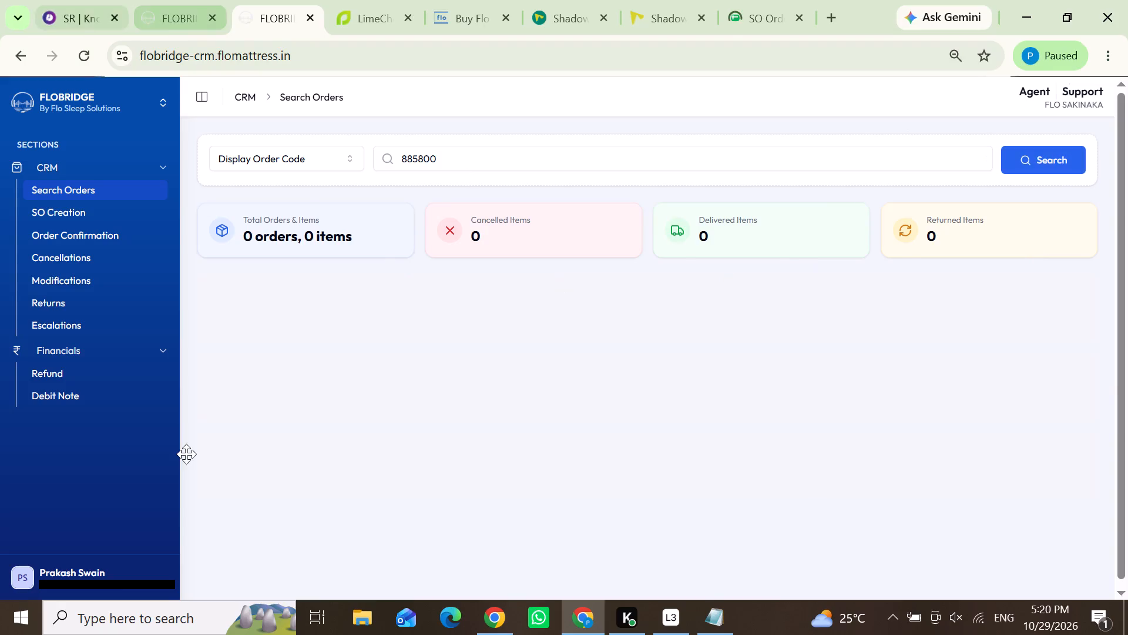
pyautogui.click(164, 545)
pyautogui.scroll(-1, 219, 442)
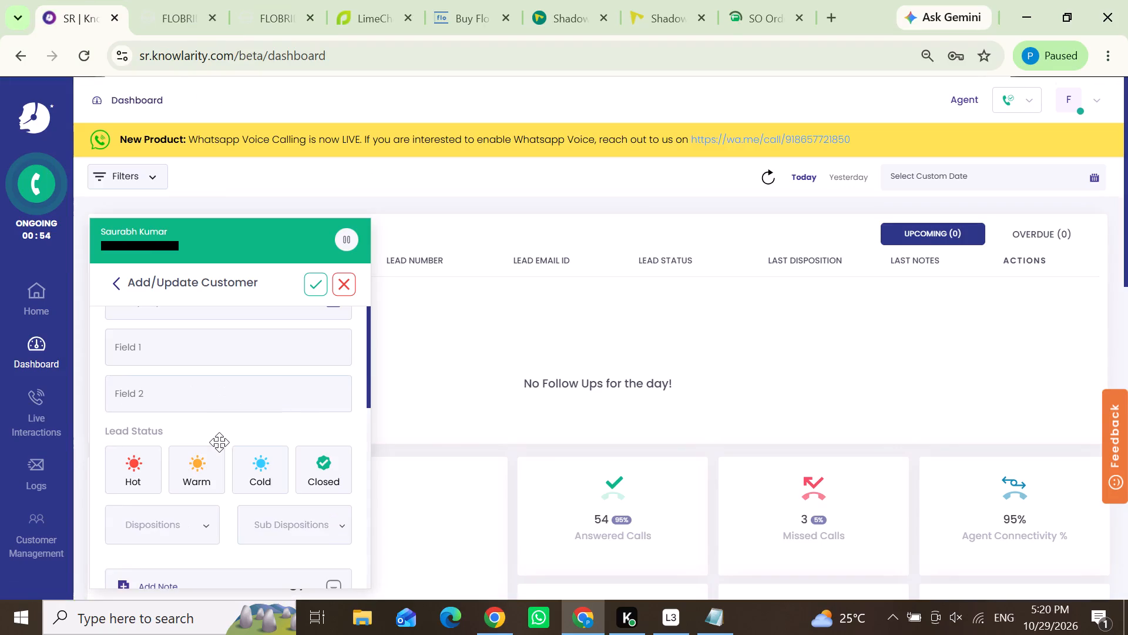
pyautogui.click(200, 467)
pyautogui.moveTo(210, 513); pyautogui.dragTo(207, 569)
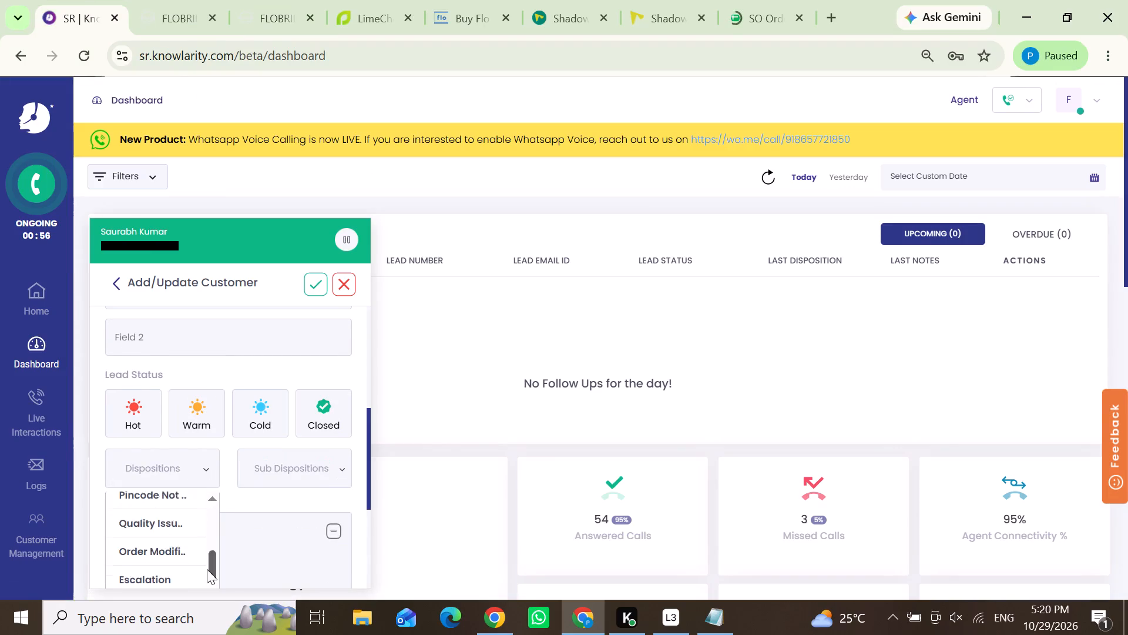
pyautogui.moveTo(207, 569); pyautogui.dragTo(204, 615)
pyautogui.scroll(-2, 275, 492)
pyautogui.click(152, 383)
pyautogui.click(167, 342)
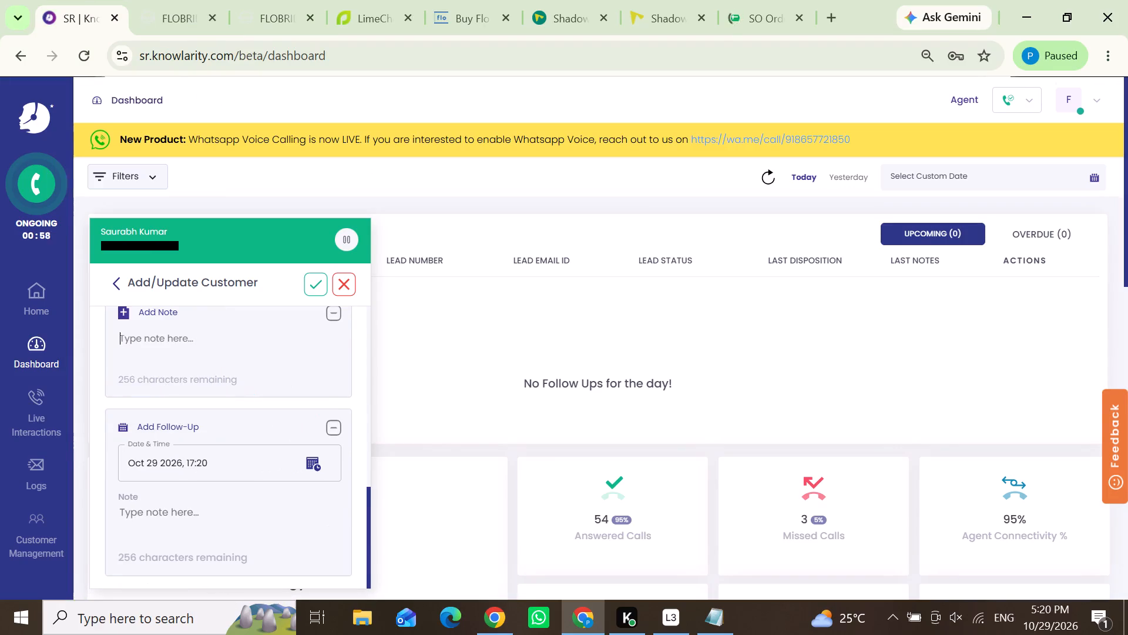
pyautogui.hotkey('ctrl', 'v')
pyautogui.click(315, 280)
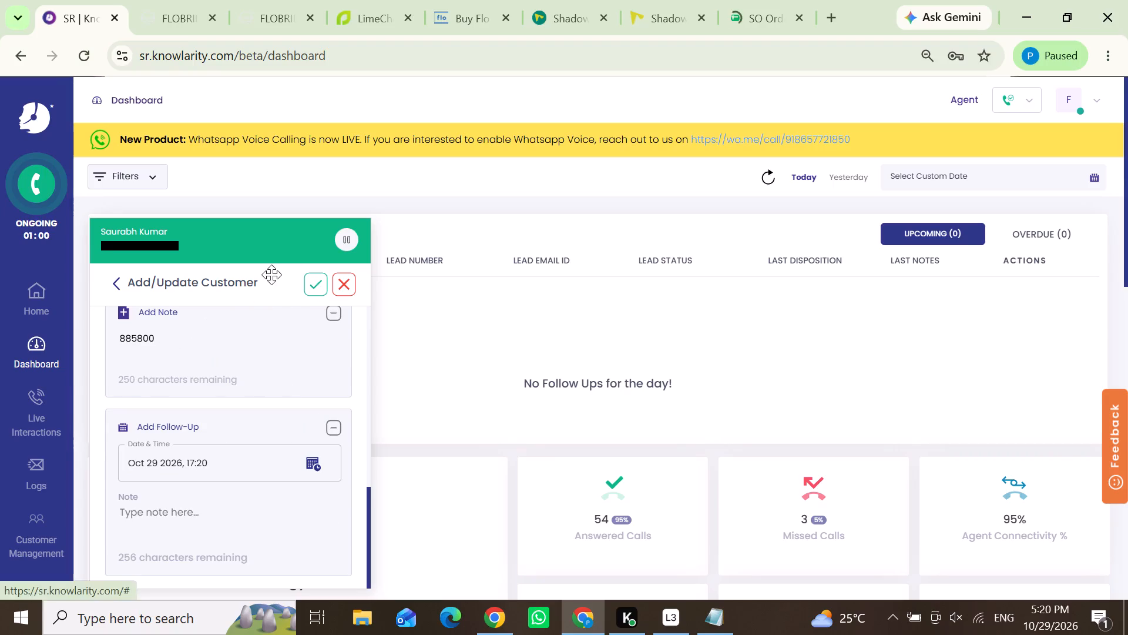
pyautogui.click(270, 0)
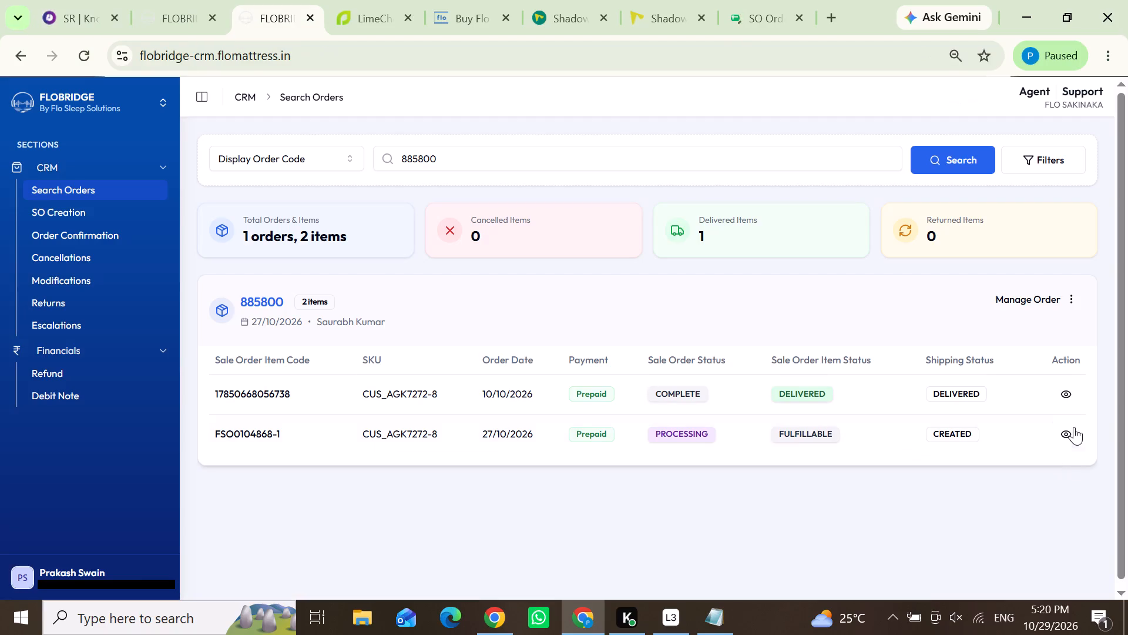
pyautogui.click(1074, 427)
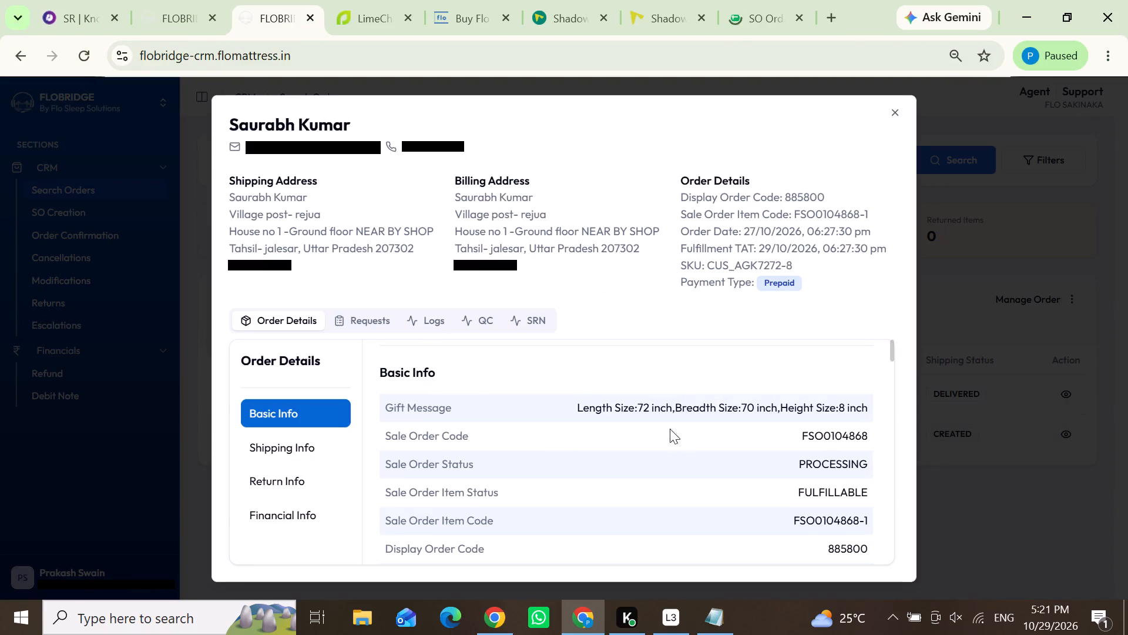
pyautogui.click(166, 12)
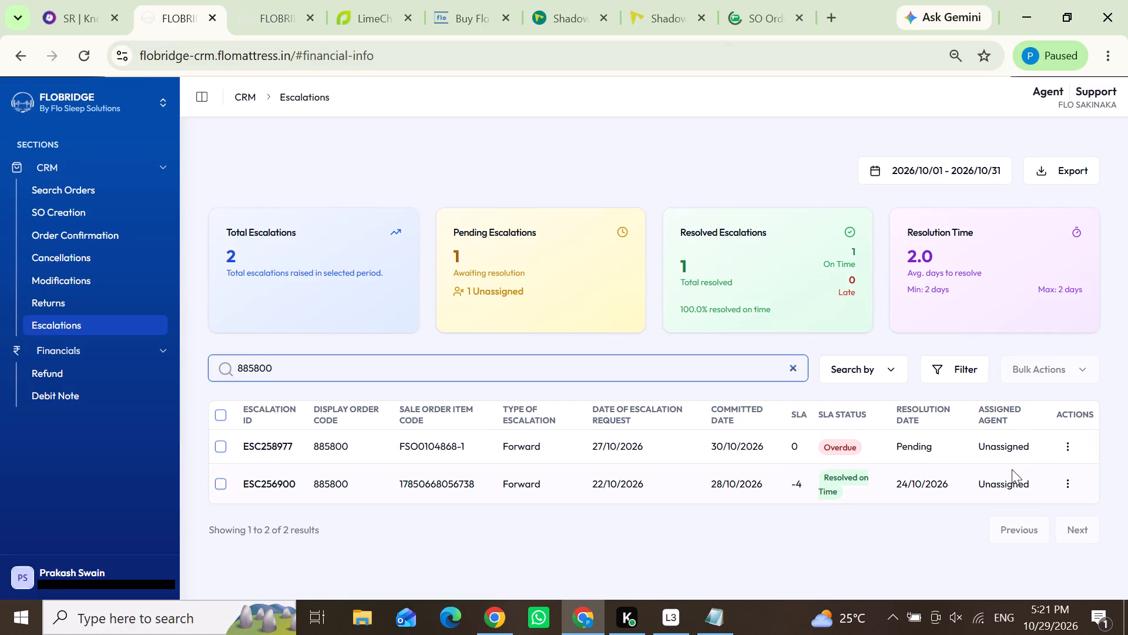
pyautogui.click(1067, 448)
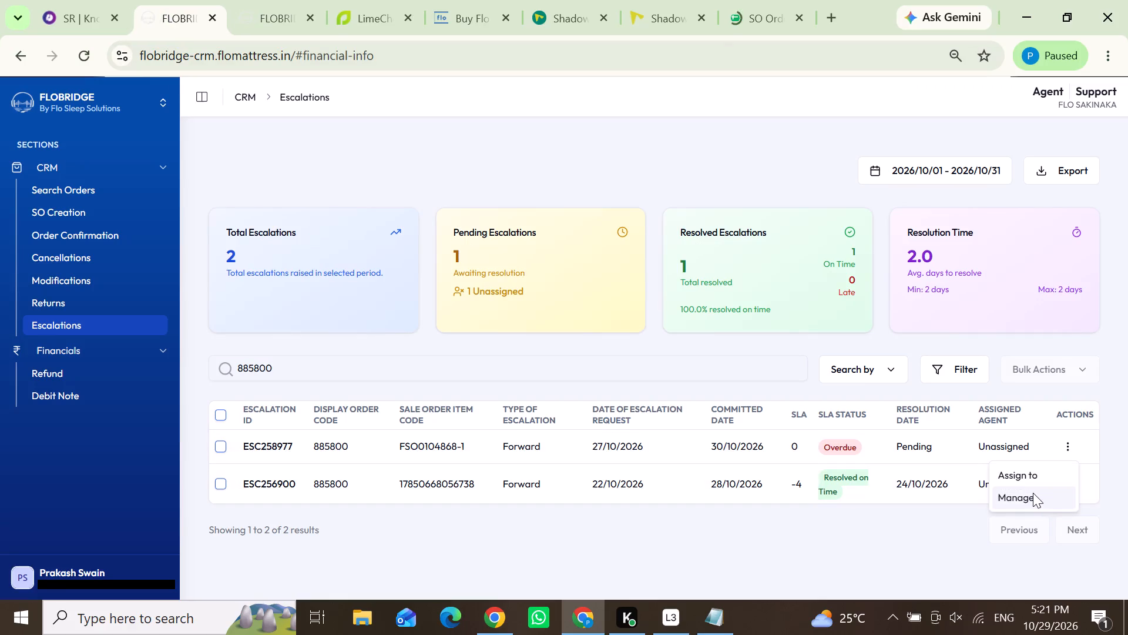
pyautogui.click(270, 0)
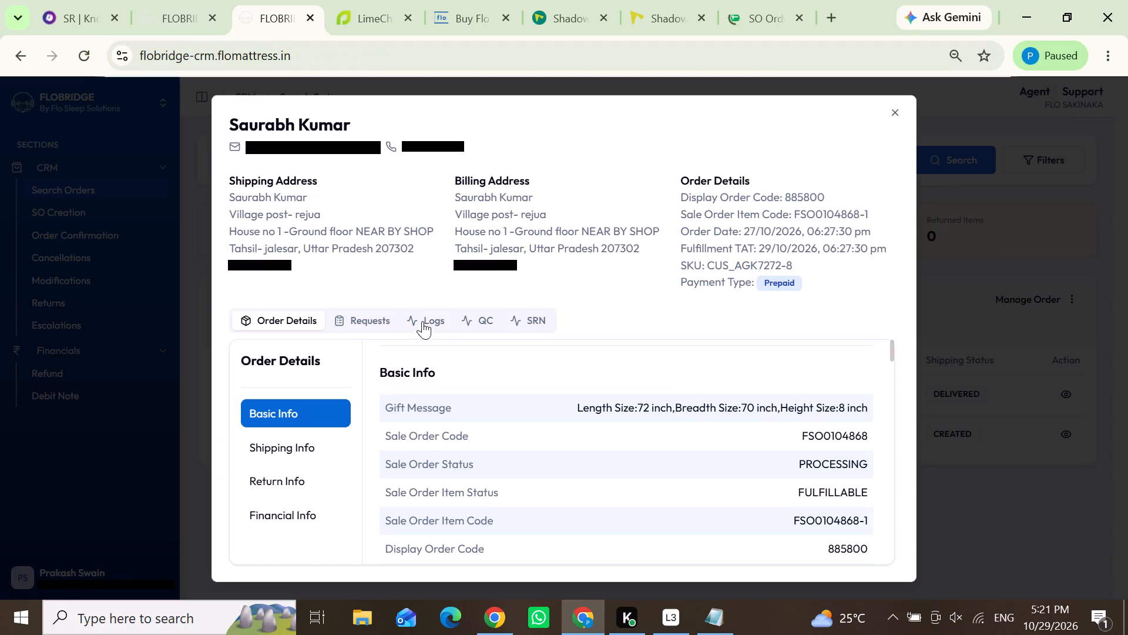
pyautogui.scroll(-3, 565, 472)
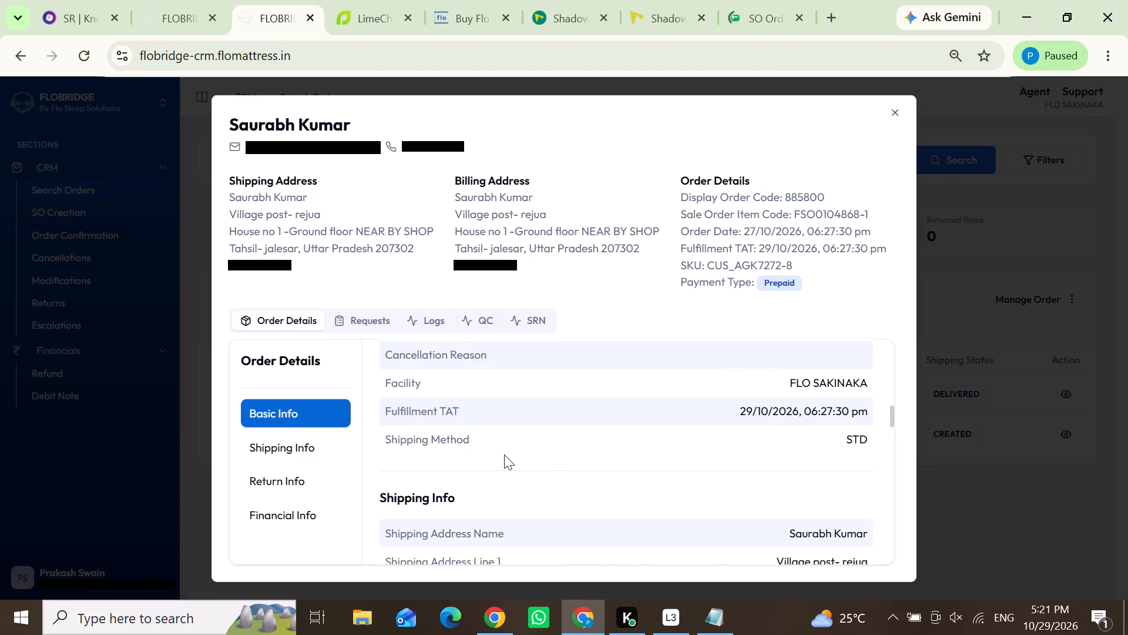
pyautogui.click(184, 18)
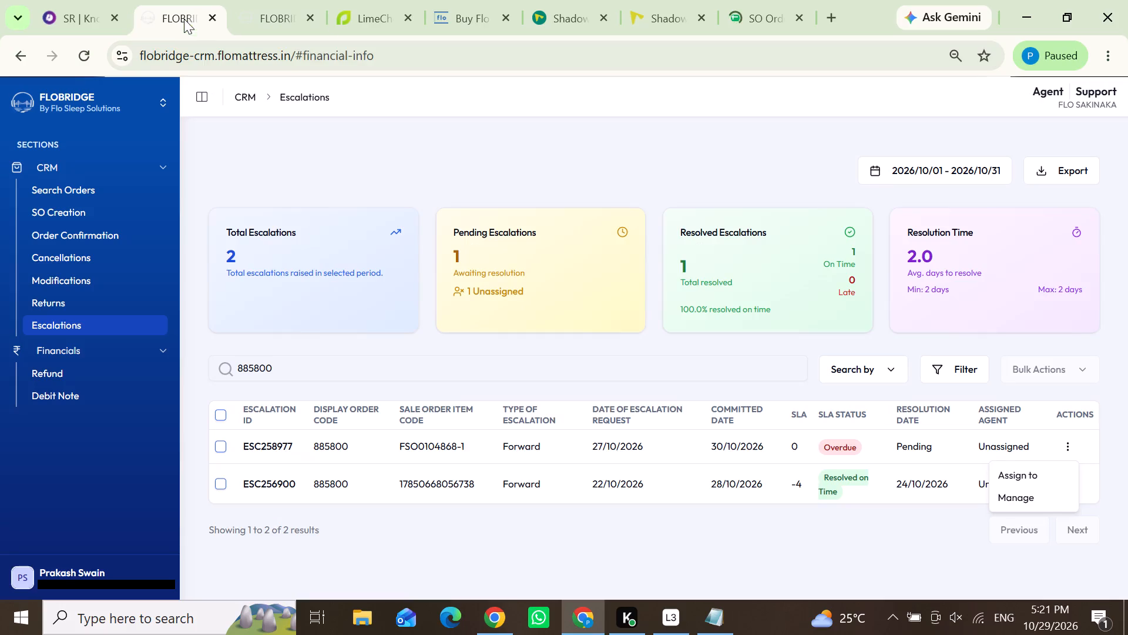
pyautogui.click(1019, 500)
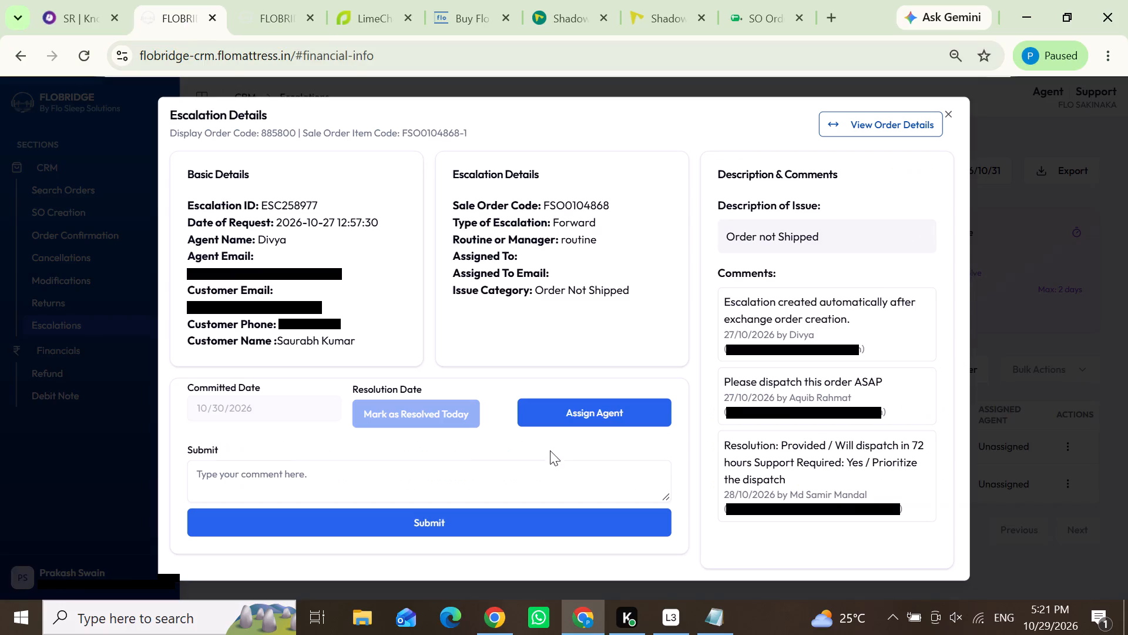
pyautogui.moveTo(725, 300); pyautogui.dragTo(726, 301)
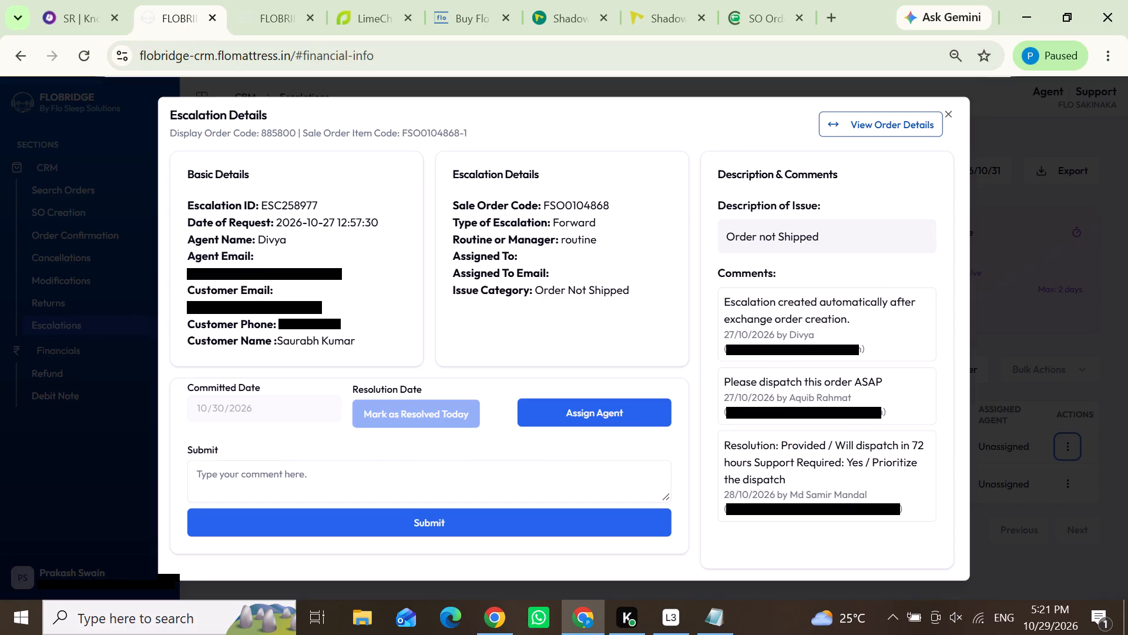
pyautogui.moveTo(726, 301); pyautogui.dragTo(883, 318)
pyautogui.moveTo(721, 380); pyautogui.dragTo(788, 382)
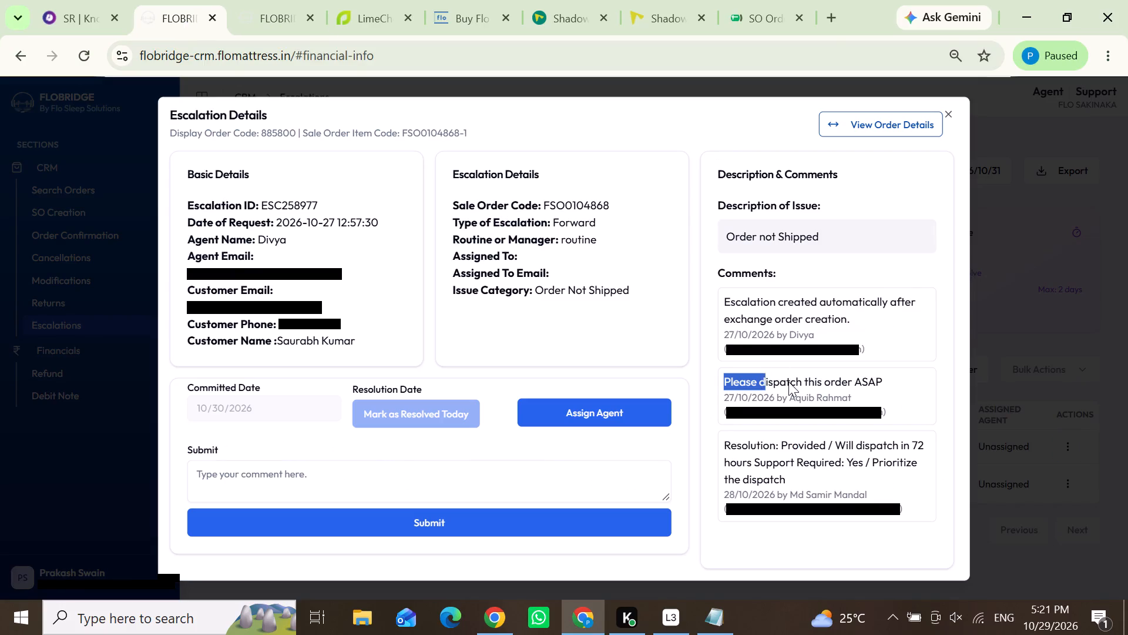
pyautogui.moveTo(788, 382); pyautogui.dragTo(917, 382)
pyautogui.hotkey('ctrl', 'c')
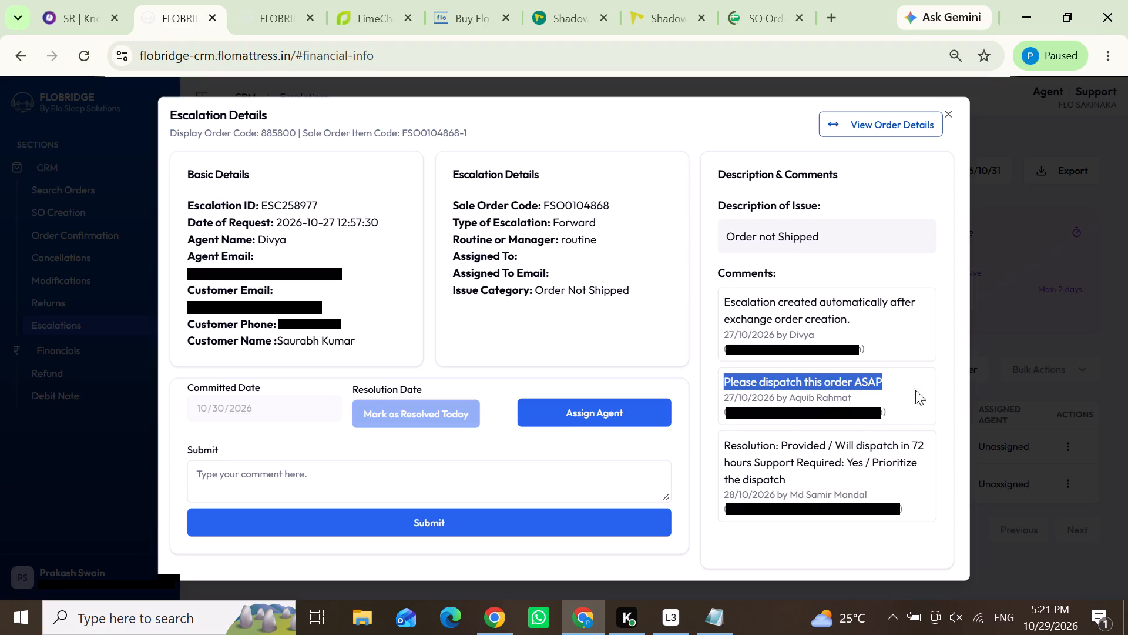
pyautogui.click(478, 479)
pyautogui.hotkey('ctrl', 'v')
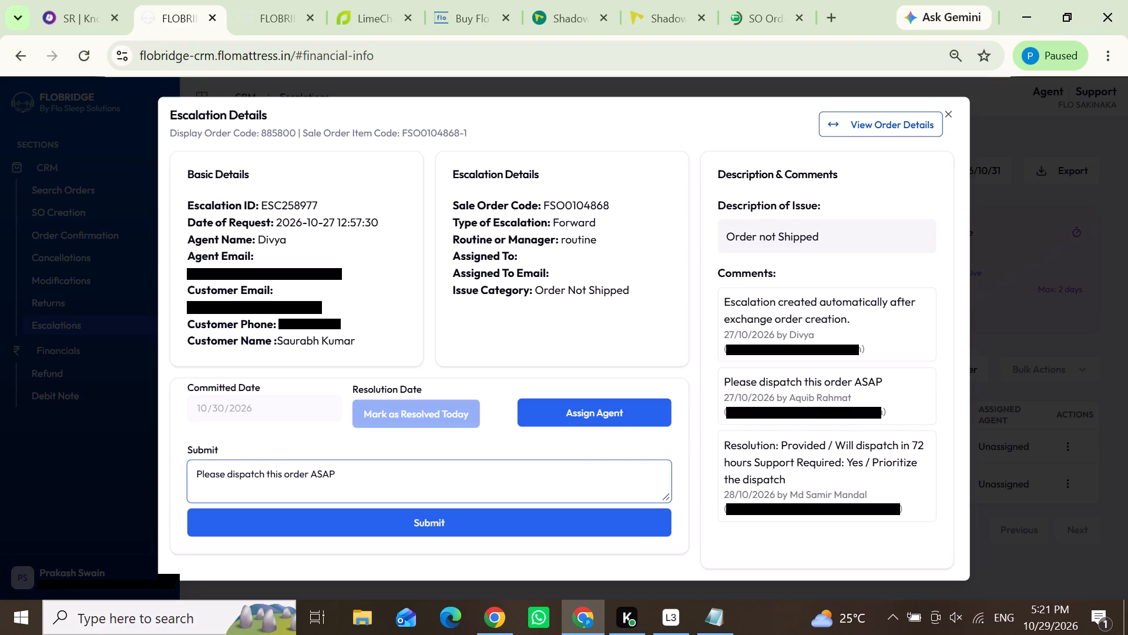
pyautogui.click(457, 517)
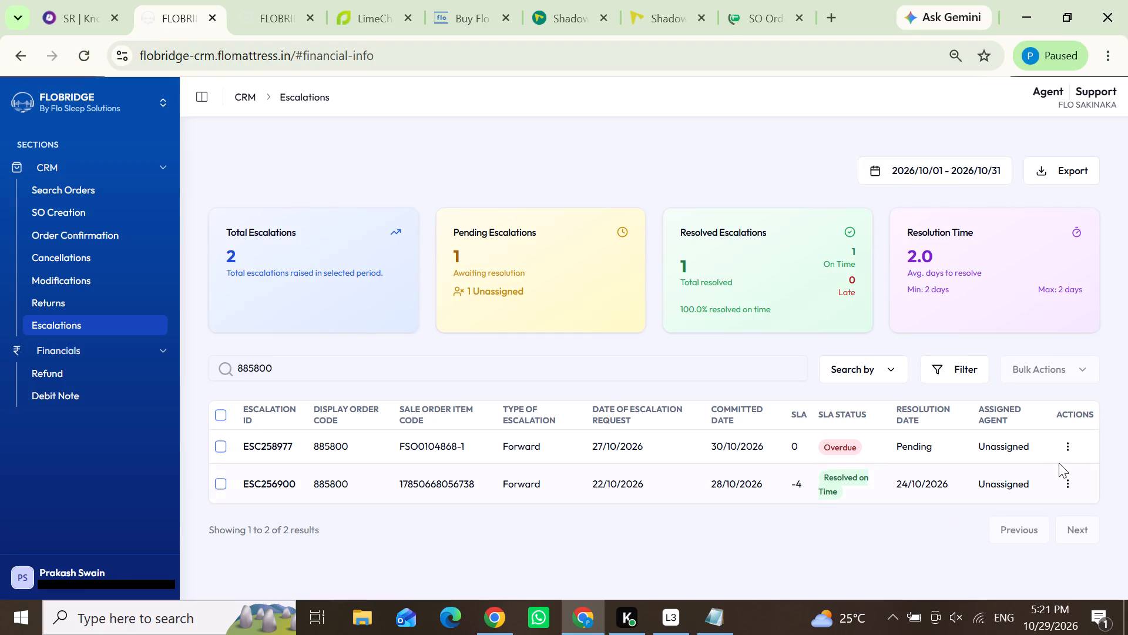
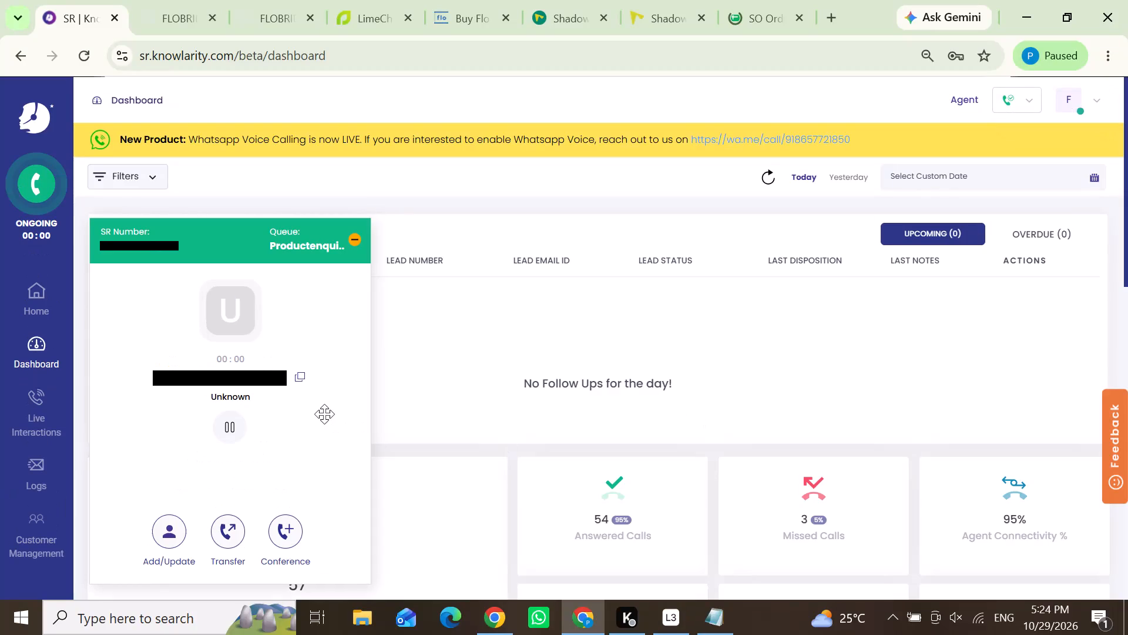
# Copy the new caller's phone number from Knowlarity and search FLOBRIDGE orders by Notification Mobile with it, without the country code.
pyautogui.click(300, 371)
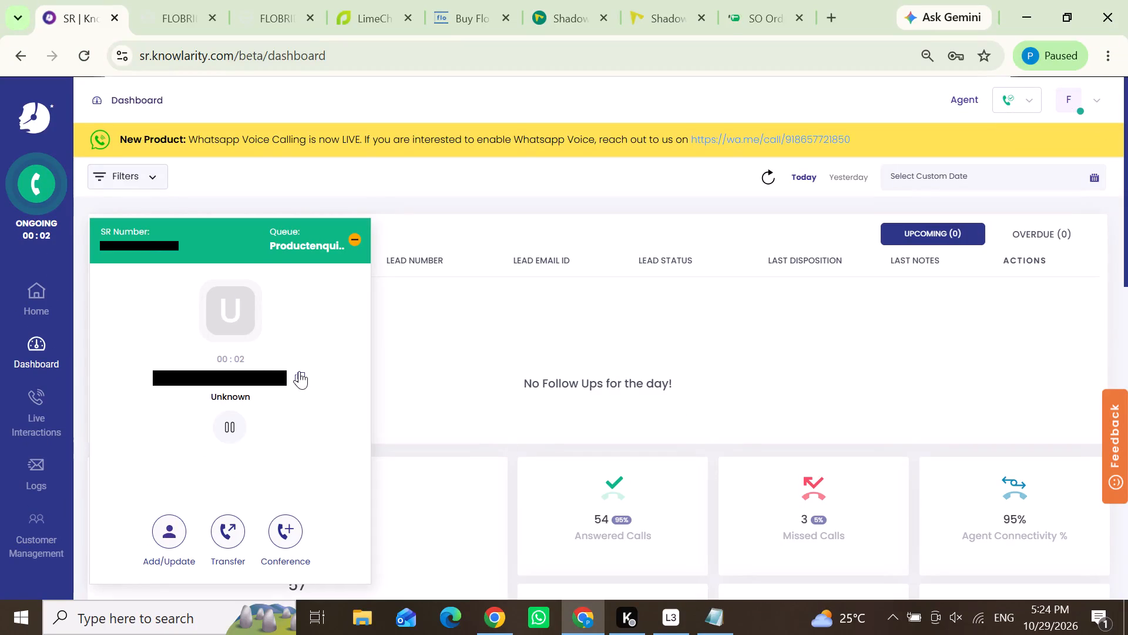
pyautogui.click(160, 30)
pyautogui.click(78, 188)
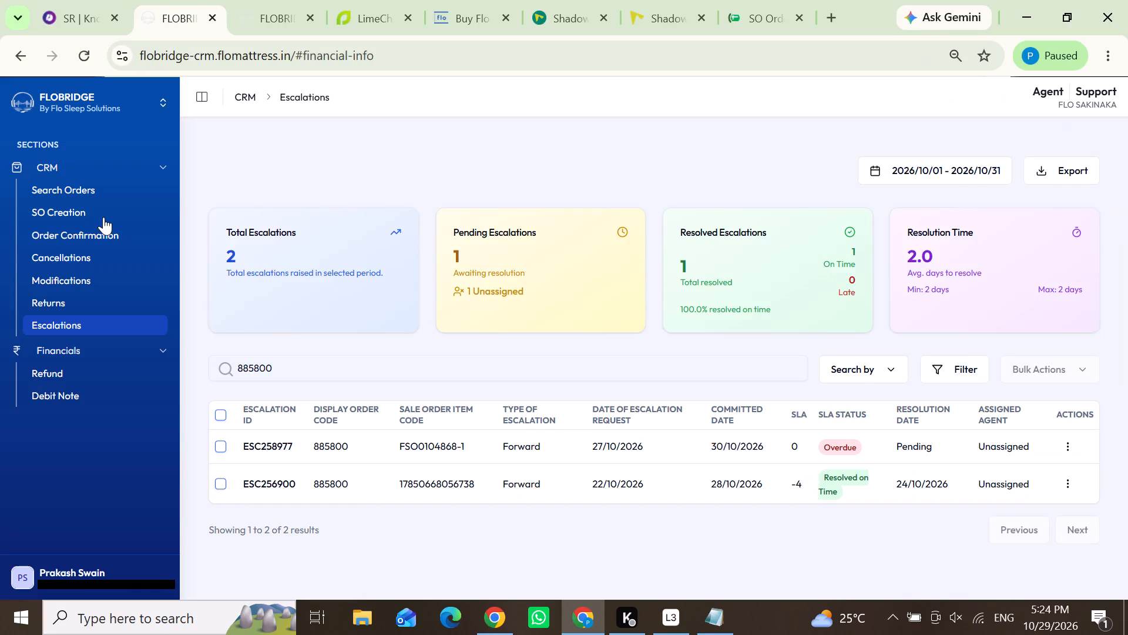
pyautogui.click(345, 161)
pyautogui.click(328, 213)
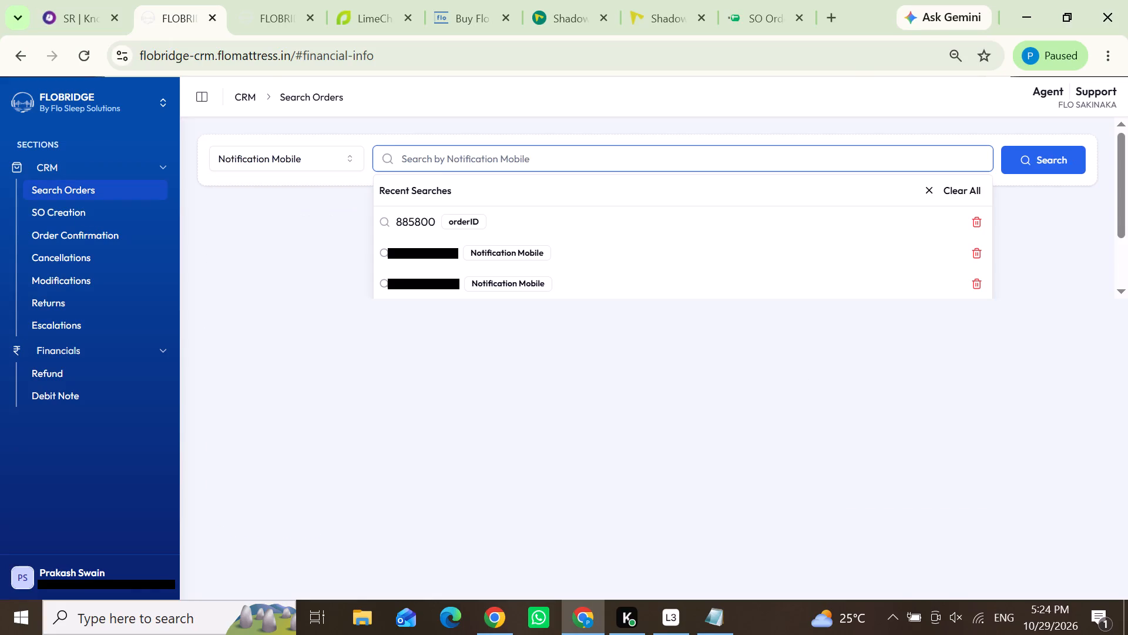
pyautogui.hotkey('ctrl', 'v')
pyautogui.moveTo(415, 156); pyautogui.dragTo(378, 156)
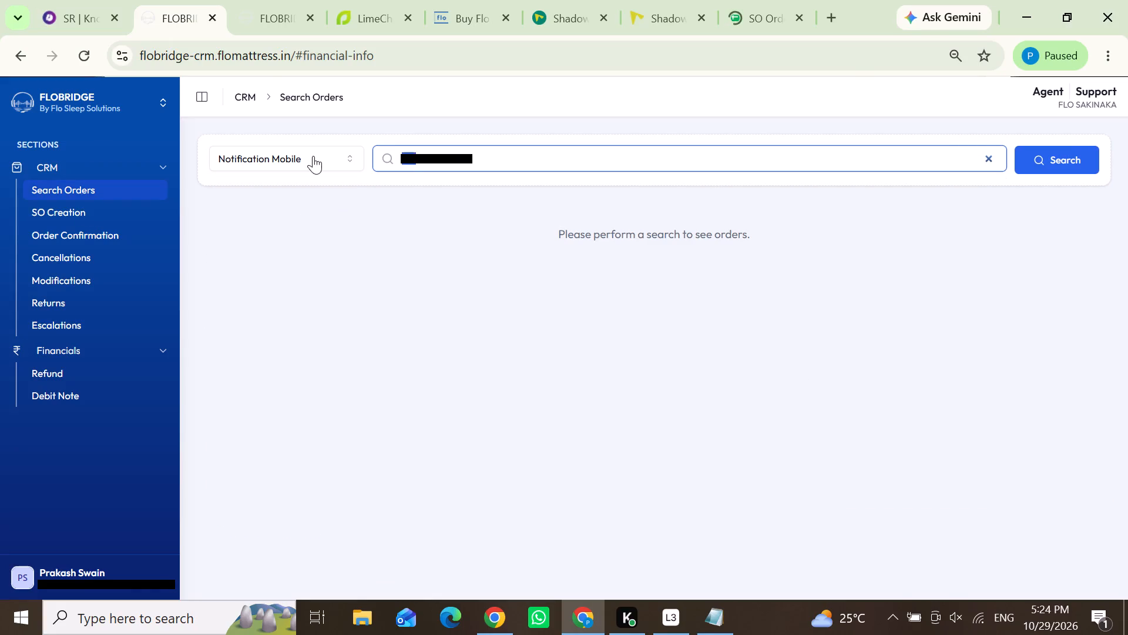
pyautogui.press('BackSpace')
pyautogui.click(1046, 158)
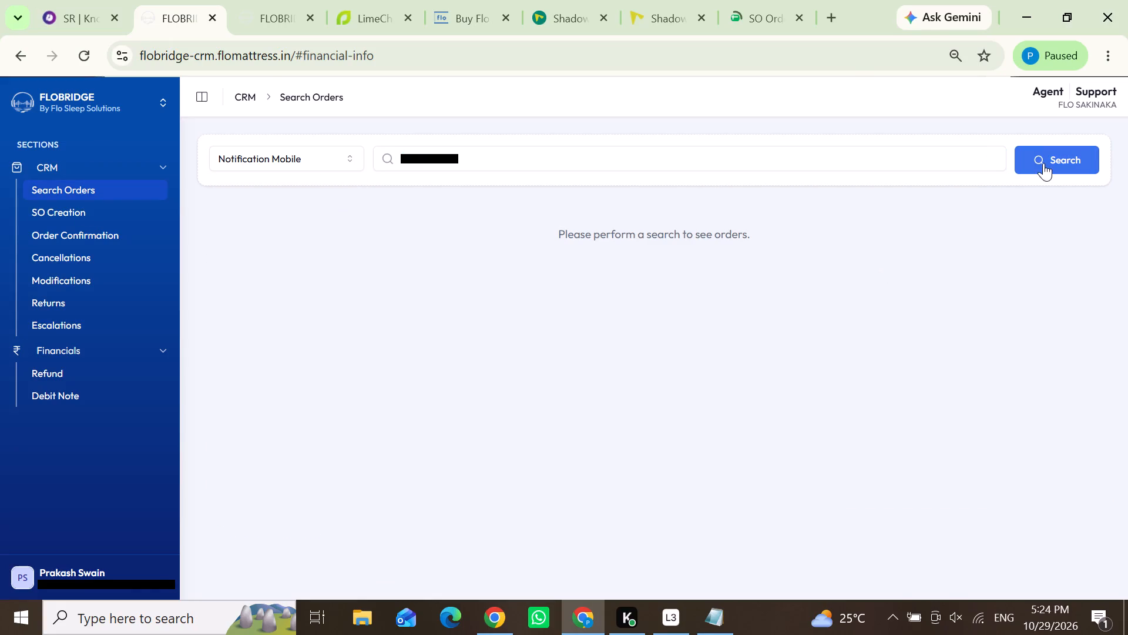
pyautogui.scroll(-1, 600, 341)
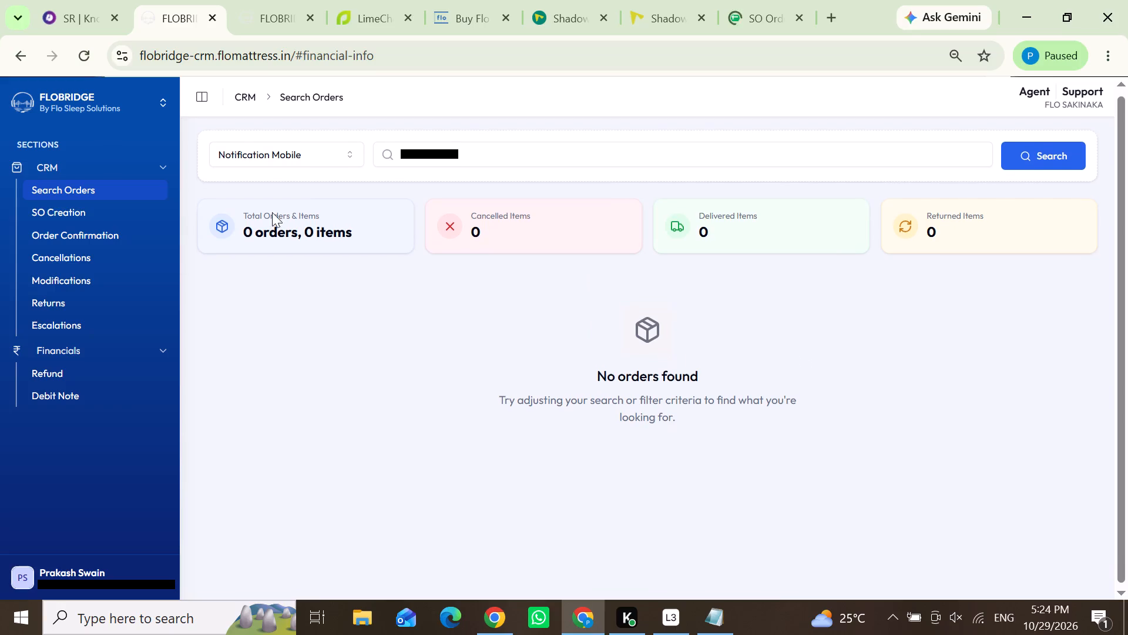
# Back in Knowlarity, add the ongoing caller's customer record with the caller's name and the Product Enquiry disposition, and save it.
pyautogui.click(90, 0)
pyautogui.click(176, 524)
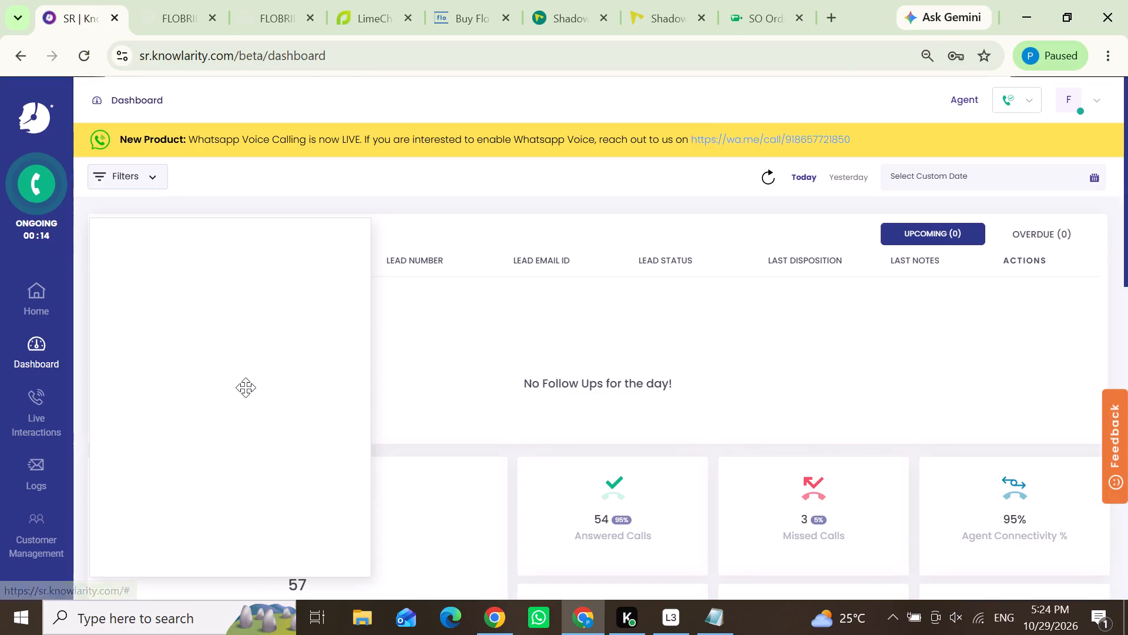
pyautogui.scroll(-1, 237, 423)
pyautogui.click(203, 463)
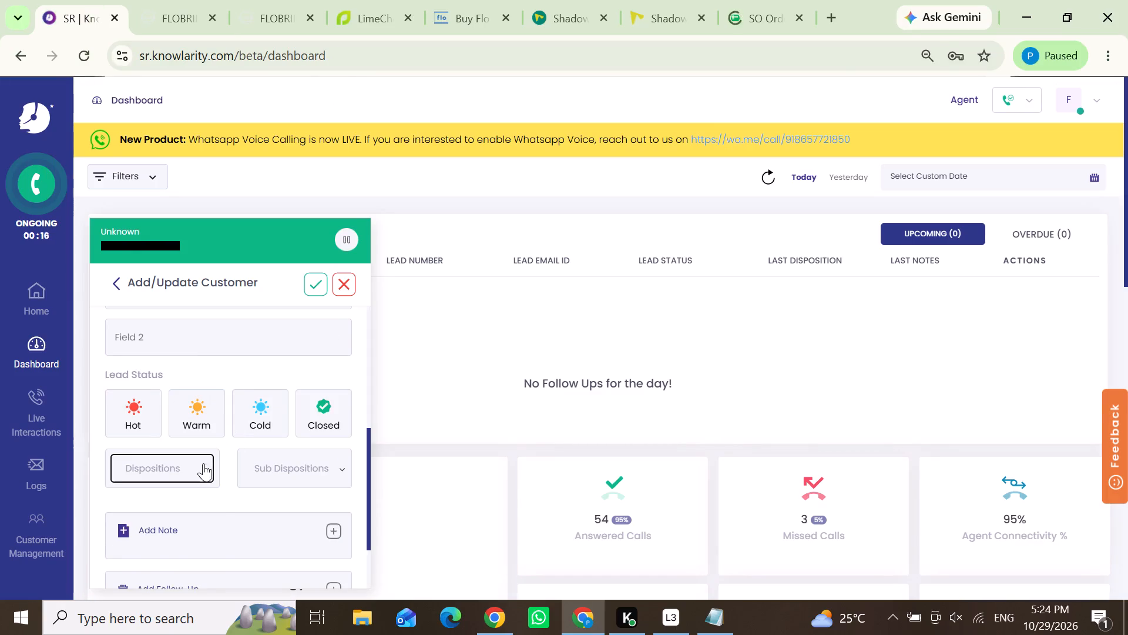
pyautogui.click(172, 557)
pyautogui.scroll(1, 261, 428)
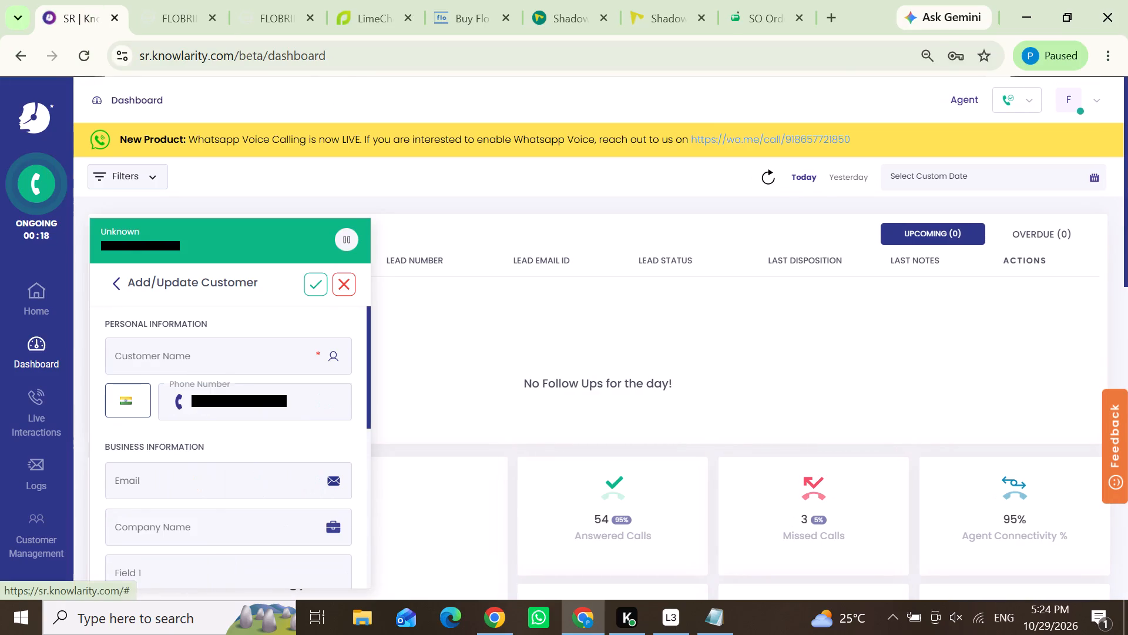
pyautogui.click(209, 360)
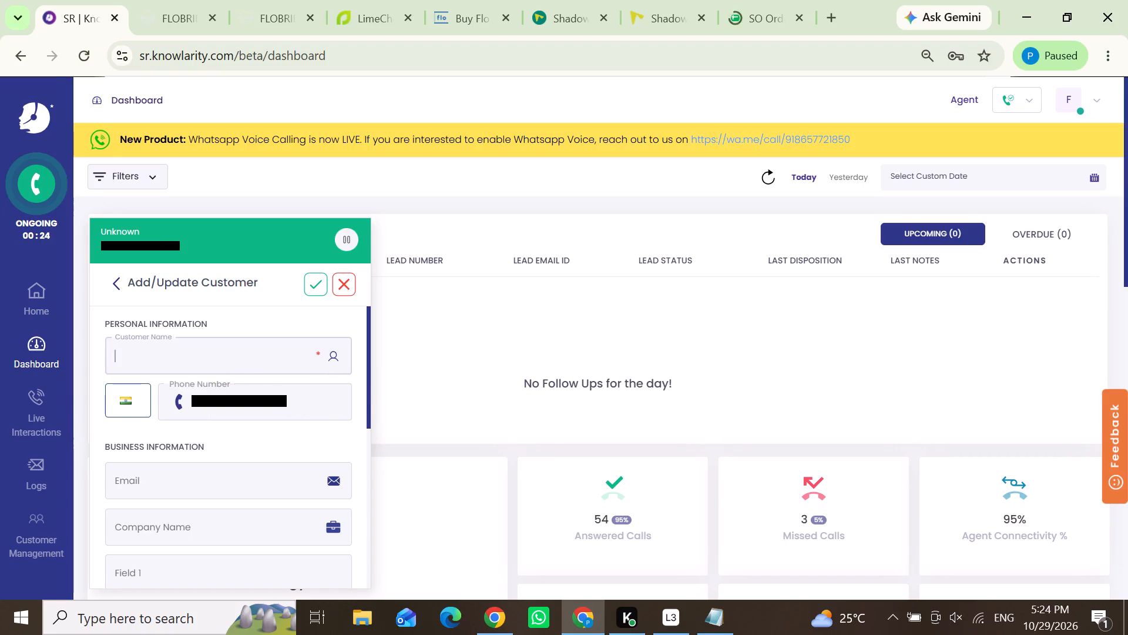
pyautogui.write('sa')
pyautogui.write('yed')
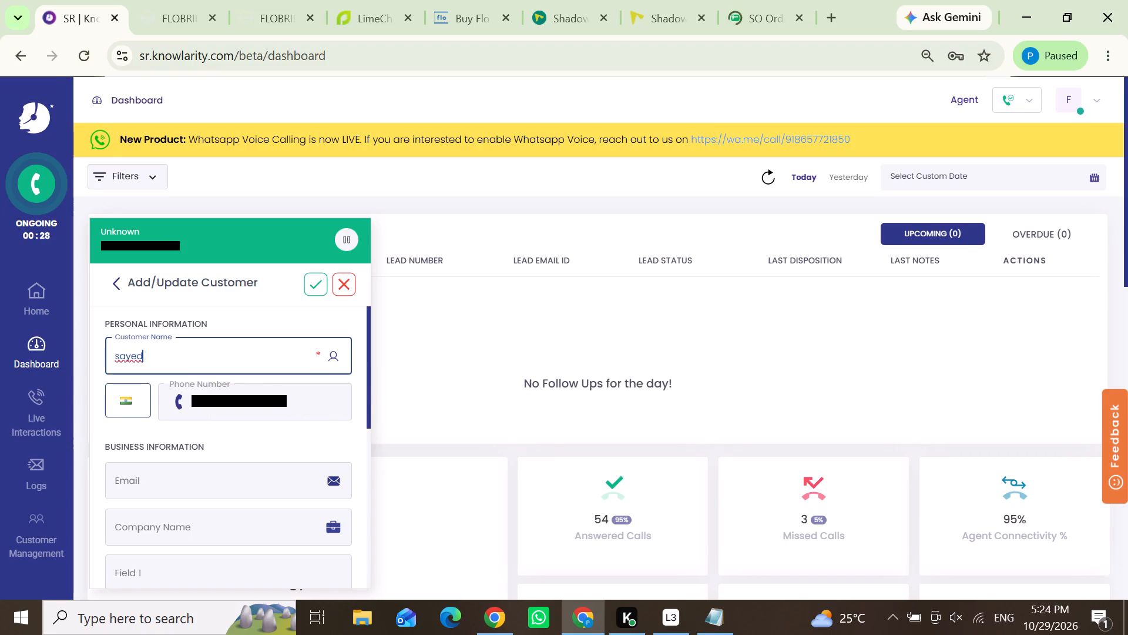
pyautogui.scroll(-1, 237, 415)
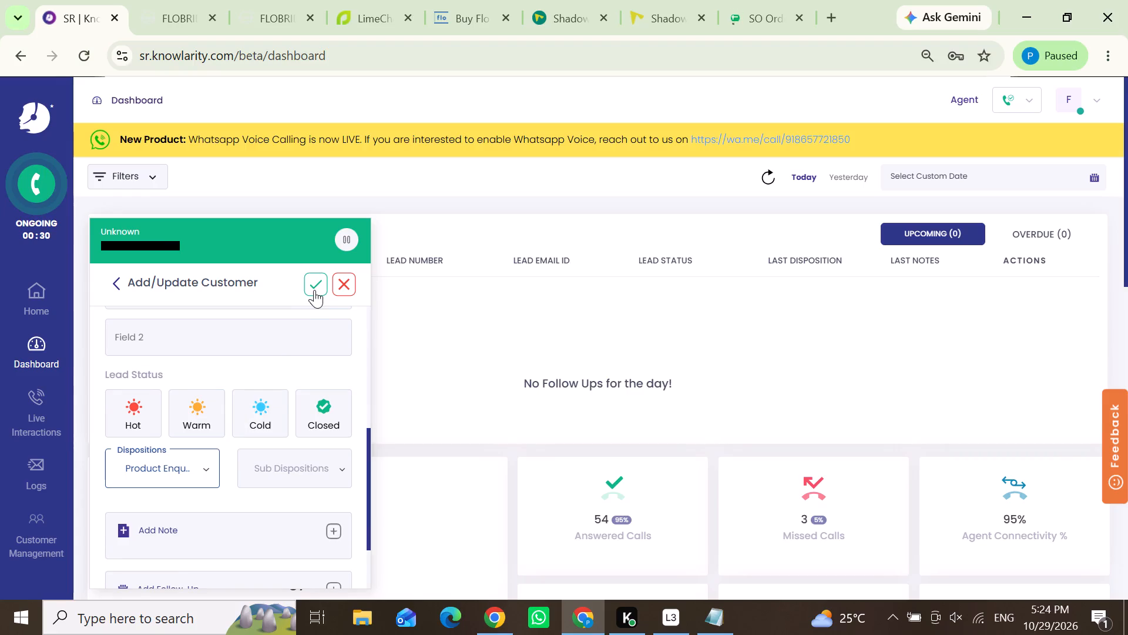
pyautogui.click(314, 289)
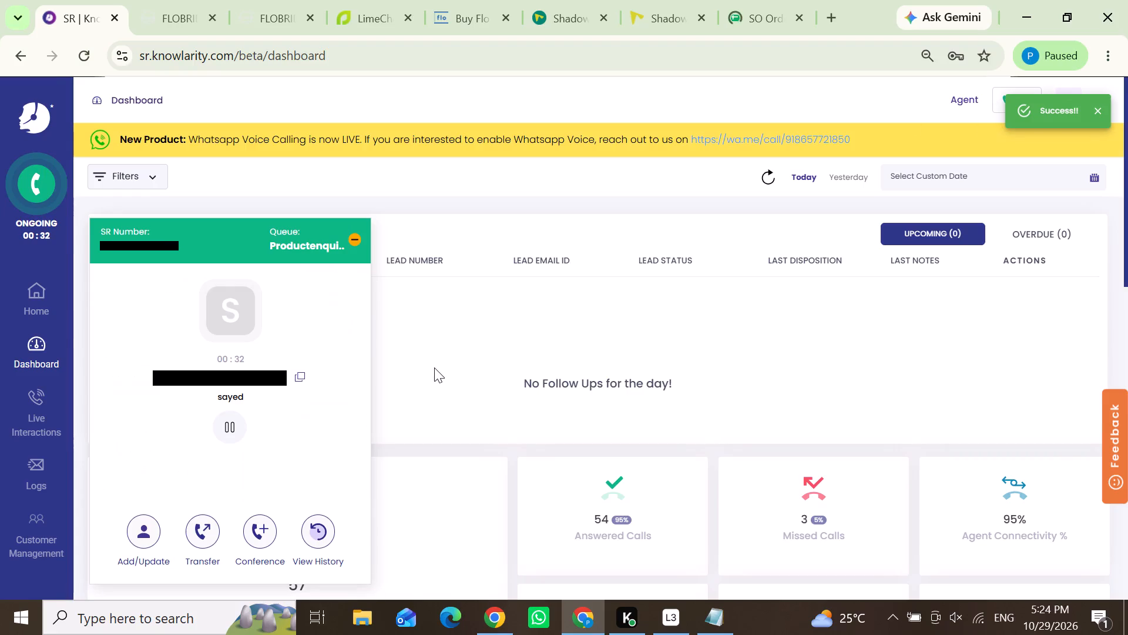
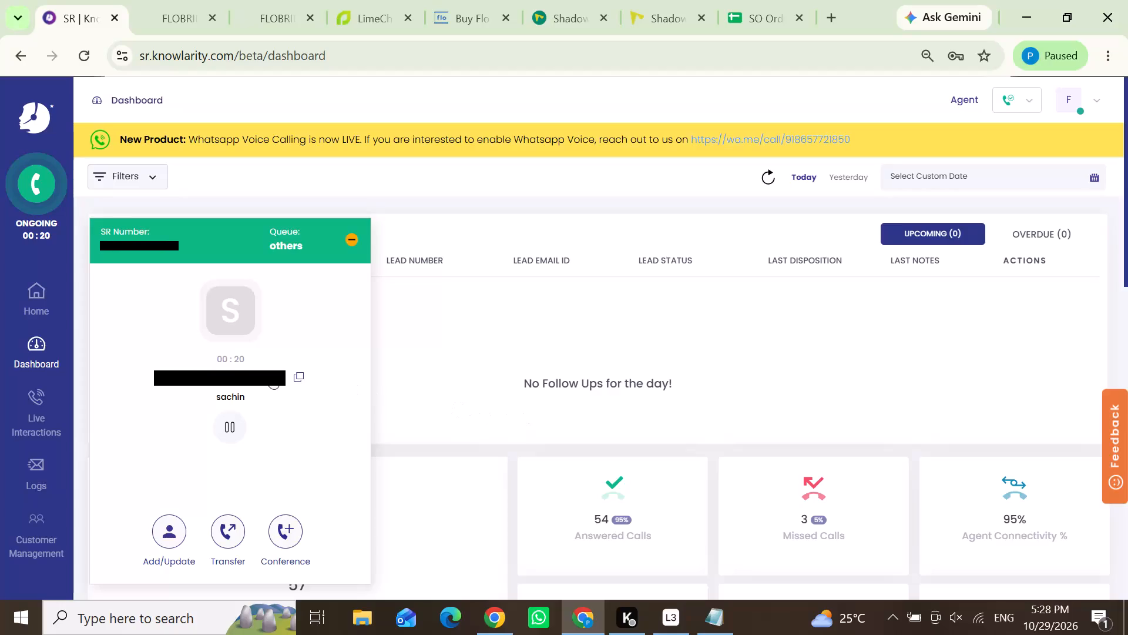
# Copy the ongoing caller's phone number from Knowlarity and search FLOBRIDGE orders by Notification Mobile with it, without the country code.
pyautogui.click(297, 375)
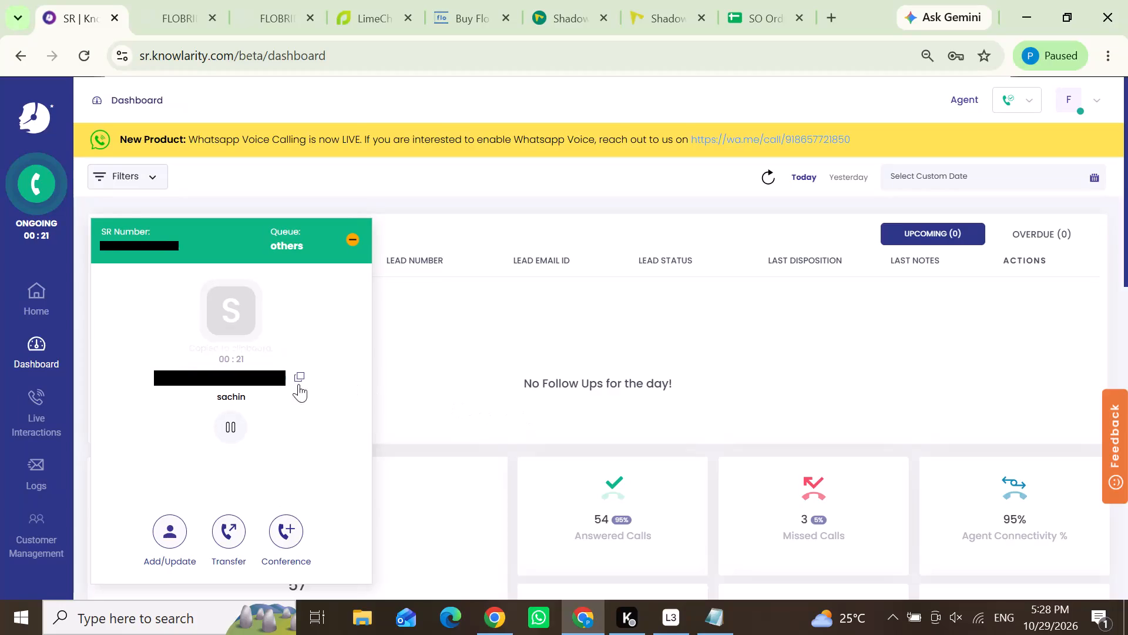
pyautogui.click(152, 0)
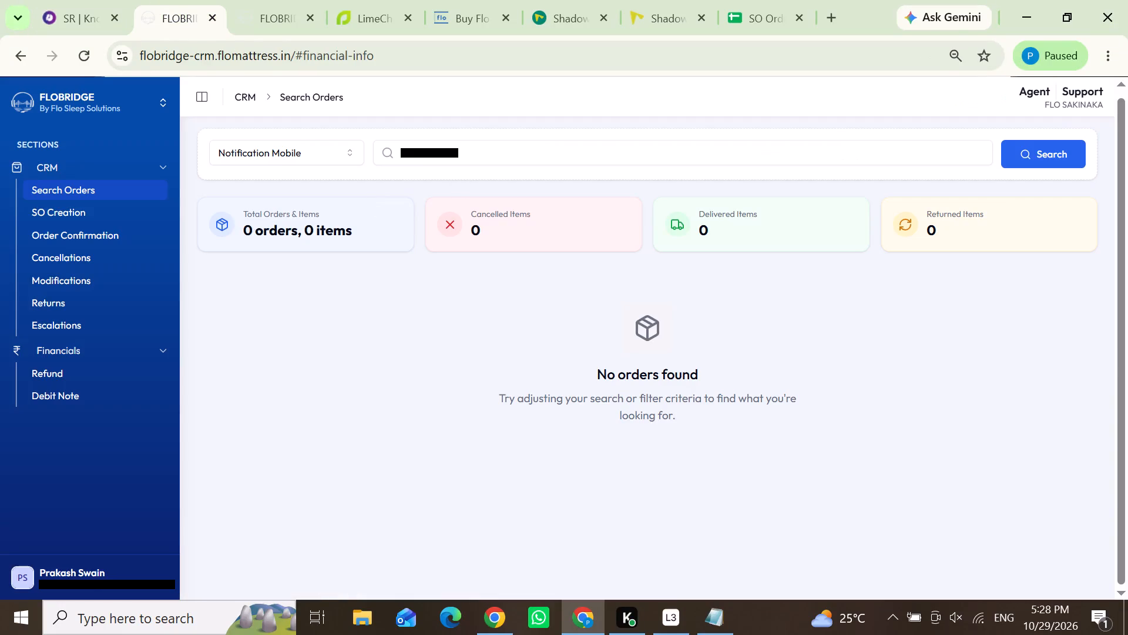
pyautogui.moveTo(471, 156); pyautogui.dragTo(387, 155)
pyautogui.hotkey('ctrl', 'v')
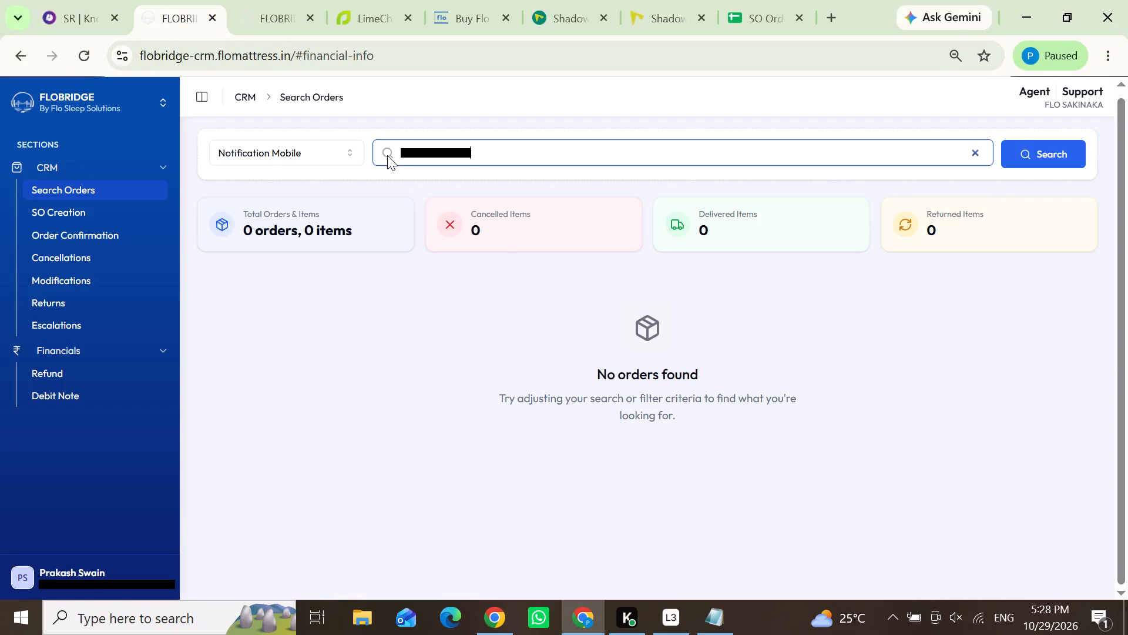
pyautogui.moveTo(418, 154); pyautogui.dragTo(361, 147)
pyautogui.press('BackSpace')
pyautogui.click(1008, 155)
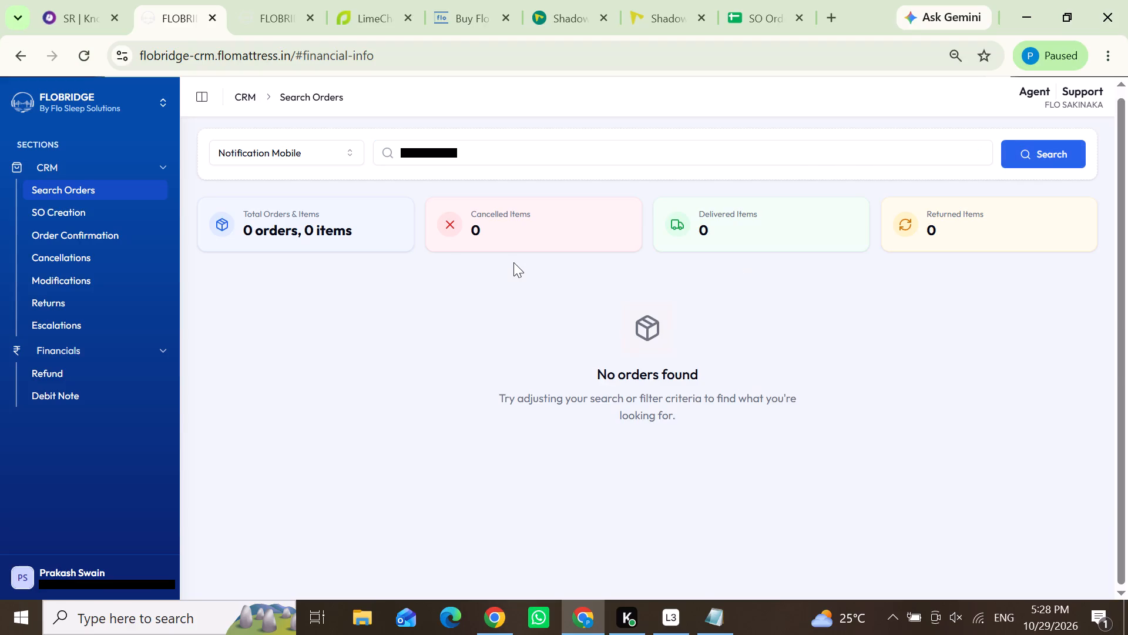
# Back in Knowlarity, set the ongoing caller's customer record to the Product Enquiry disposition and save it.
pyautogui.click(95, 0)
pyautogui.click(159, 524)
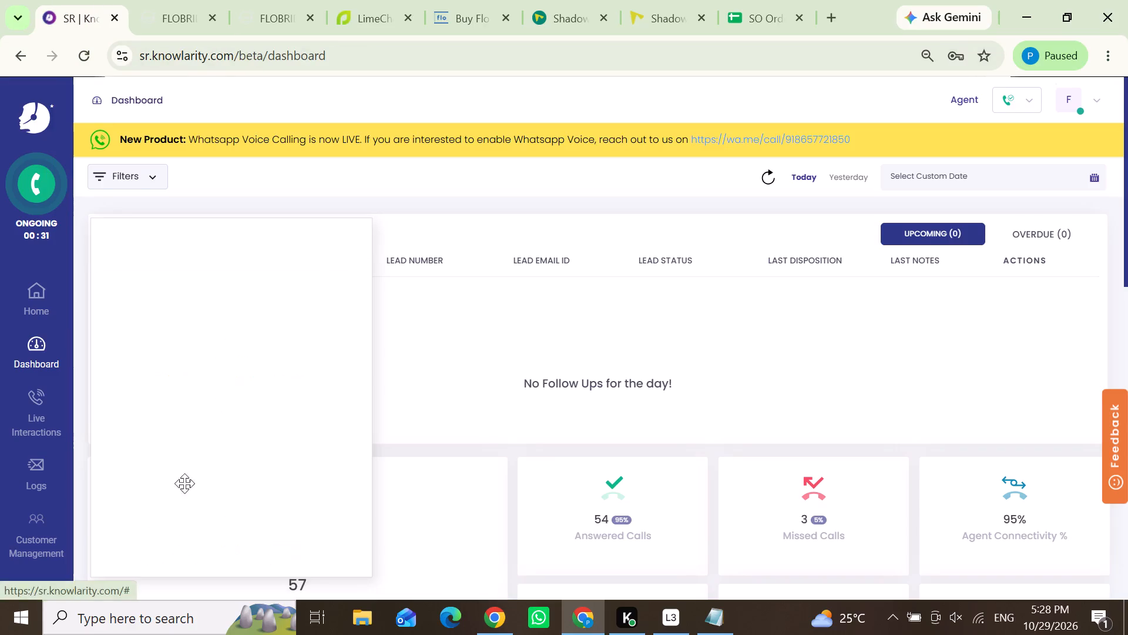
pyautogui.scroll(-1, 237, 403)
pyautogui.click(206, 465)
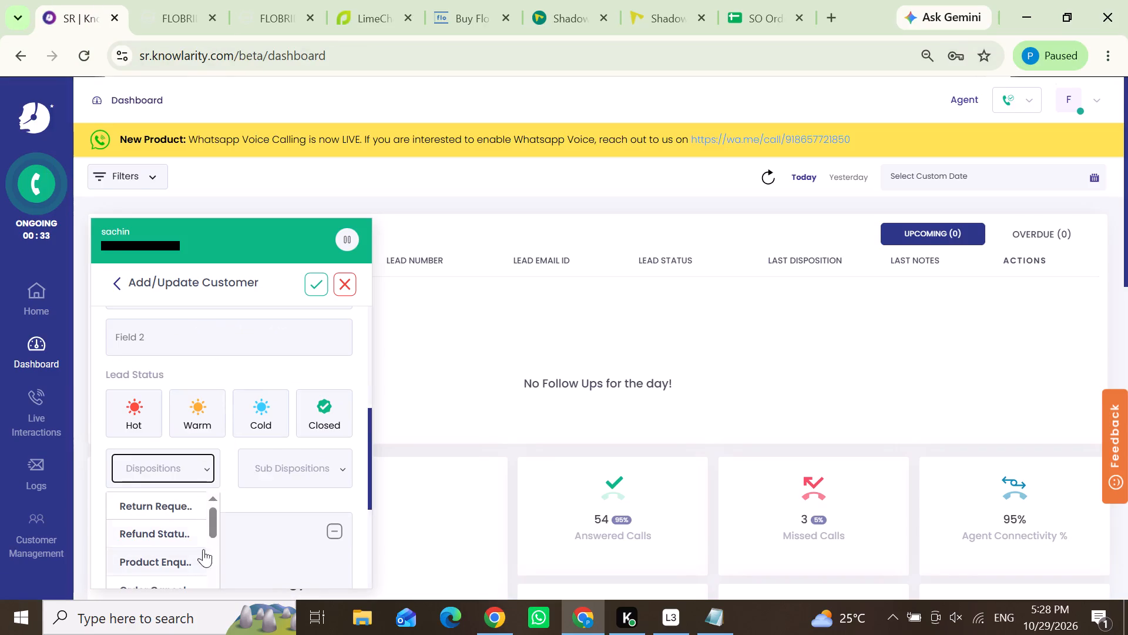
pyautogui.moveTo(212, 526); pyautogui.dragTo(213, 533)
pyautogui.click(161, 537)
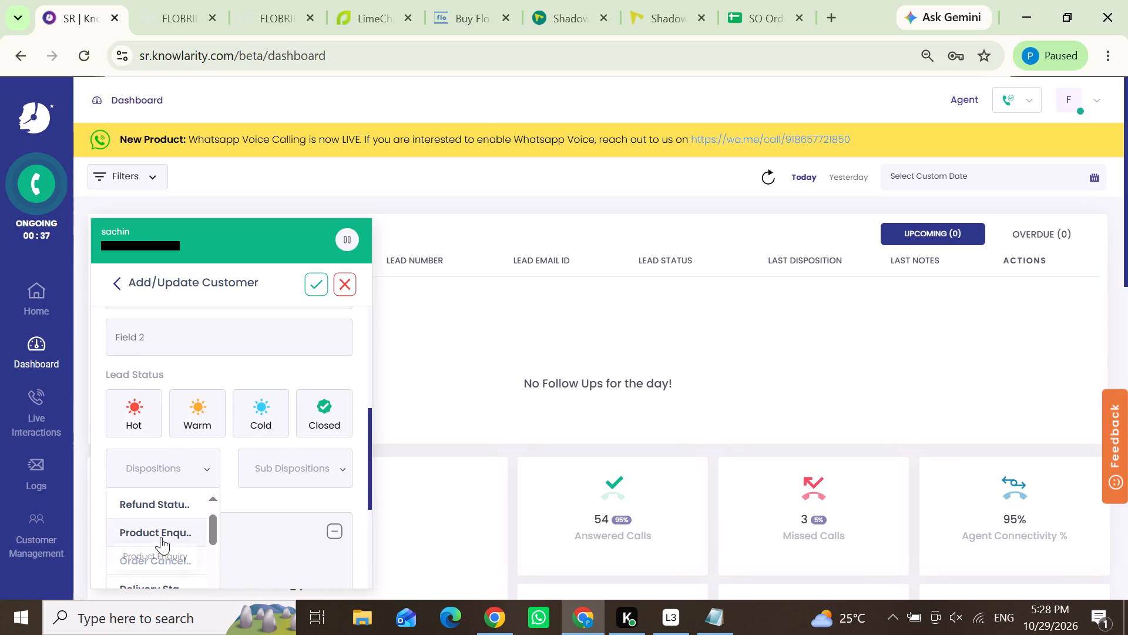
pyautogui.click(317, 287)
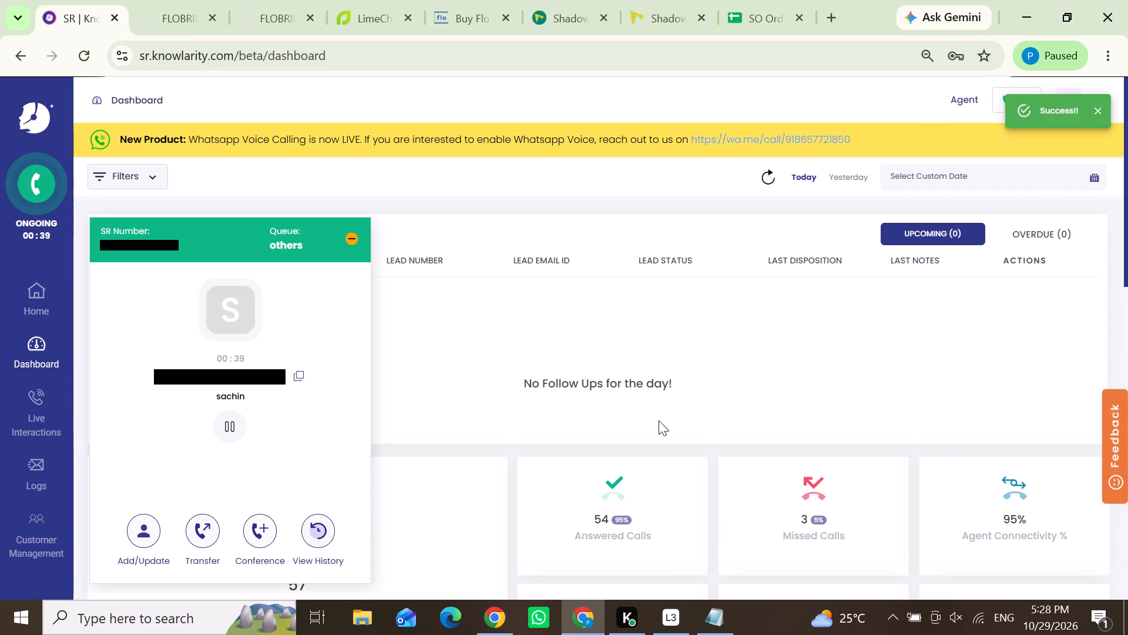
# Reload the Knowlarity dashboard for today and review the call statistics and agent time durations.
pyautogui.click(805, 175)
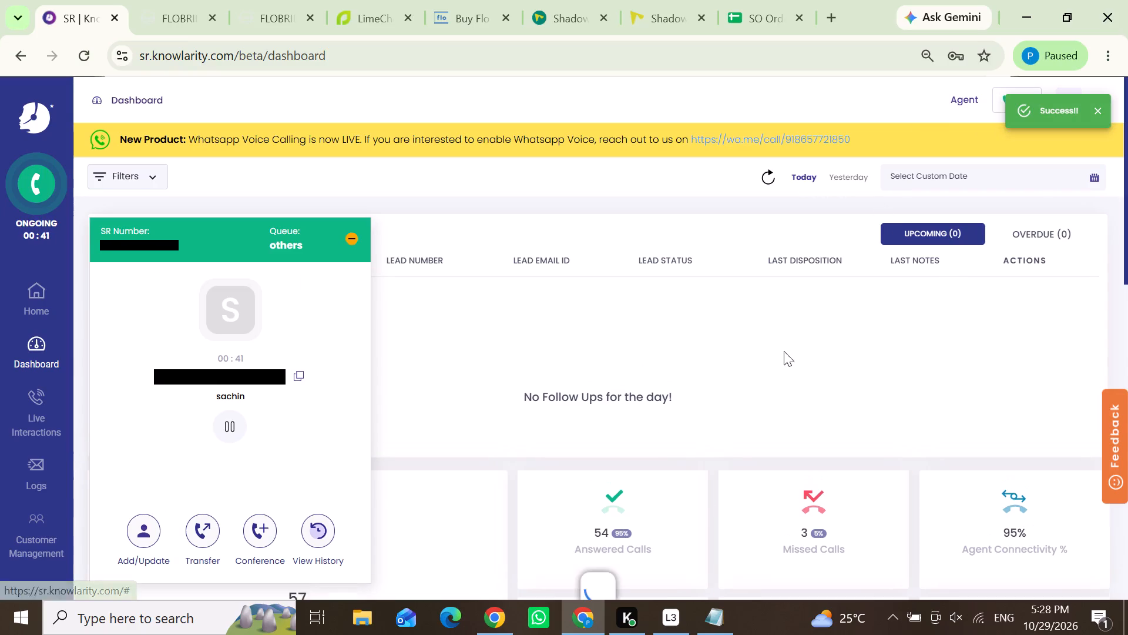
pyautogui.scroll(-4, 784, 351)
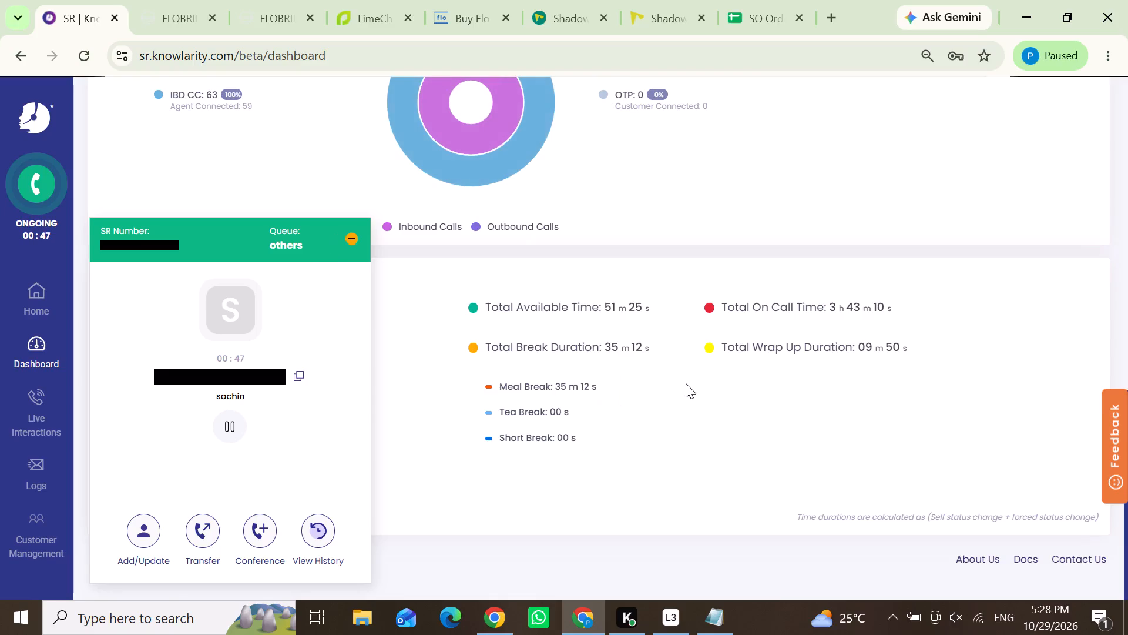
pyautogui.scroll(3, 686, 383)
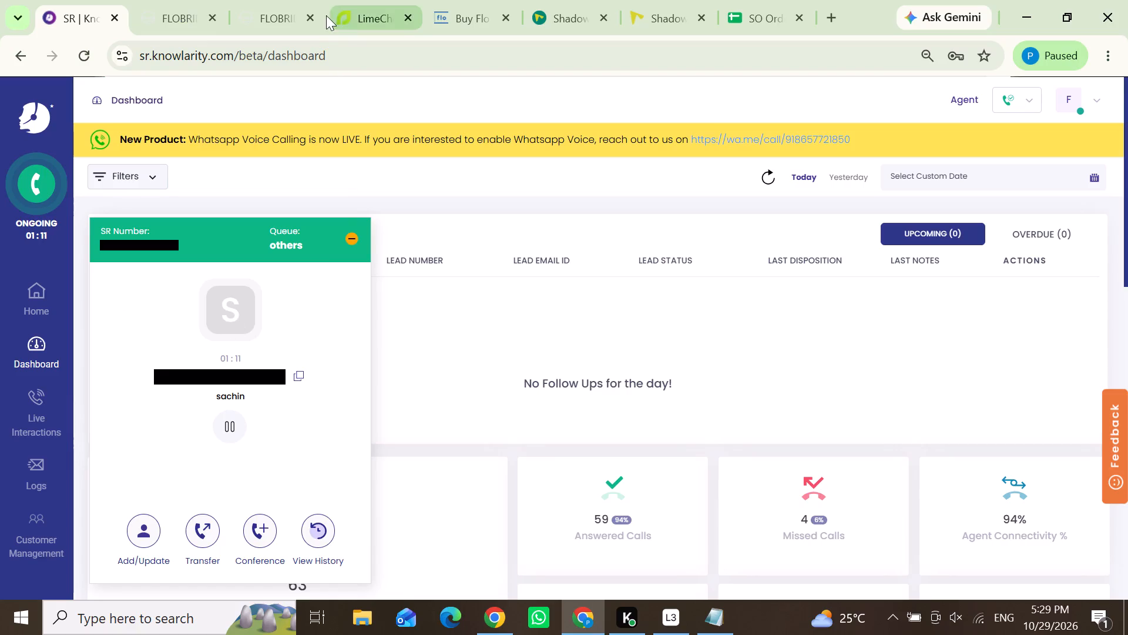
# Switch to the Flo website's Ortho mattress page and look through its product information, size options and pricing.
pyautogui.click(453, 21)
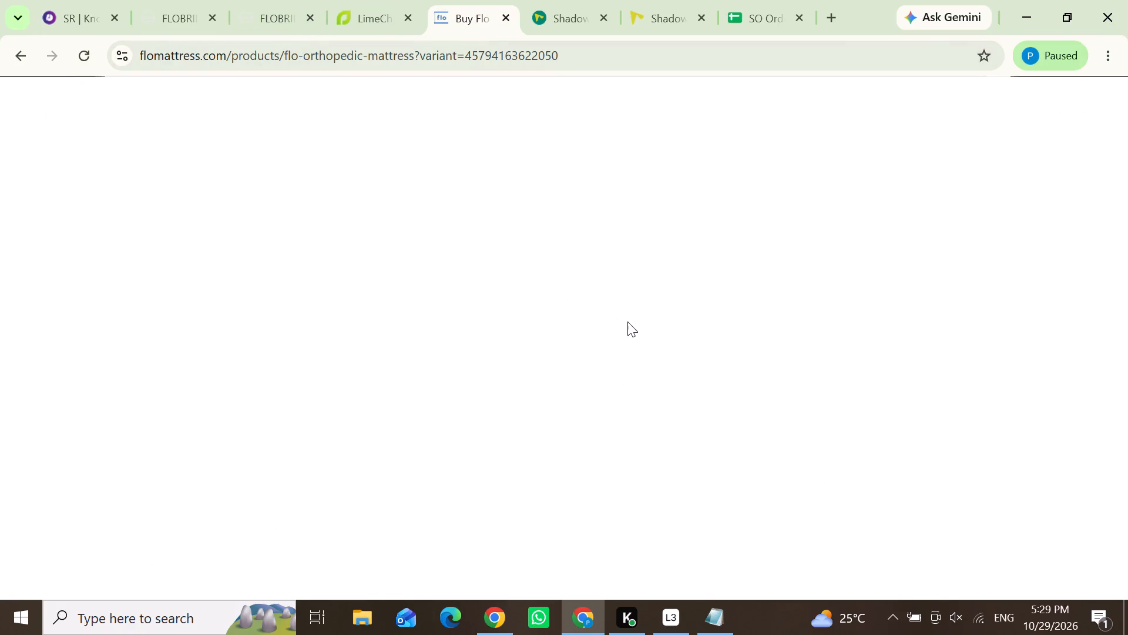
pyautogui.scroll(1, 702, 350)
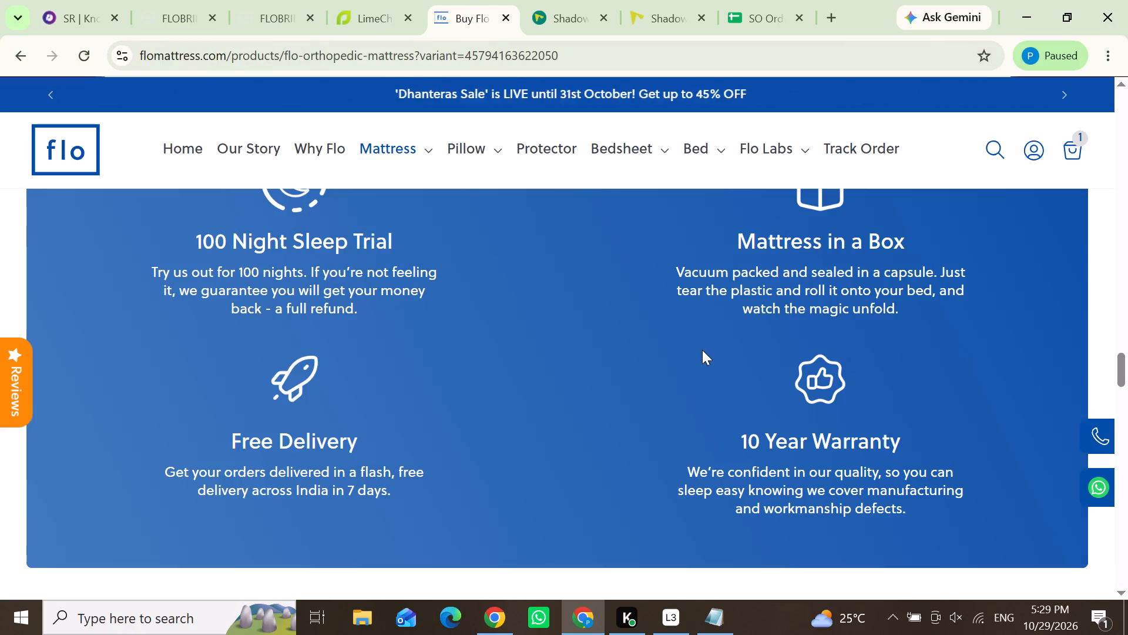
pyautogui.scroll(1, 702, 350)
pyautogui.scroll(-1, 700, 355)
pyautogui.scroll(1, 700, 356)
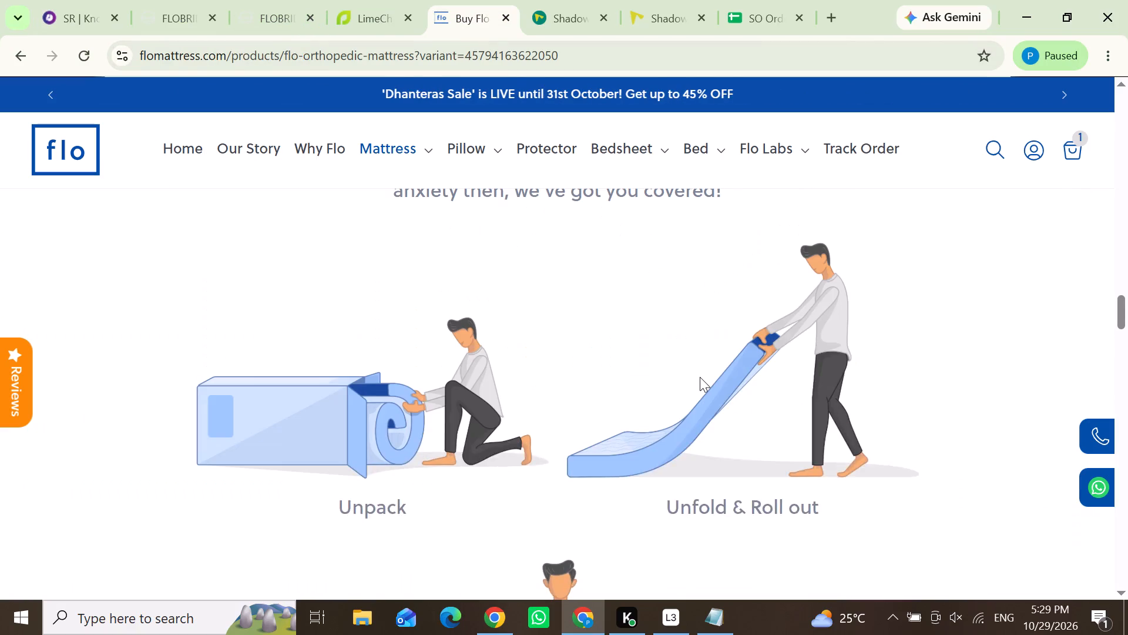
pyautogui.scroll(2, 700, 377)
pyautogui.scroll(2, 540, 425)
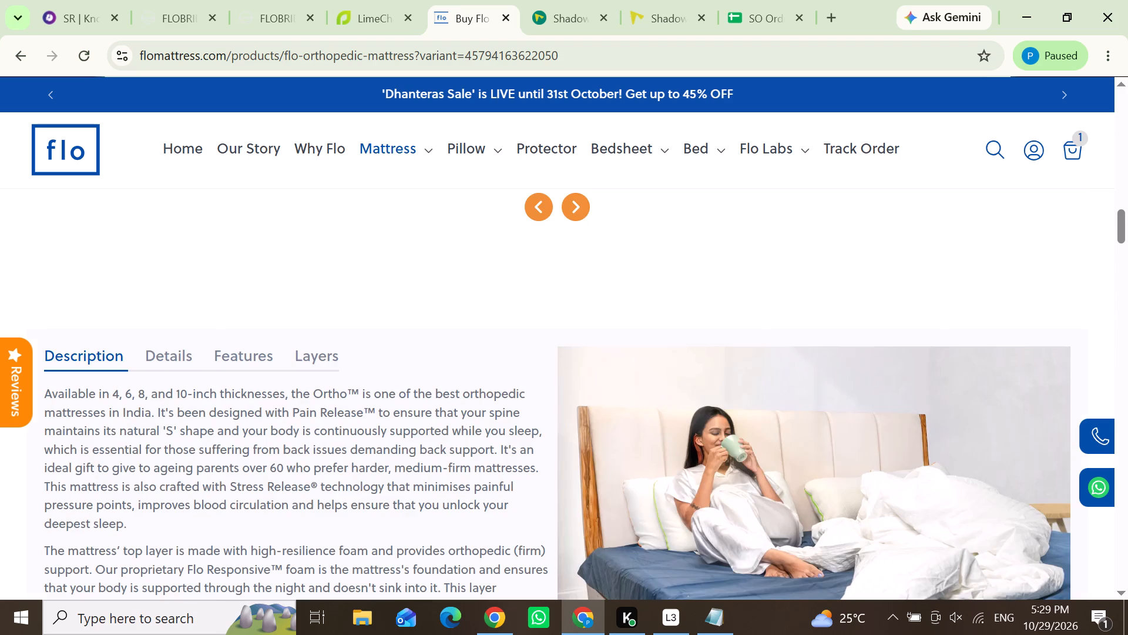
pyautogui.scroll(2, 540, 425)
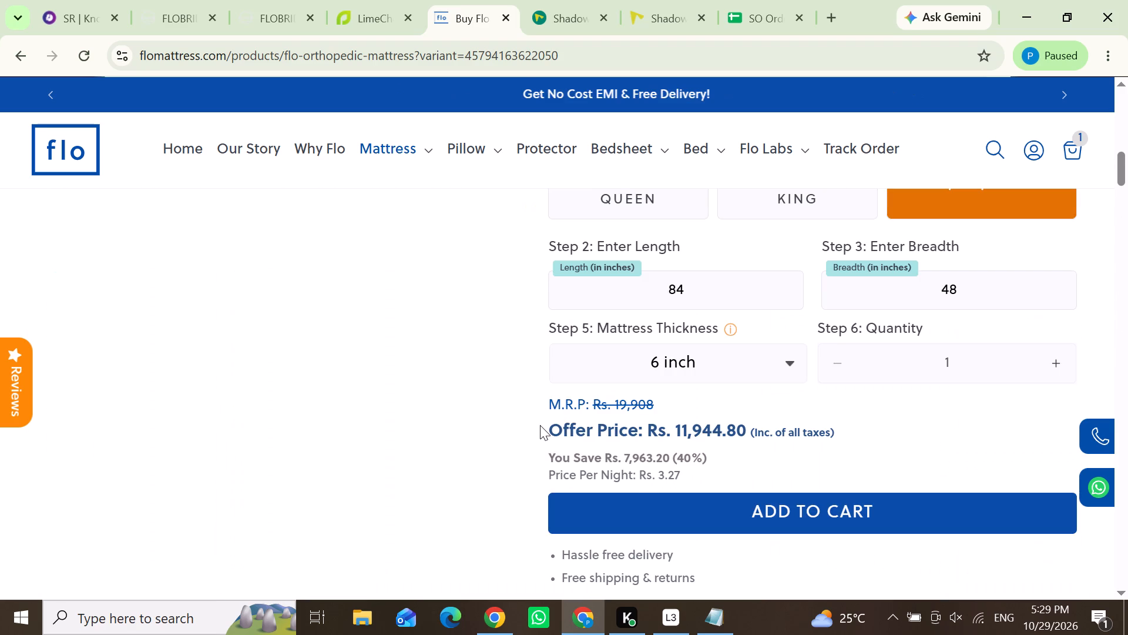
pyautogui.scroll(1, 540, 425)
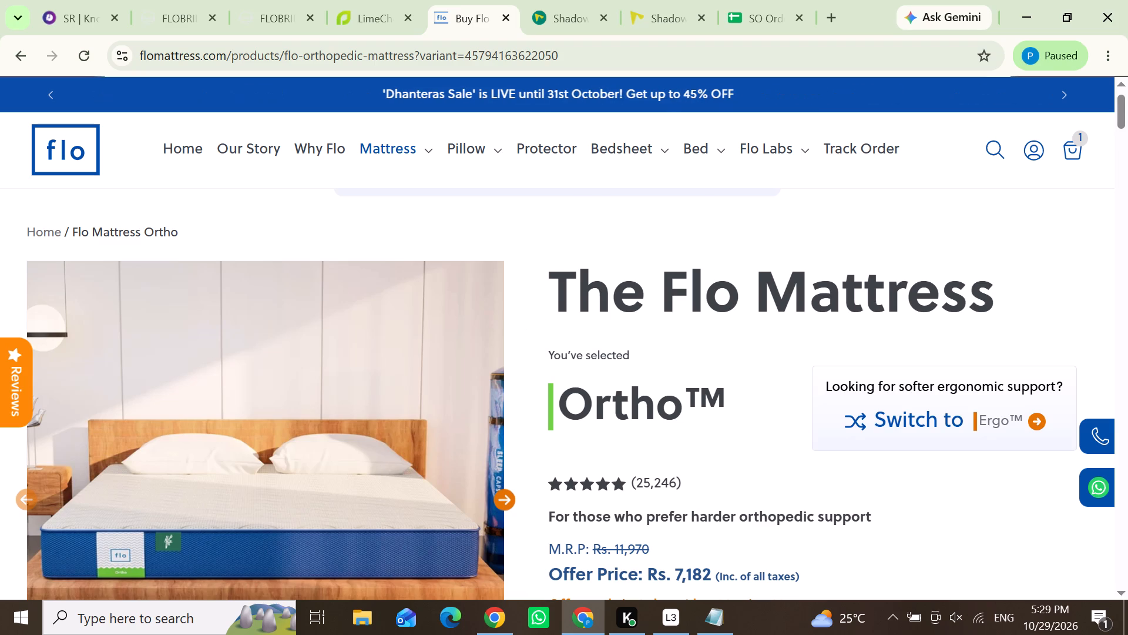
pyautogui.scroll(2, 554, 317)
# Read through the free shipping, risk-free trial and warranty benefits at the top of the Ortho mattress page.
pyautogui.moveTo(381, 206); pyautogui.dragTo(437, 210)
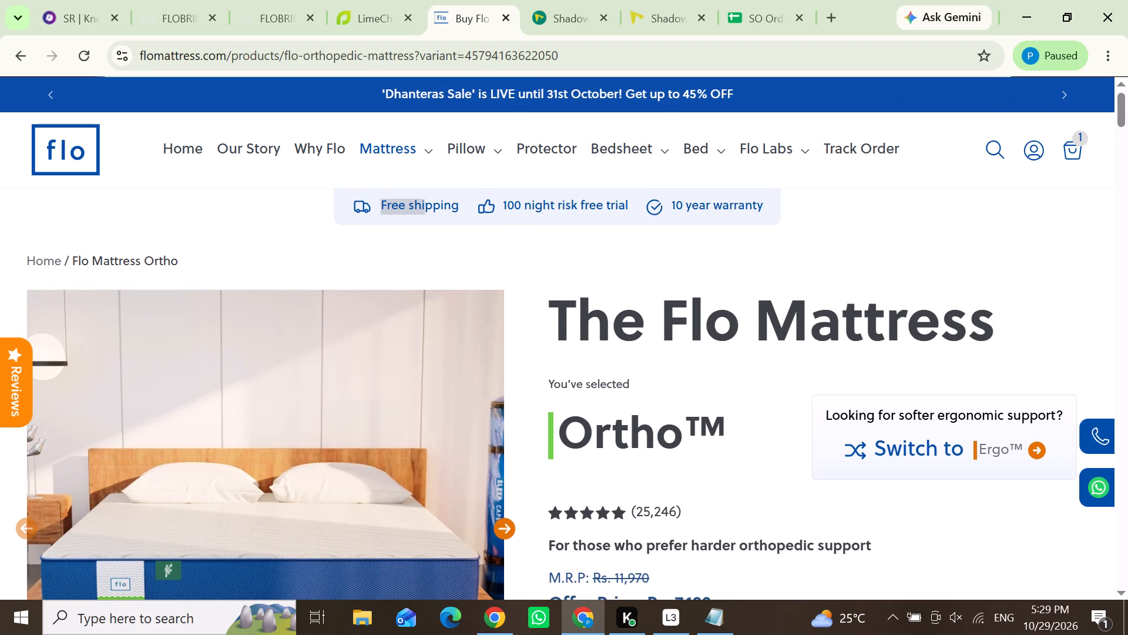
pyautogui.moveTo(437, 210); pyautogui.dragTo(767, 210)
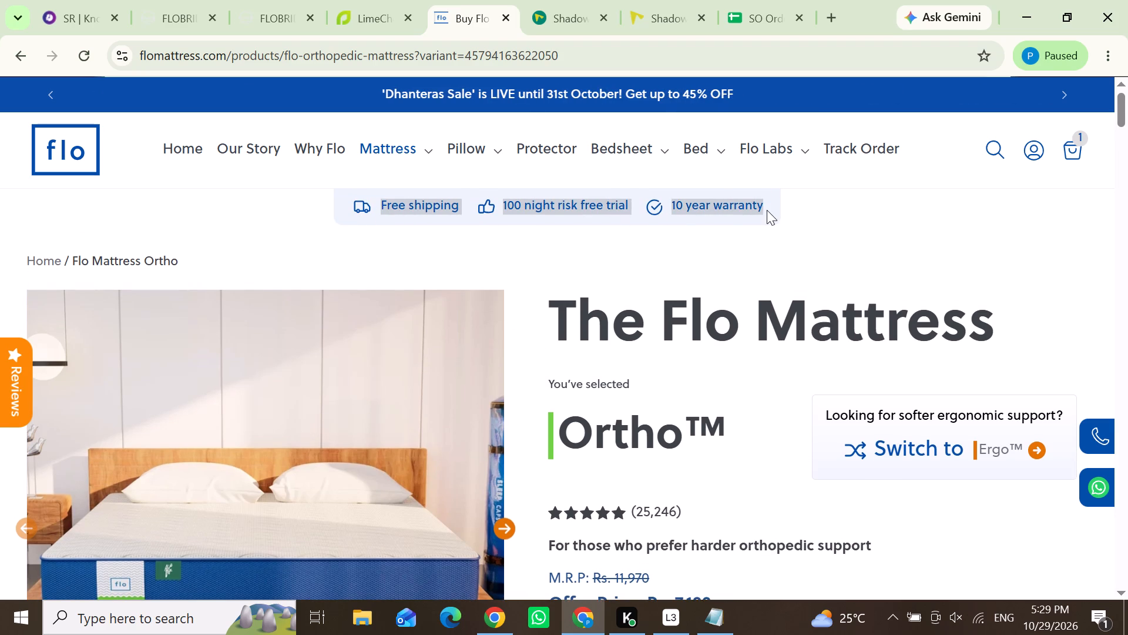
pyautogui.moveTo(767, 210); pyautogui.dragTo(696, 212)
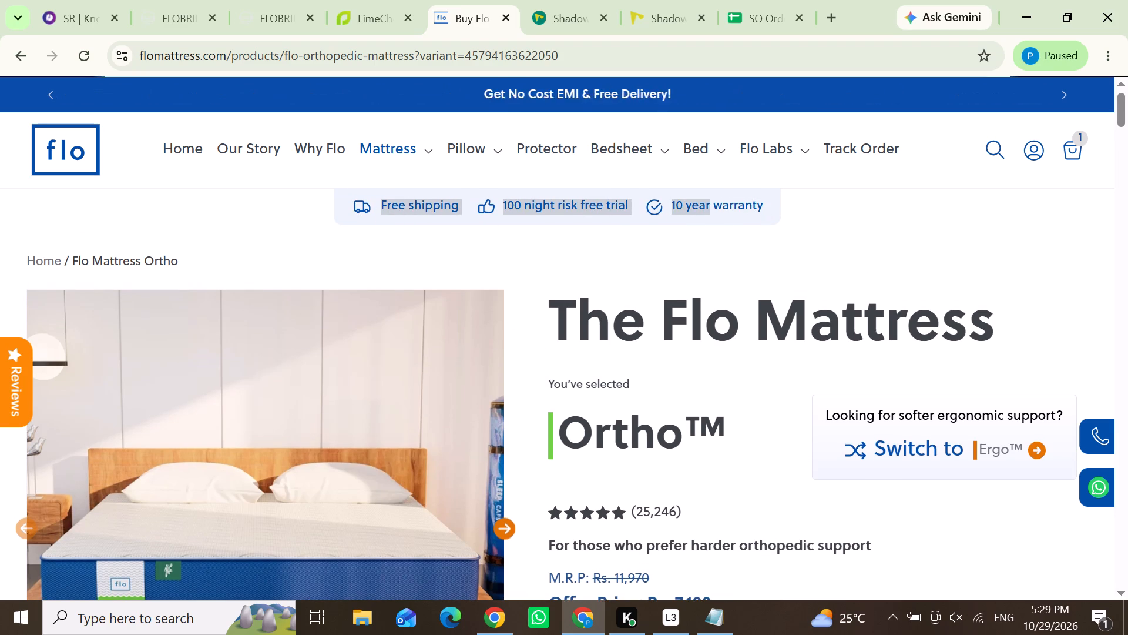
pyautogui.moveTo(696, 212); pyautogui.dragTo(670, 213)
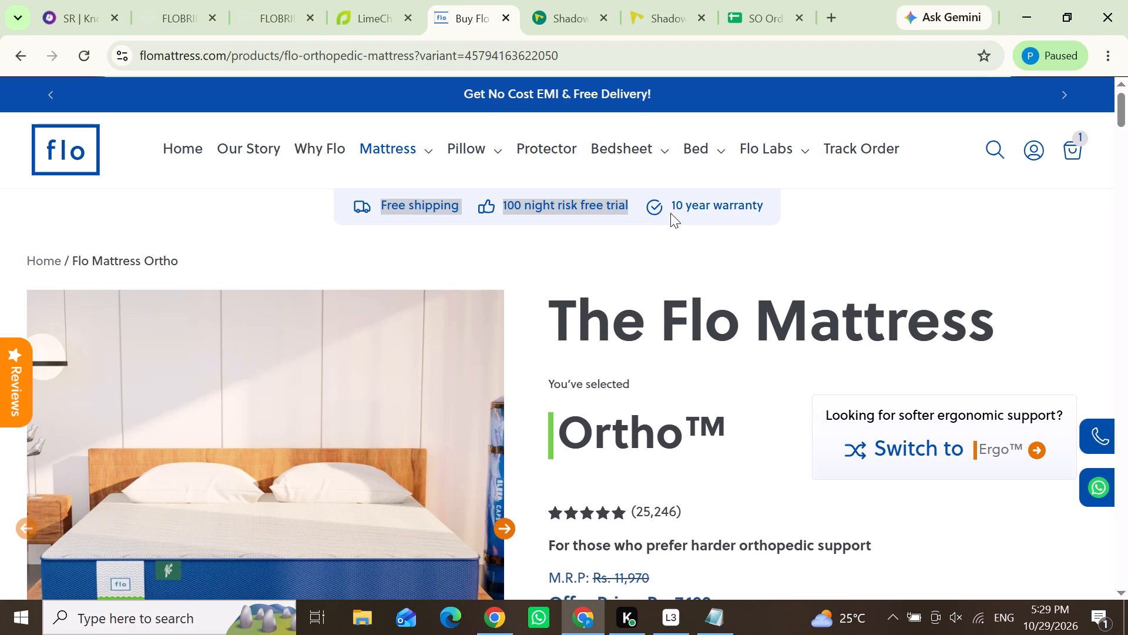
pyautogui.moveTo(670, 213); pyautogui.dragTo(431, 208)
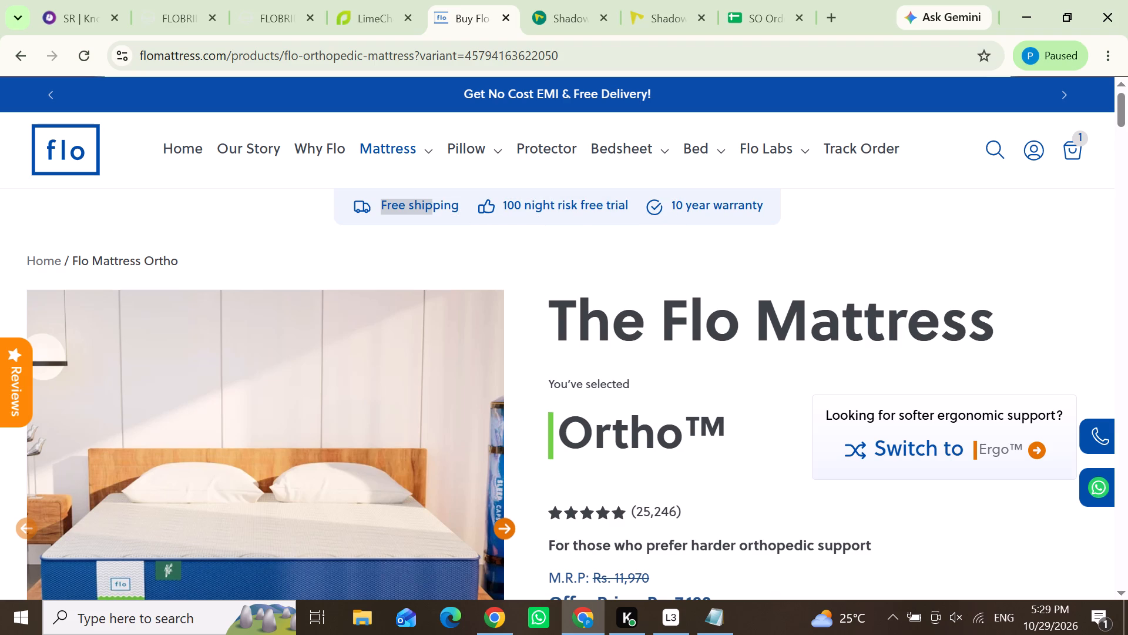
pyautogui.moveTo(431, 208); pyautogui.dragTo(413, 210)
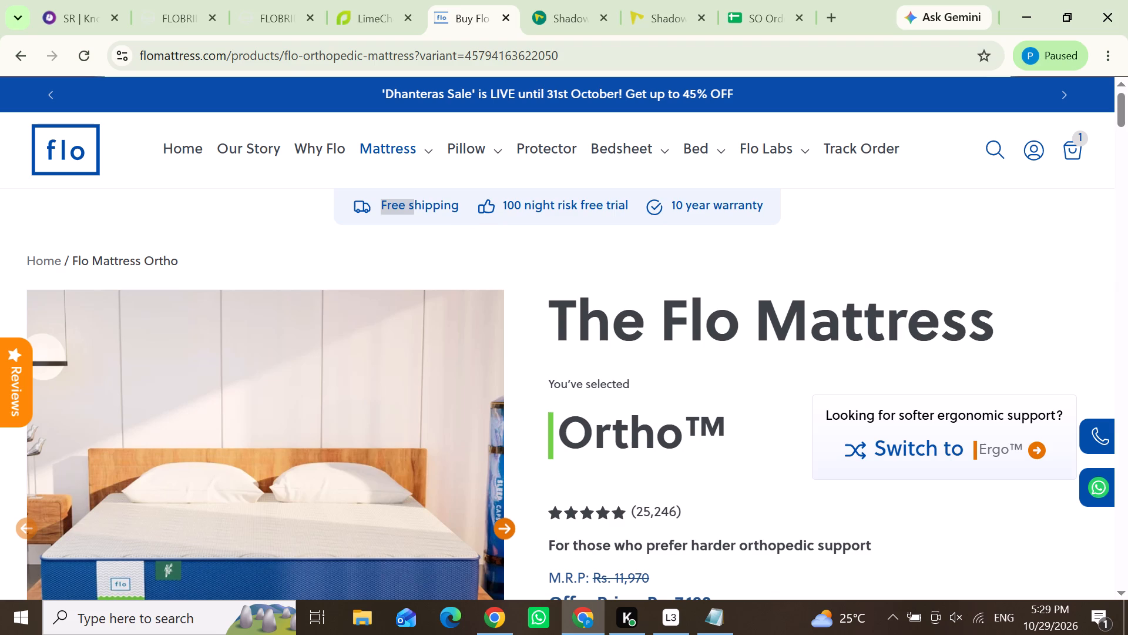
pyautogui.click(468, 209)
pyautogui.moveTo(464, 204); pyautogui.dragTo(408, 203)
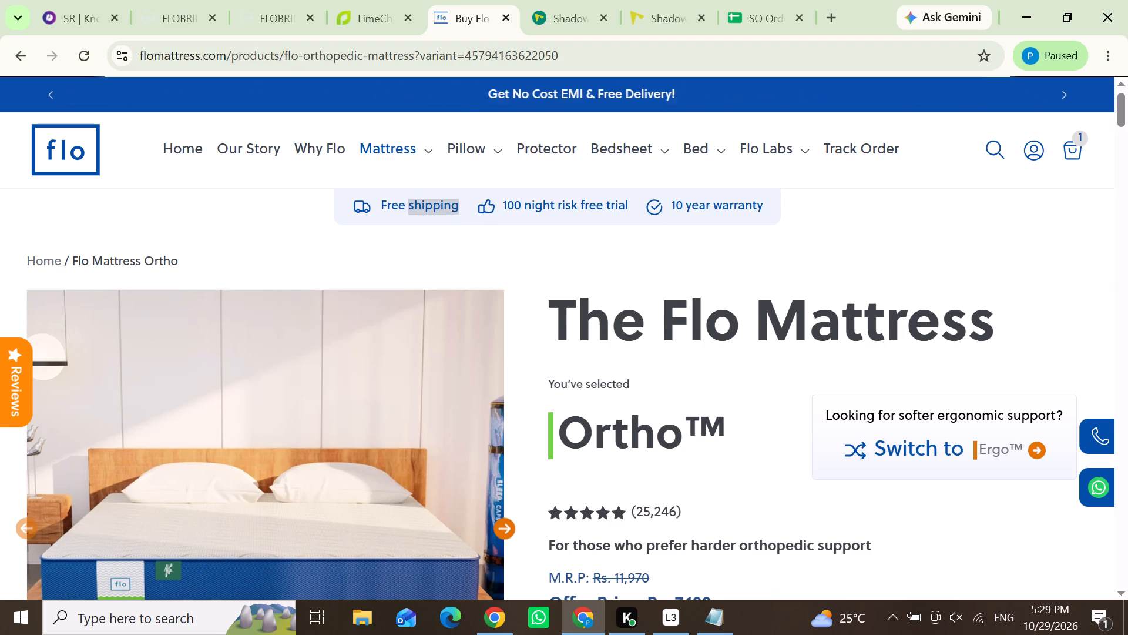
pyautogui.moveTo(408, 203); pyautogui.dragTo(380, 203)
pyautogui.click(391, 259)
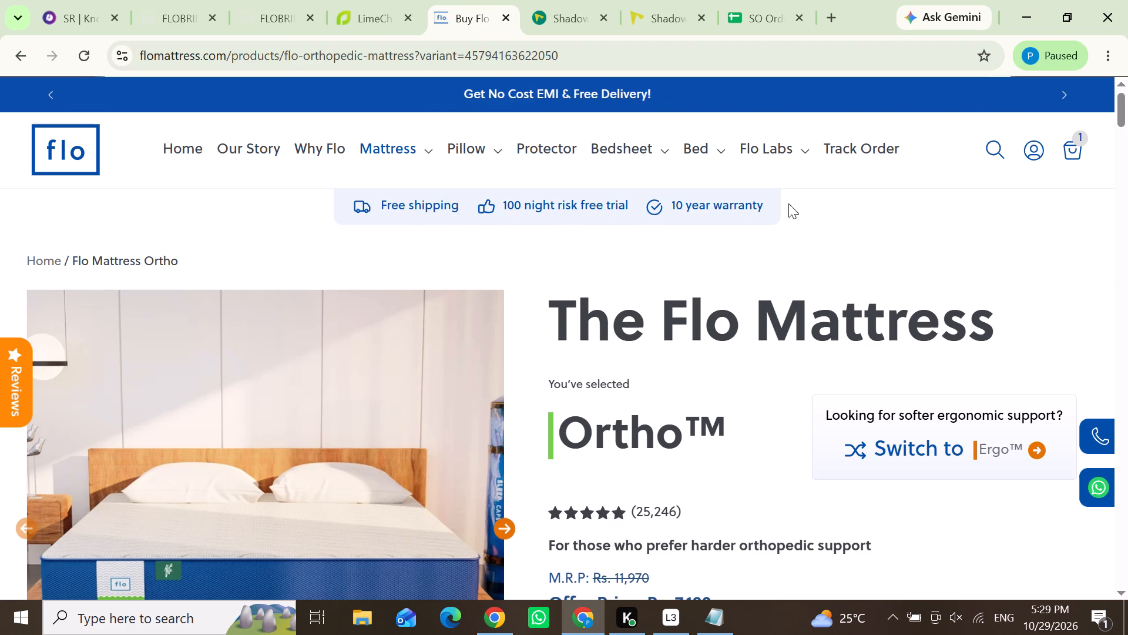
pyautogui.moveTo(796, 203); pyautogui.dragTo(674, 203)
pyautogui.click(664, 233)
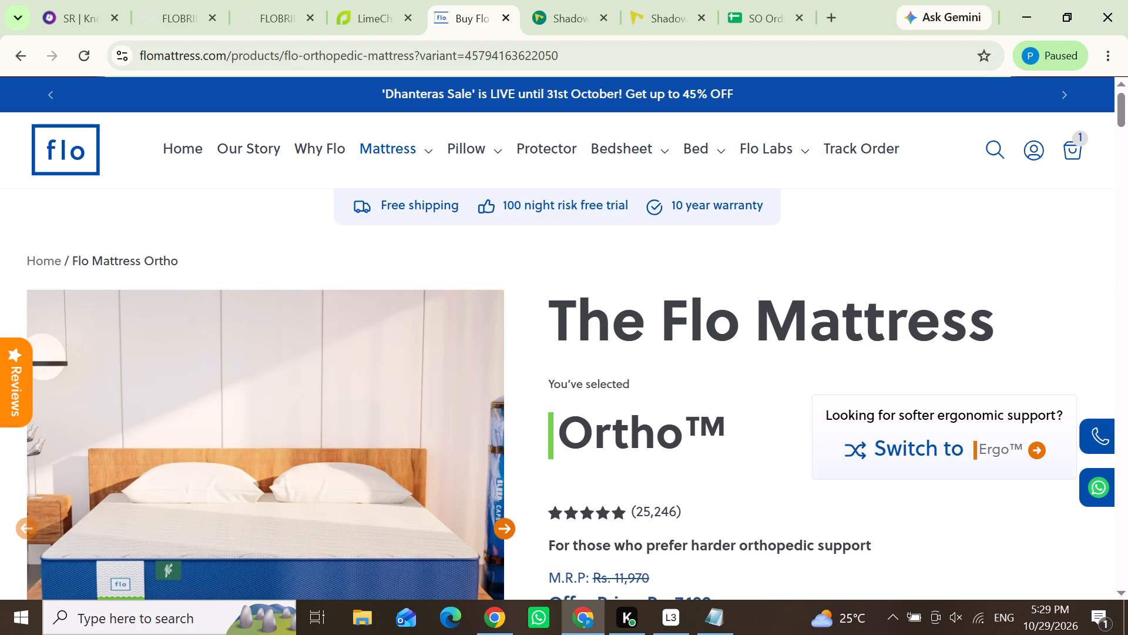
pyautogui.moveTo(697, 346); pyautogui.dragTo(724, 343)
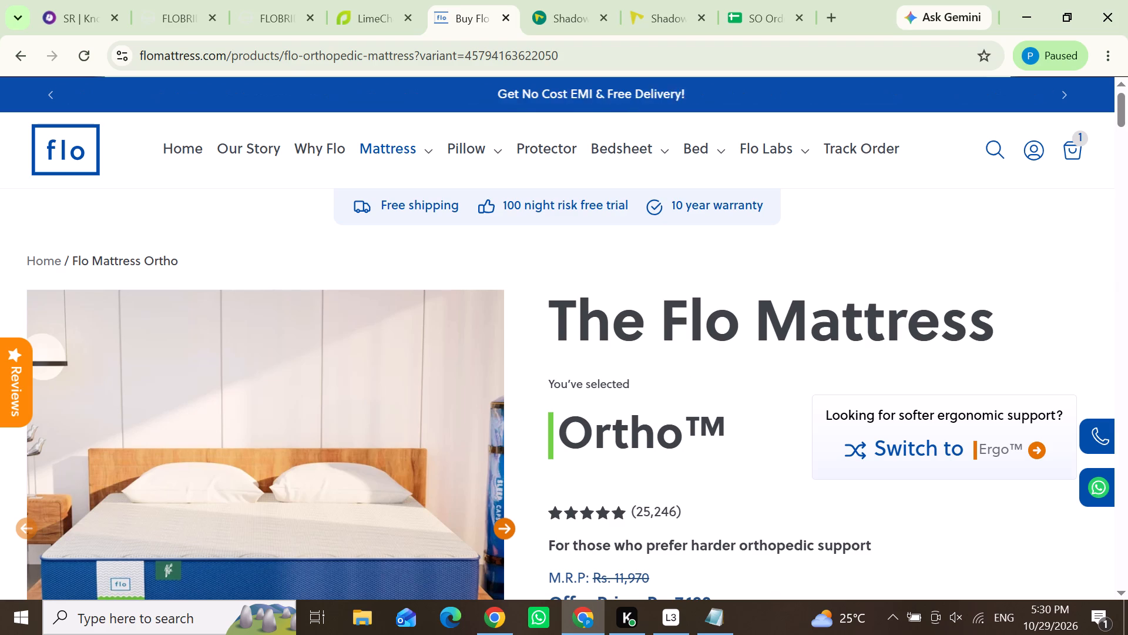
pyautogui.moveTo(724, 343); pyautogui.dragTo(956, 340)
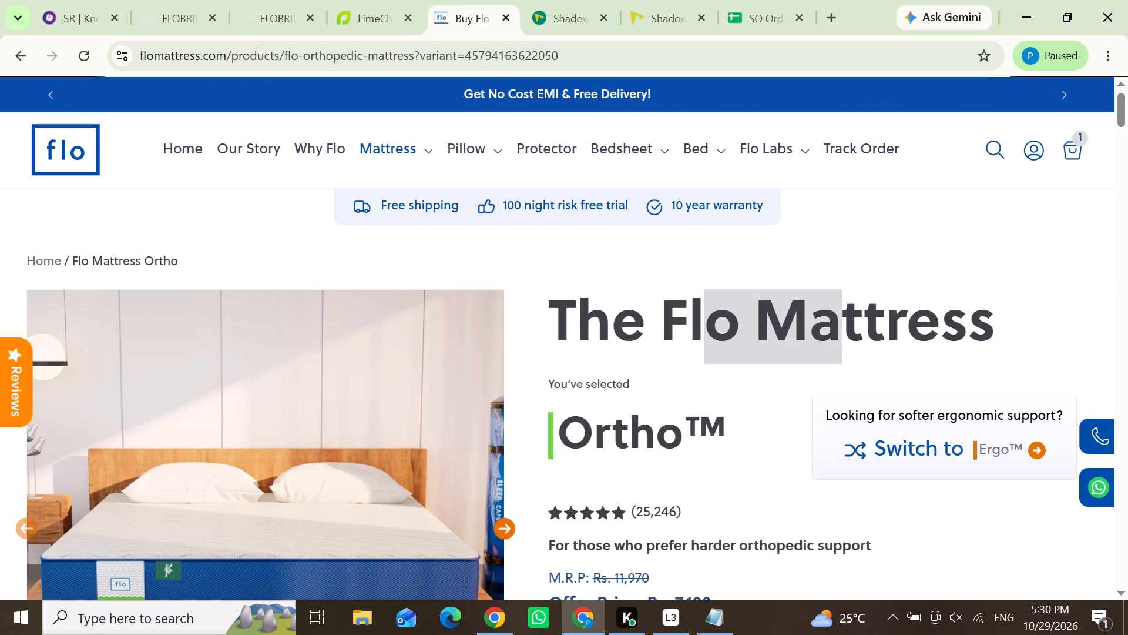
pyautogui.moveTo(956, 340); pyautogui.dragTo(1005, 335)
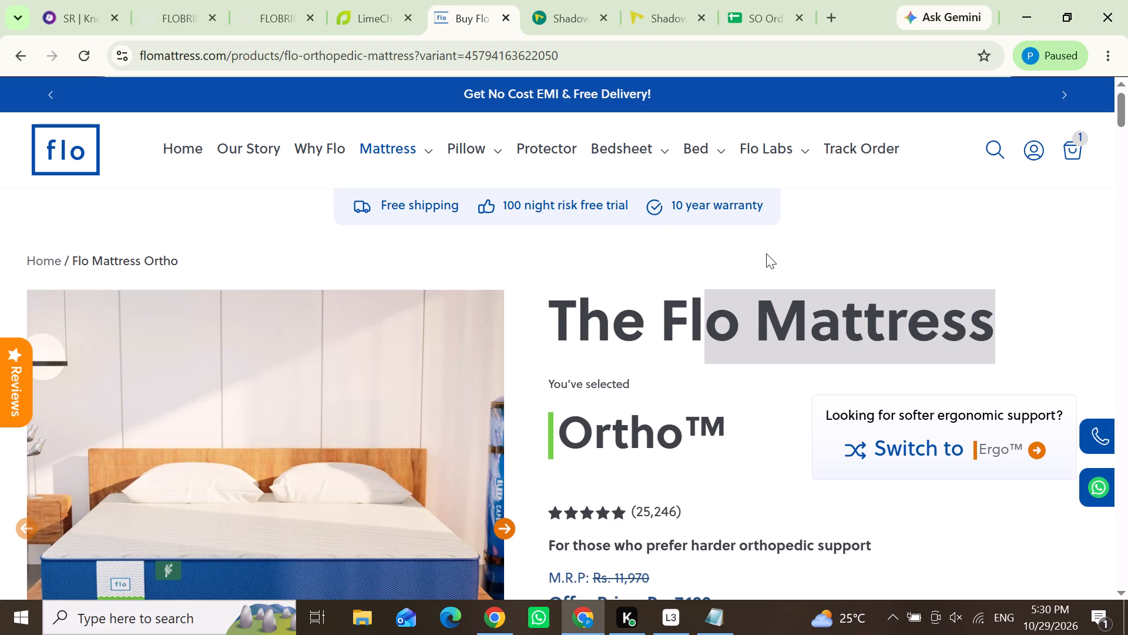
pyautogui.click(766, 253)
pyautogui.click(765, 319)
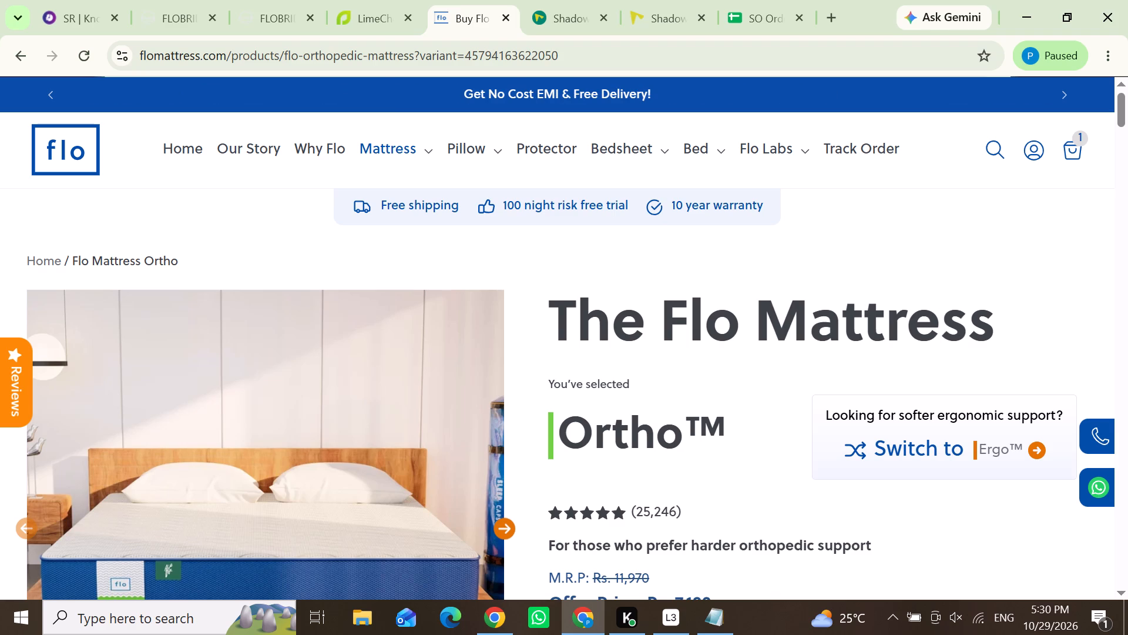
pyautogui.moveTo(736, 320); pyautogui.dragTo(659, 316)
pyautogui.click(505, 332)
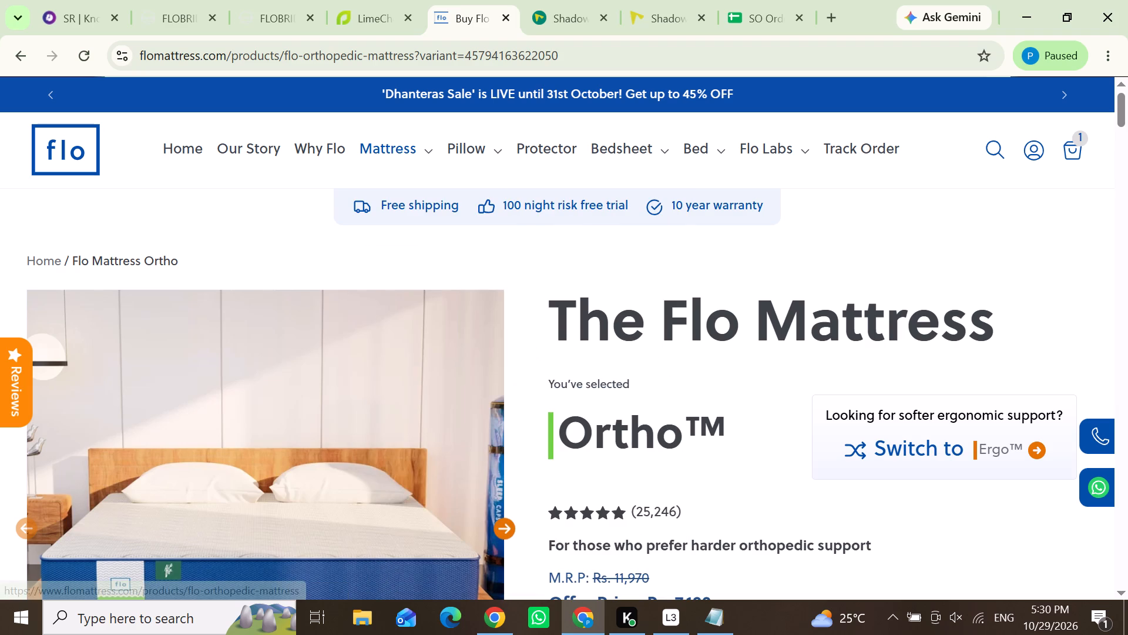
# Open the Flo Anti-Gravity Natural Latex Mattress page and choose the Double size.
pyautogui.click(456, 363)
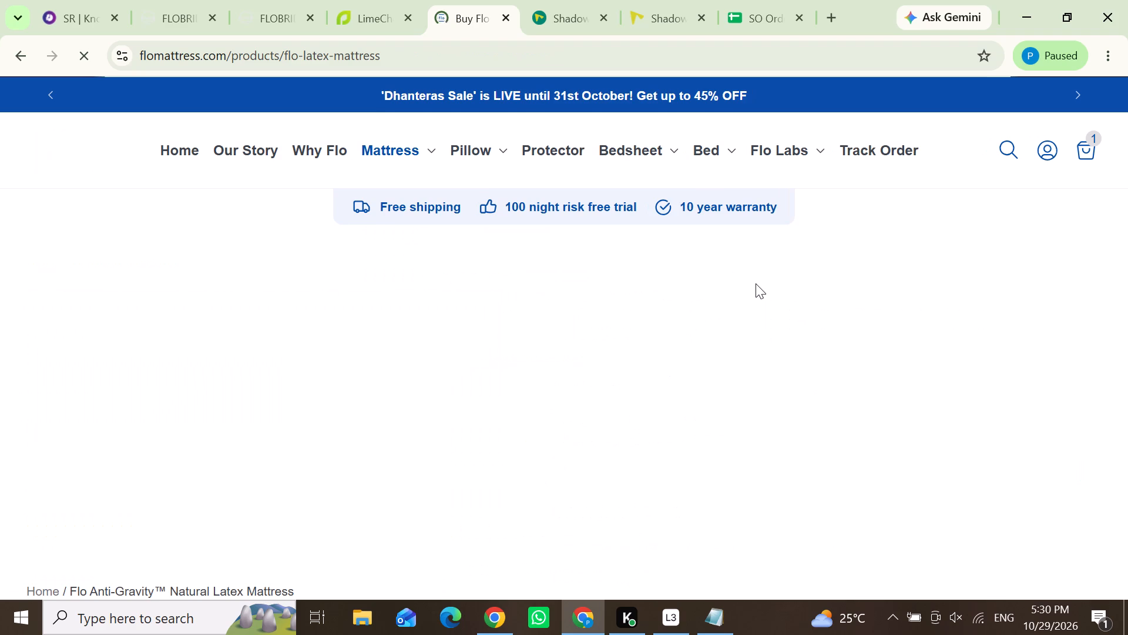
pyautogui.scroll(-1, 753, 295)
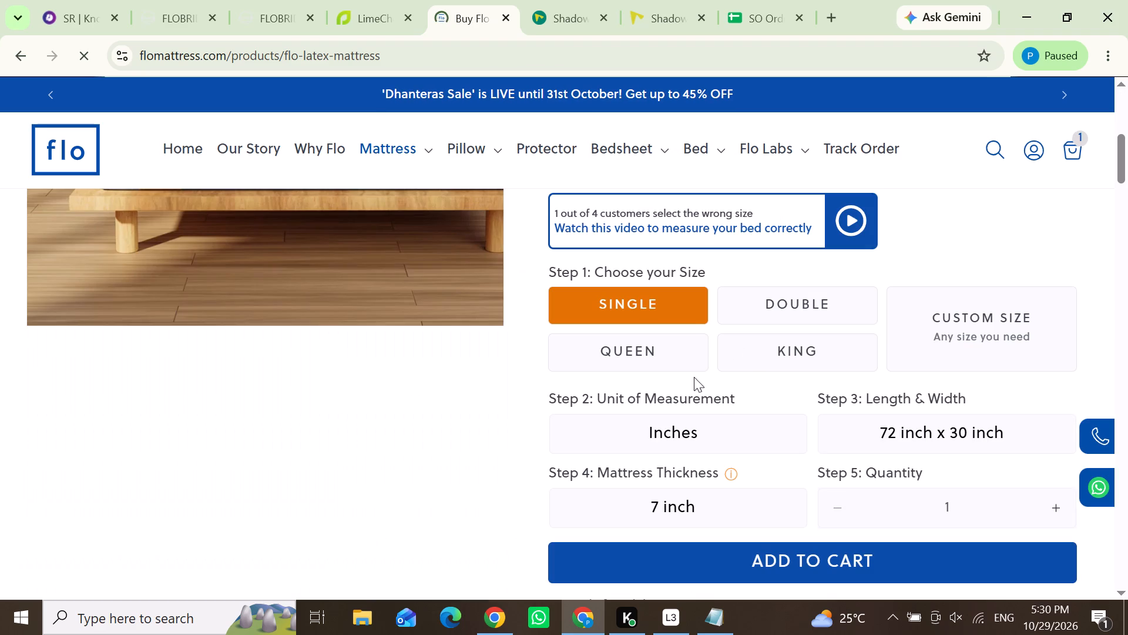
pyautogui.click(780, 311)
pyautogui.click(775, 391)
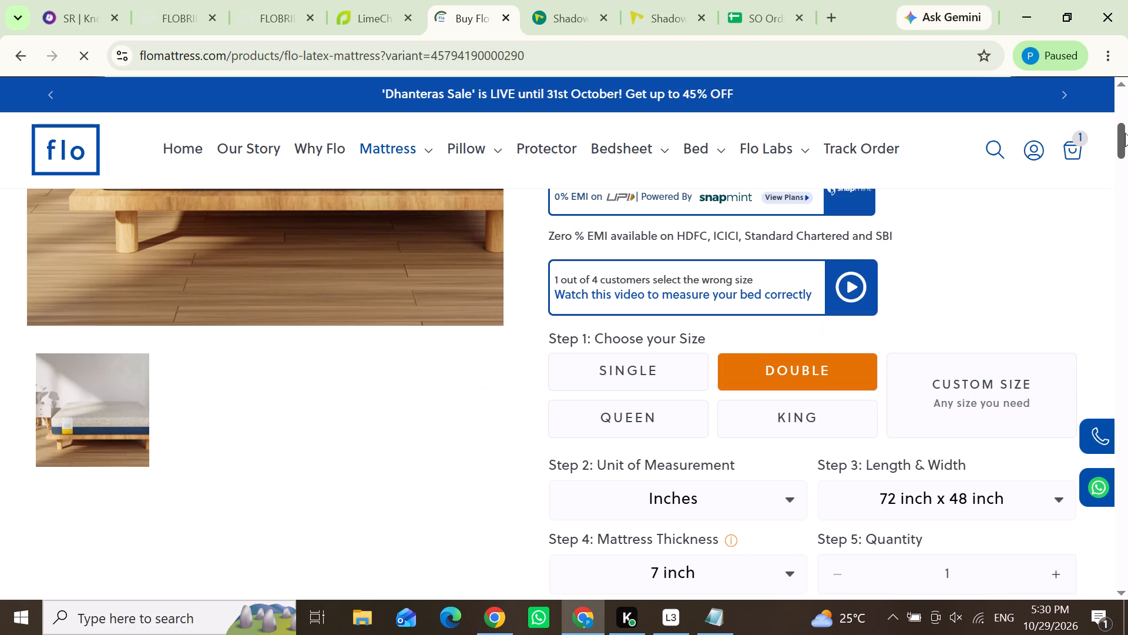
# Set the Double latex mattress thickness to 5 inch and check its offer price.
pyautogui.moveTo(1125, 133); pyautogui.dragTo(1125, 145)
pyautogui.click(760, 432)
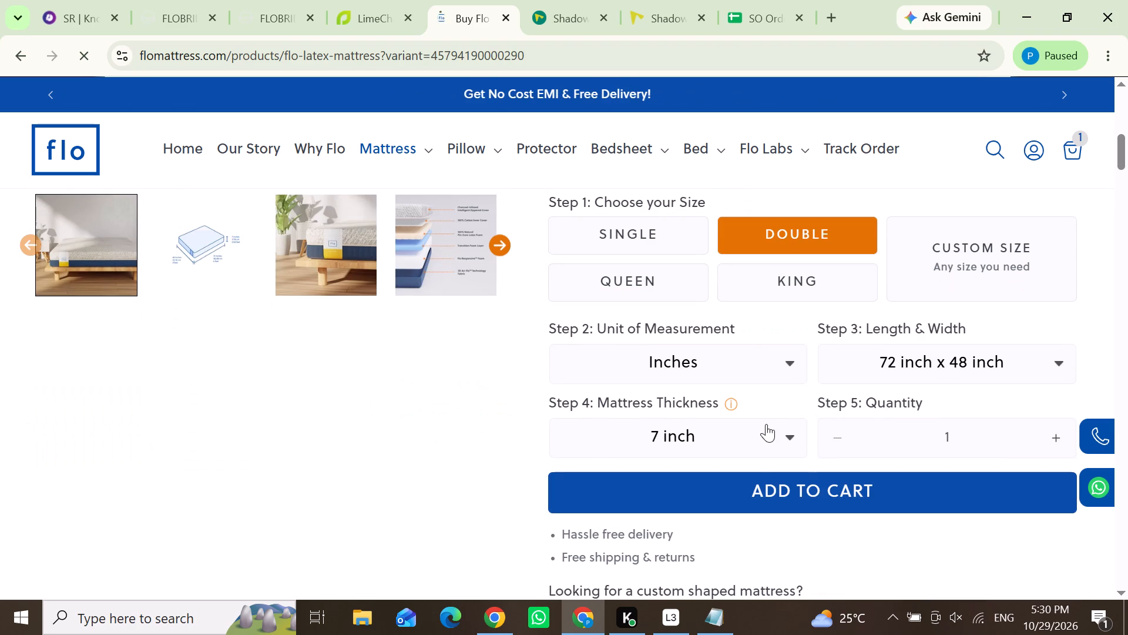
pyautogui.click(680, 497)
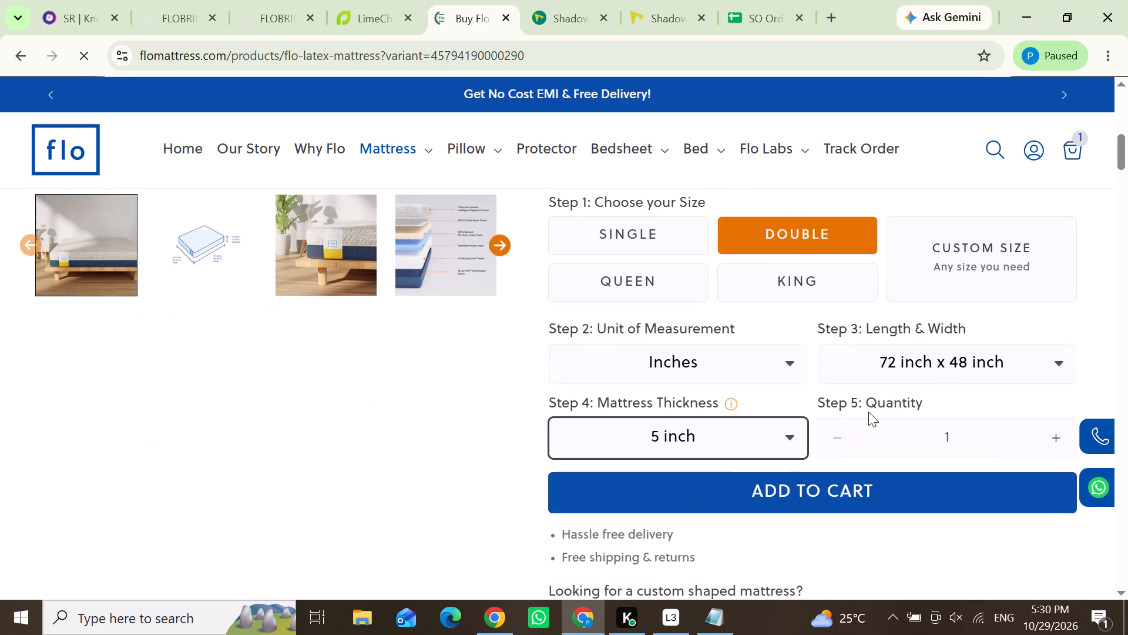
pyautogui.scroll(1, 879, 383)
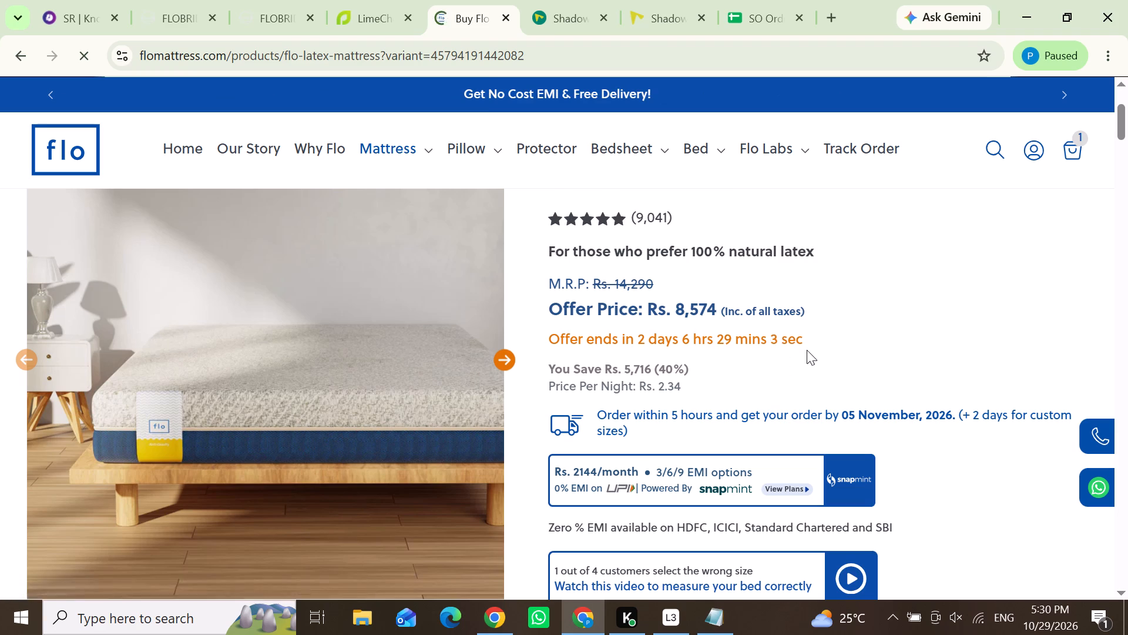
# Set the mattress thickness to 6 inch and review the offer price, delivery date and size options for this variant.
pyautogui.scroll(-1, 807, 350)
pyautogui.click(742, 431)
pyautogui.click(686, 526)
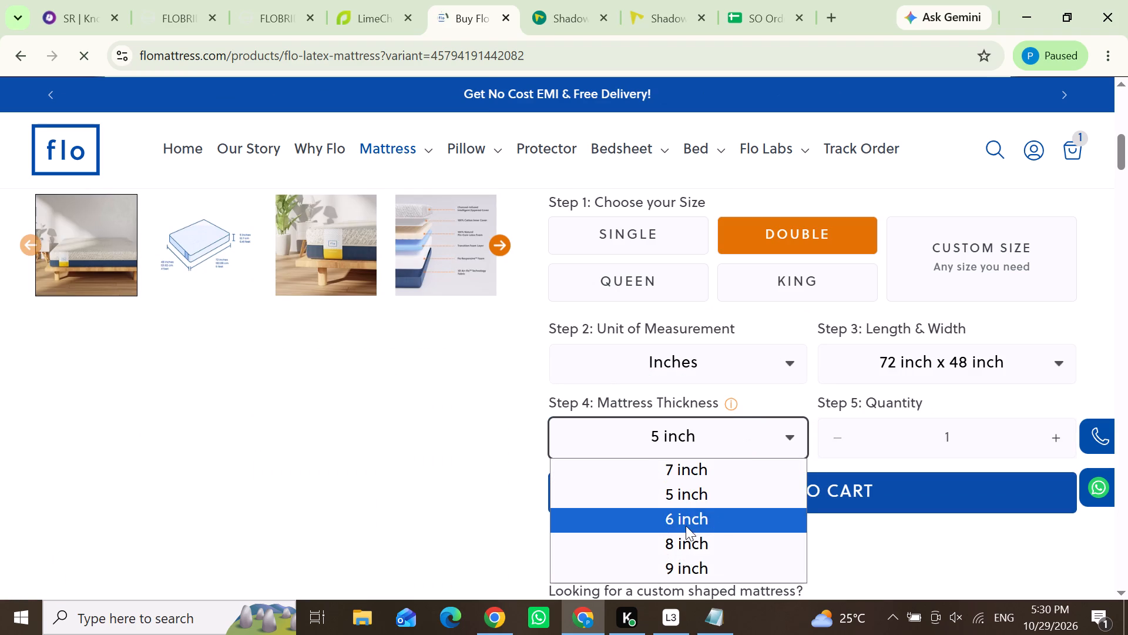
pyautogui.scroll(1, 813, 353)
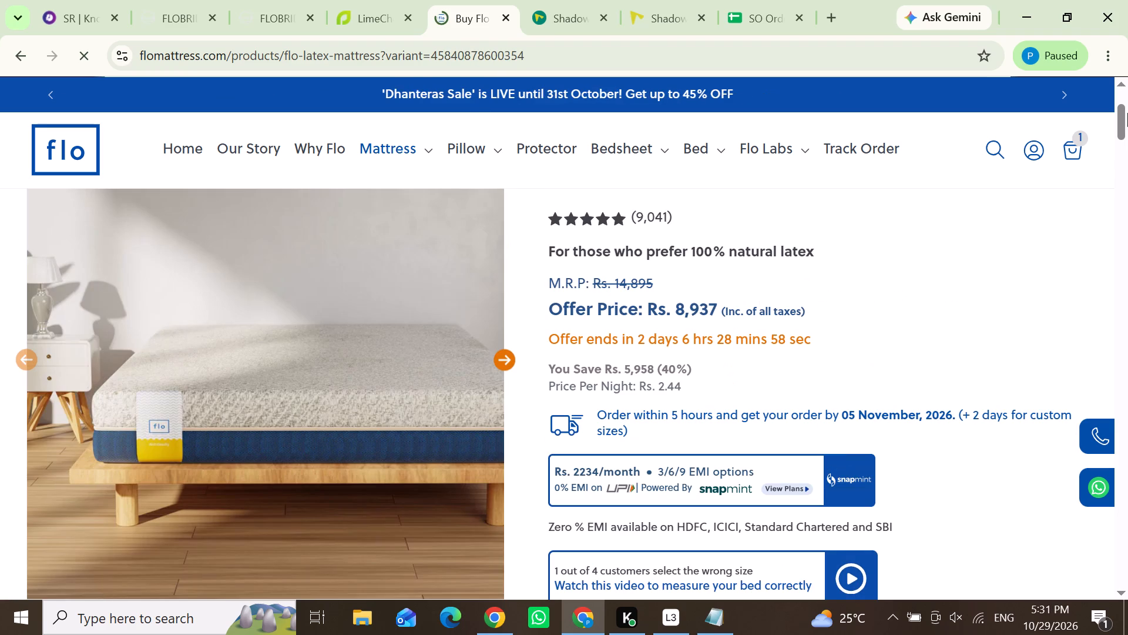
pyautogui.scroll(-1, 908, 292)
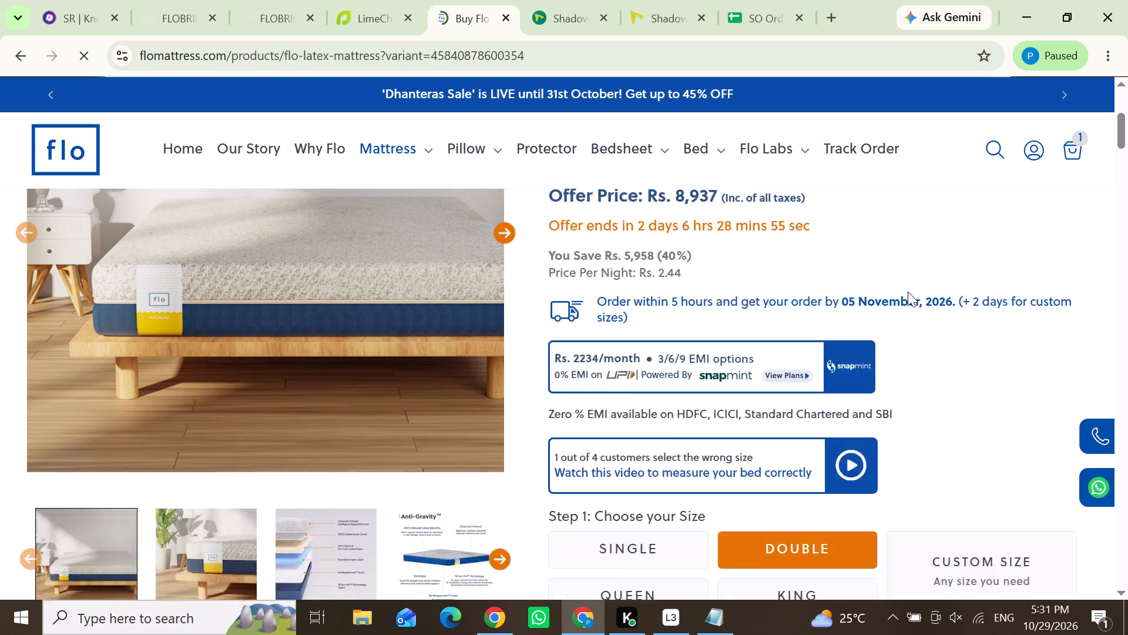
pyautogui.scroll(2, 899, 291)
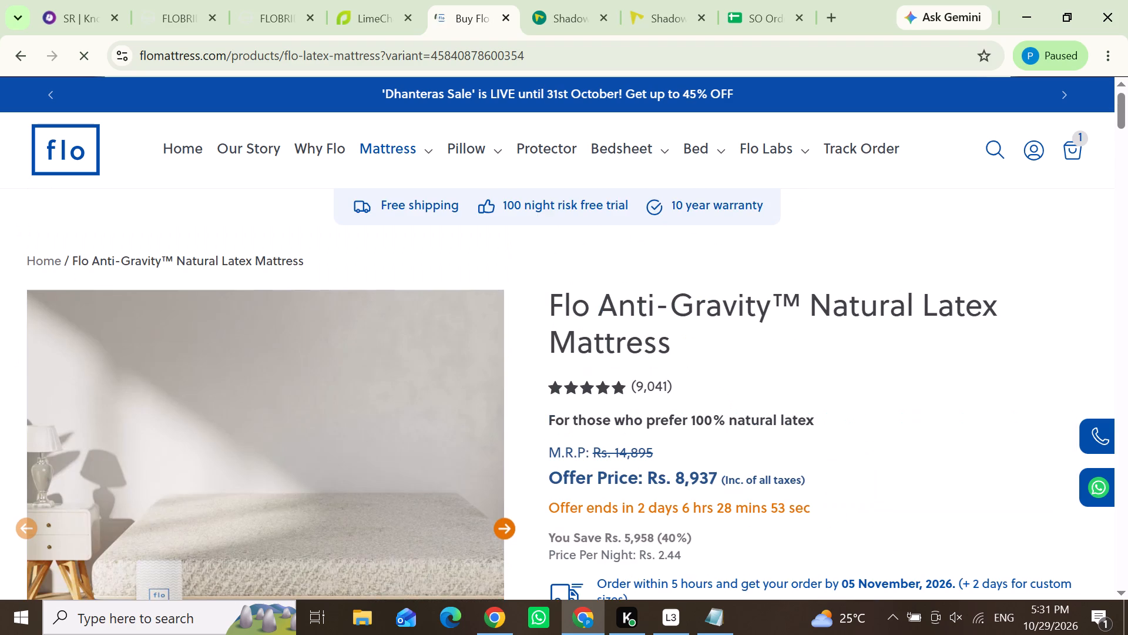
pyautogui.scroll(-2, 897, 292)
pyautogui.scroll(1, 892, 295)
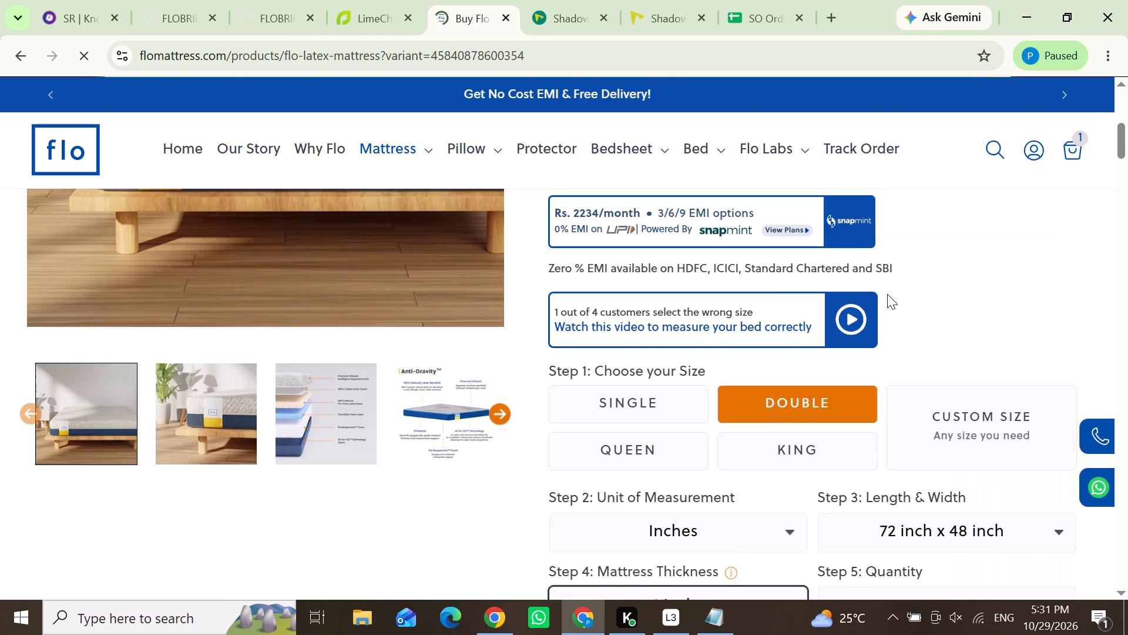
pyautogui.scroll(1, 887, 293)
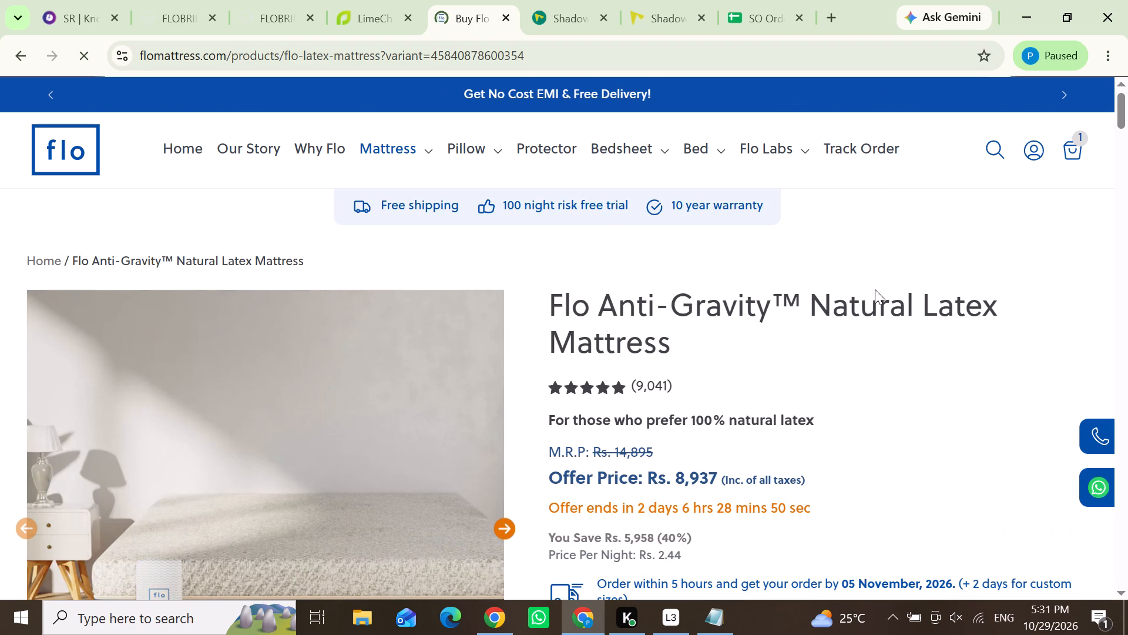
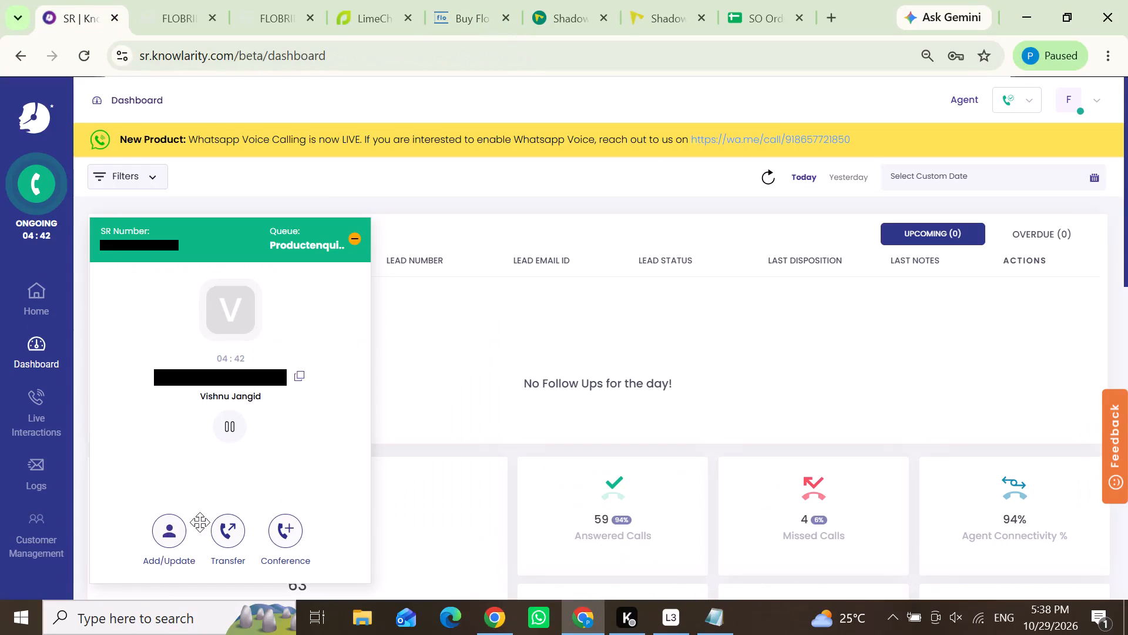
# Set the ongoing caller's disposition to Product Enquiry in the customer record and save it.
pyautogui.click(172, 530)
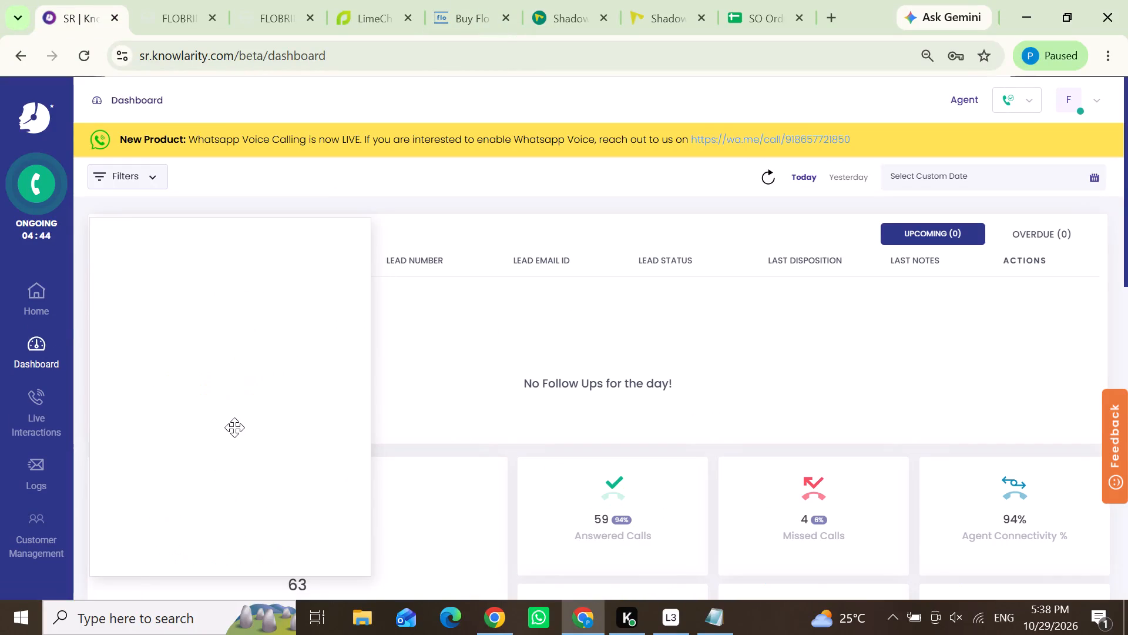
pyautogui.scroll(-1, 234, 427)
pyautogui.click(201, 465)
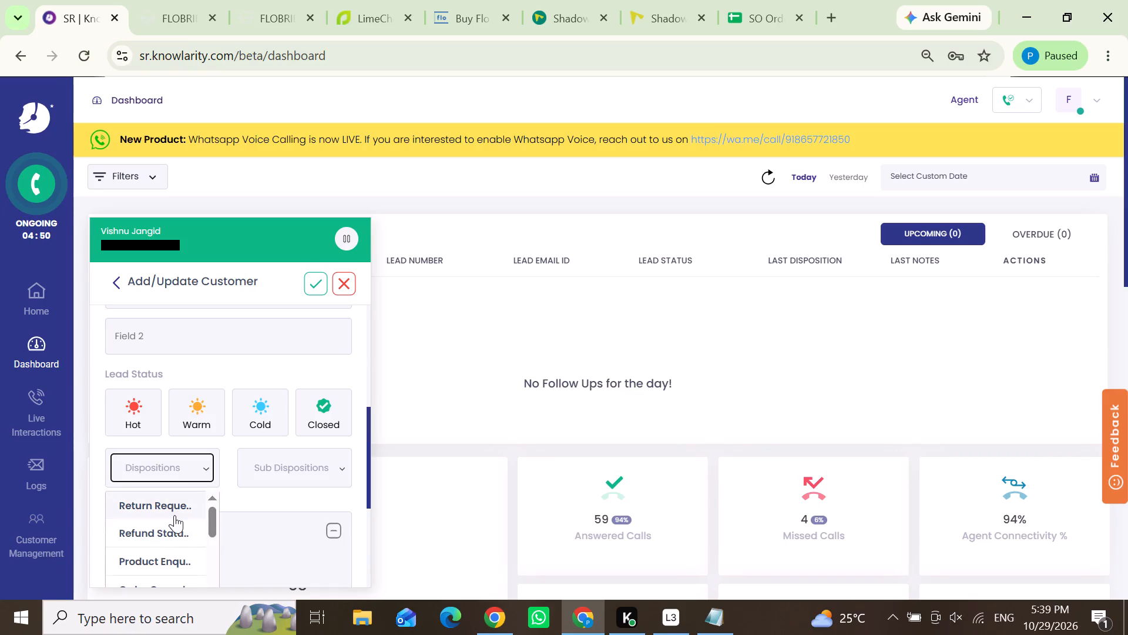
pyautogui.click(172, 558)
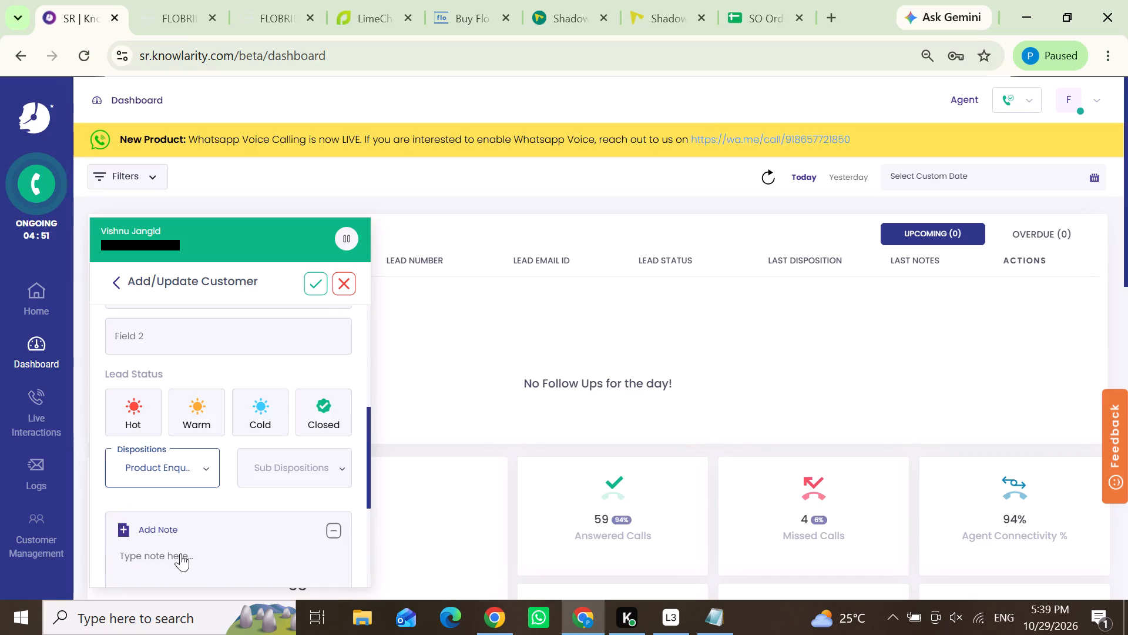
pyautogui.click(310, 291)
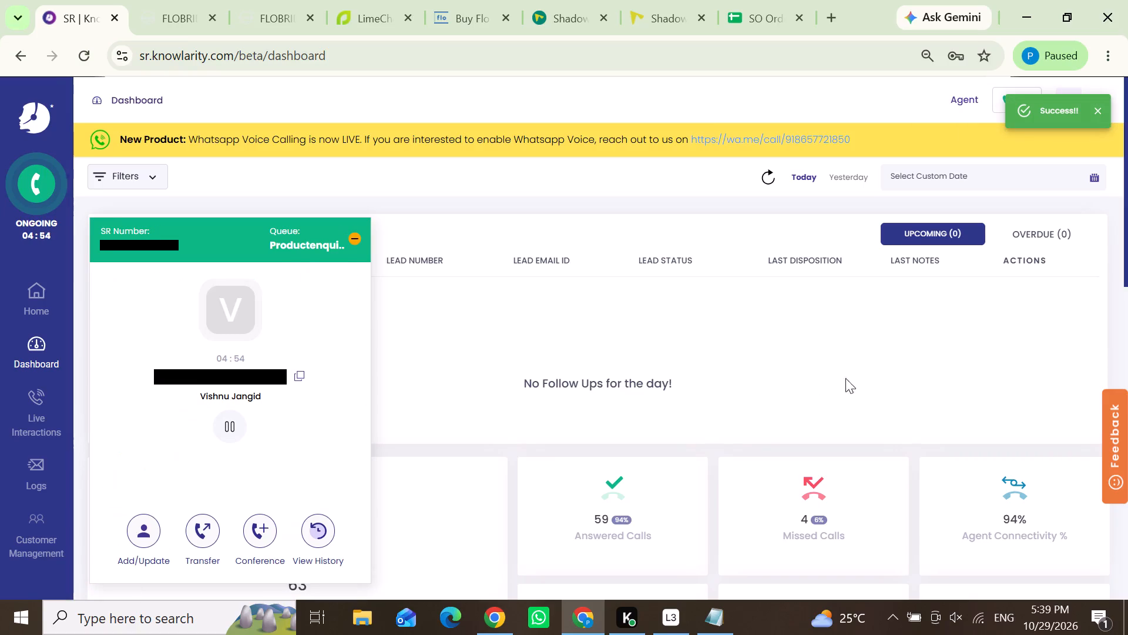
# Reload the dashboard figures for Today, minimize the call window, and review the call statistics and Your Performance section.
pyautogui.click(806, 175)
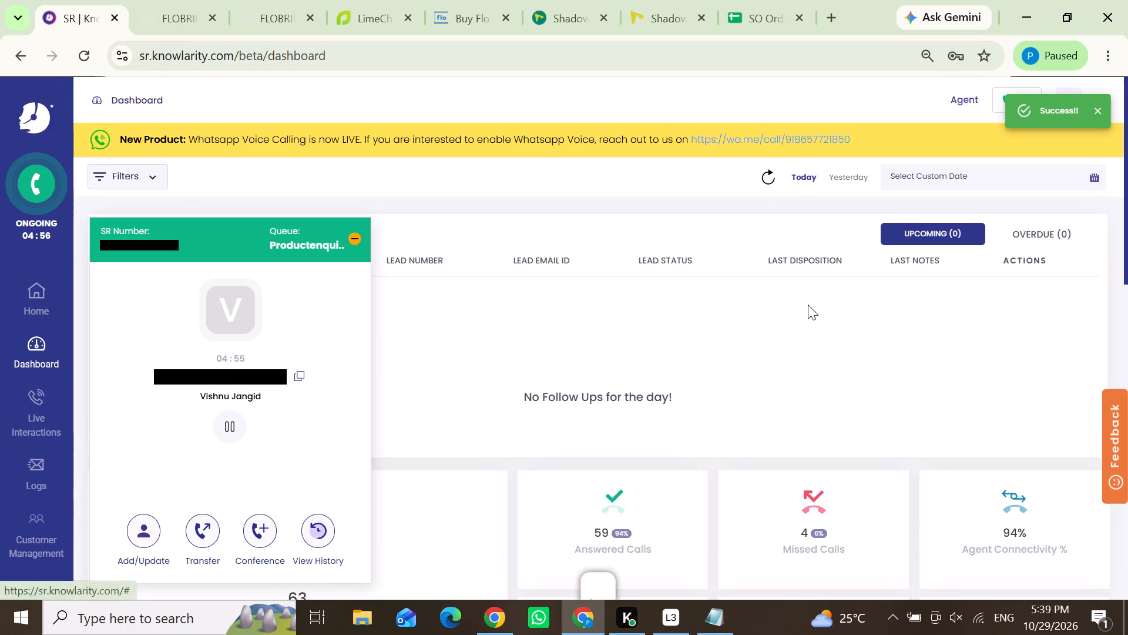
pyautogui.scroll(-5, 808, 305)
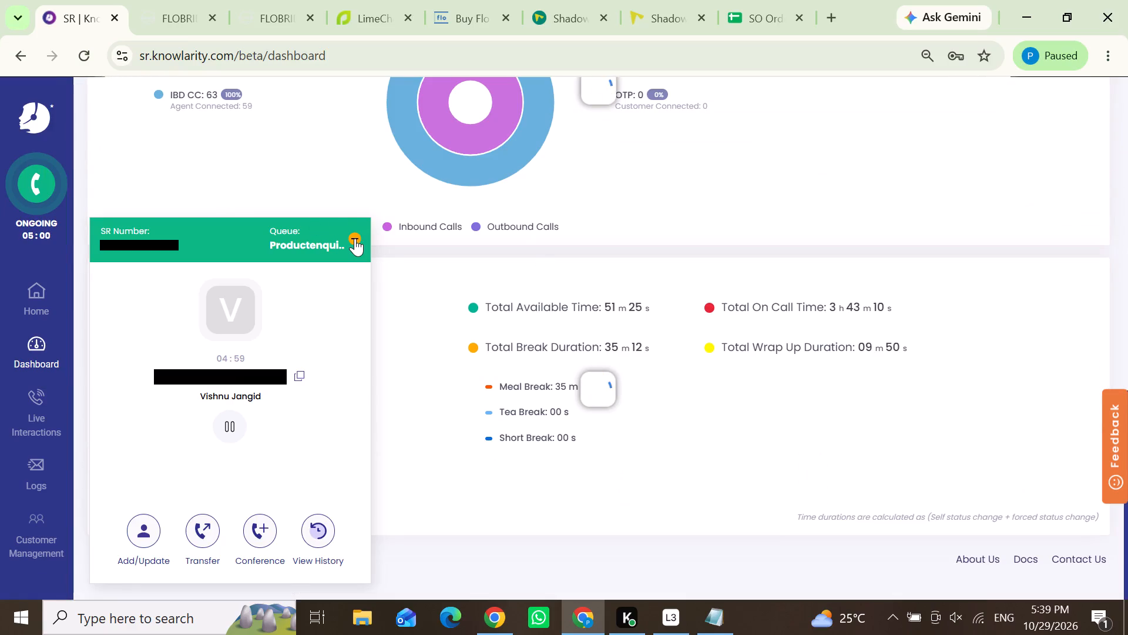
pyautogui.click(355, 238)
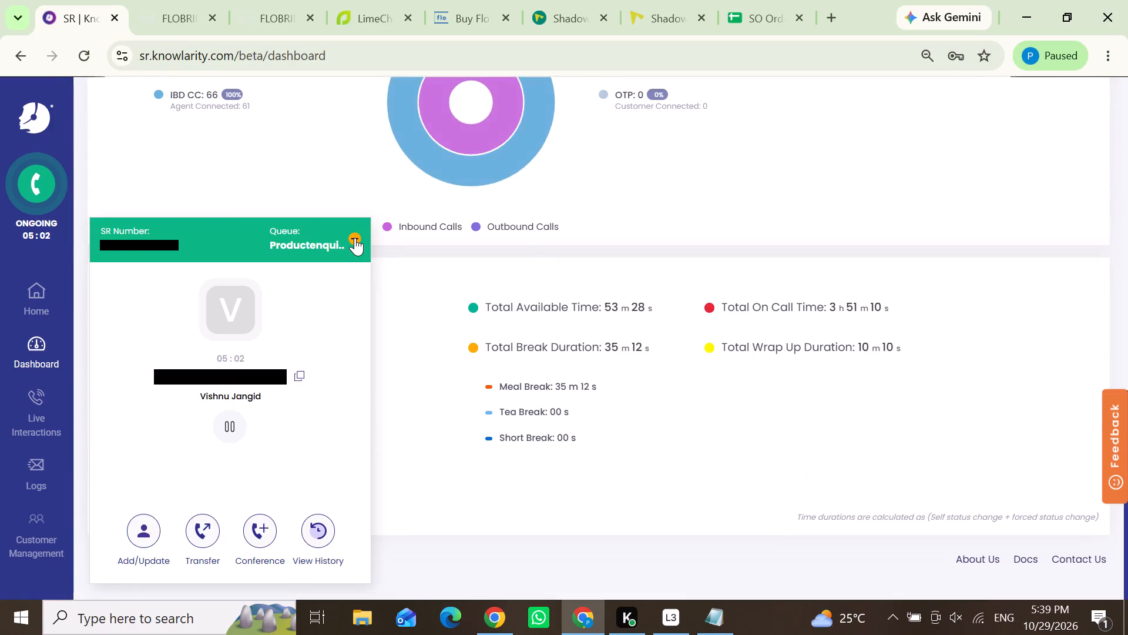
pyautogui.scroll(-4, 714, 333)
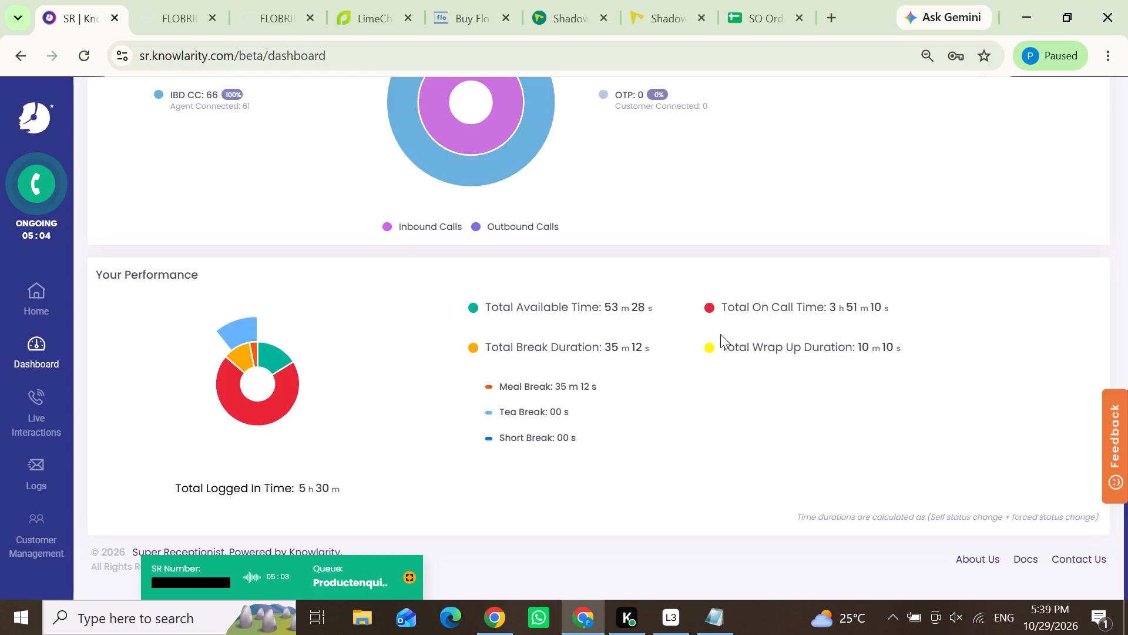
pyautogui.scroll(2, 723, 335)
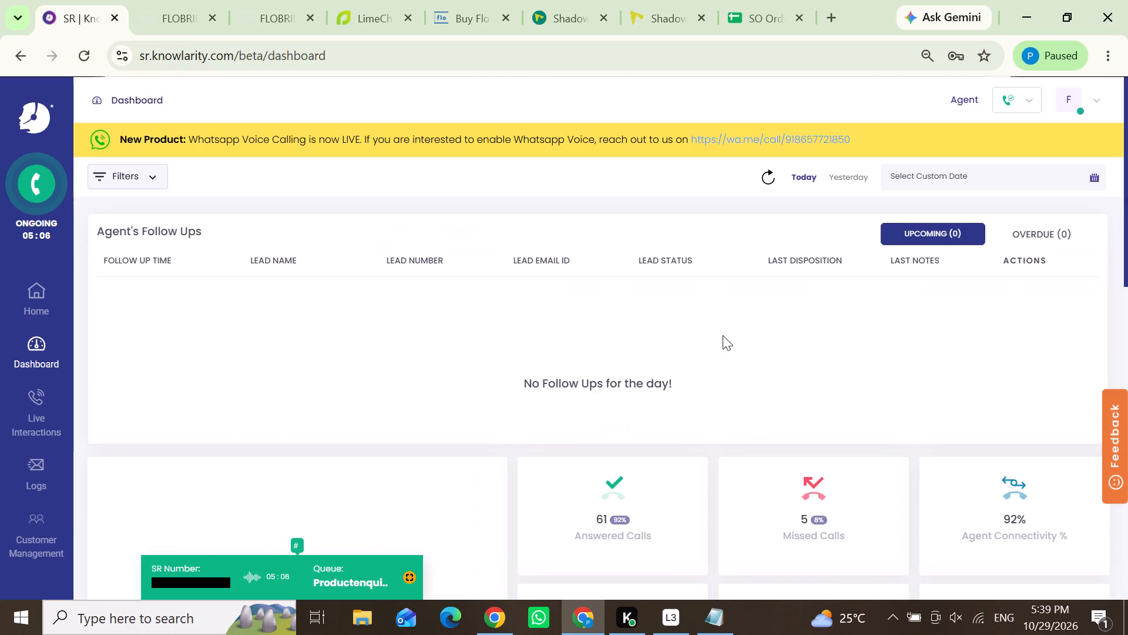
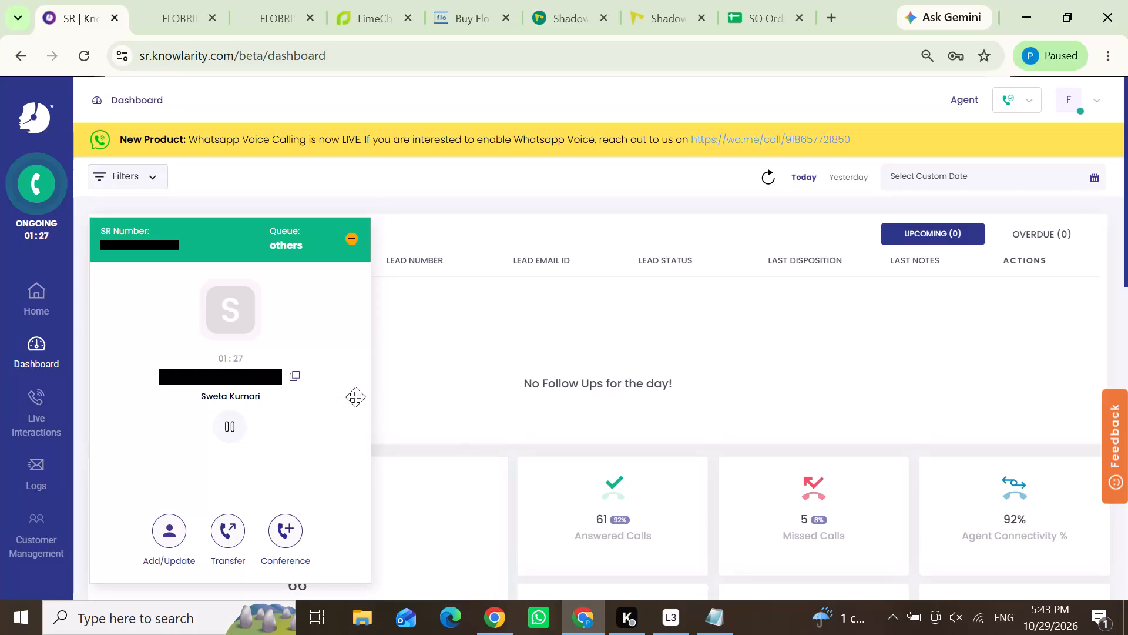
# Copy the ongoing caller's phone number and search FLOBRIDGE orders by Notification Mobile with it, without the country code.
pyautogui.click(294, 376)
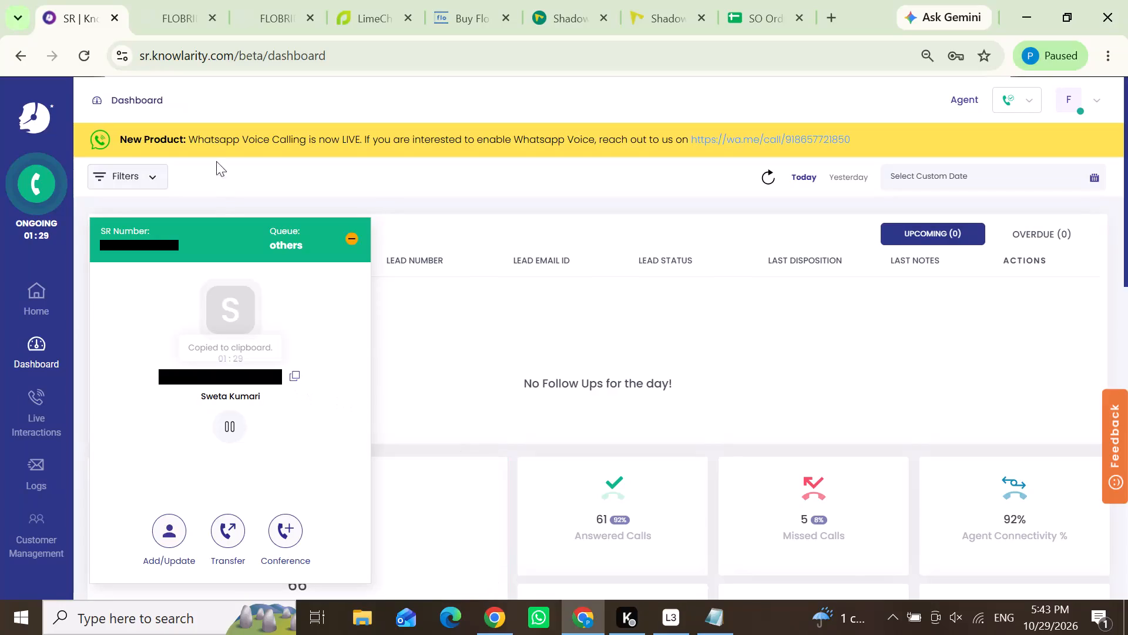
pyautogui.click(178, 16)
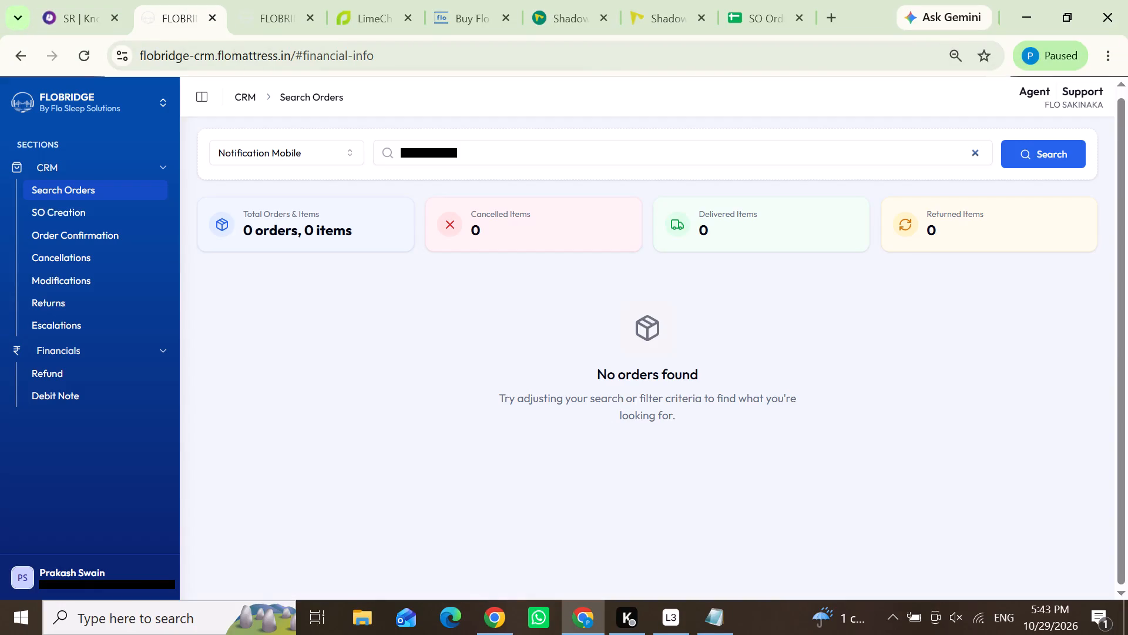
pyautogui.moveTo(504, 151); pyautogui.dragTo(339, 141)
pyautogui.hotkey('ctrl', 'v')
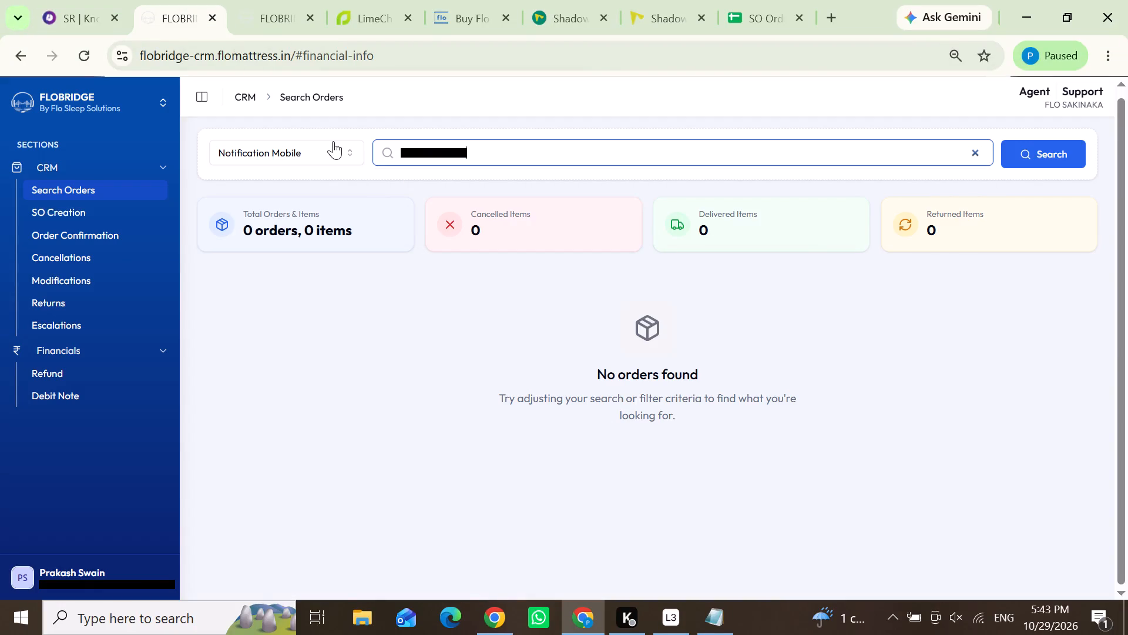
pyautogui.moveTo(416, 150); pyautogui.dragTo(388, 150)
pyautogui.press('BackSpace')
pyautogui.click(1055, 161)
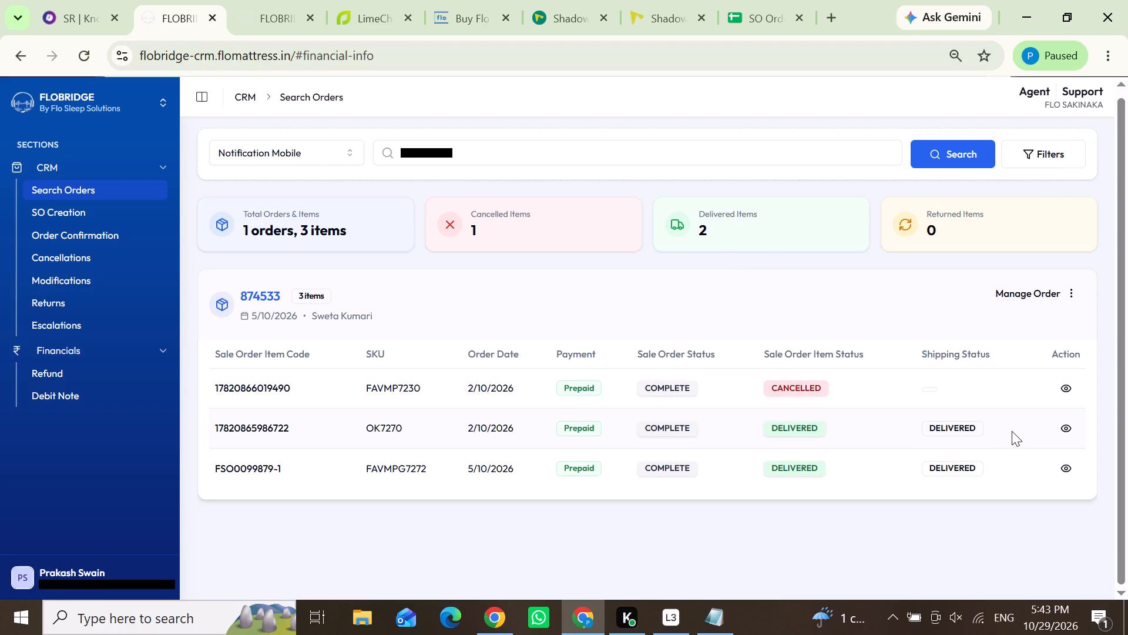
pyautogui.click(1069, 426)
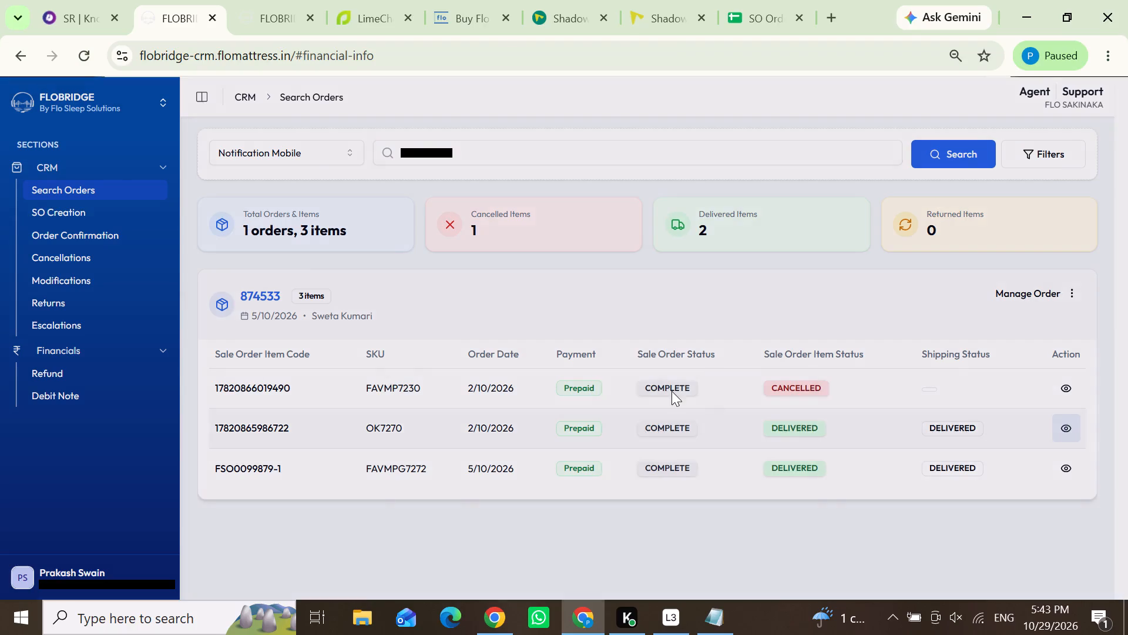
pyautogui.click(430, 312)
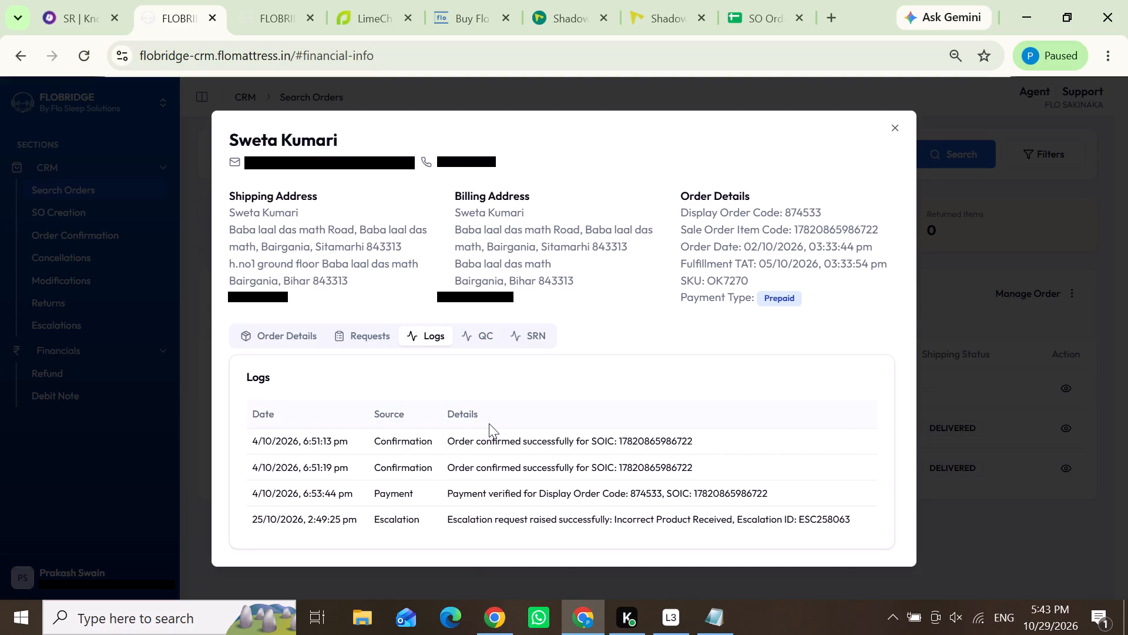
pyautogui.click(1066, 397)
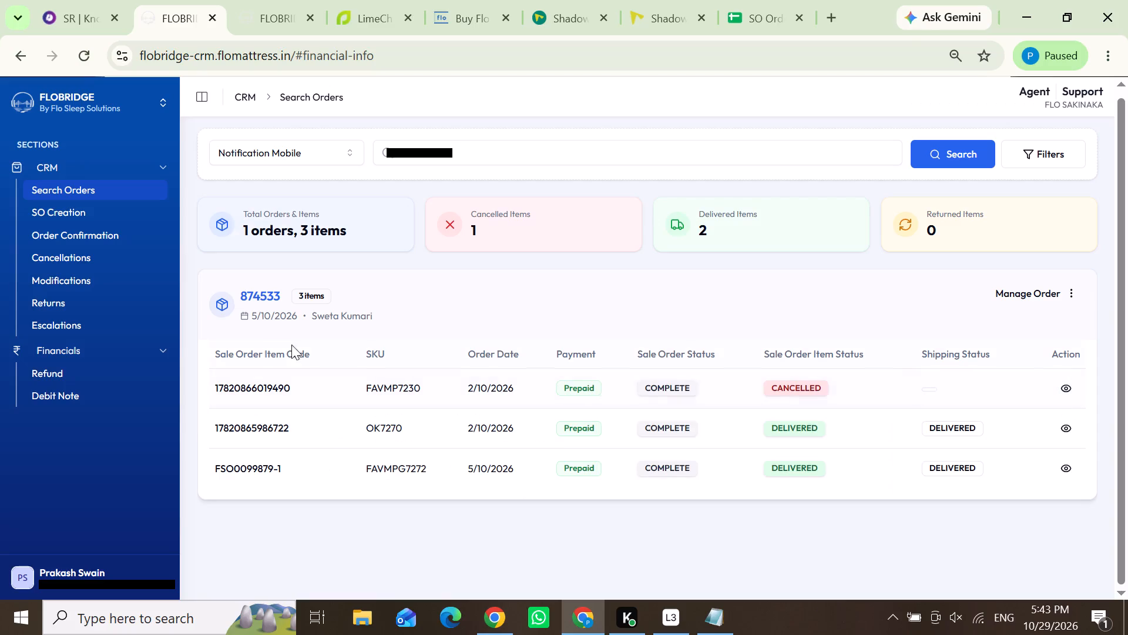
pyautogui.moveTo(286, 297); pyautogui.dragTo(243, 298)
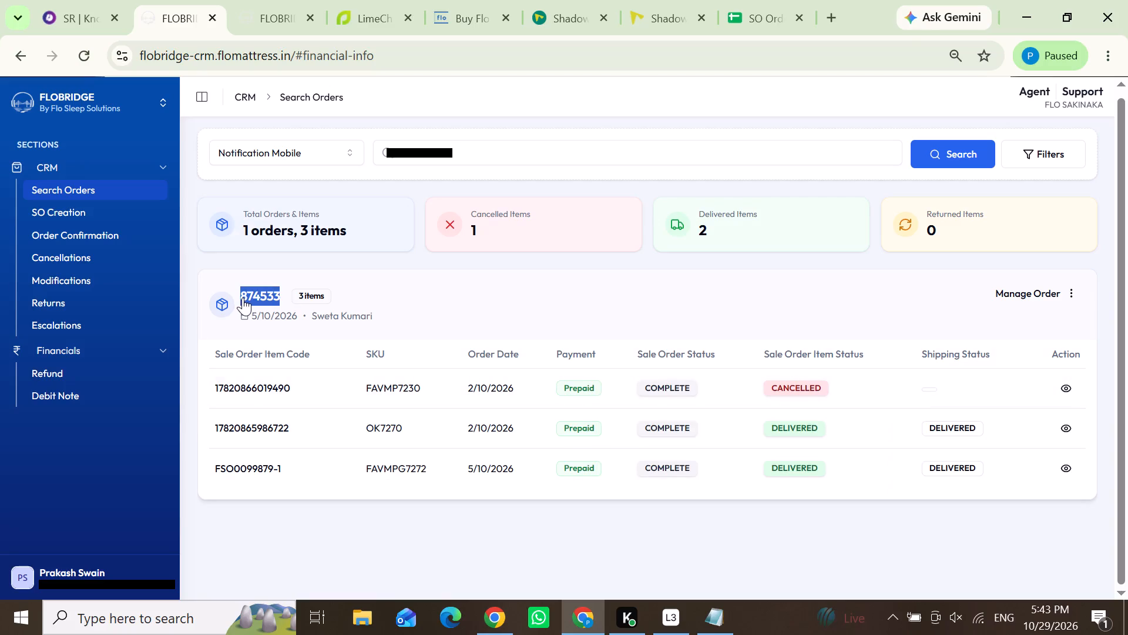
pyautogui.hotkey('ctrl', 'c')
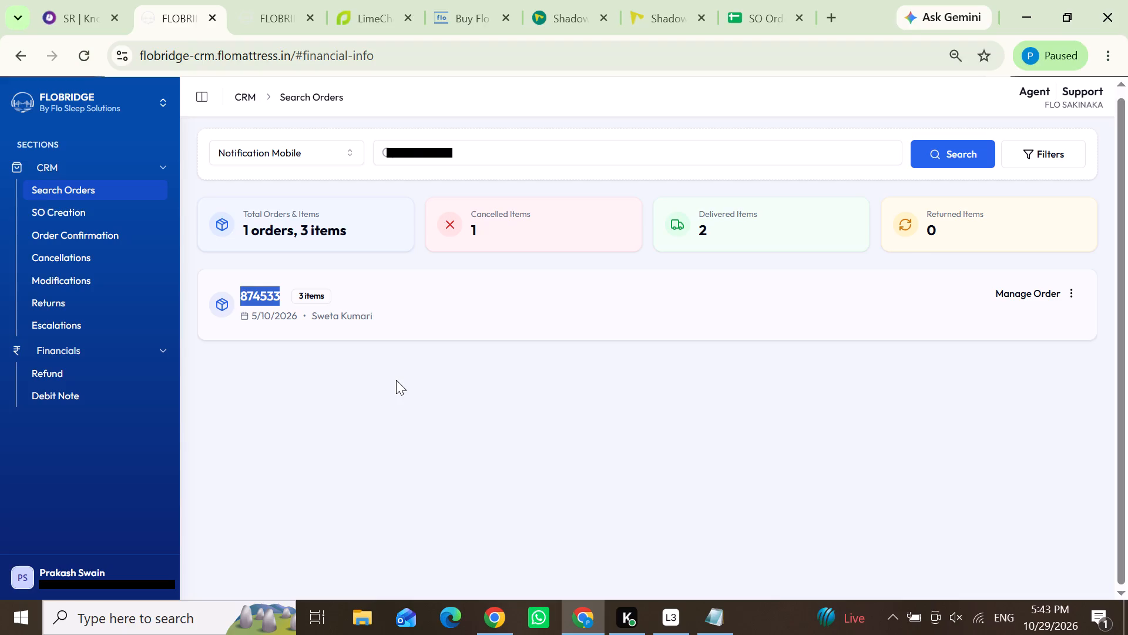
pyautogui.click(61, 5)
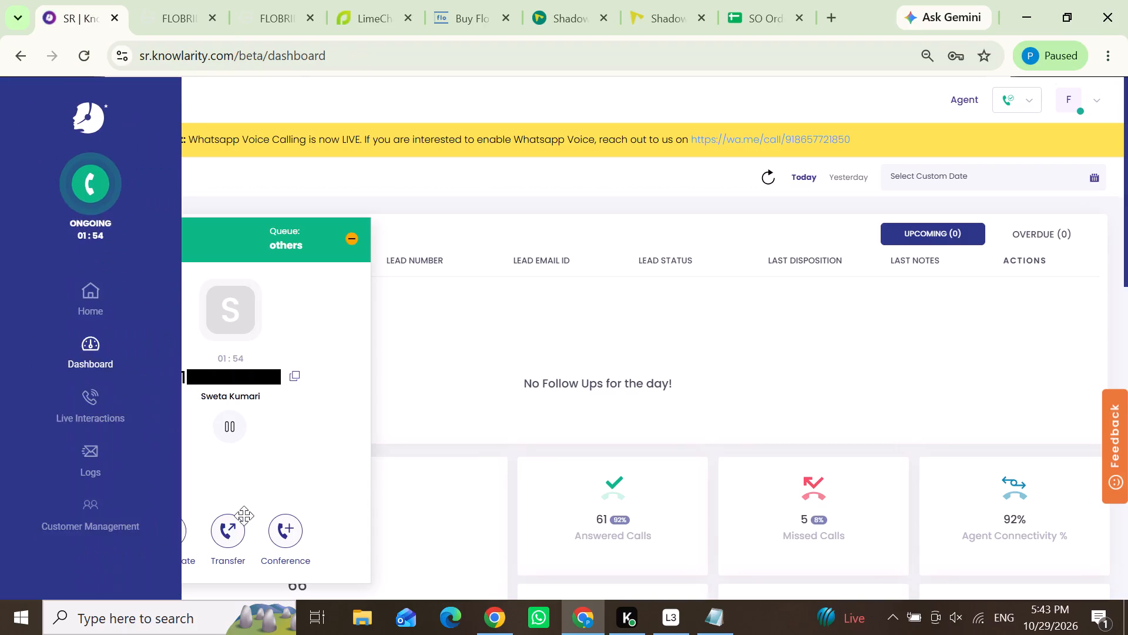
pyautogui.click(177, 525)
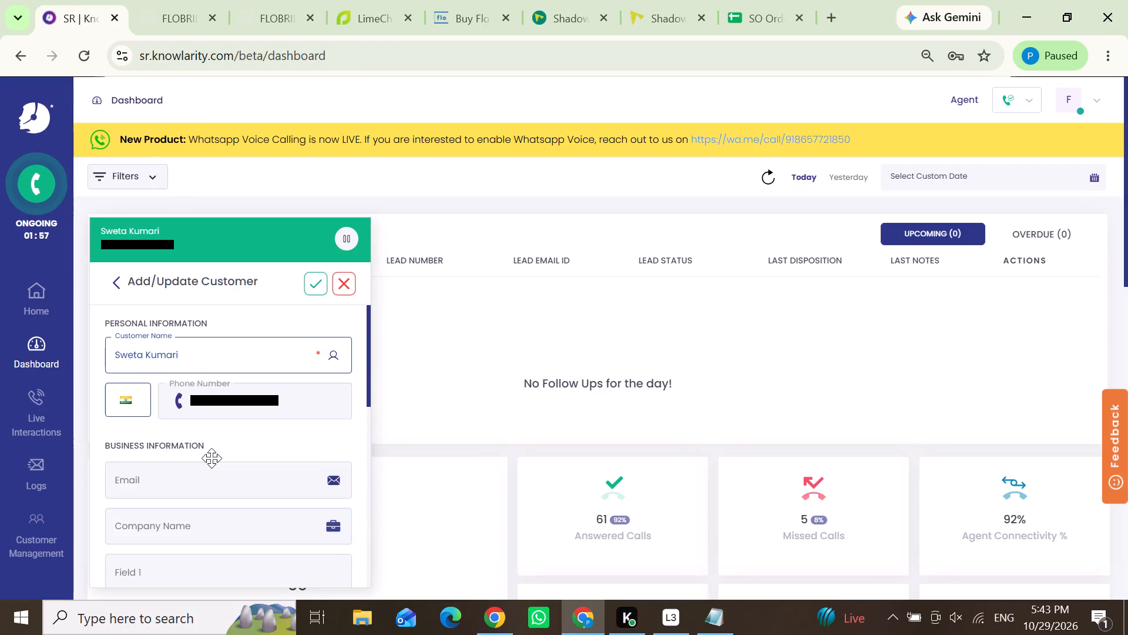
pyautogui.scroll(-1, 221, 474)
pyautogui.click(205, 471)
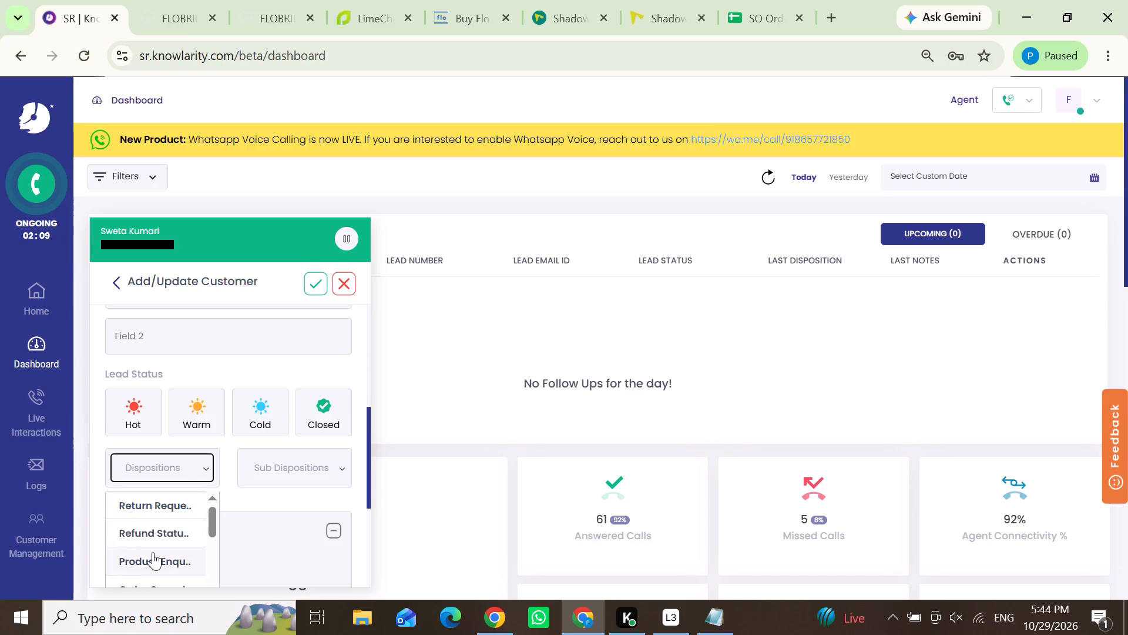
pyautogui.click(166, 510)
pyautogui.click(155, 567)
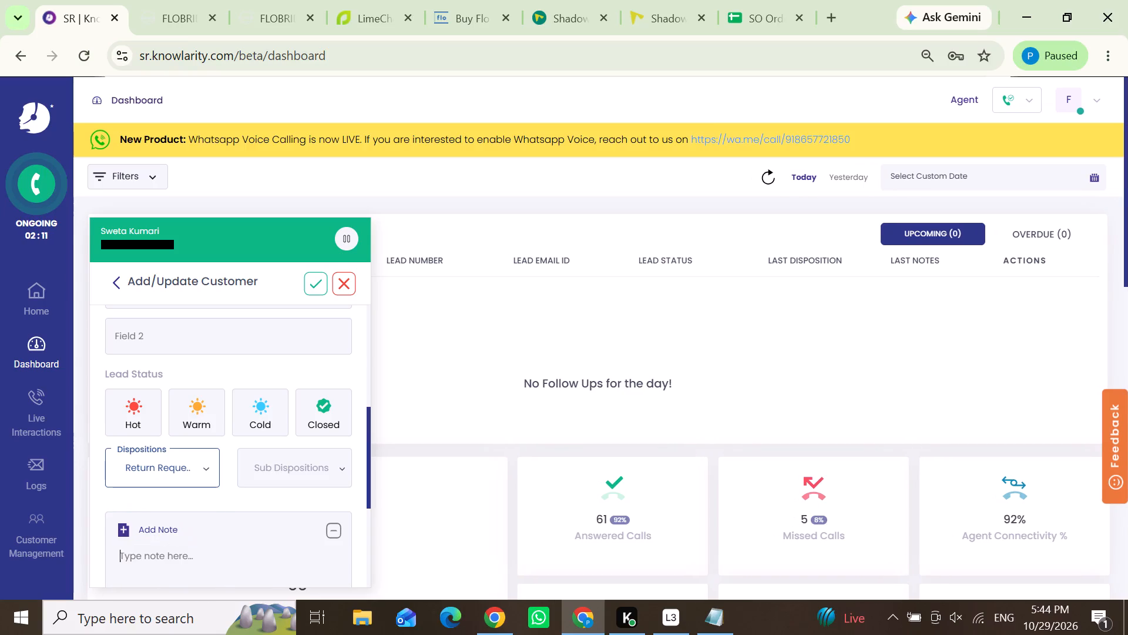
pyautogui.hotkey('ctrl', 'v')
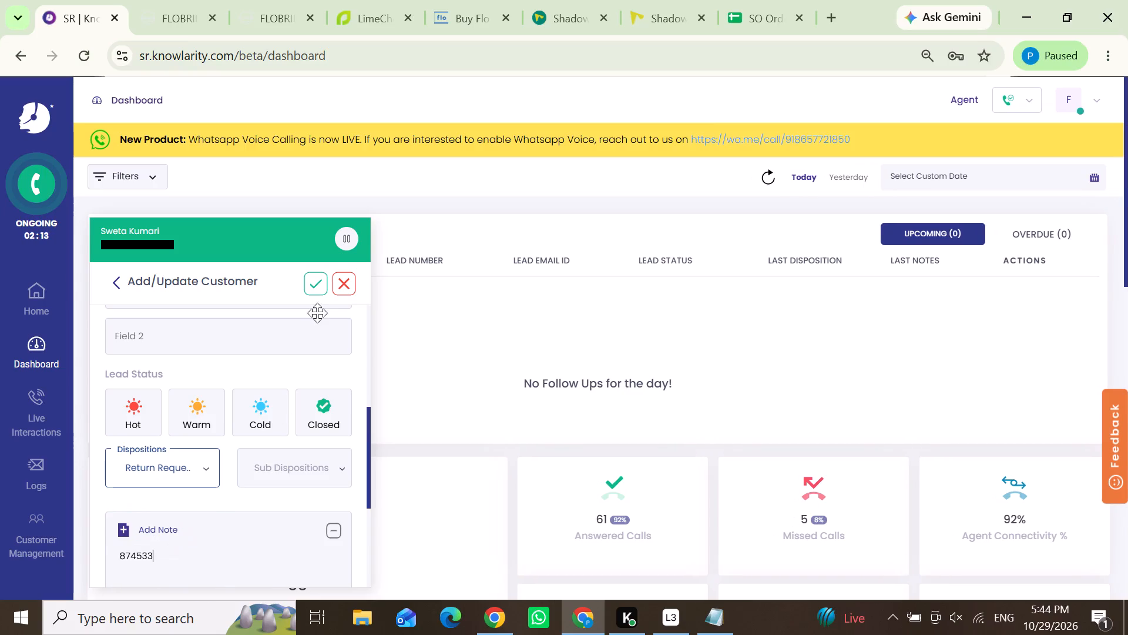
pyautogui.click(313, 288)
pyautogui.click(171, 0)
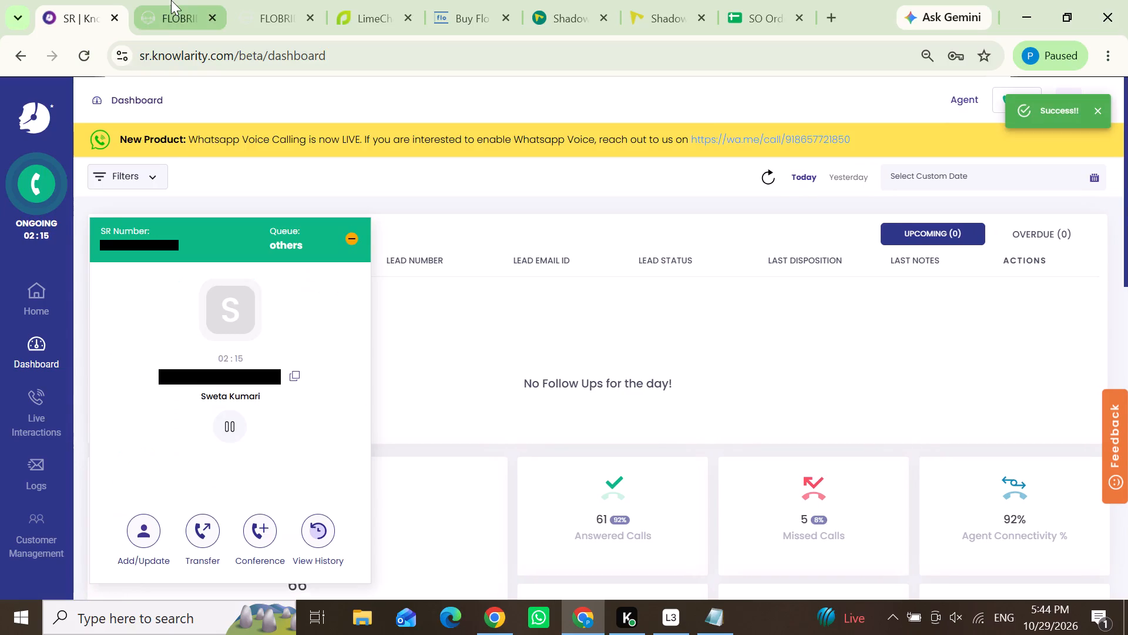
pyautogui.click(473, 310)
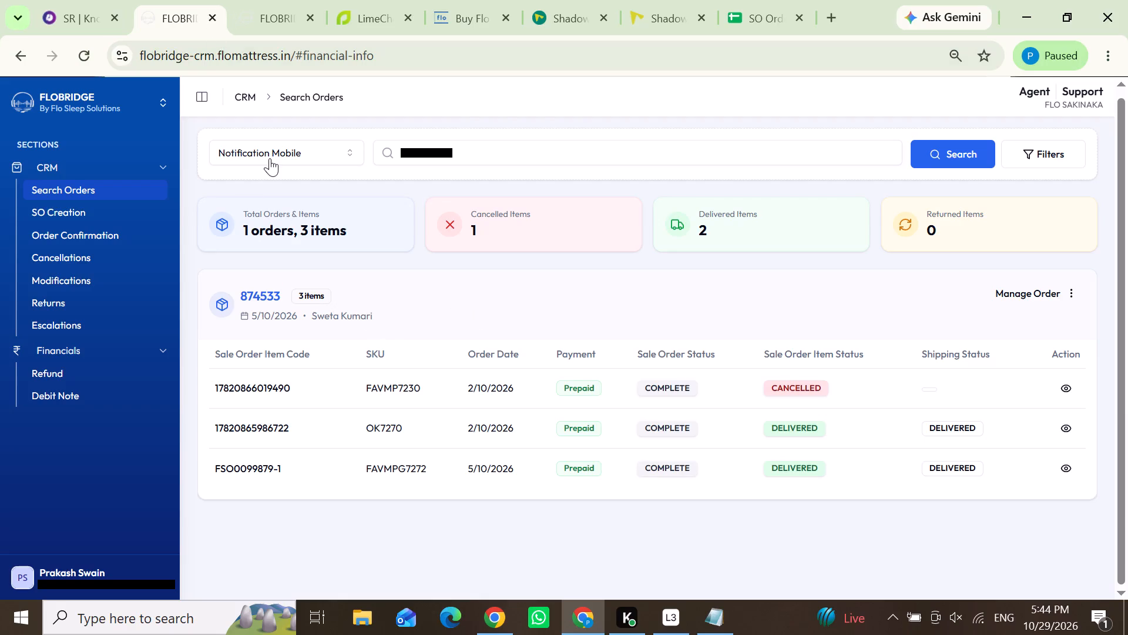
pyautogui.moveTo(348, 232); pyautogui.dragTo(312, 235)
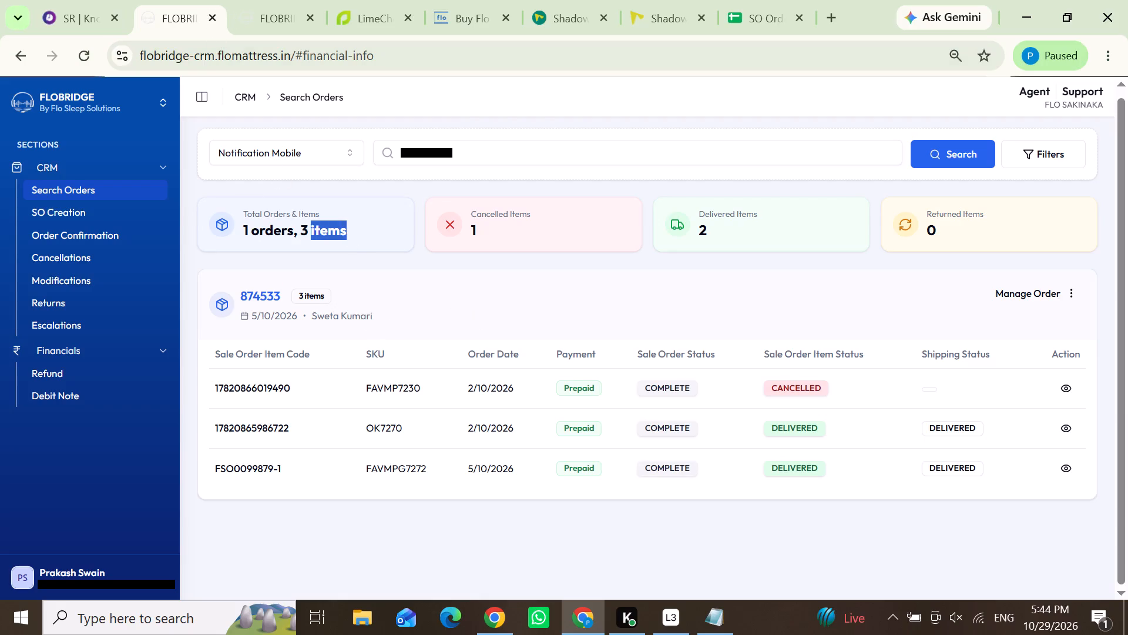
pyautogui.moveTo(312, 235); pyautogui.dragTo(249, 228)
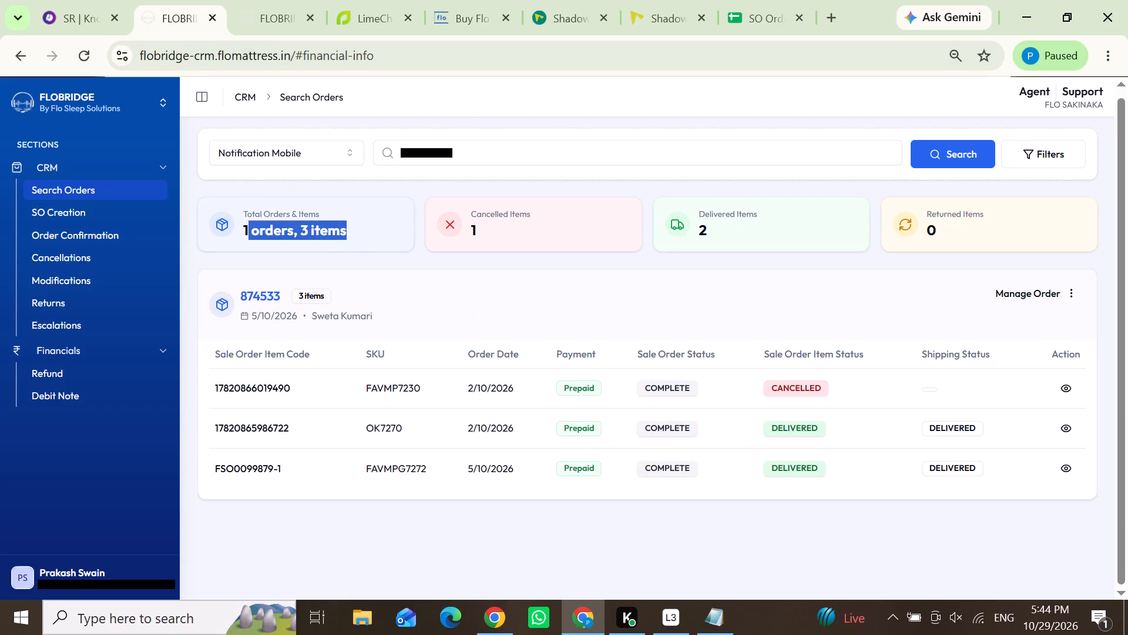
pyautogui.moveTo(249, 228); pyautogui.dragTo(241, 226)
pyautogui.click(368, 239)
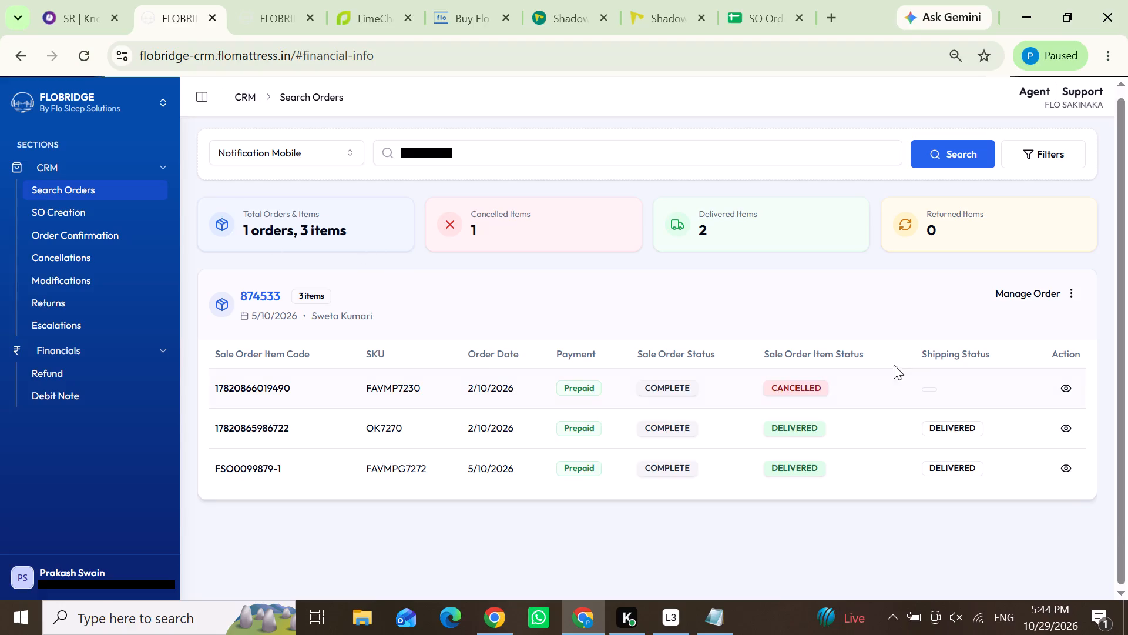
pyautogui.doubleClick(256, 299)
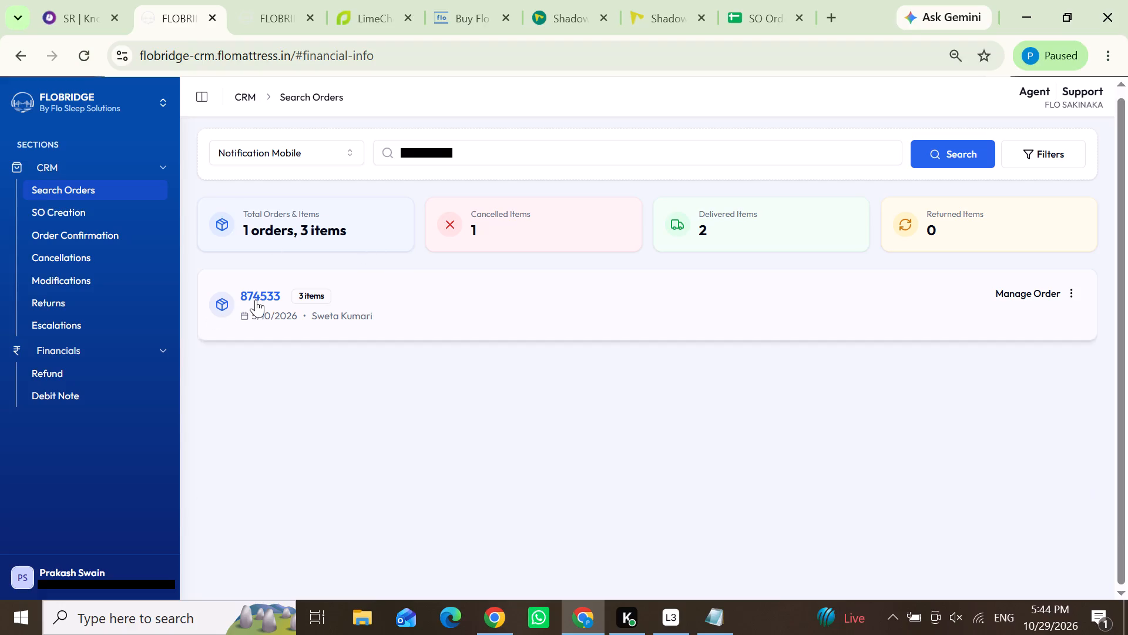
pyautogui.hotkey('ctrl', 'c')
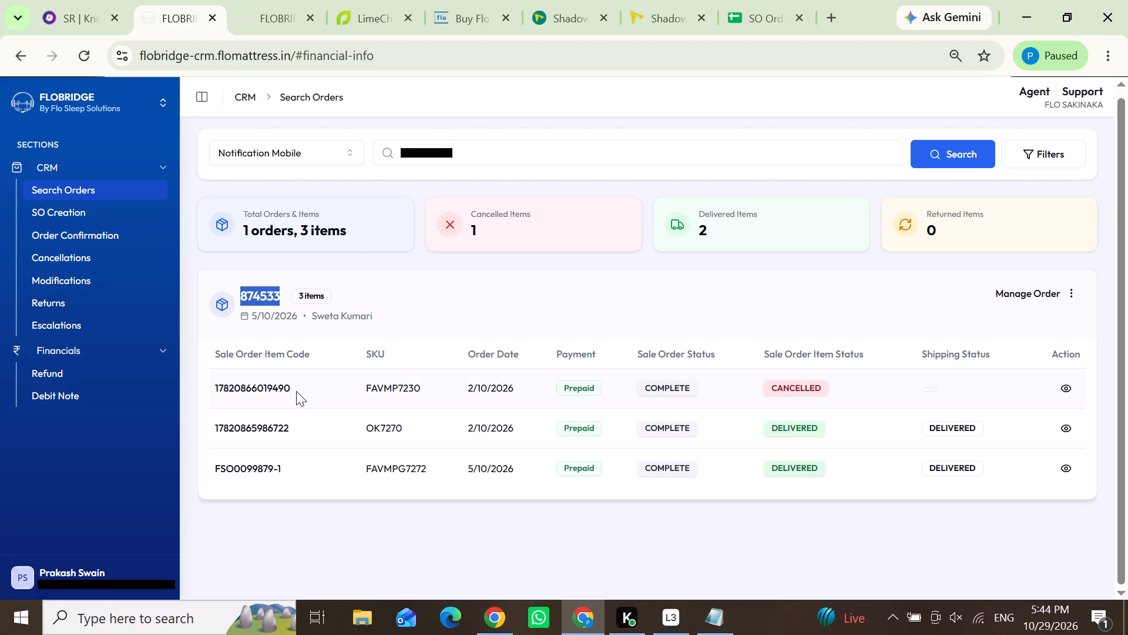
pyautogui.click(57, 323)
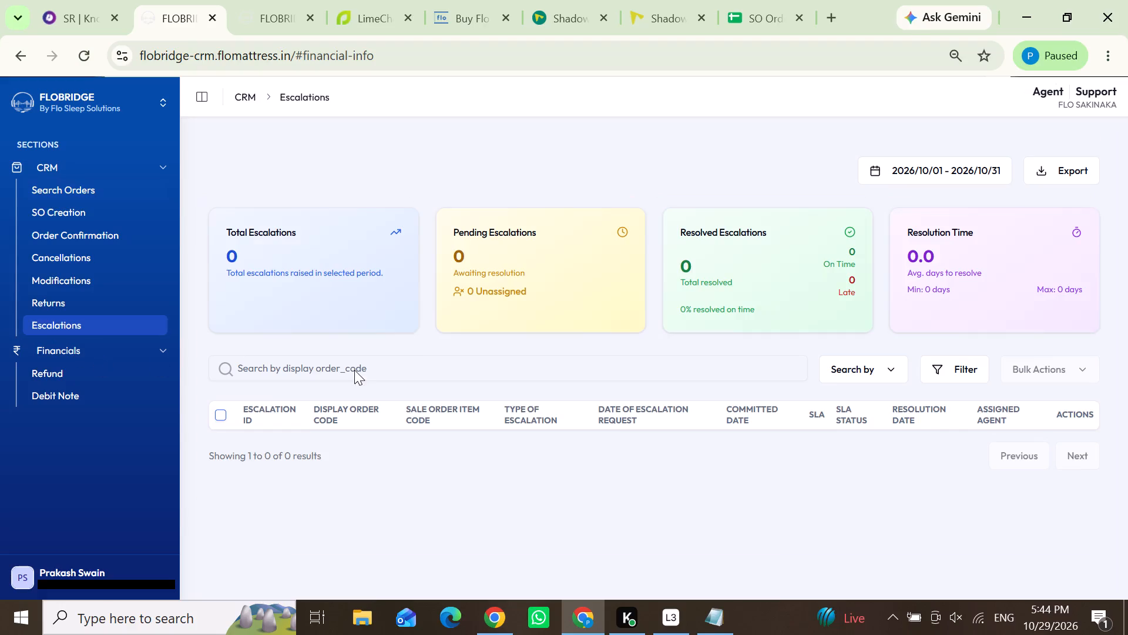
pyautogui.click(402, 365)
pyautogui.hotkey('ctrl', 'v')
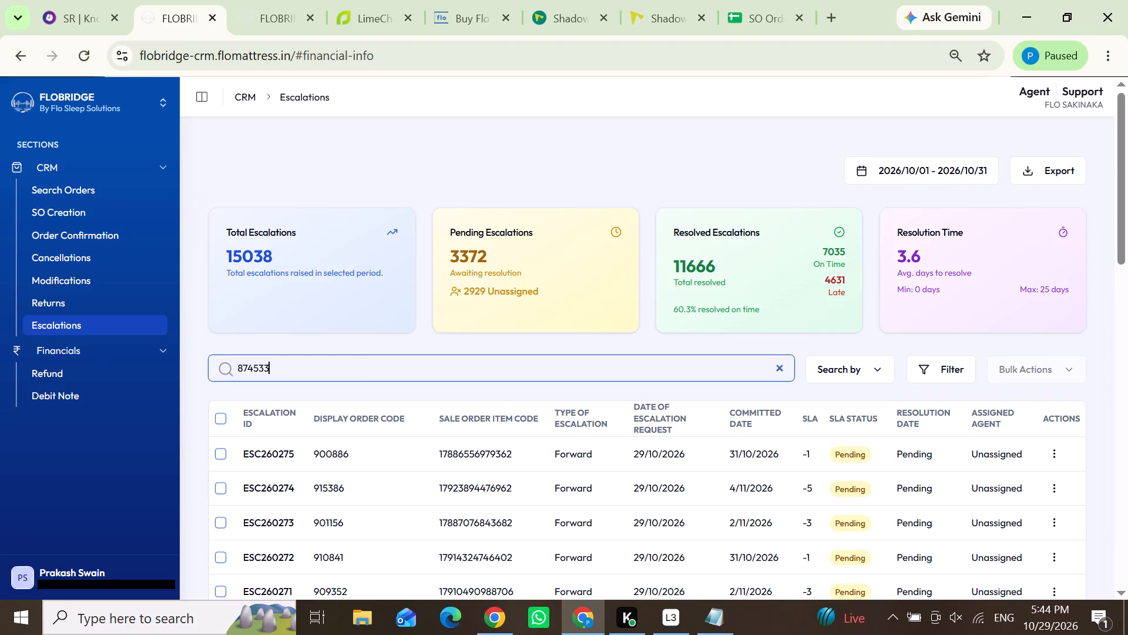
pyautogui.press('Return')
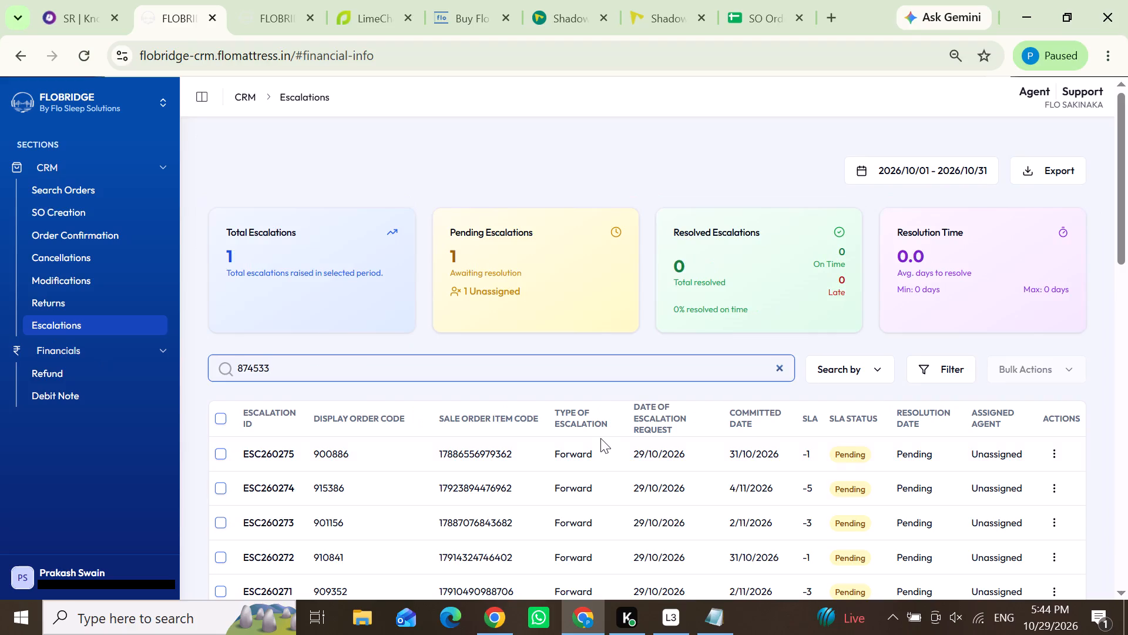
pyautogui.click(1070, 440)
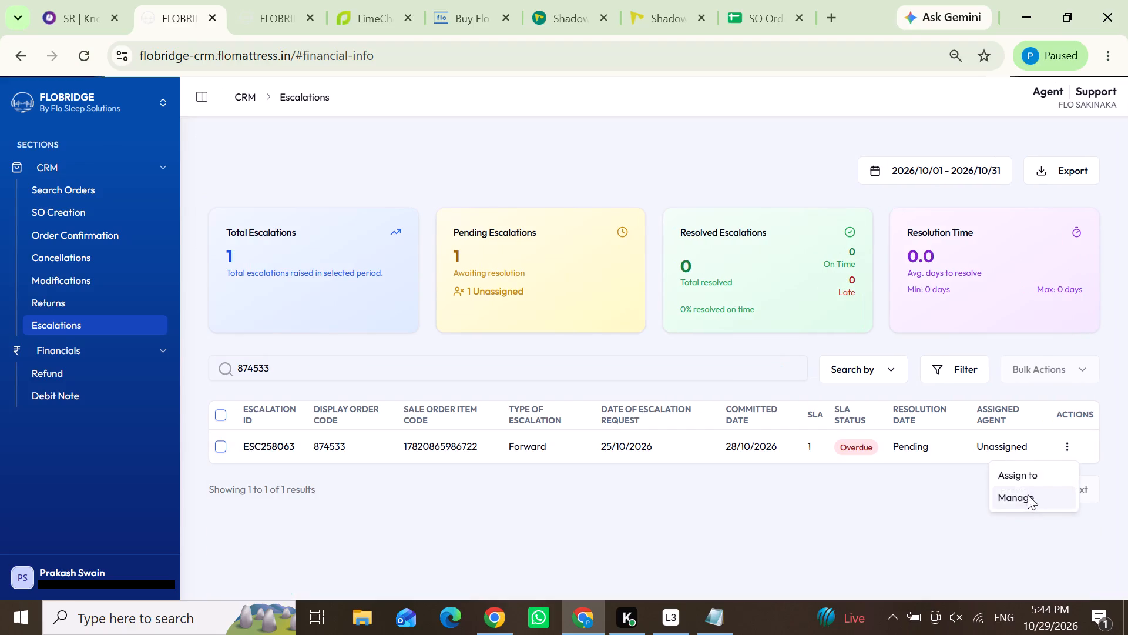
pyautogui.click(1019, 496)
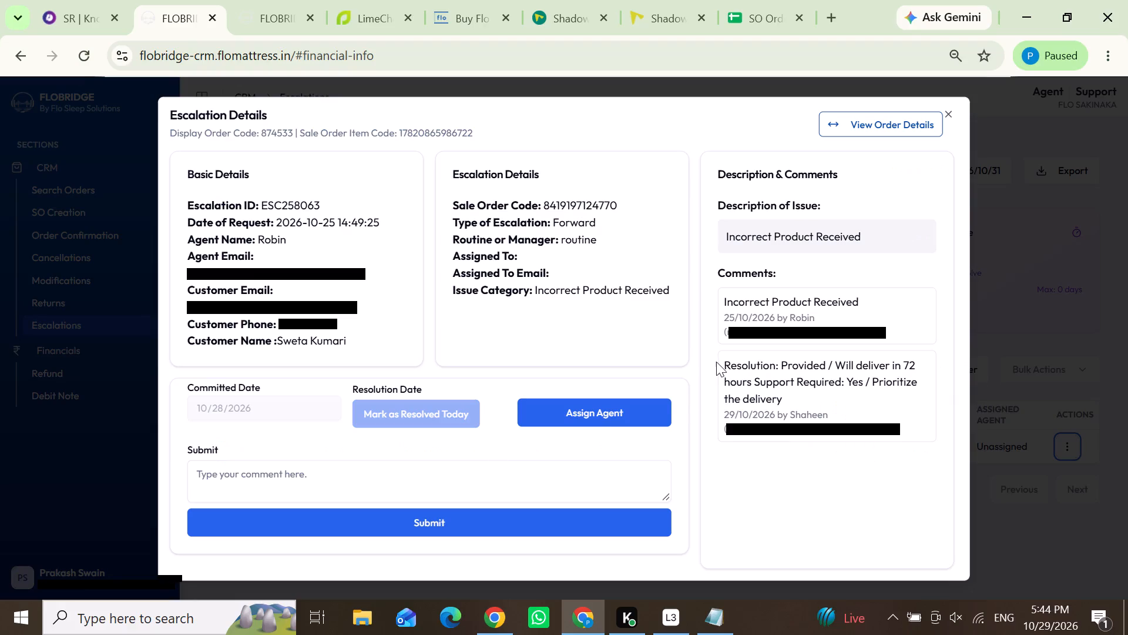
pyautogui.moveTo(720, 363); pyautogui.dragTo(790, 394)
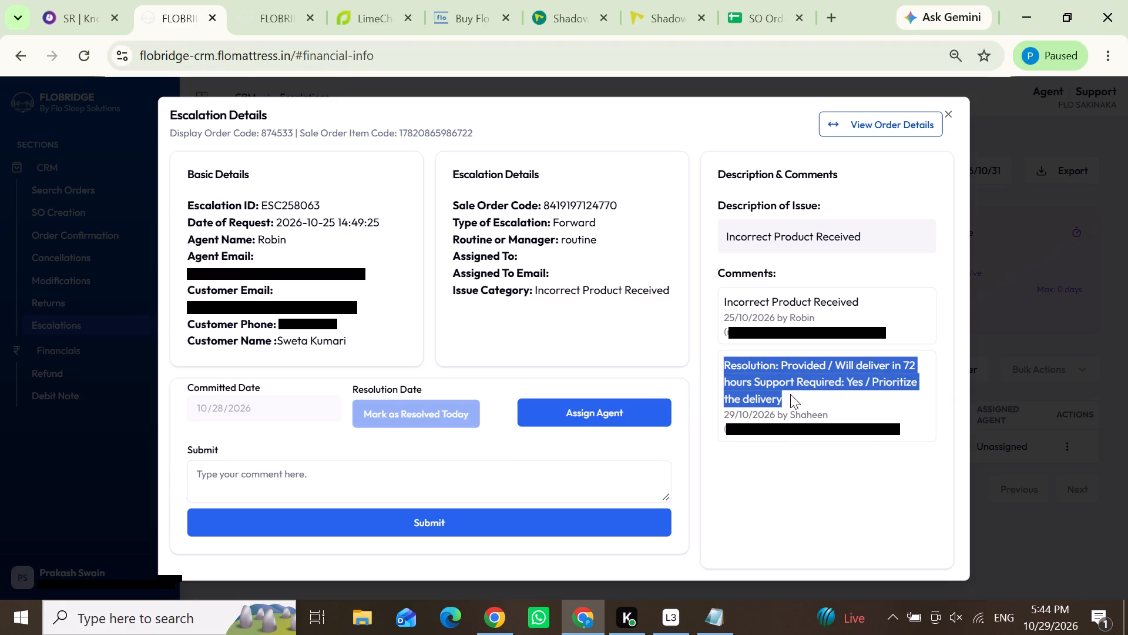
pyautogui.moveTo(790, 394); pyautogui.dragTo(794, 397)
pyautogui.moveTo(724, 303); pyautogui.dragTo(871, 306)
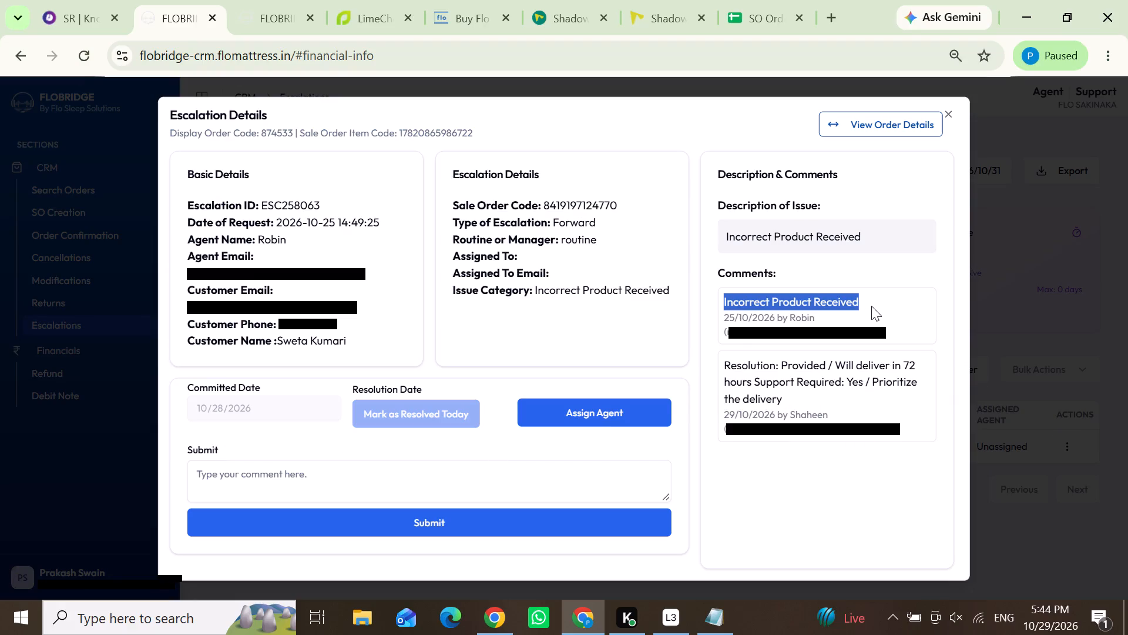
pyautogui.hotkey('ctrl', 'c')
pyautogui.click(492, 484)
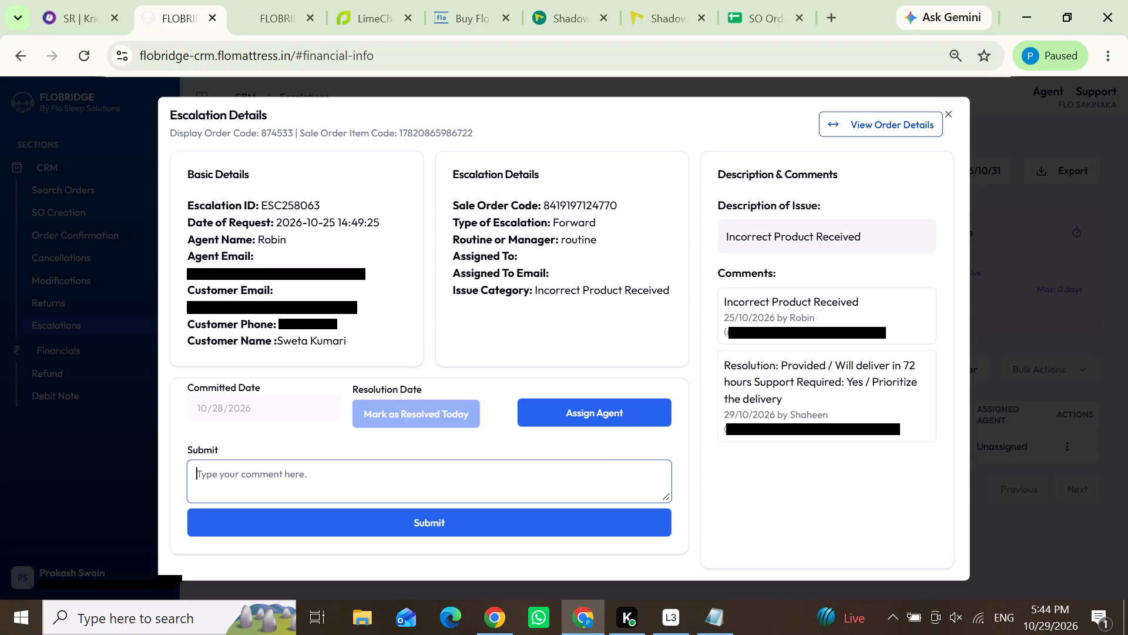
pyautogui.hotkey('ctrl', 'v')
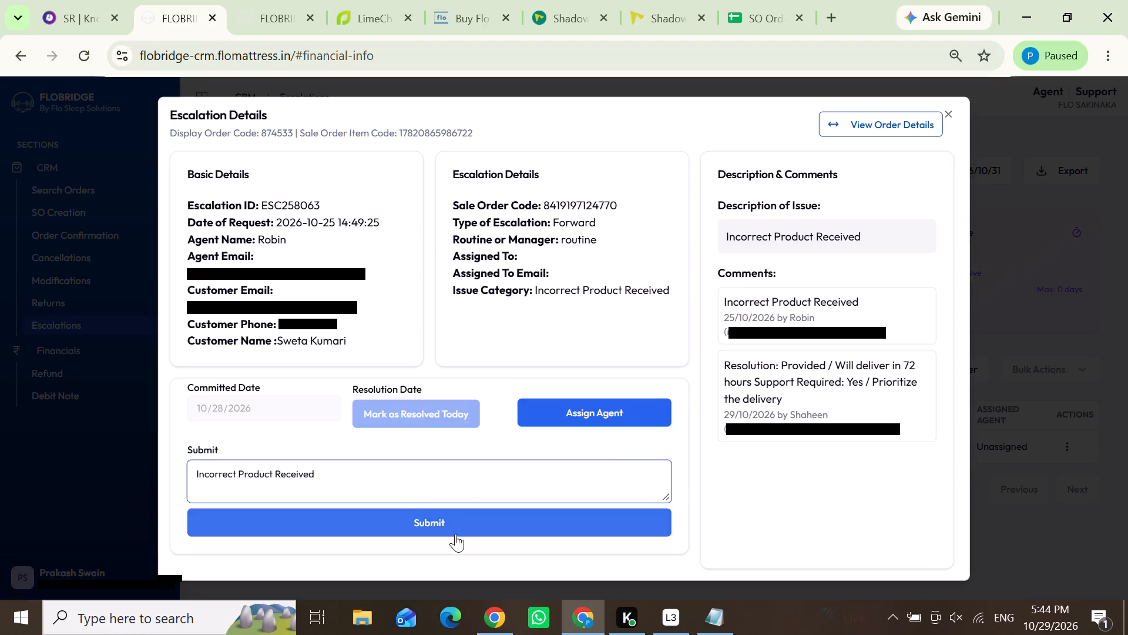
pyautogui.click(452, 526)
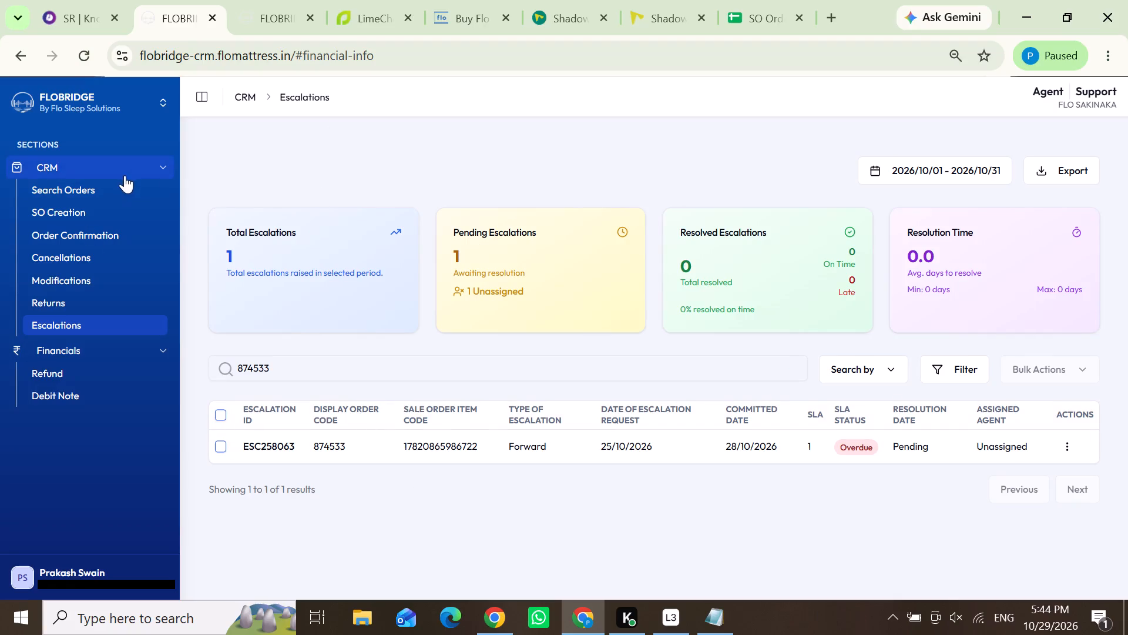
# Go back to Search Orders and rerun the recent Notification Mobile search for the caller.
pyautogui.click(96, 189)
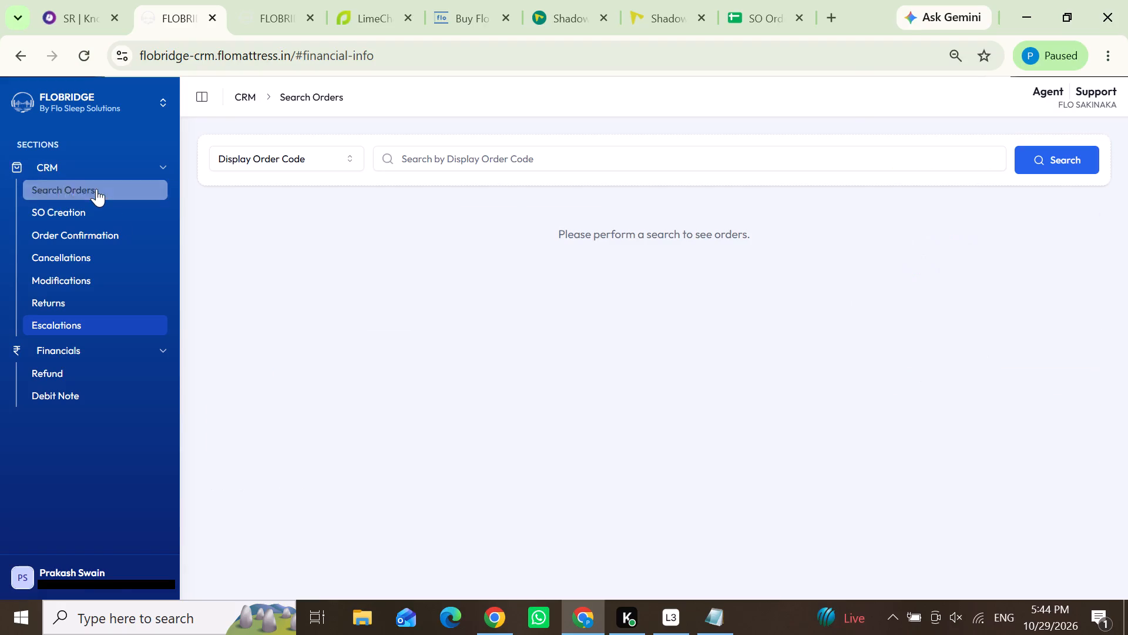
pyautogui.click(461, 168)
pyautogui.click(411, 229)
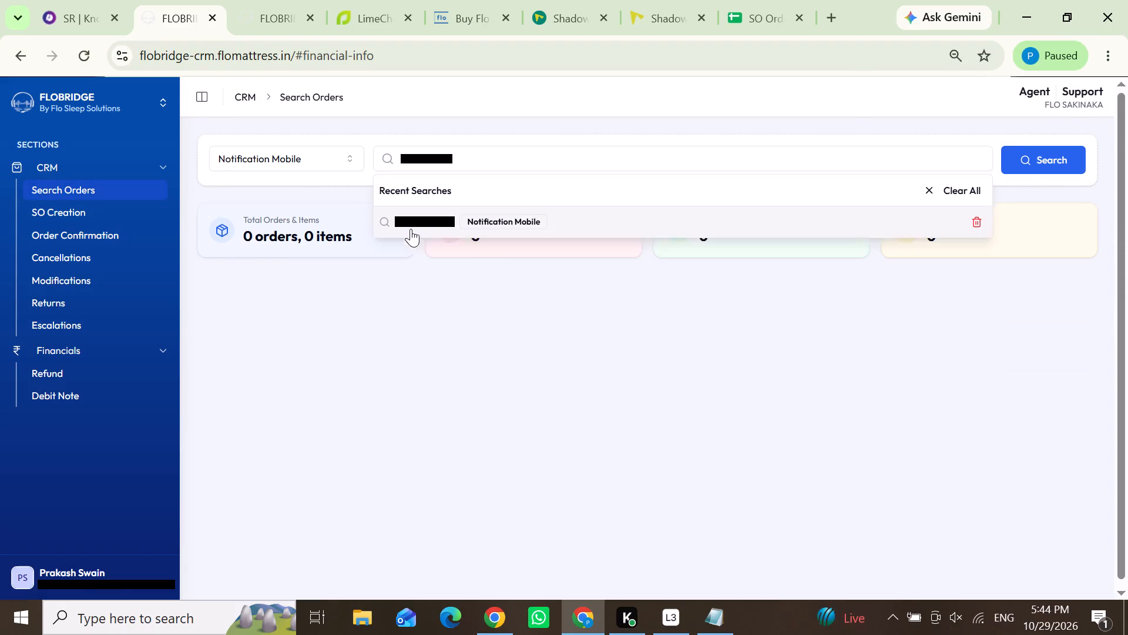
pyautogui.moveTo(516, 392); pyautogui.dragTo(459, 395)
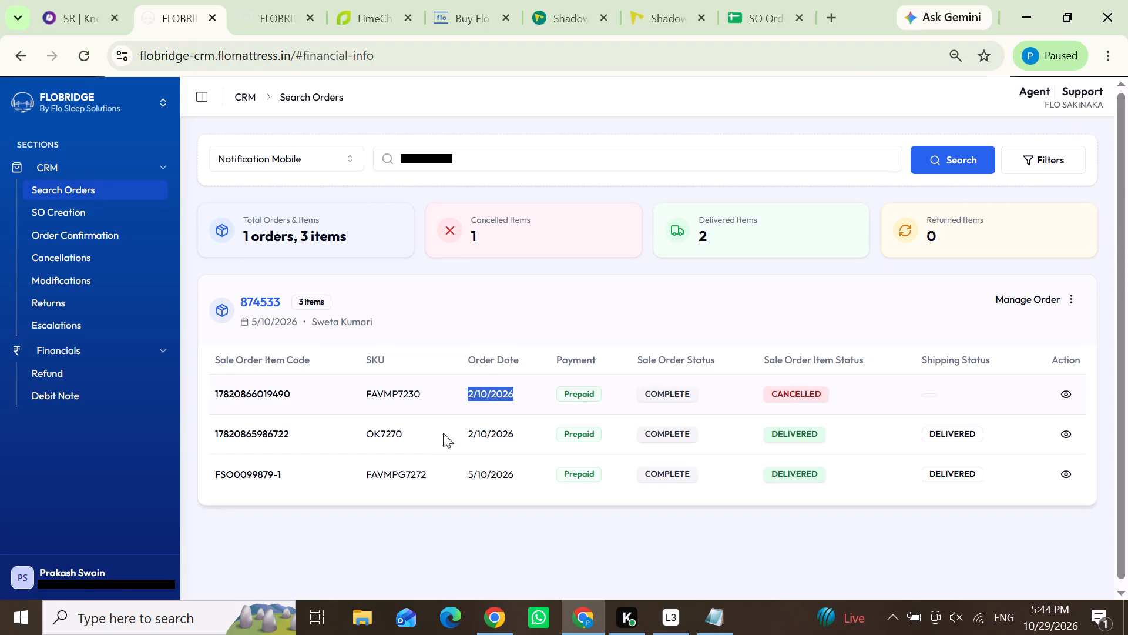
pyautogui.click(439, 442)
pyautogui.moveTo(461, 439); pyautogui.dragTo(527, 435)
pyautogui.click(528, 468)
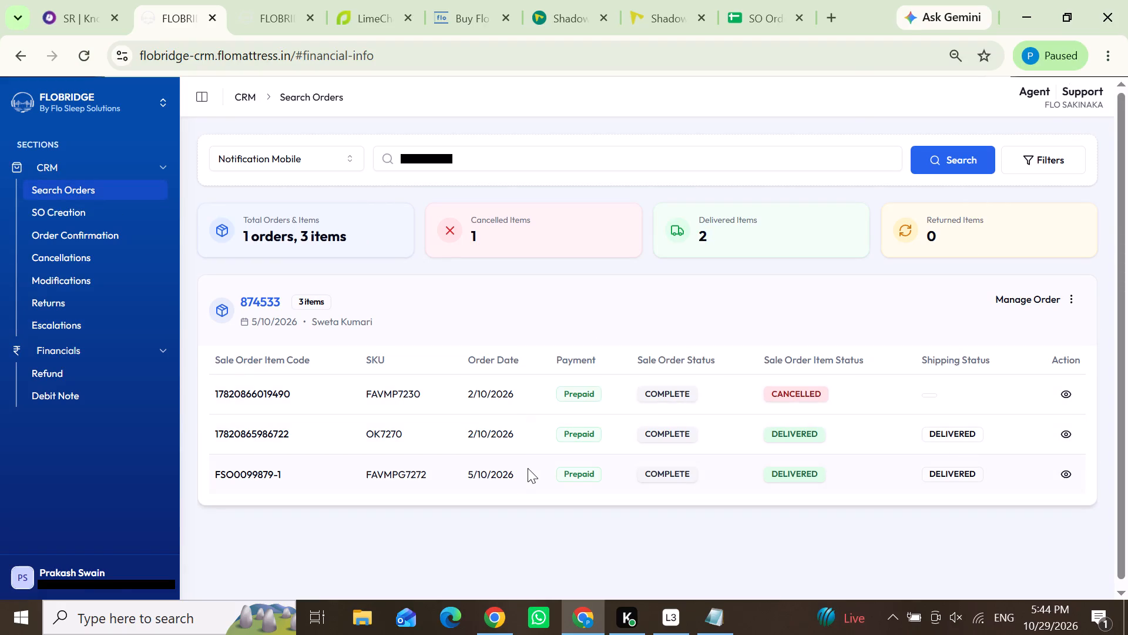
pyautogui.moveTo(519, 474); pyautogui.dragTo(453, 474)
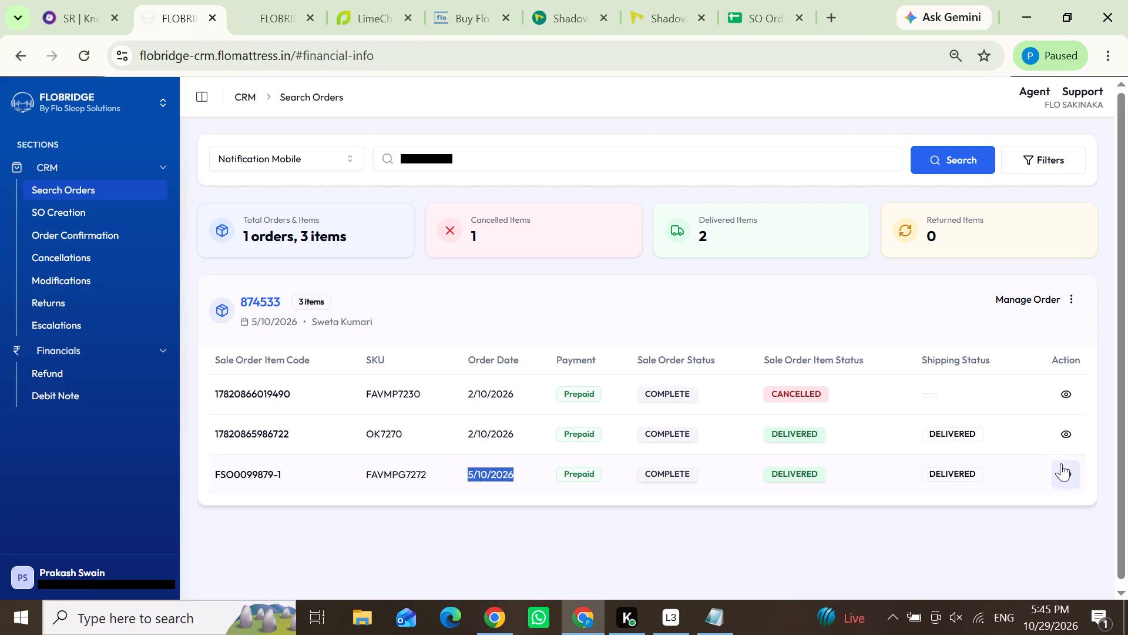
pyautogui.click(1062, 437)
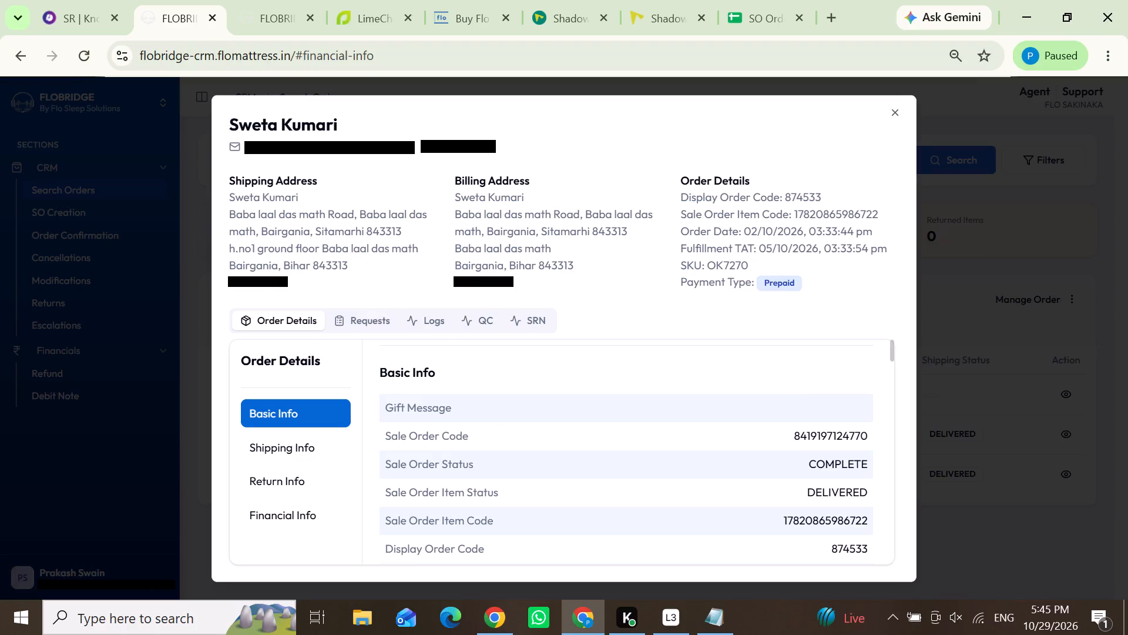
pyautogui.moveTo(345, 266); pyautogui.dragTo(314, 266)
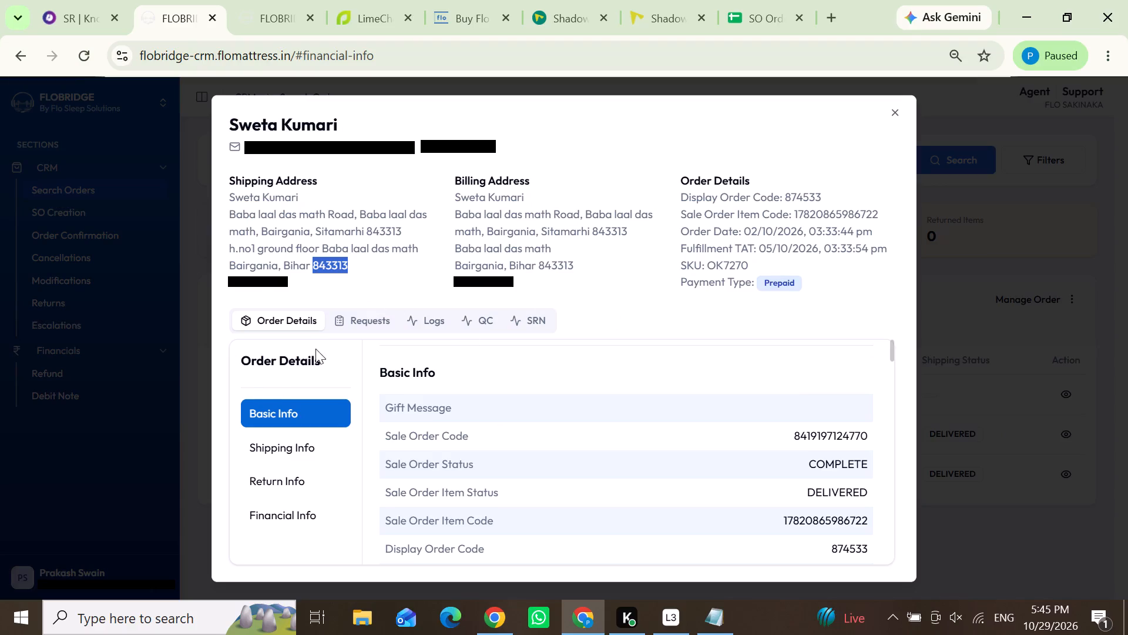
pyautogui.click(406, 320)
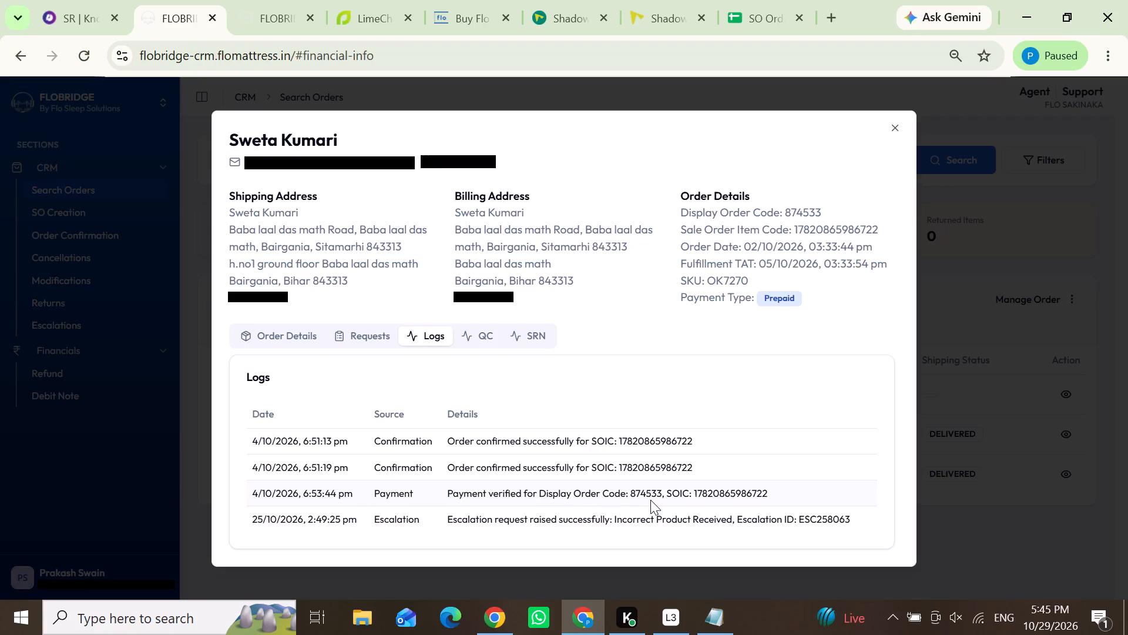
pyautogui.click(1009, 390)
# Check the ongoing call on the Knowlarity dashboard and return to the FLOBRIDGE order results.
pyautogui.click(77, 0)
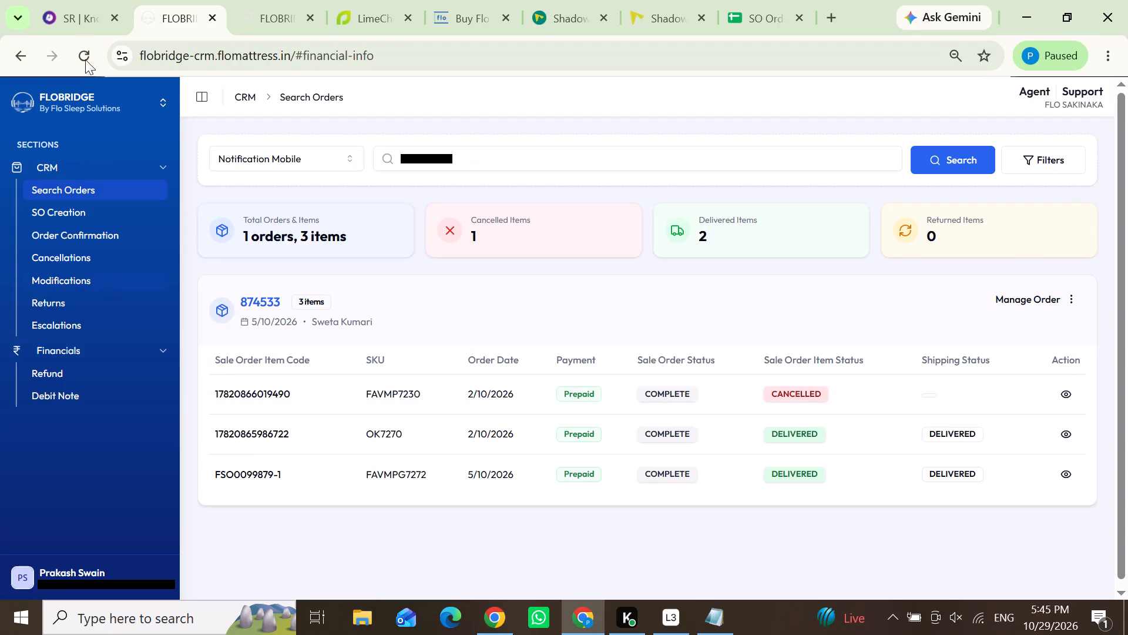
pyautogui.moveTo(203, 245); pyautogui.dragTo(200, 215)
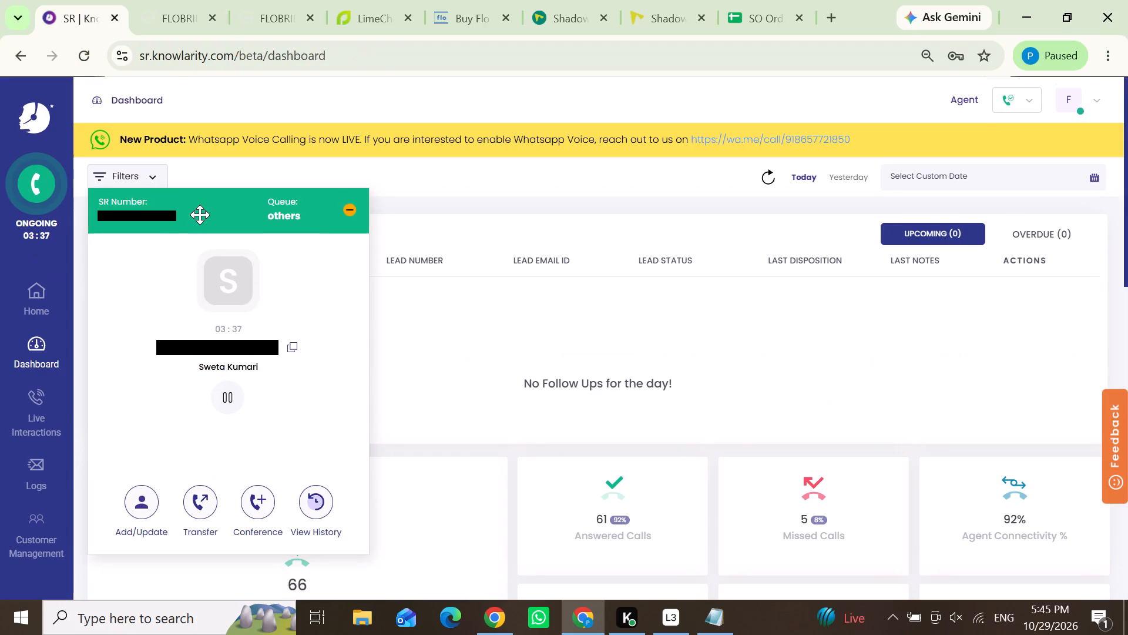
pyautogui.moveTo(200, 215); pyautogui.dragTo(197, 221)
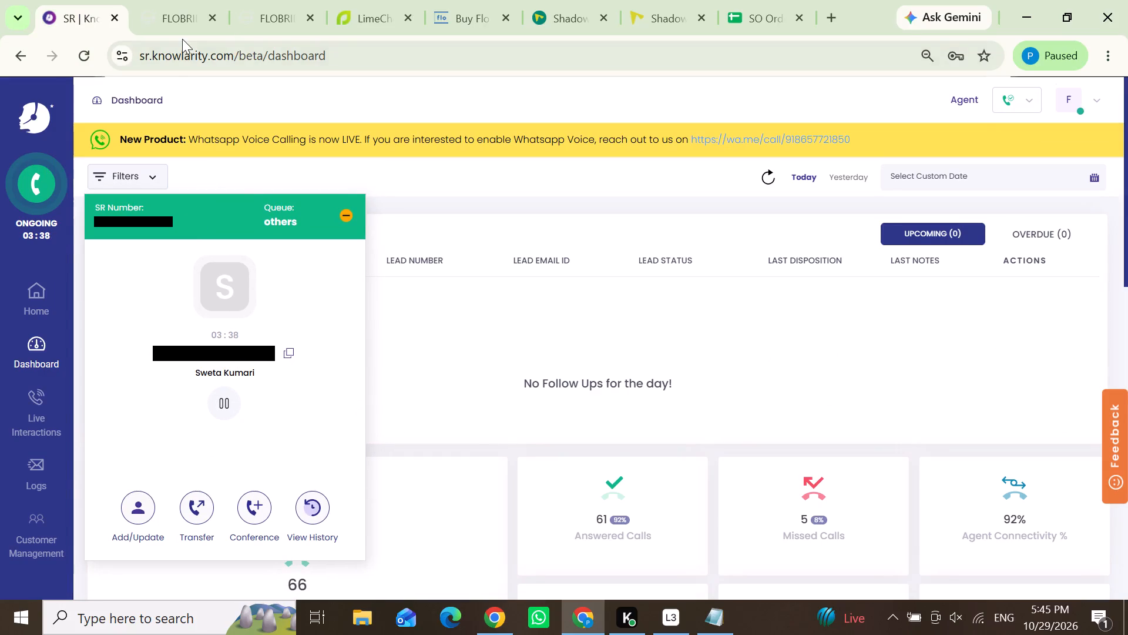
pyautogui.click(177, 21)
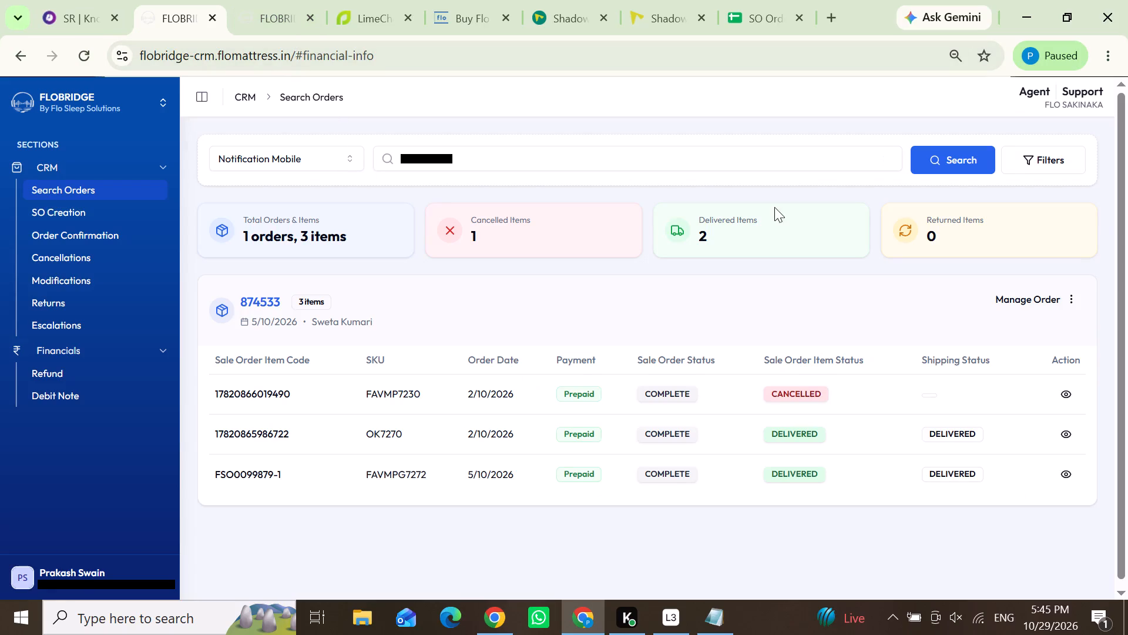
pyautogui.moveTo(1127, 211); pyautogui.dragTo(1127, 285)
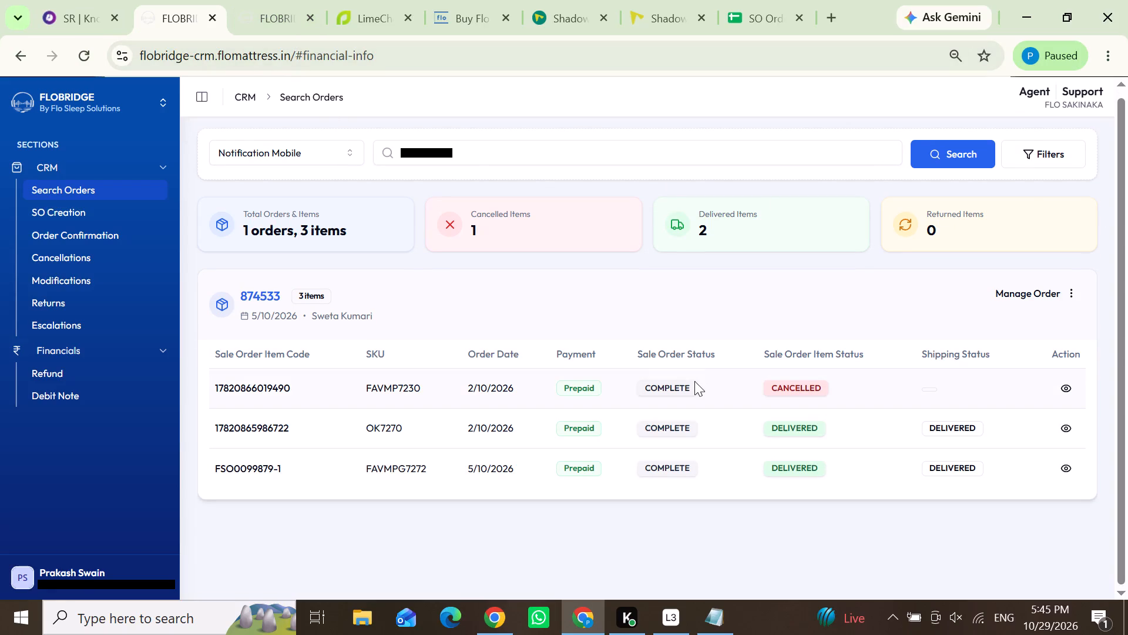
pyautogui.moveTo(694, 384); pyautogui.dragTo(636, 386)
pyautogui.click(617, 436)
pyautogui.moveTo(701, 437); pyautogui.dragTo(627, 434)
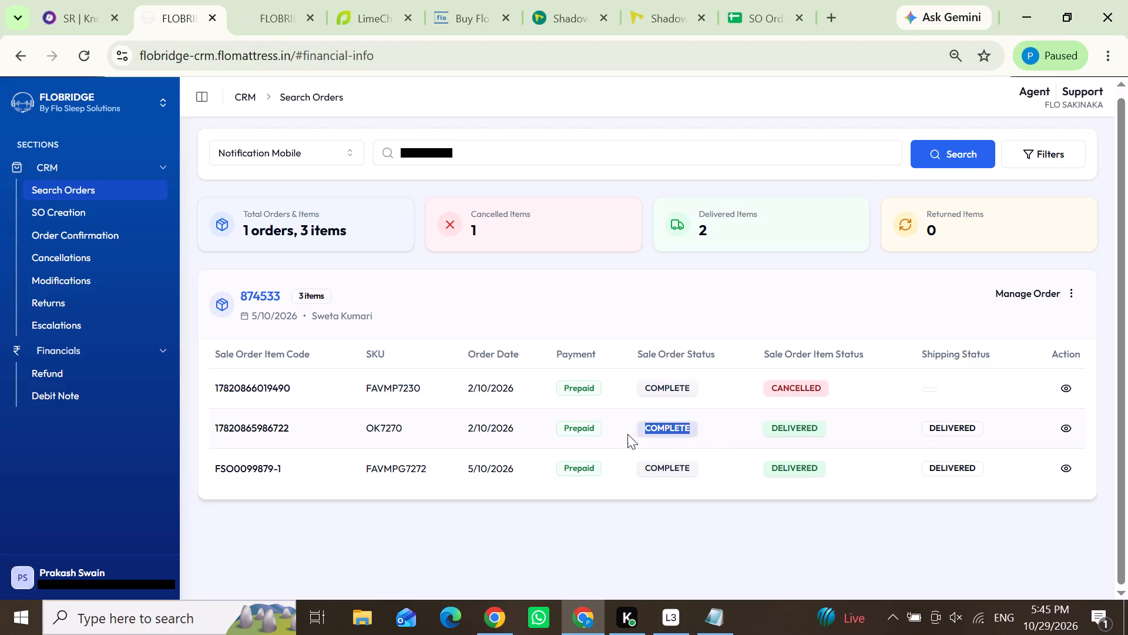
pyautogui.moveTo(627, 434); pyautogui.dragTo(626, 434)
pyautogui.click(707, 466)
pyautogui.moveTo(707, 466); pyautogui.dragTo(633, 466)
pyautogui.click(637, 501)
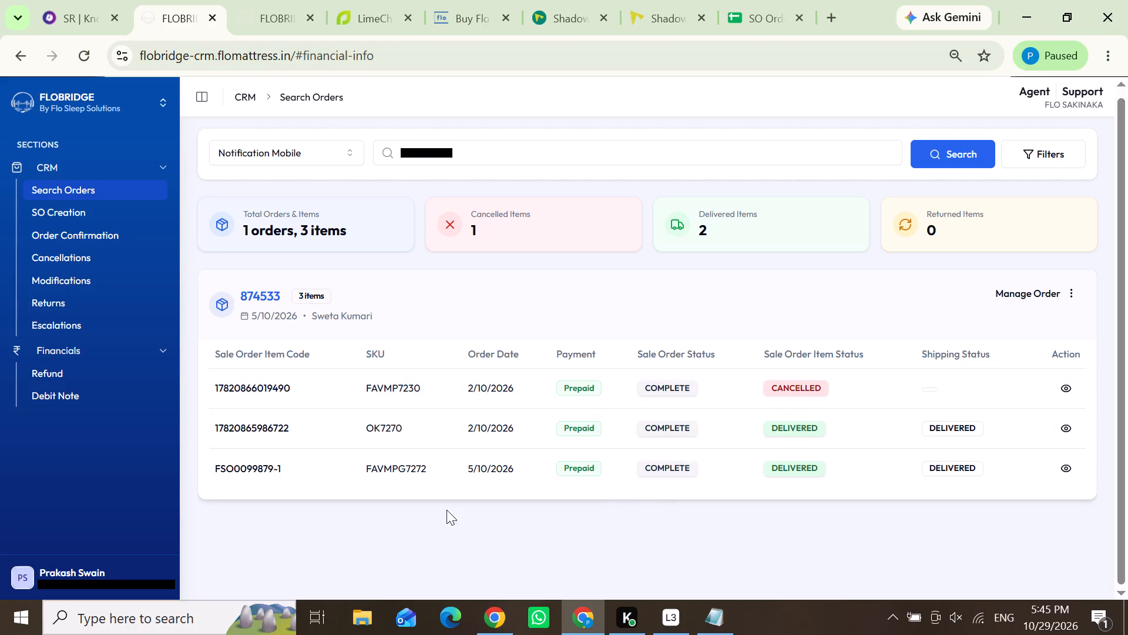
# Switch to the other Chrome window and view the Google results for "usb headset with mic".
pyautogui.click(479, 559)
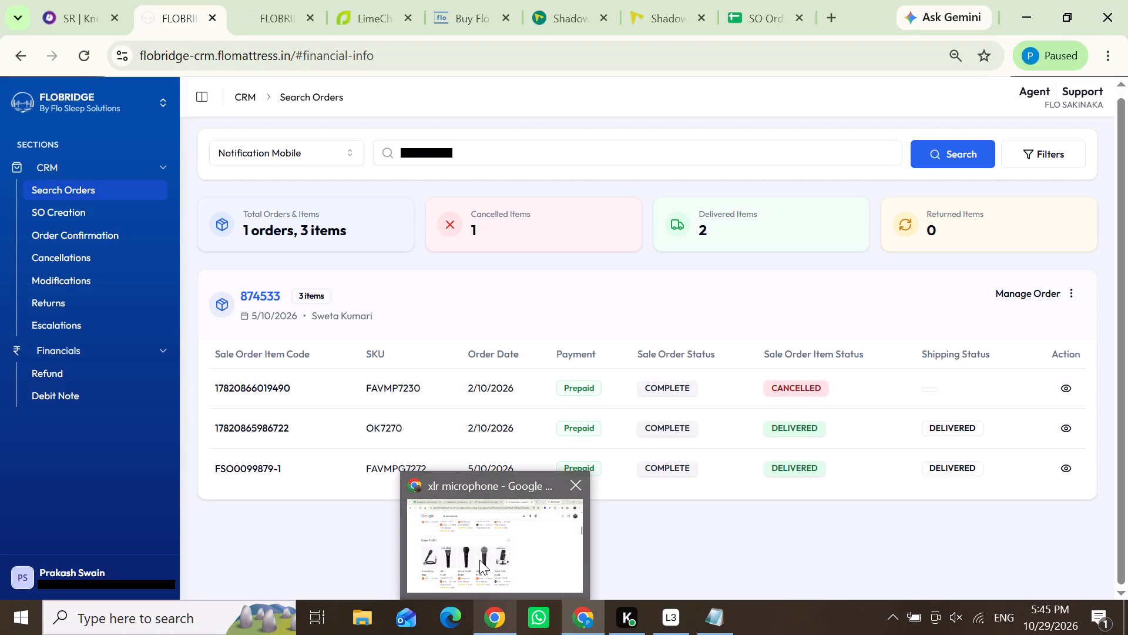
pyautogui.click(525, 19)
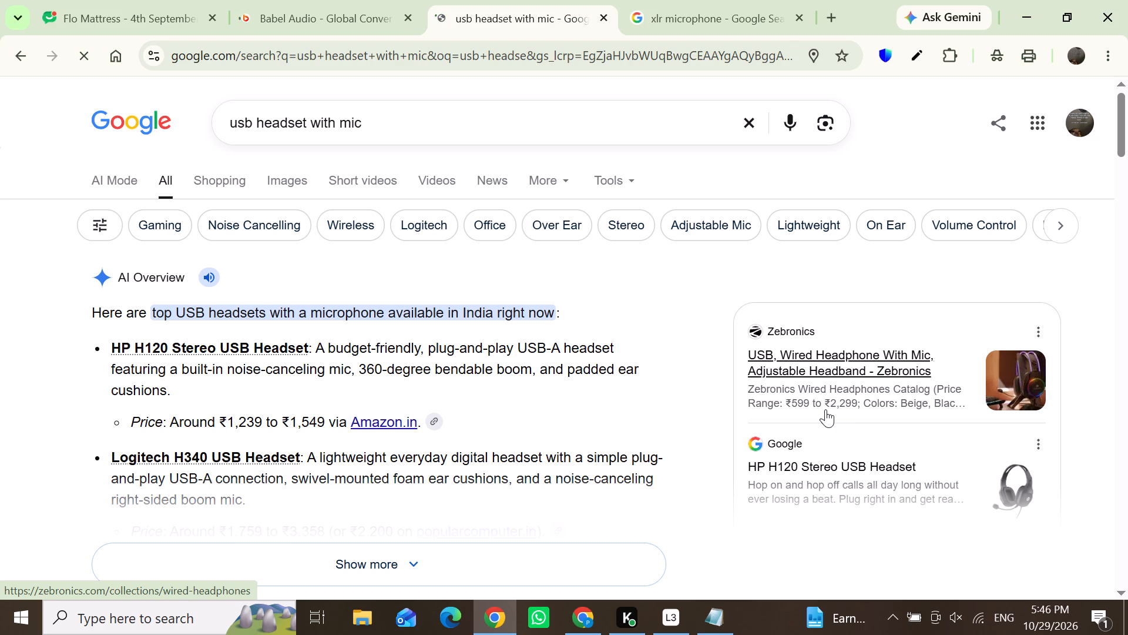
# Return to the Knowlarity dashboard and load today's call performance figures.
pyautogui.click(582, 614)
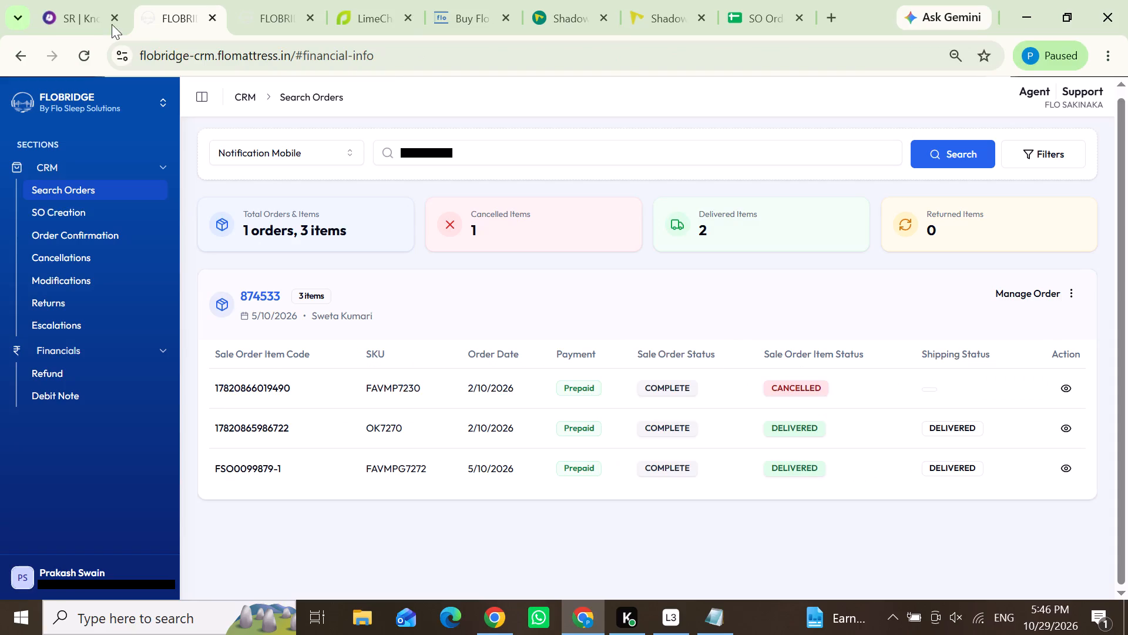
pyautogui.click(70, 7)
pyautogui.click(794, 173)
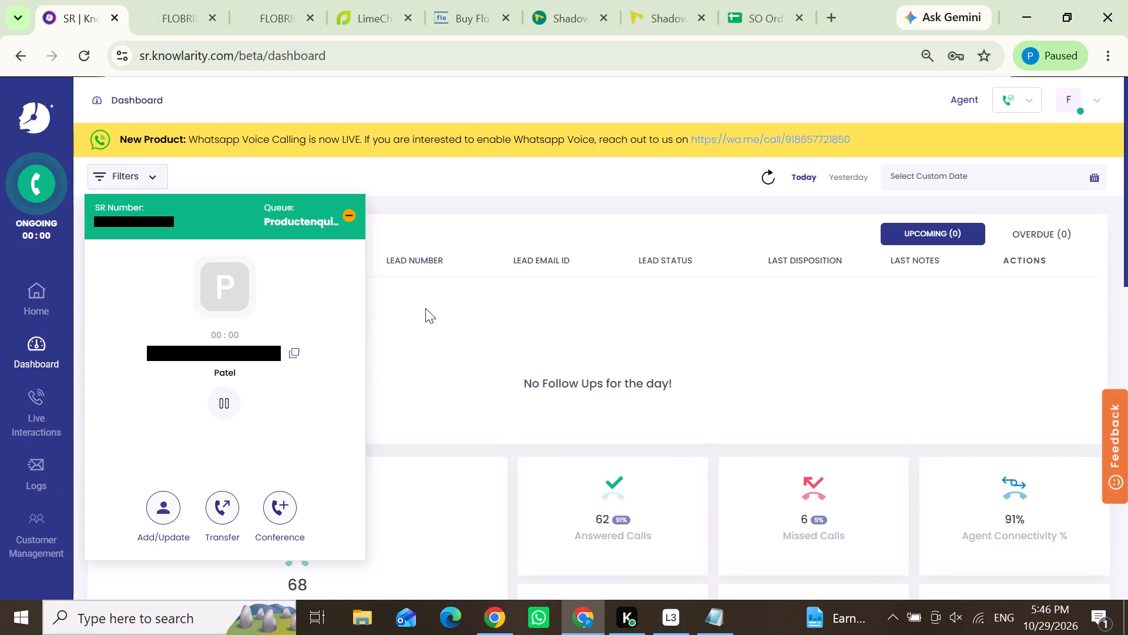
# Copy the new caller's number from Knowlarity, trim its prefix and search FLOBRIDGE orders by Notification Mobile.
pyautogui.click(294, 353)
pyautogui.click(167, 4)
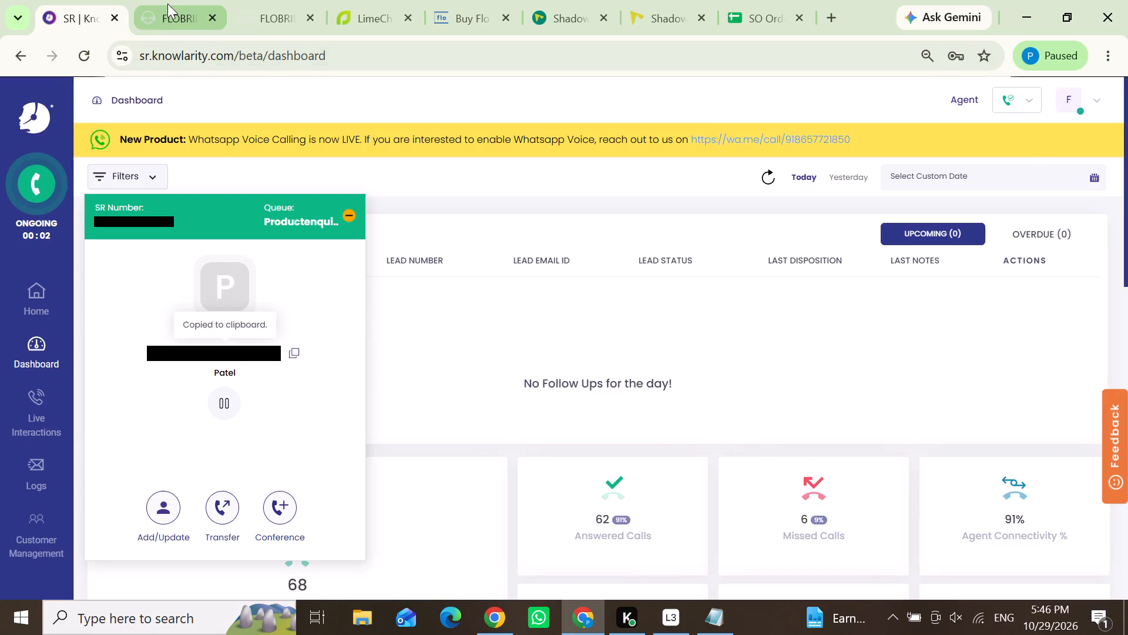
pyautogui.moveTo(490, 157); pyautogui.dragTo(309, 131)
pyautogui.hotkey('ctrl', 'v')
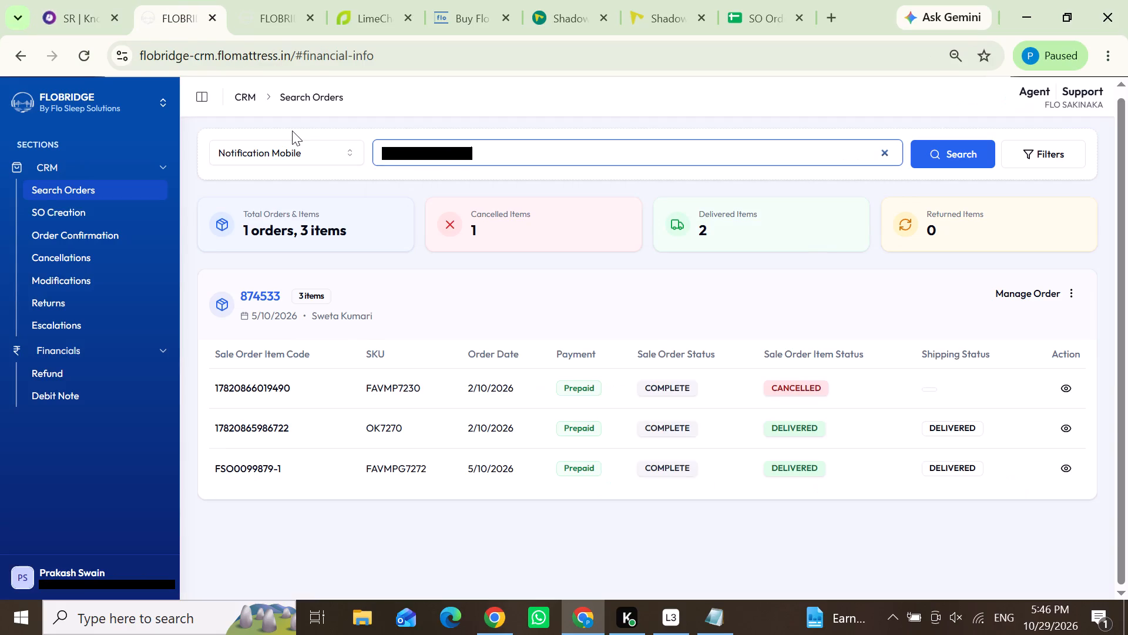
pyautogui.moveTo(416, 154); pyautogui.dragTo(405, 154)
pyautogui.press('BackSpace')
pyautogui.press('BackSpace')
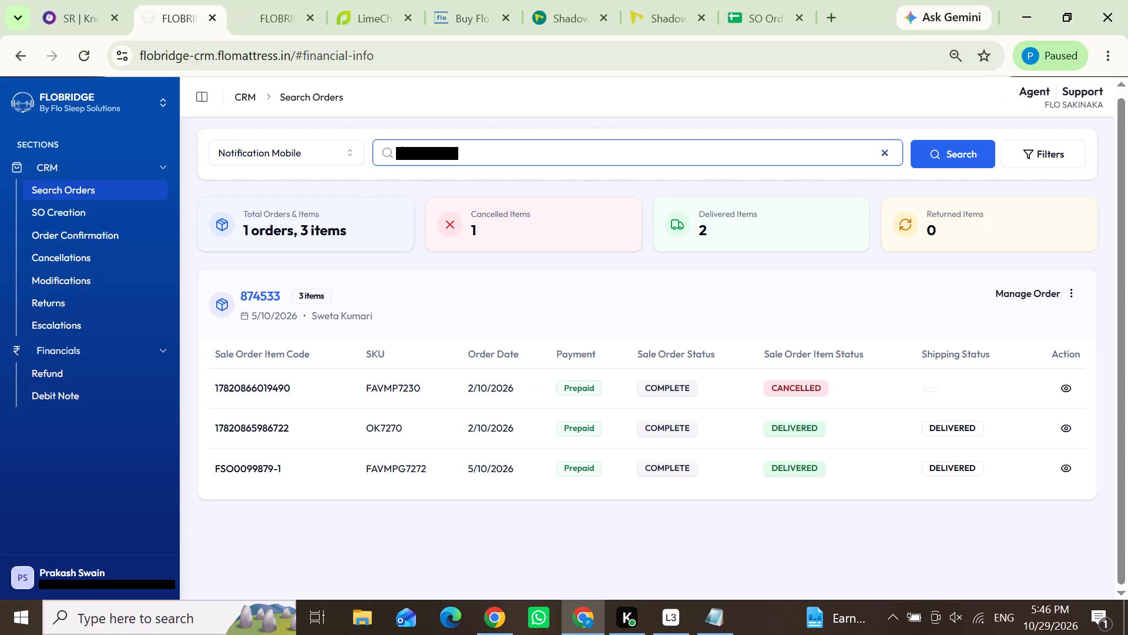
pyautogui.press('BackSpace')
pyautogui.click(963, 163)
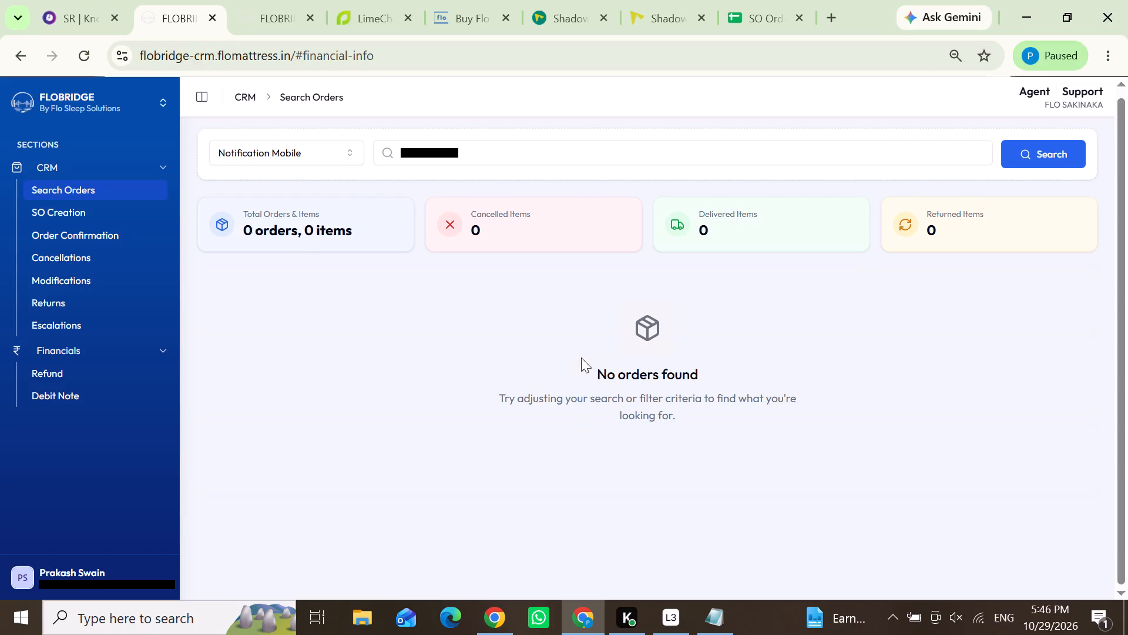
# Set the caller's Knowlarity disposition to Product Enquiry and save the customer record.
pyautogui.click(48, 0)
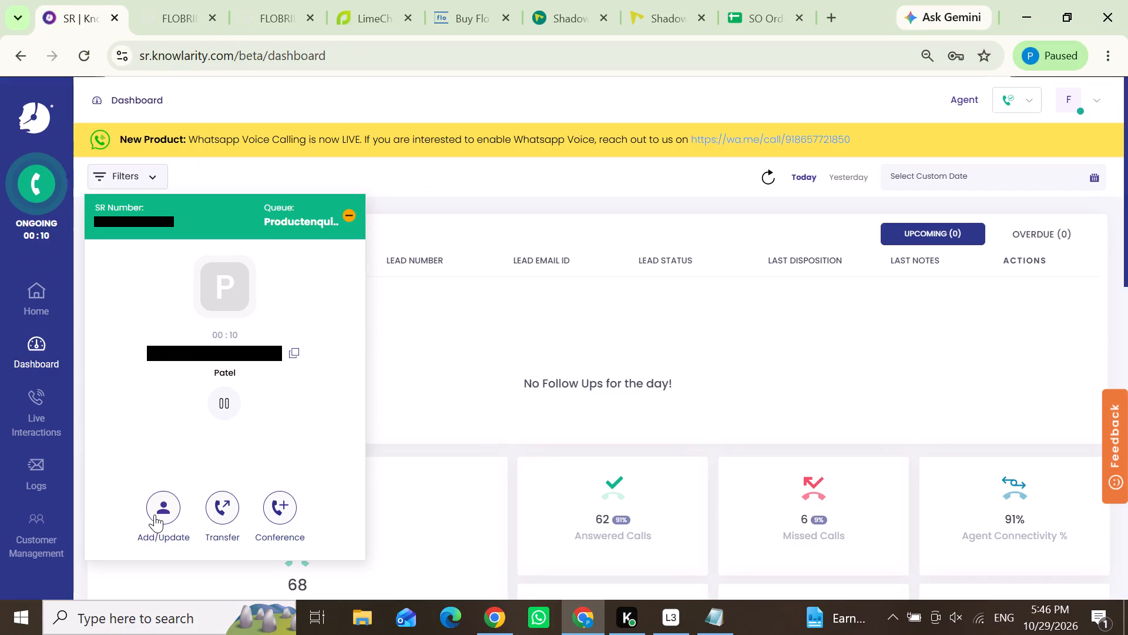
pyautogui.click(155, 514)
pyautogui.scroll(-1, 211, 410)
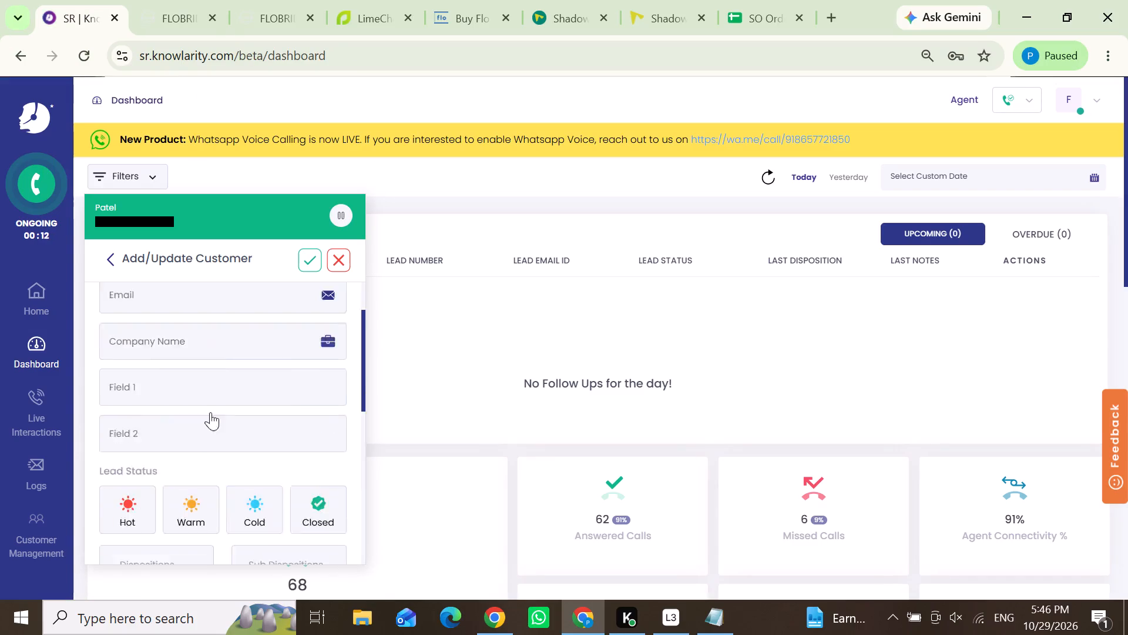
pyautogui.click(190, 444)
pyautogui.click(159, 532)
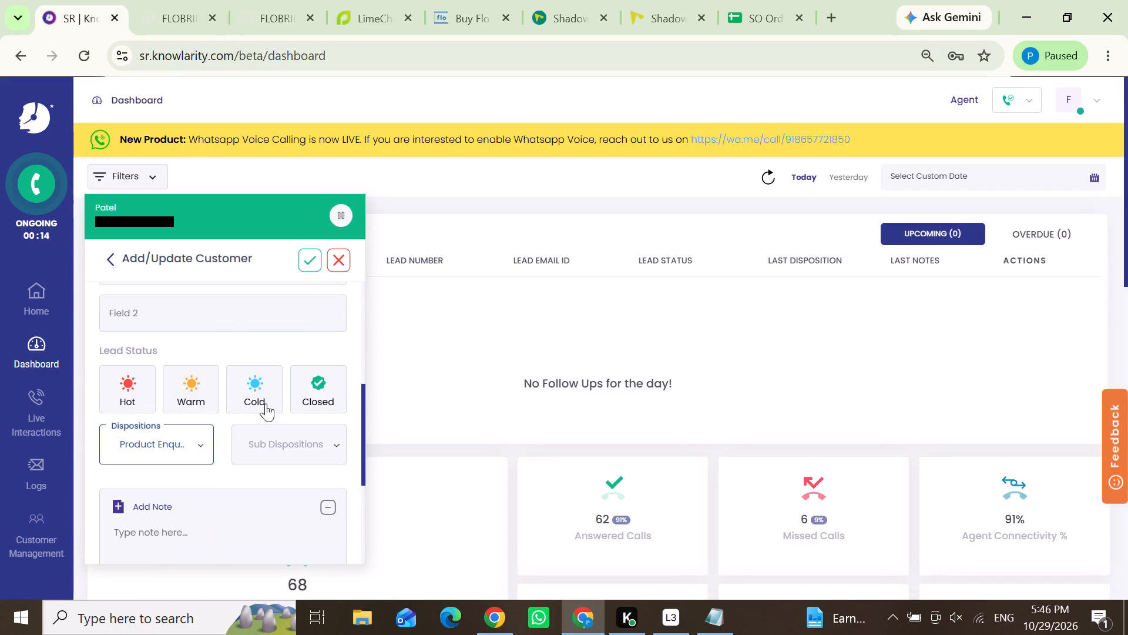
pyautogui.click(304, 263)
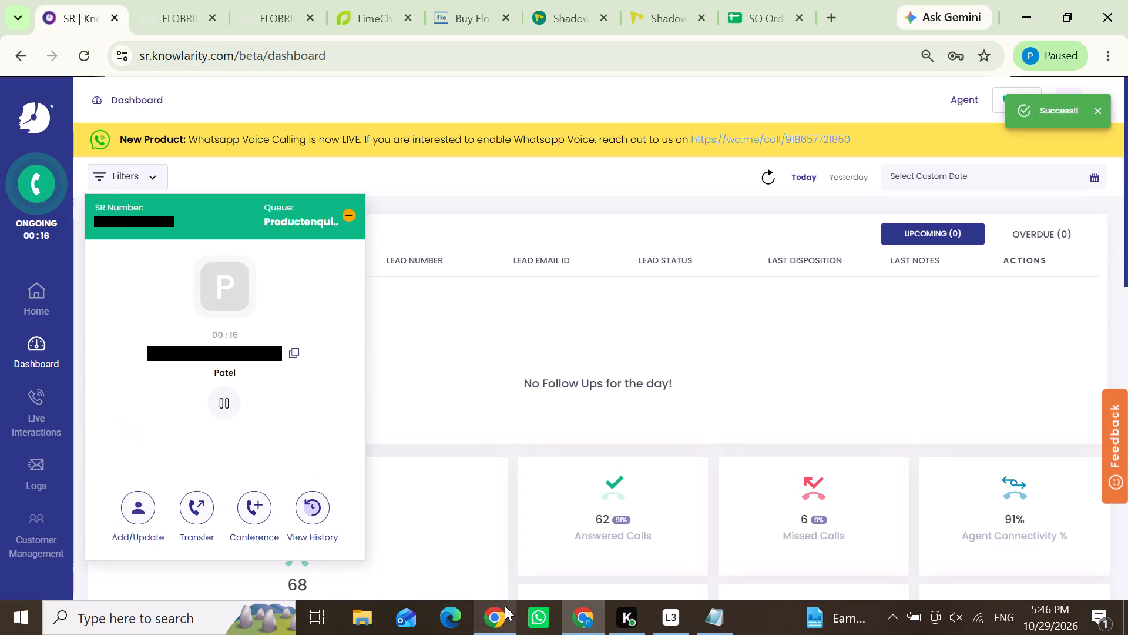
# Expand and read the AI Overview for "usb headset with mic" in the other Chrome window, and open its Zebronics link.
pyautogui.click(499, 546)
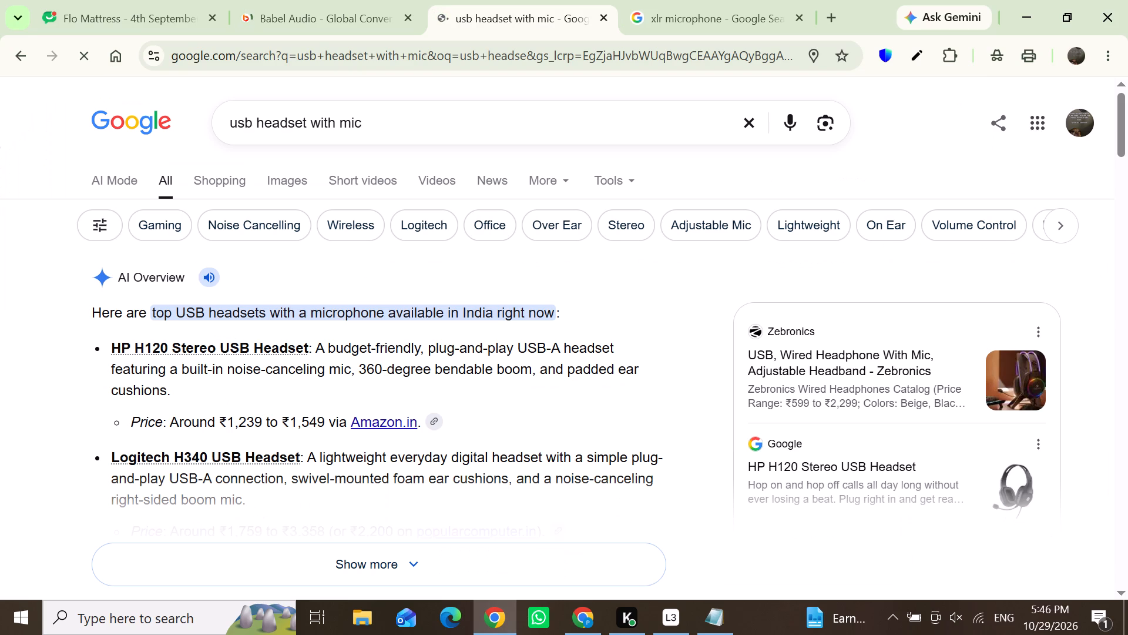
pyautogui.click(331, 561)
pyautogui.moveTo(1126, 124); pyautogui.dragTo(1127, 153)
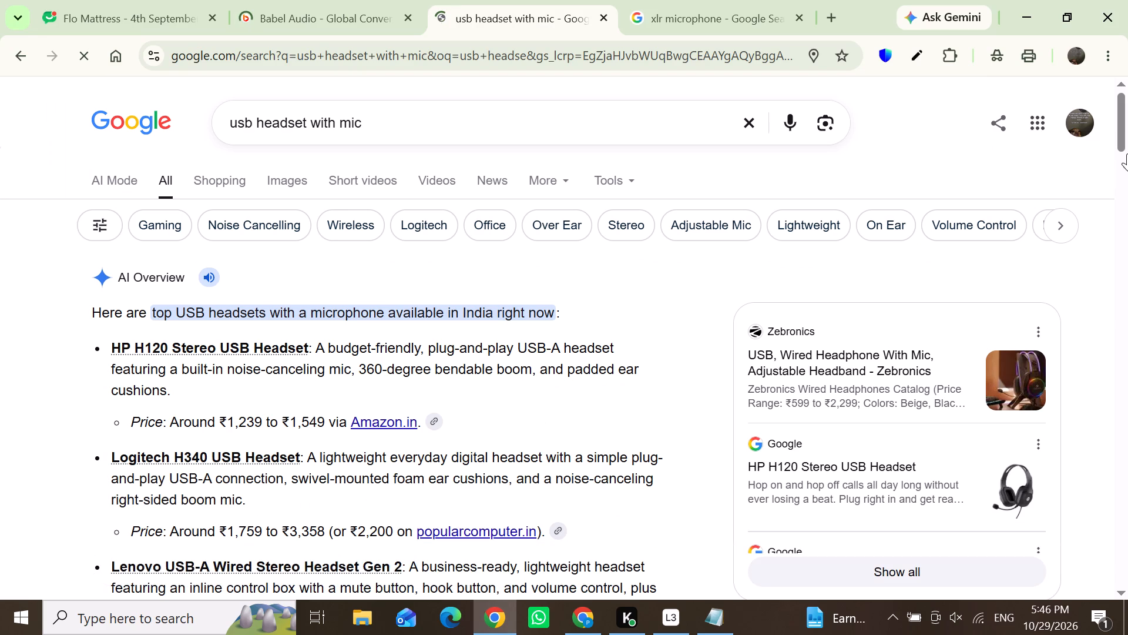
pyautogui.moveTo(1127, 153); pyautogui.dragTo(1123, 138)
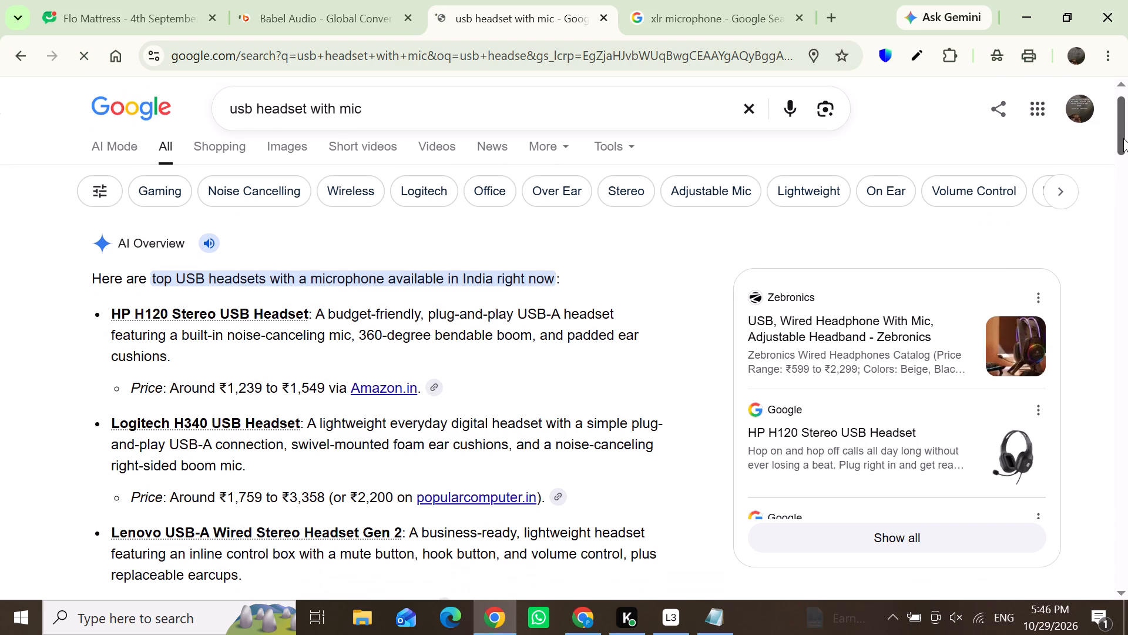
pyautogui.moveTo(1123, 138); pyautogui.dragTo(1120, 149)
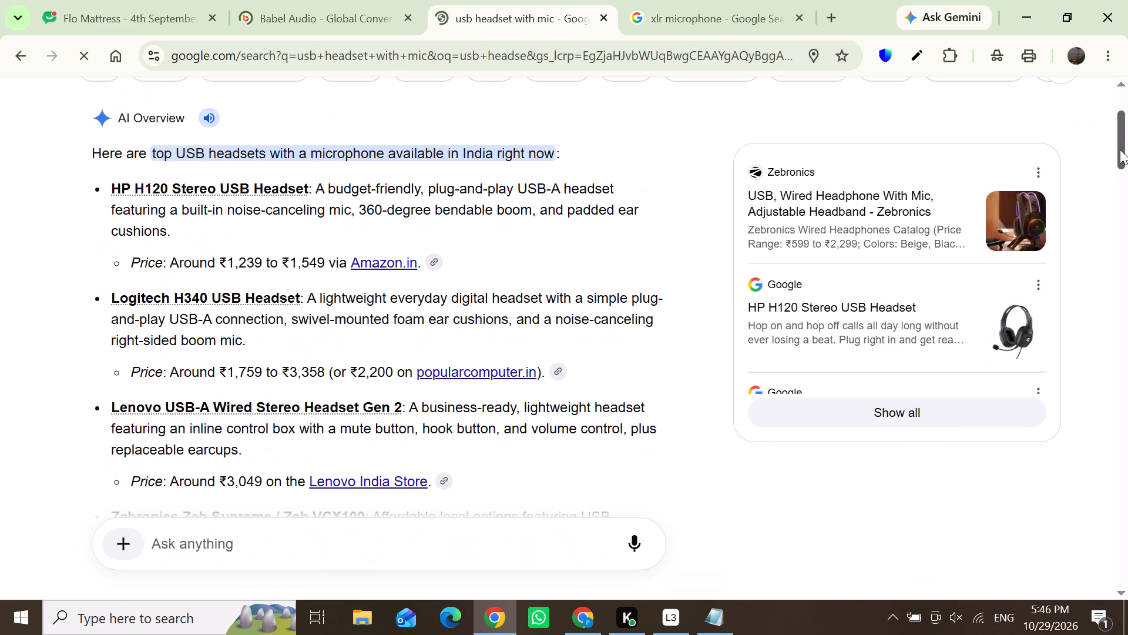
pyautogui.moveTo(1120, 149); pyautogui.dragTo(1116, 166)
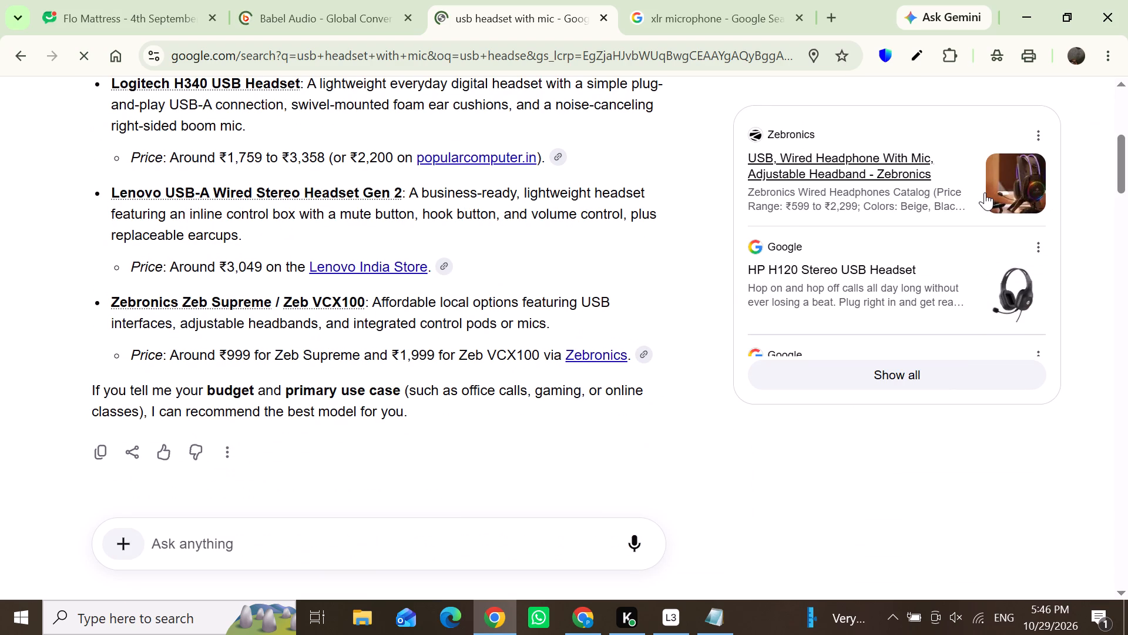
pyautogui.click(586, 352)
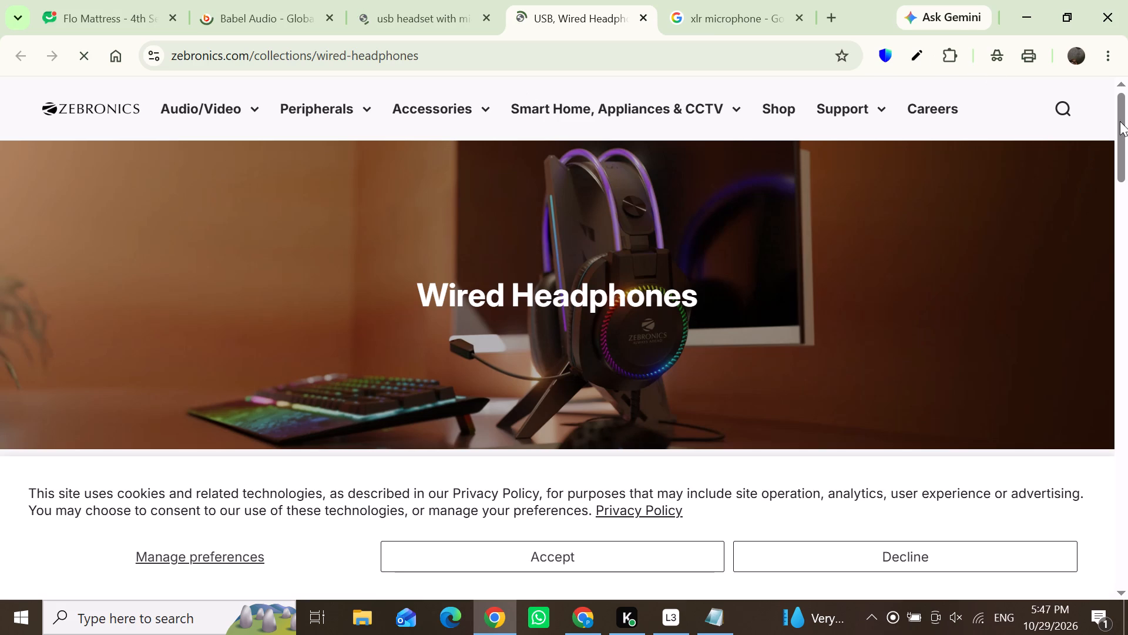
# Examine the models, prices and connector types in the Zebronics wired headphones collection, looking for headsets with a mic.
pyautogui.moveTo(1122, 125); pyautogui.dragTo(1117, 161)
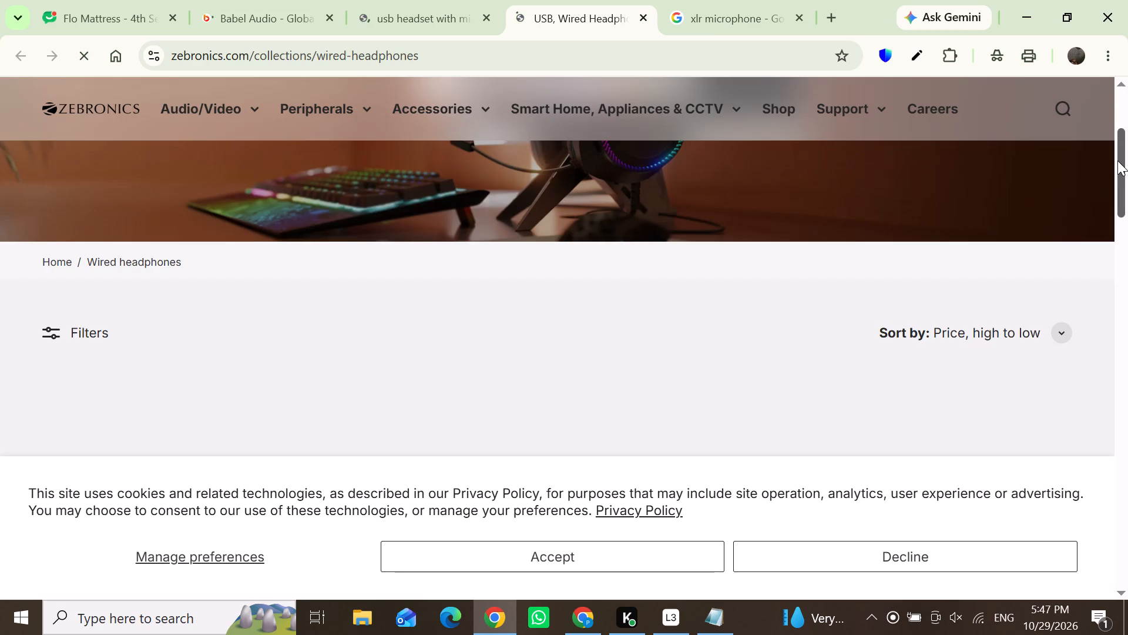
pyautogui.moveTo(1127, 190); pyautogui.dragTo(1126, 218)
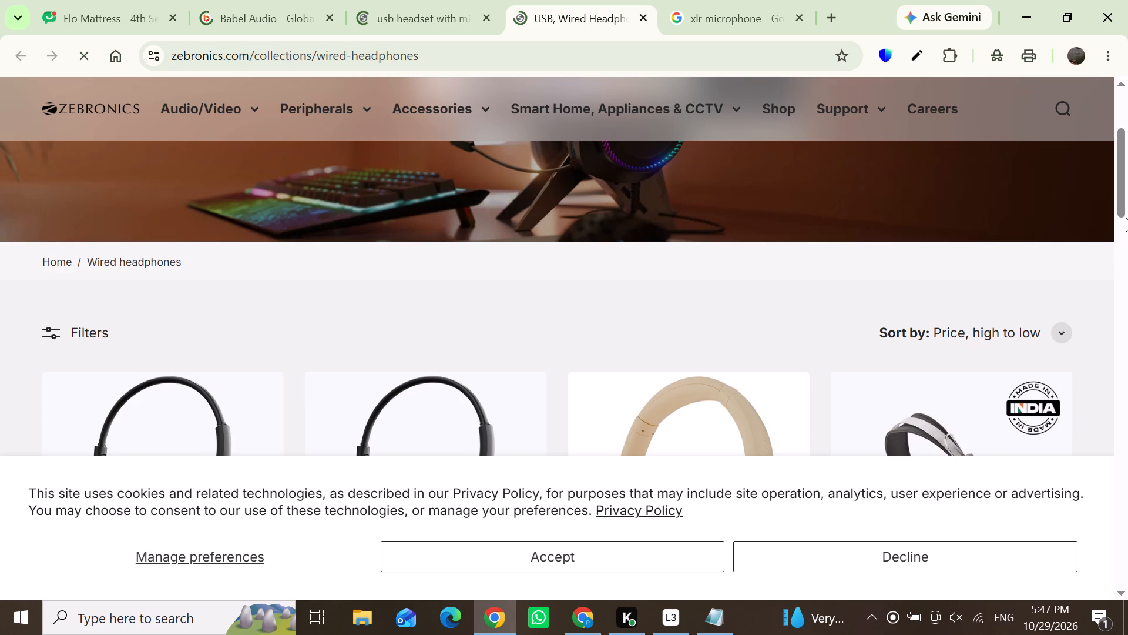
pyautogui.moveTo(1126, 218); pyautogui.dragTo(1120, 246)
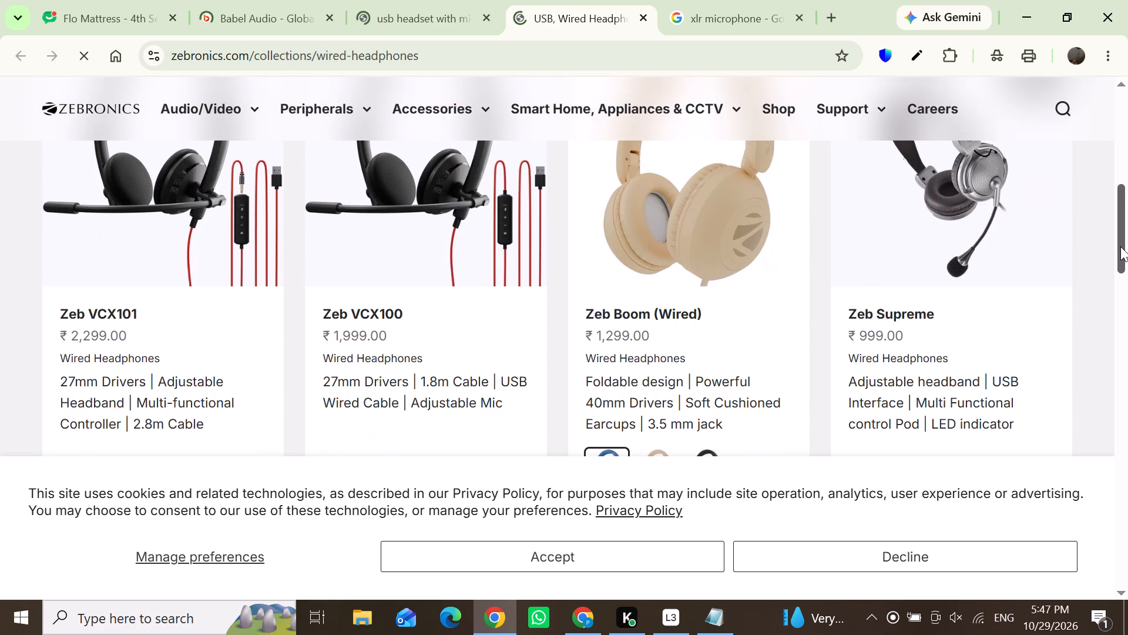
pyautogui.moveTo(1120, 246); pyautogui.dragTo(1120, 273)
pyautogui.moveTo(1120, 273); pyautogui.dragTo(1118, 328)
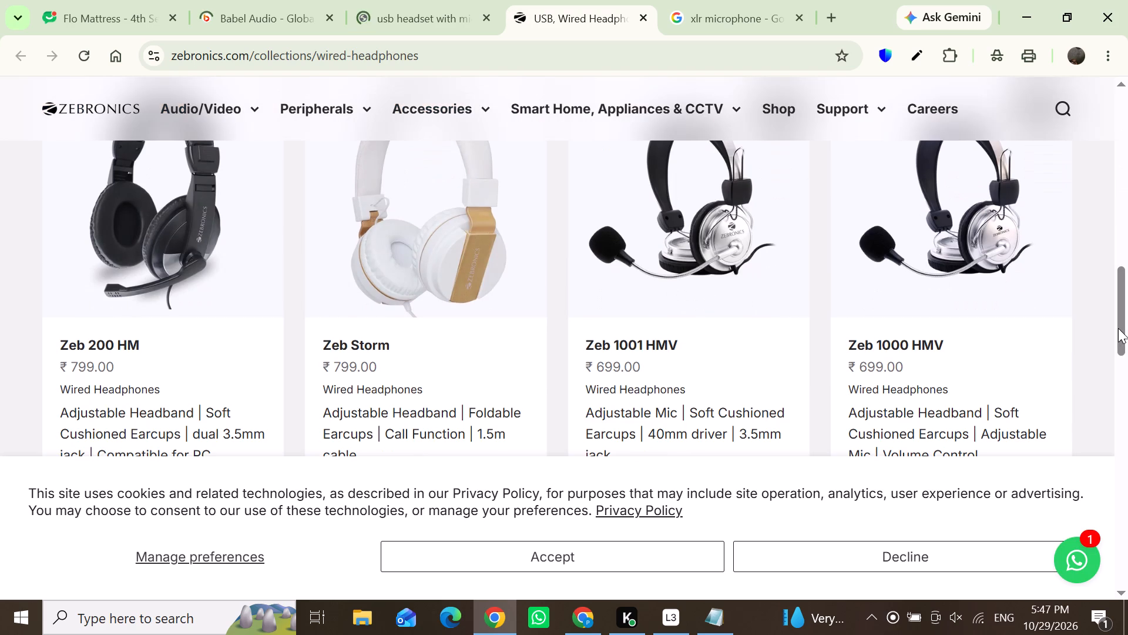
pyautogui.moveTo(1118, 328); pyautogui.dragTo(1118, 335)
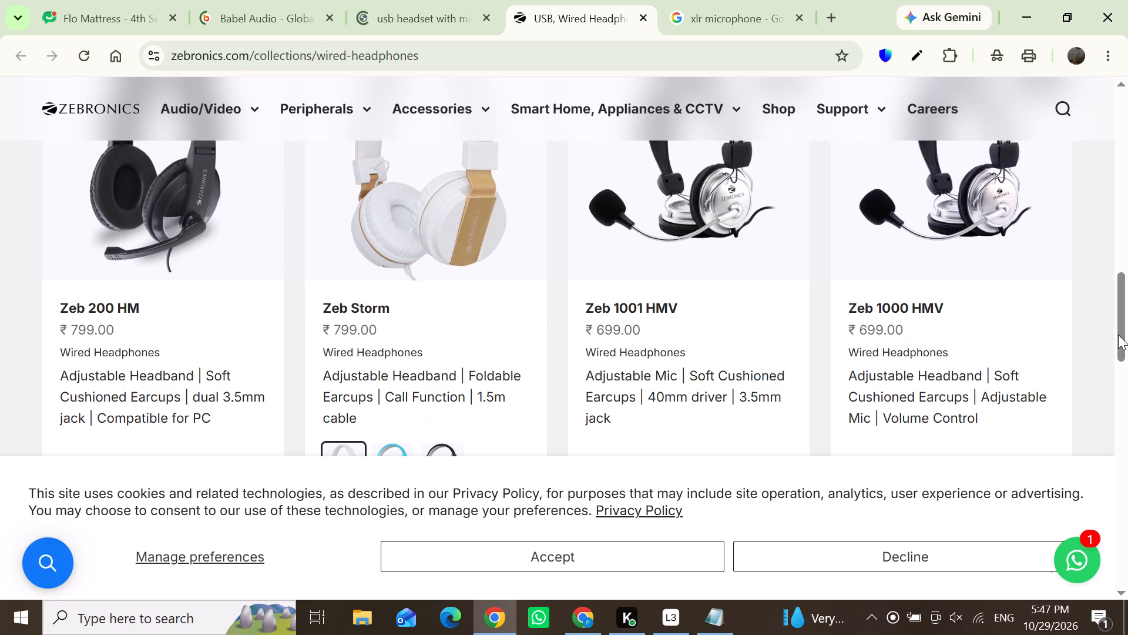
pyautogui.moveTo(1118, 335); pyautogui.dragTo(1118, 337)
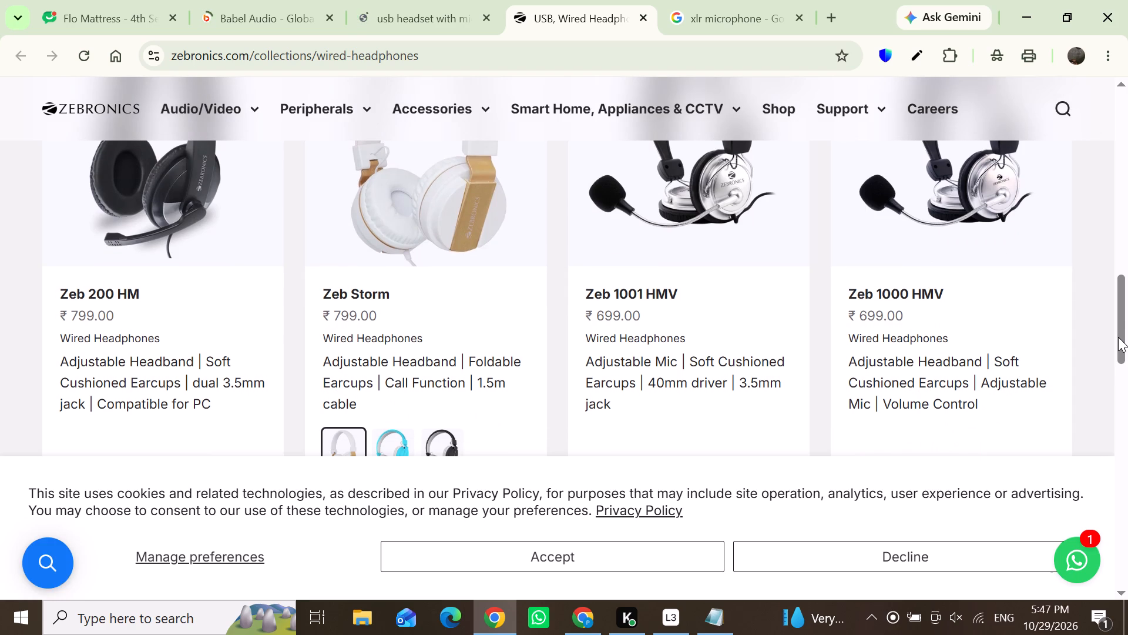
pyautogui.moveTo(1118, 337); pyautogui.dragTo(1117, 343)
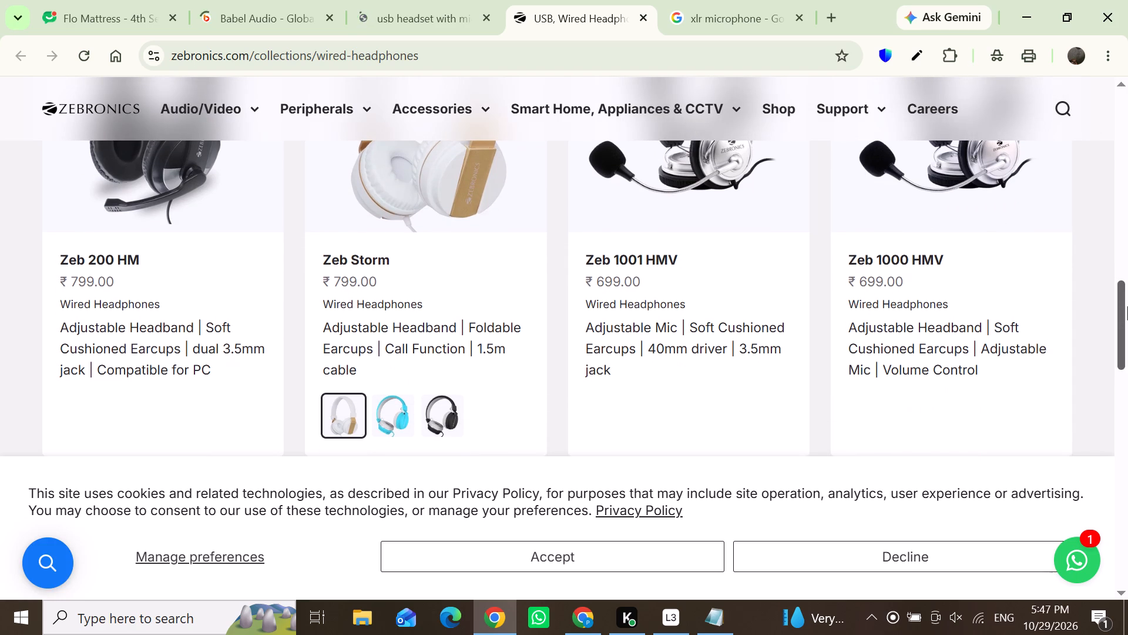
pyautogui.moveTo(1127, 310); pyautogui.dragTo(1123, 314)
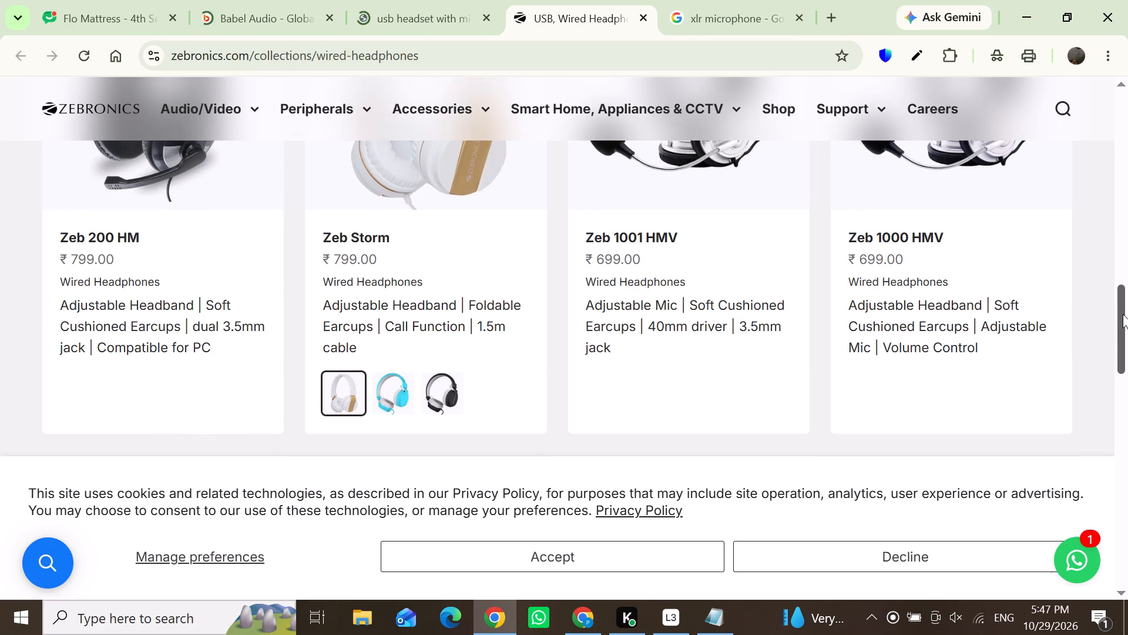
pyautogui.moveTo(1123, 314); pyautogui.dragTo(1122, 347)
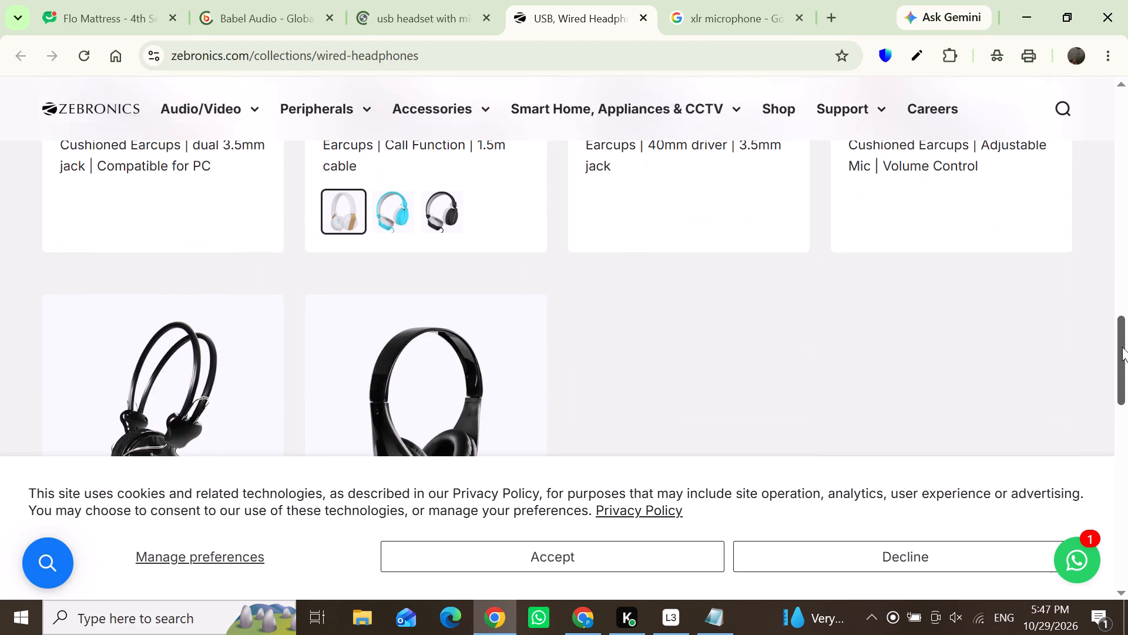
pyautogui.moveTo(1122, 347); pyautogui.dragTo(1118, 380)
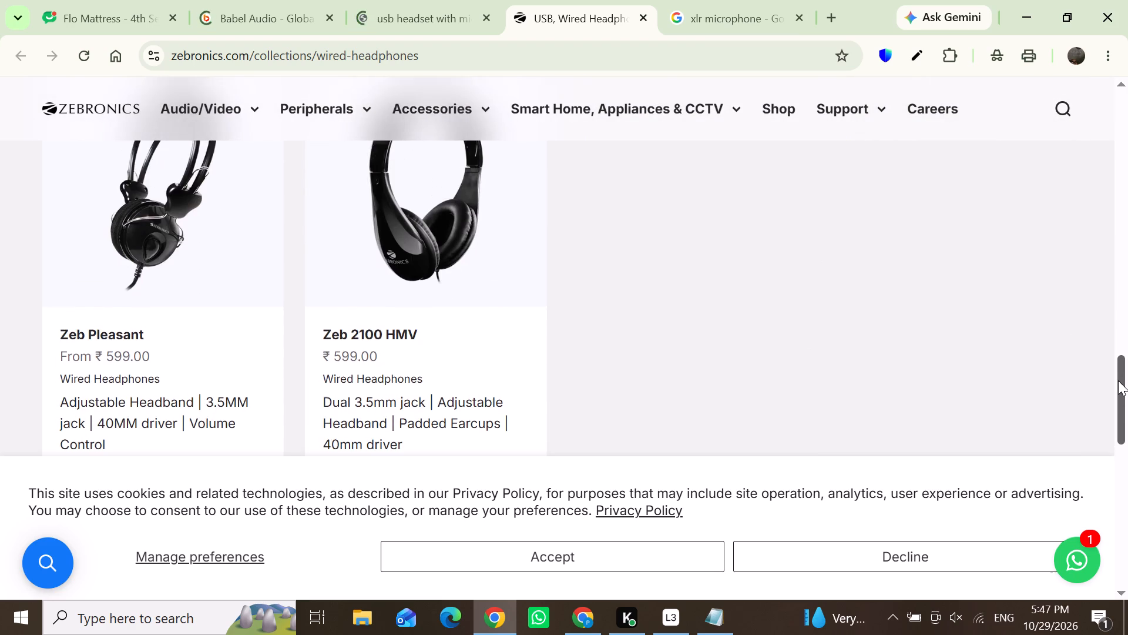
pyautogui.moveTo(1118, 380); pyautogui.dragTo(1109, 297)
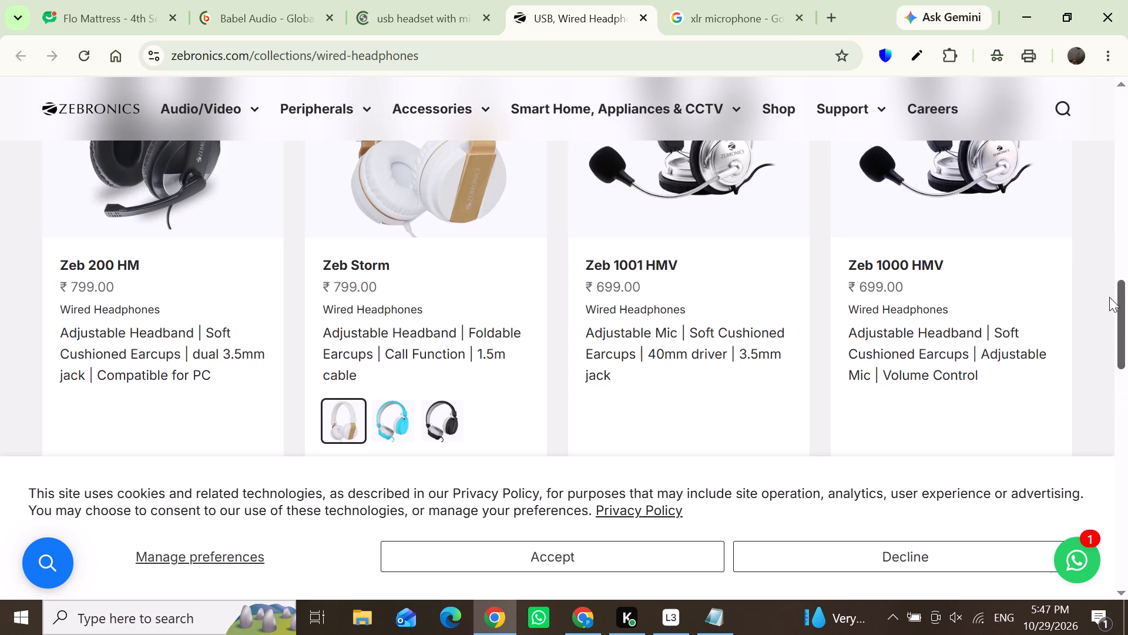
pyautogui.moveTo(1109, 297); pyautogui.dragTo(1107, 317)
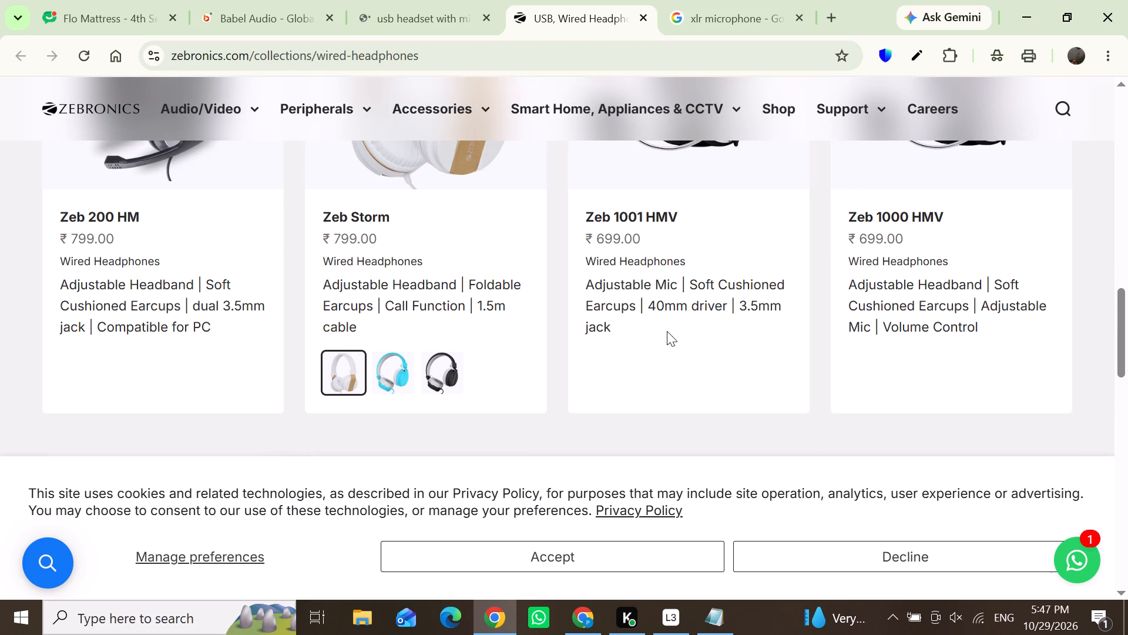
# Open the Zeb 1001 HMV product page and read its description and specifications.
pyautogui.click(623, 209)
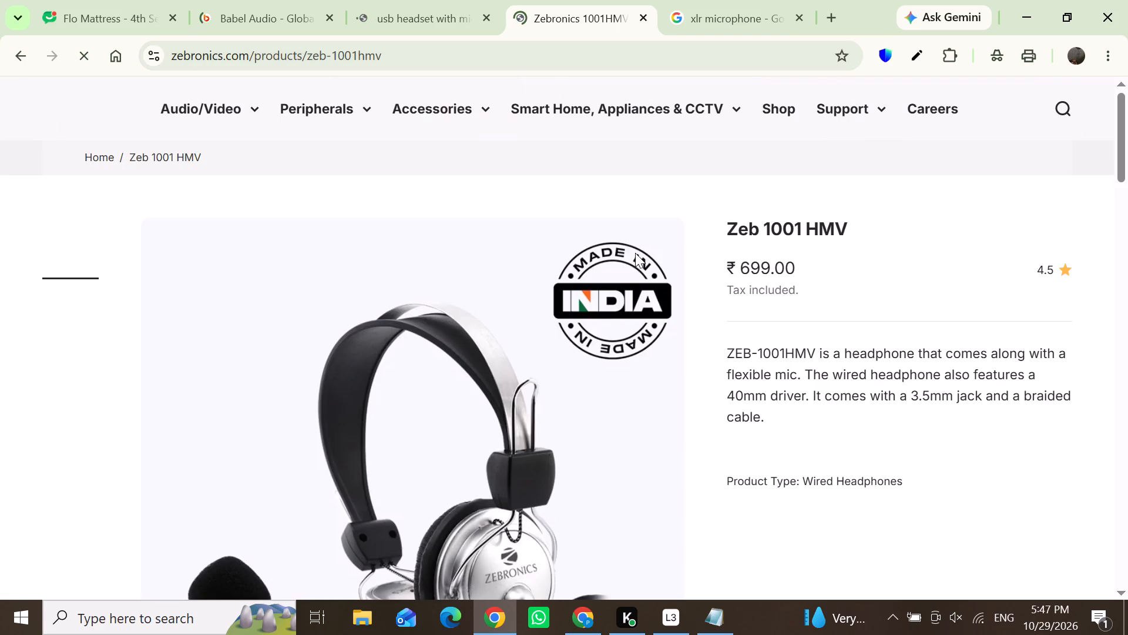
pyautogui.moveTo(1127, 151); pyautogui.dragTo(827, 294)
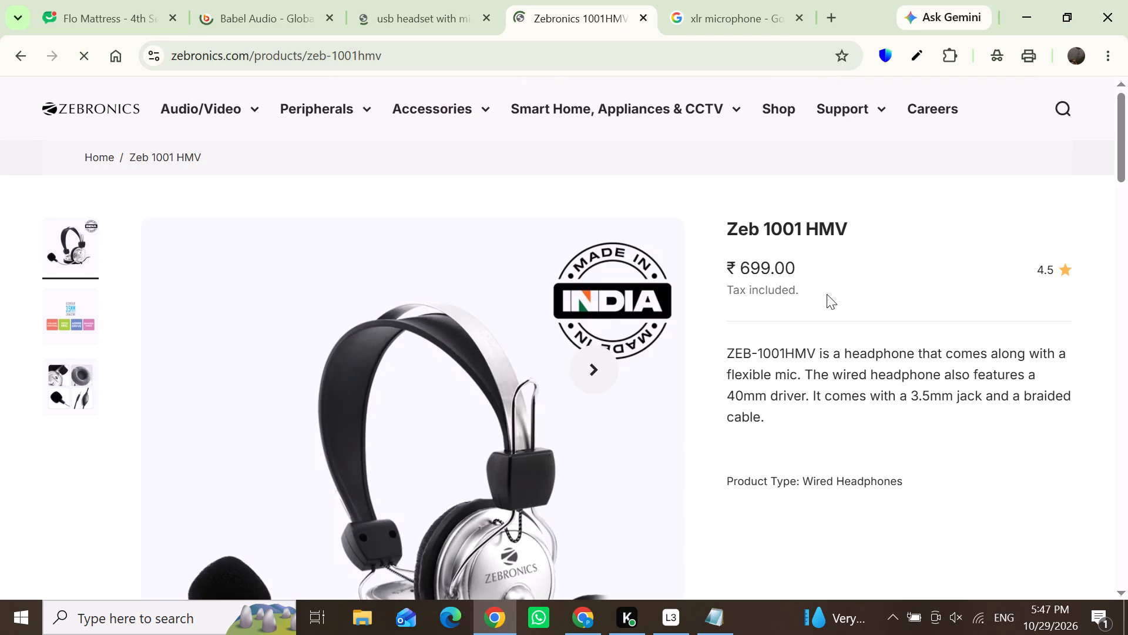
pyautogui.moveTo(827, 294); pyautogui.dragTo(1117, 189)
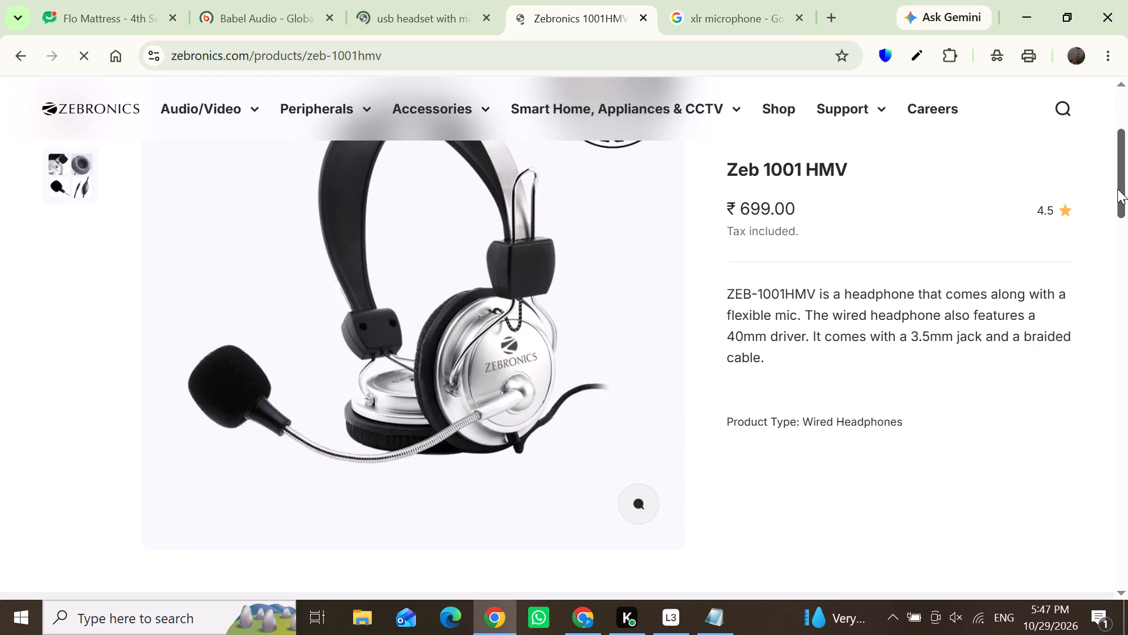
pyautogui.moveTo(1117, 189); pyautogui.dragTo(1117, 190)
pyautogui.scroll(-2, 601, 412)
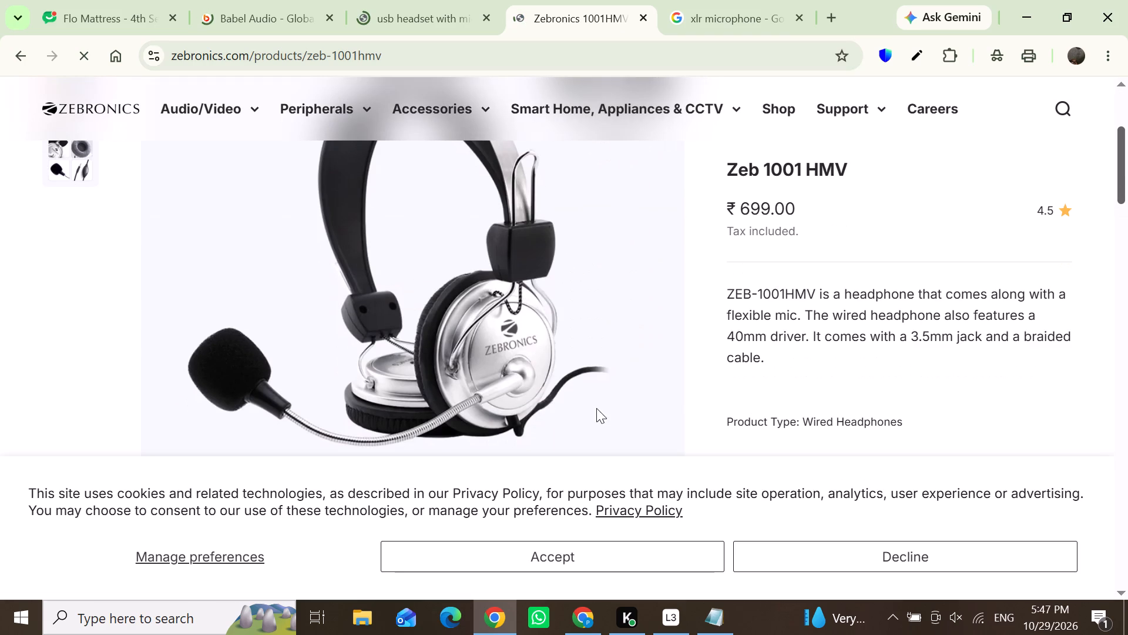
pyautogui.click(556, 620)
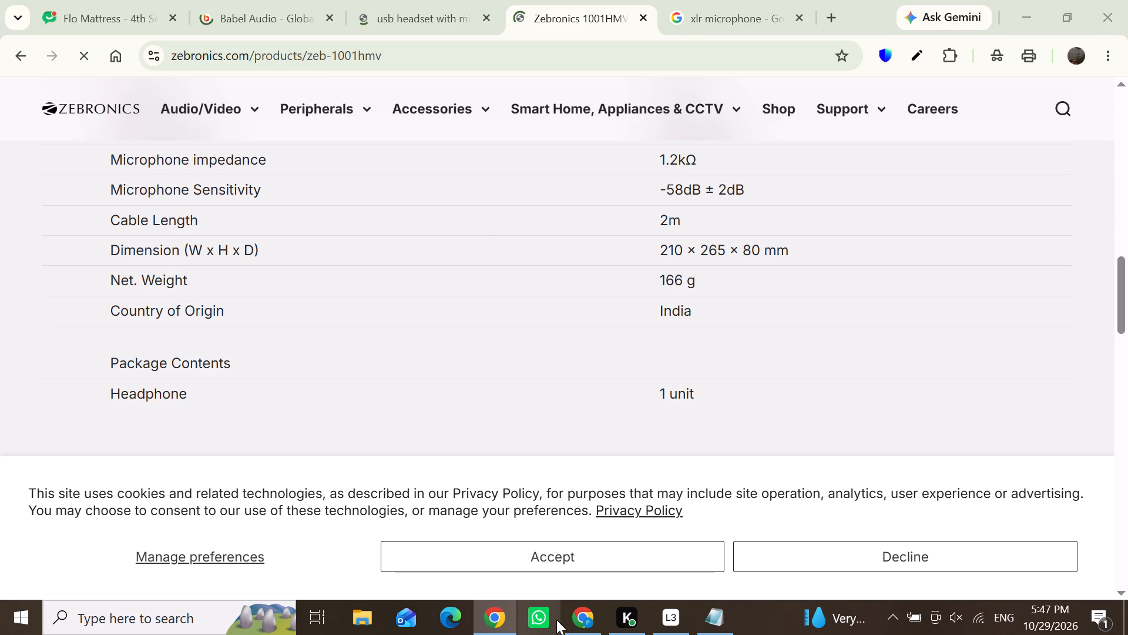
# Open the Data Studio pincode report in a new tab.
pyautogui.click(836, 18)
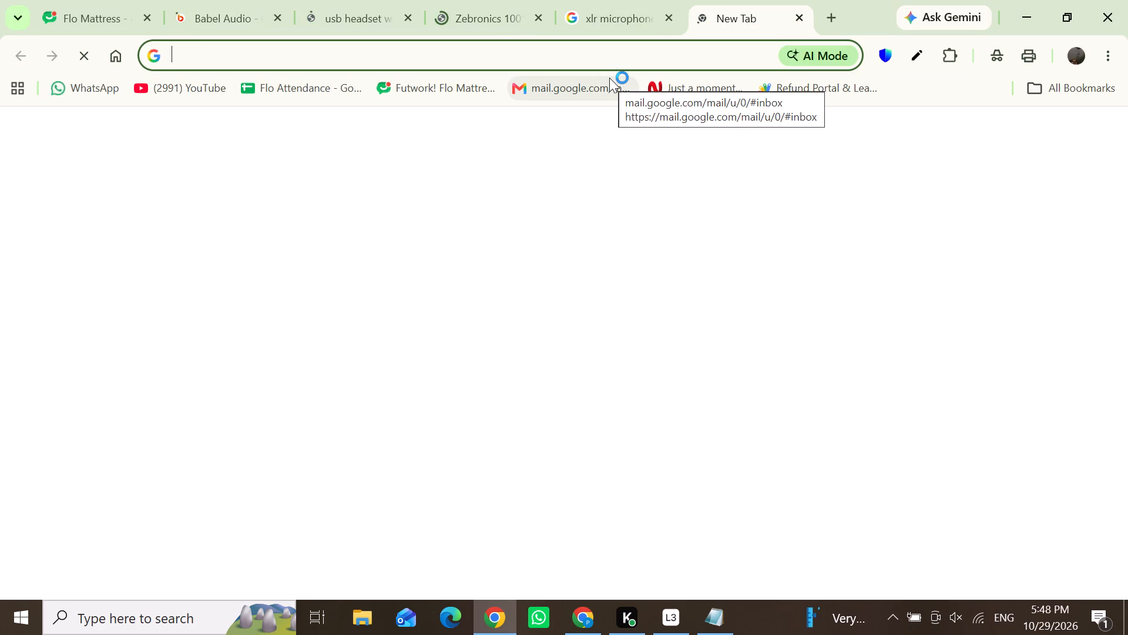
pyautogui.write('da')
pyautogui.press('Return')
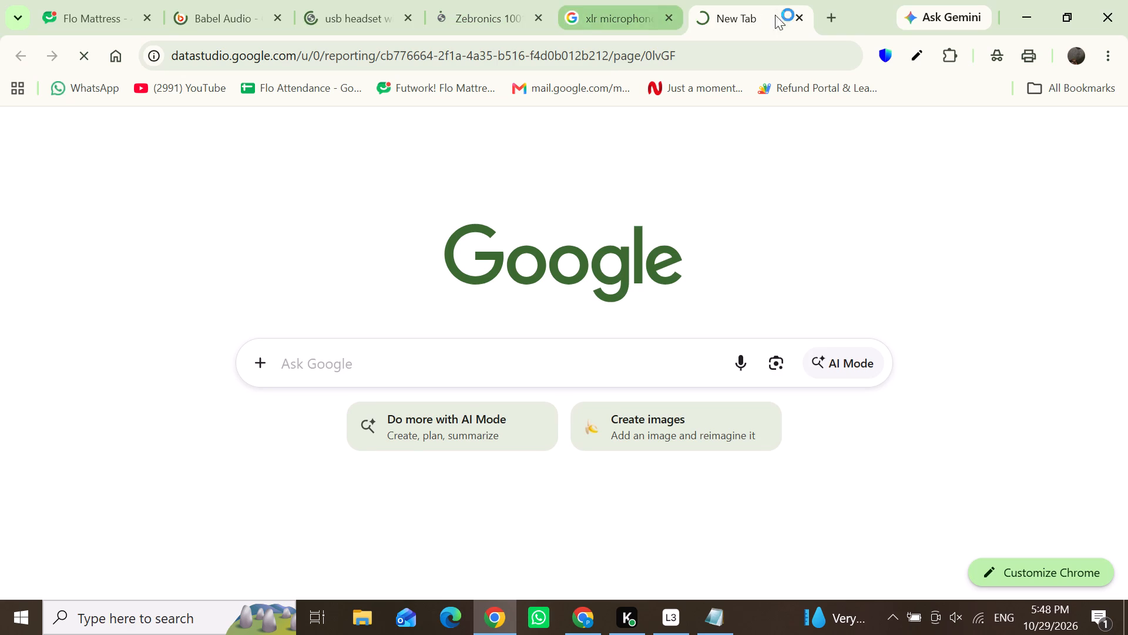
# Enter the pincode 744103 as a search query in another new tab.
pyautogui.click(822, 15)
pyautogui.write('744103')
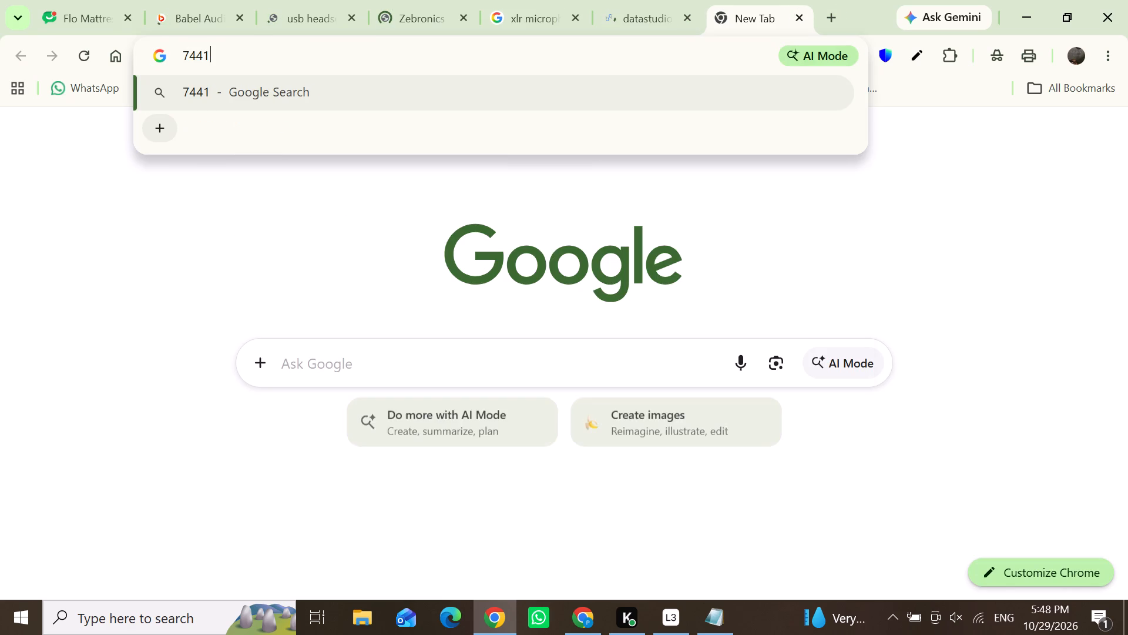
# Return to the Zeb 1001 HMV product page and review its features and specifications.
pyautogui.click(661, 1)
pyautogui.click(553, 0)
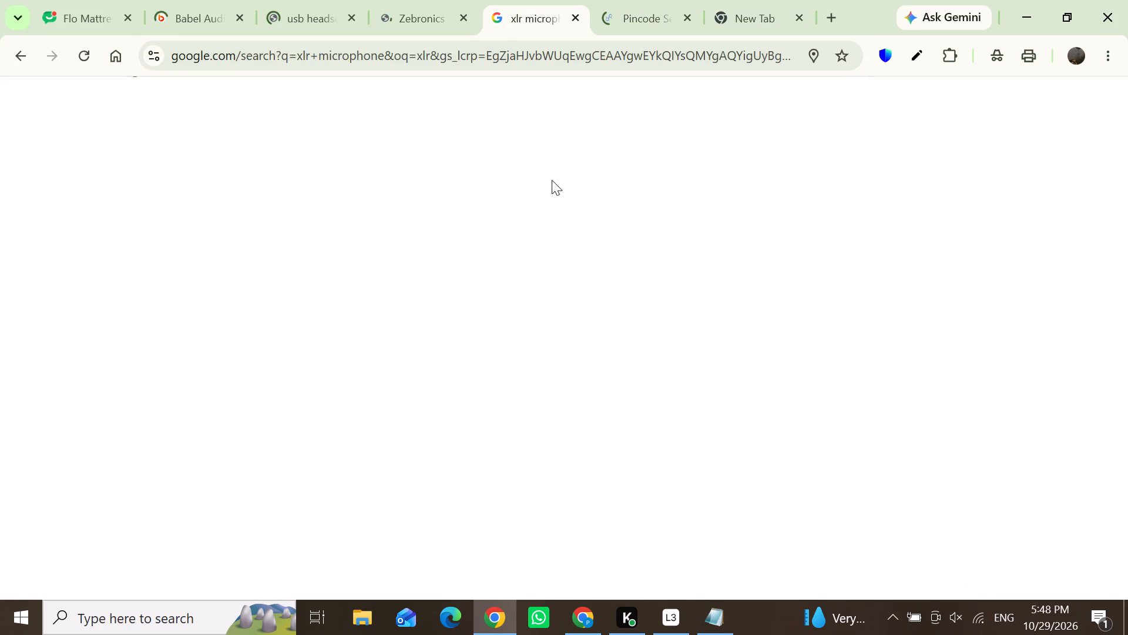
pyautogui.click(393, 0)
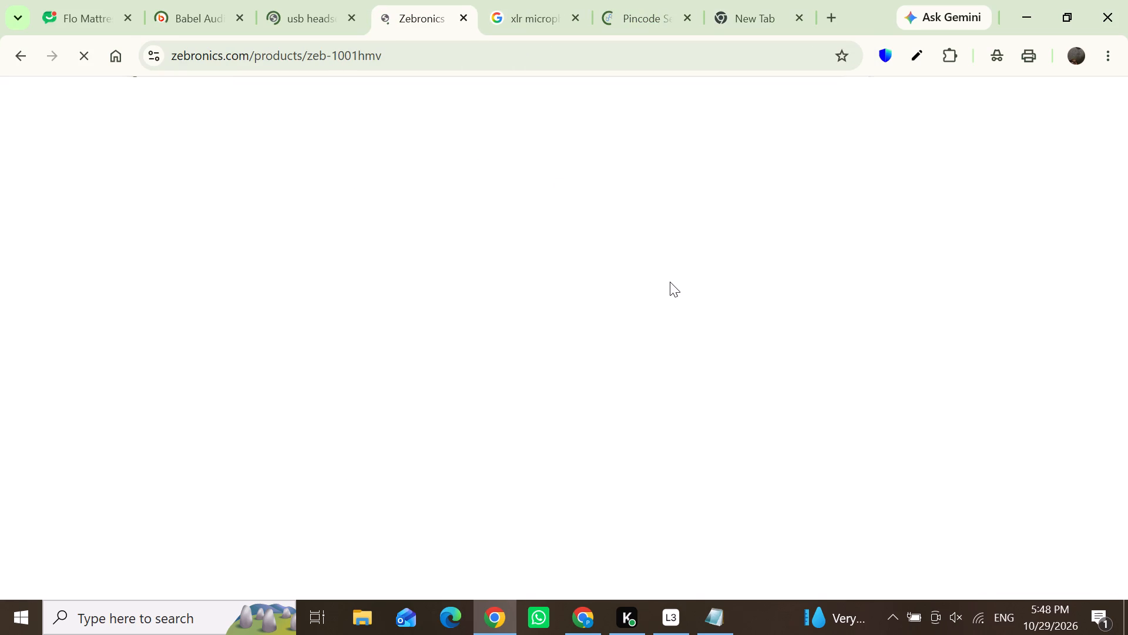
pyautogui.scroll(2, 543, 442)
pyautogui.scroll(-1, 542, 440)
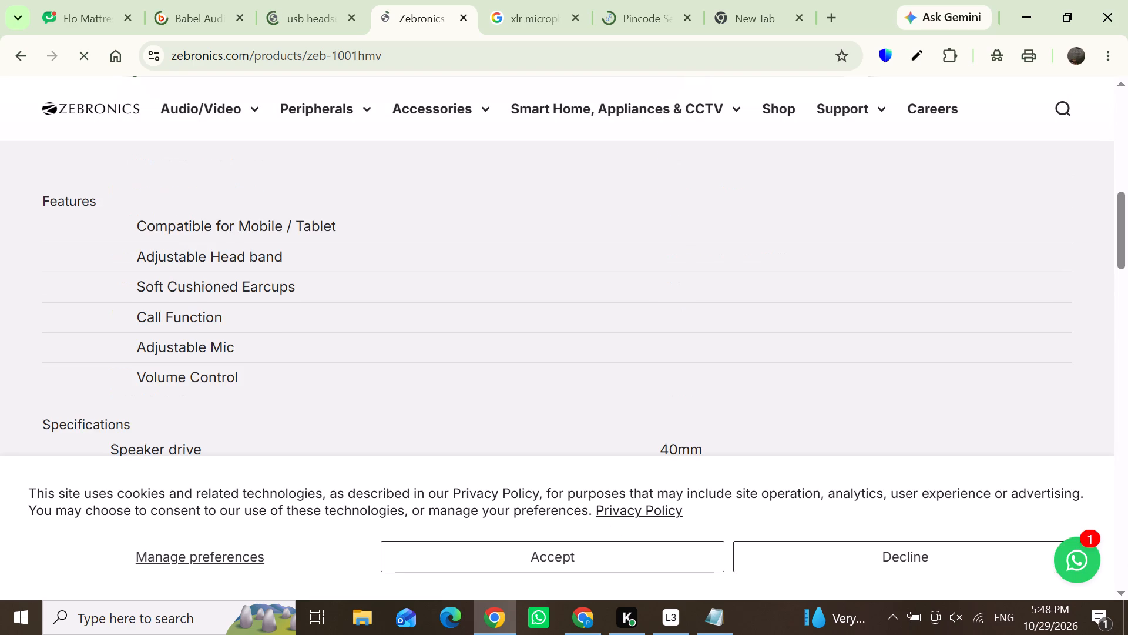
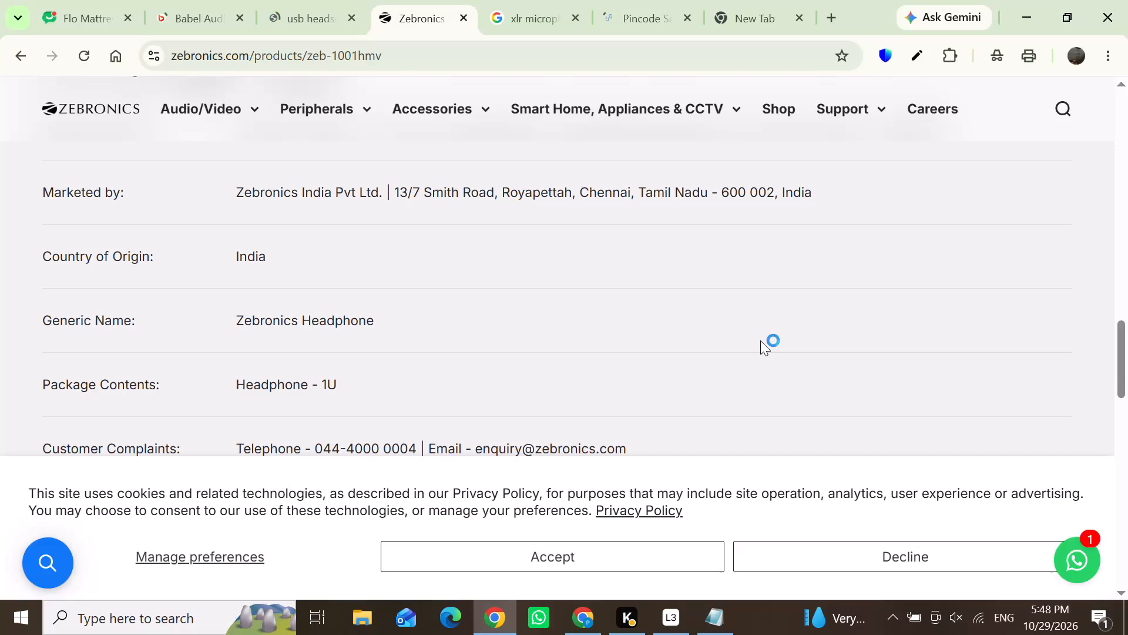
# Examine the remaining Zeb 1001 HMV product details, the related wired headphones and the technical specifications.
pyautogui.scroll(-3, 760, 340)
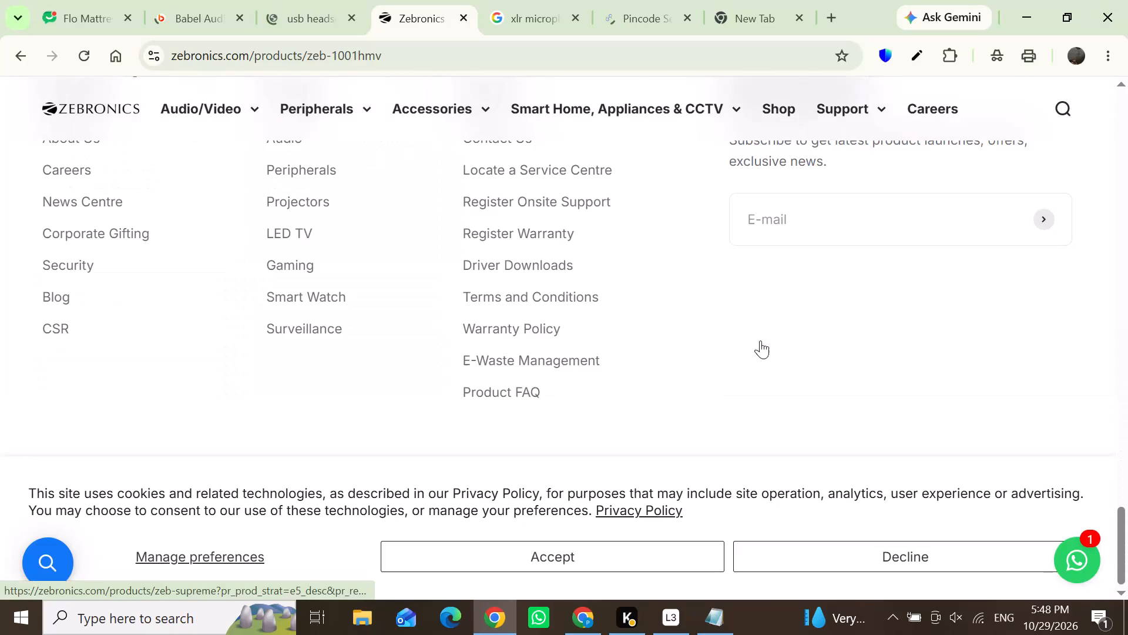
pyautogui.scroll(2, 760, 340)
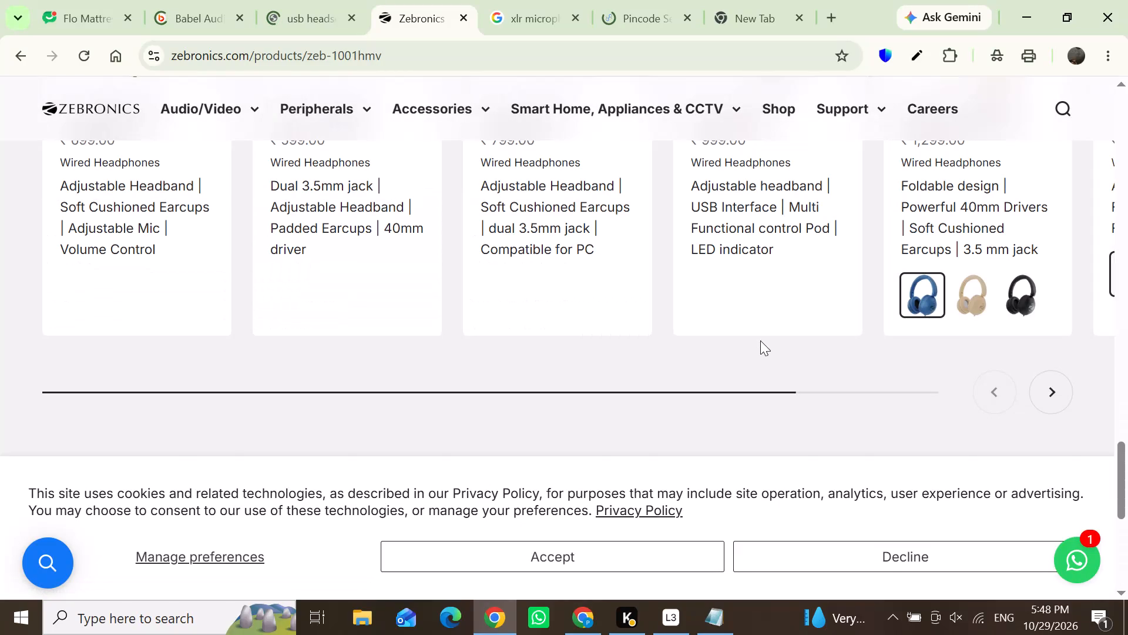
pyautogui.scroll(2, 760, 340)
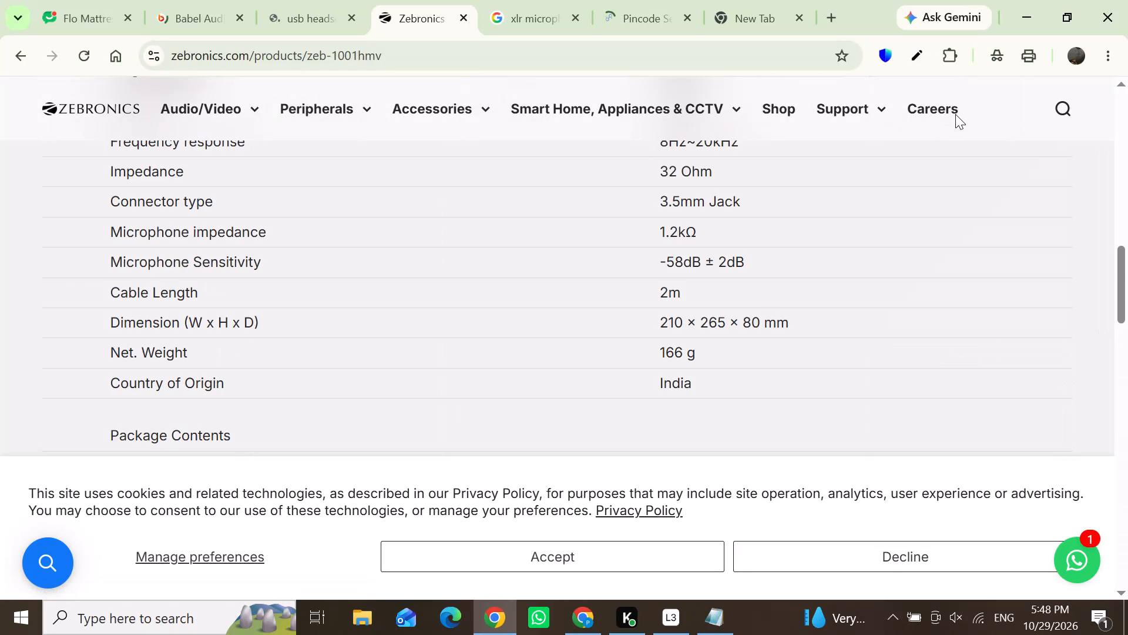
# Open the Zebronics Careers page from the product page.
pyautogui.click(931, 103)
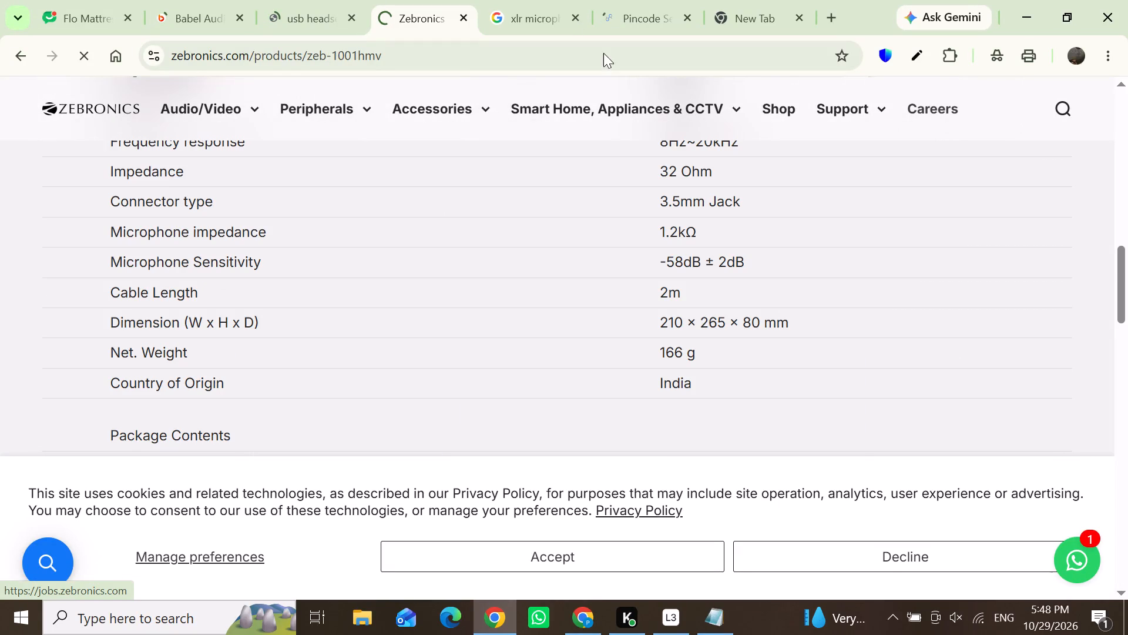
# Return to the Data Studio pincode report.
pyautogui.click(646, 17)
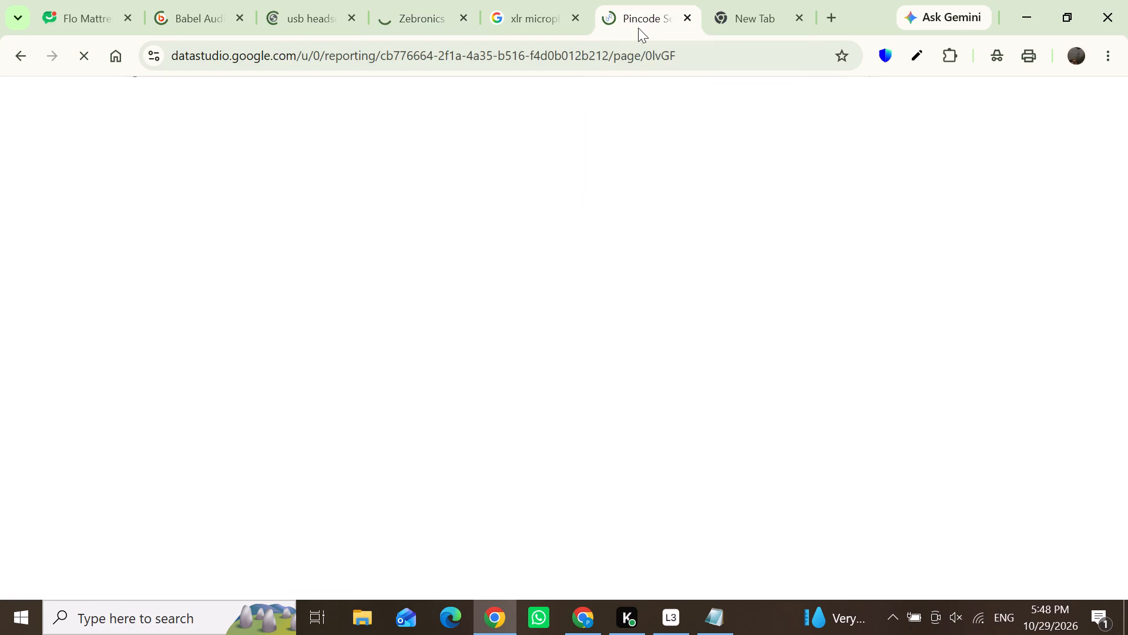
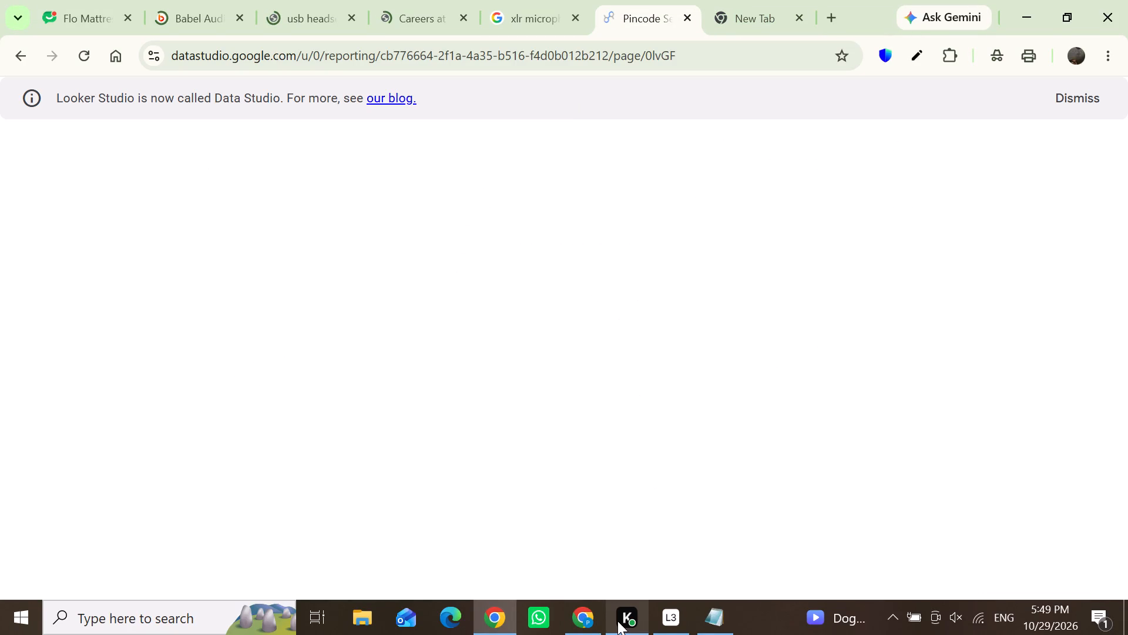
# Review today's recorded session list in Loggy3, down to the earliest entry, and put the window away.
pyautogui.click(662, 616)
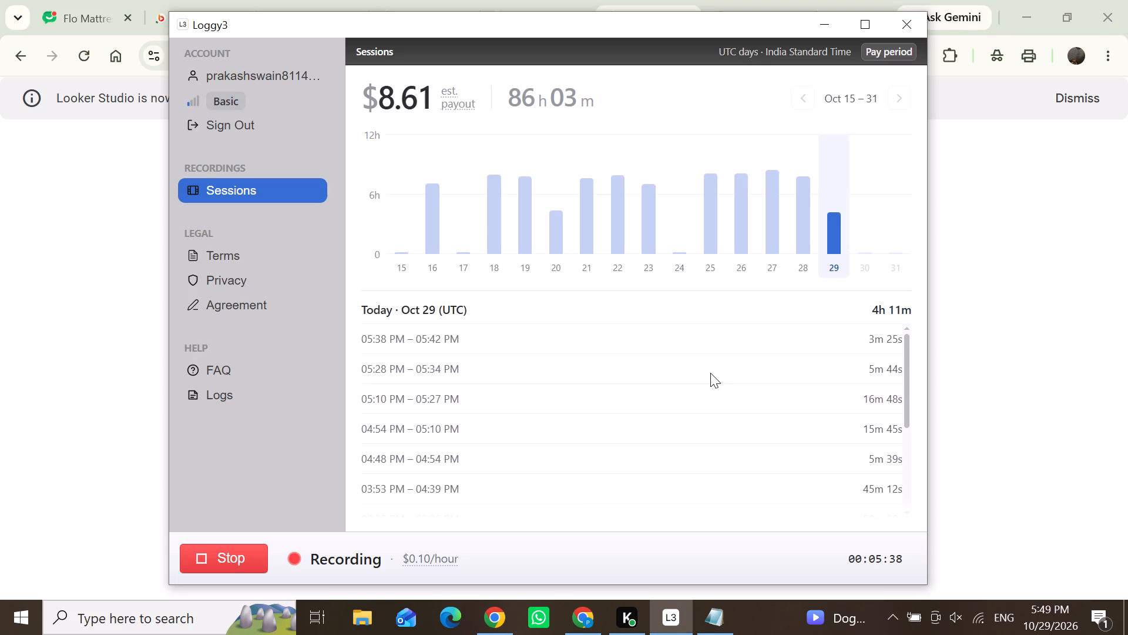
pyautogui.scroll(-4, 709, 385)
pyautogui.scroll(3, 707, 416)
pyautogui.scroll(-5, 851, 374)
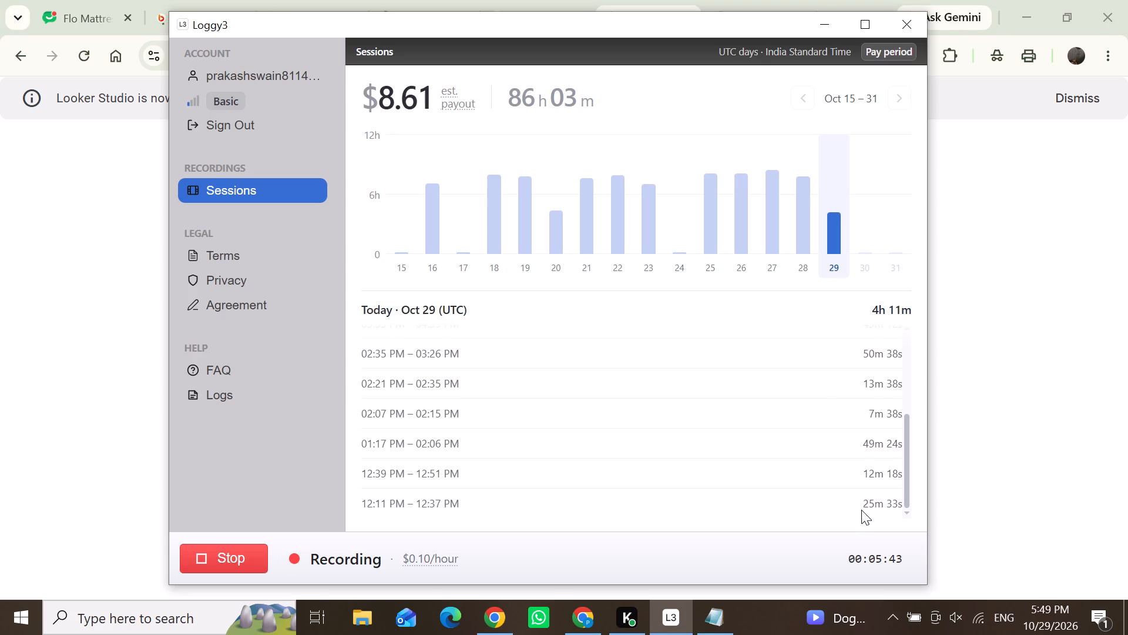
pyautogui.click(827, 29)
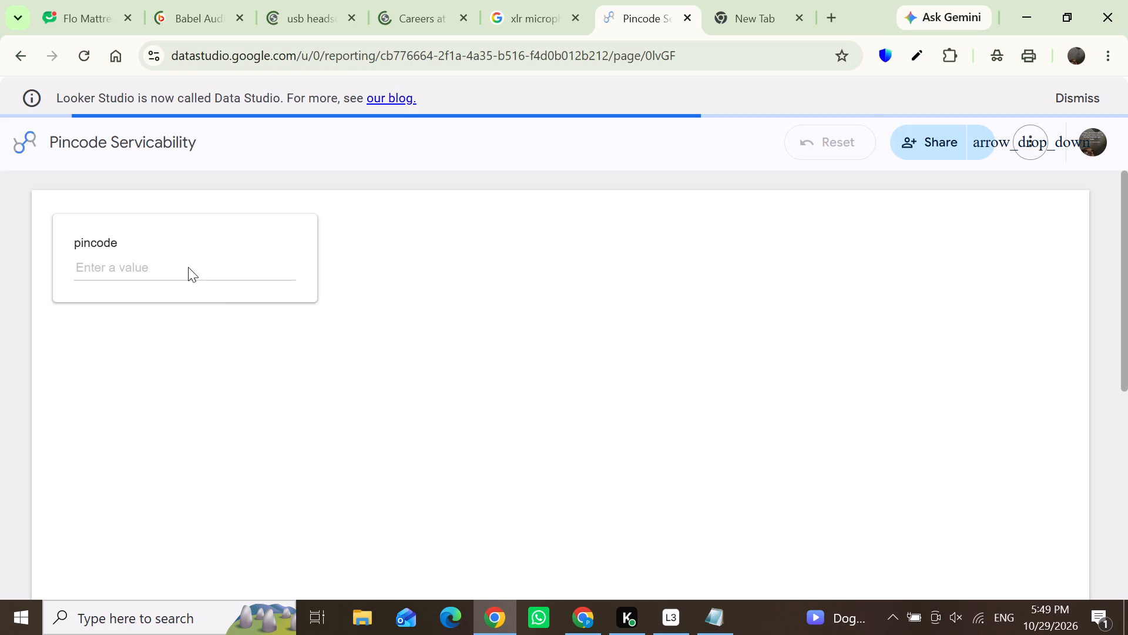
# Check the serviceability of pincode 744103 in the Pincode Servicability report.
pyautogui.click(188, 267)
pyautogui.hotkey('ctrl', 'v')
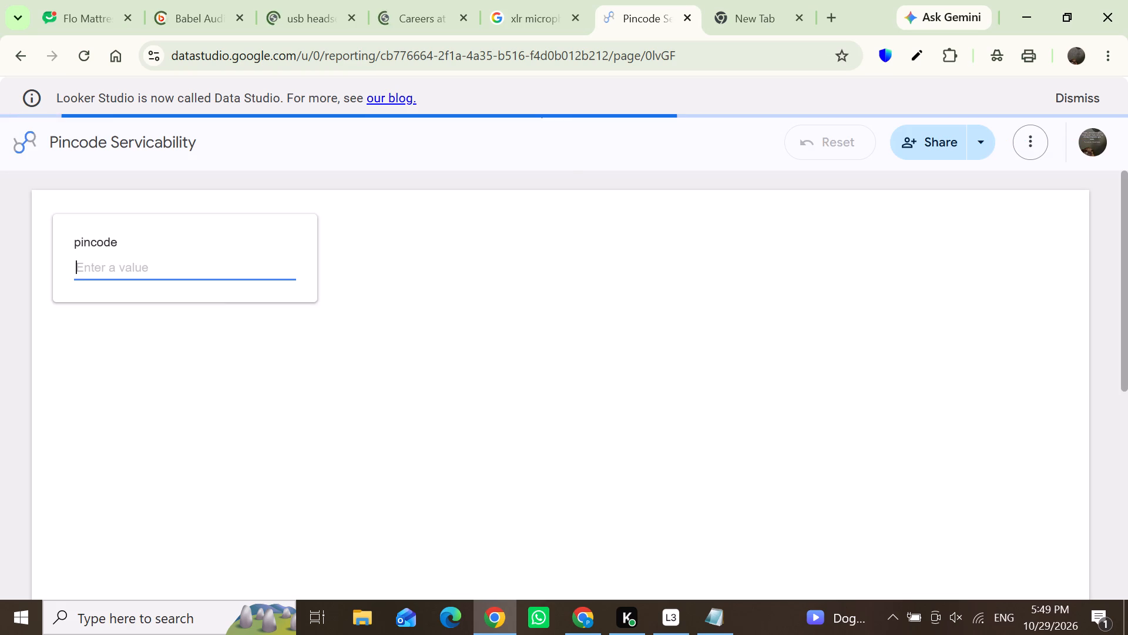
pyautogui.press('Return')
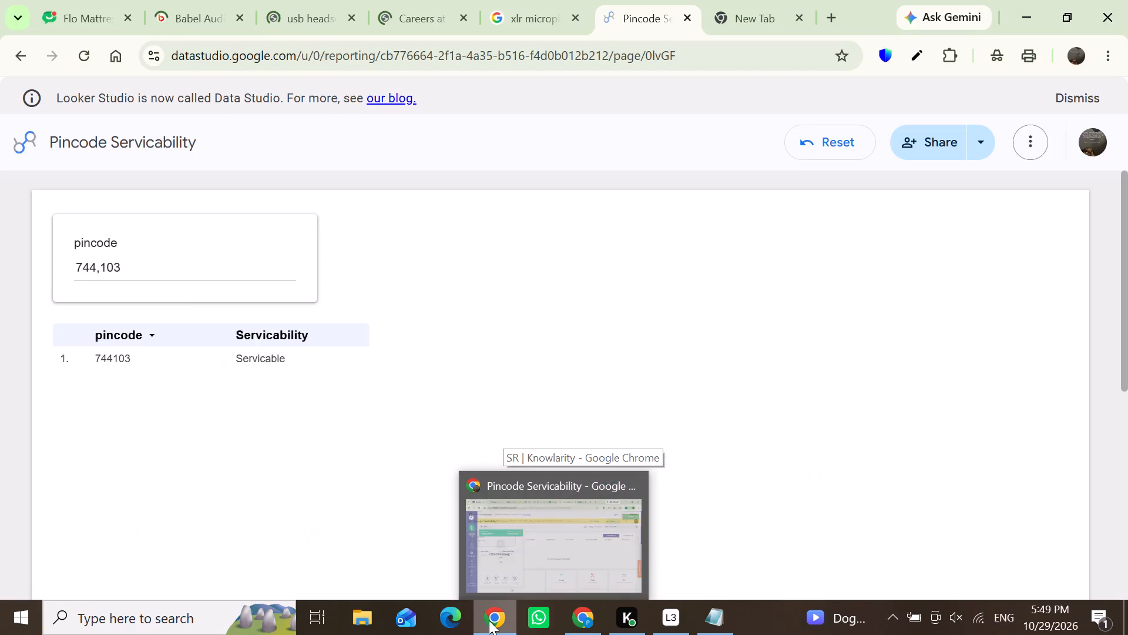
pyautogui.click(489, 568)
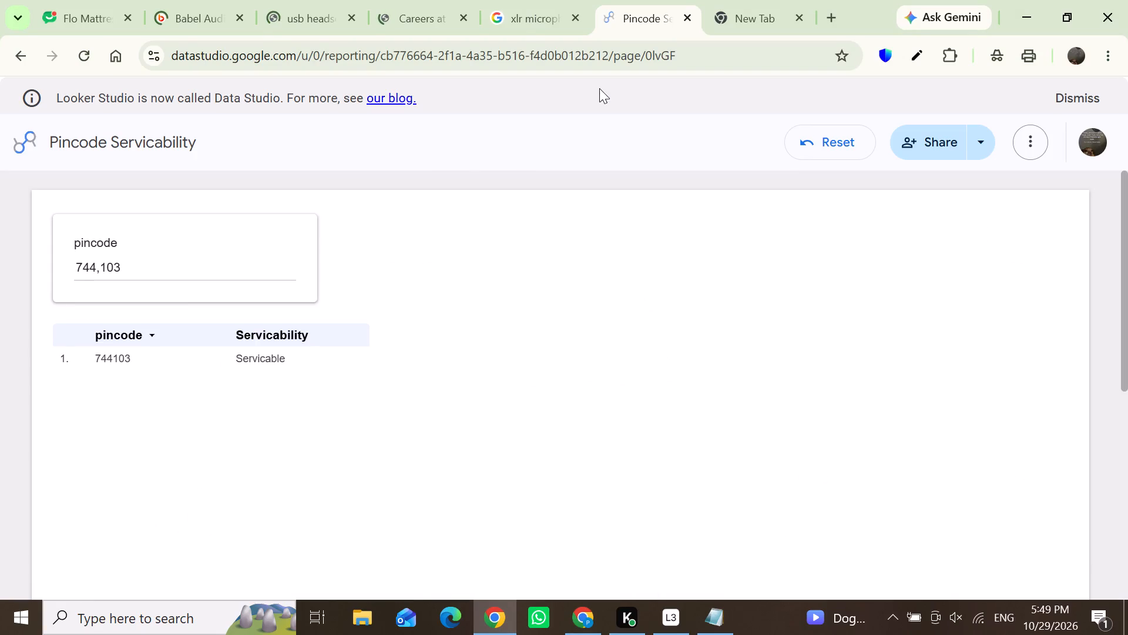
# Examine the job openings listed on the Zebronics careers page, from Service Trainee to Stock and Inventory Coordinator.
pyautogui.click(423, 16)
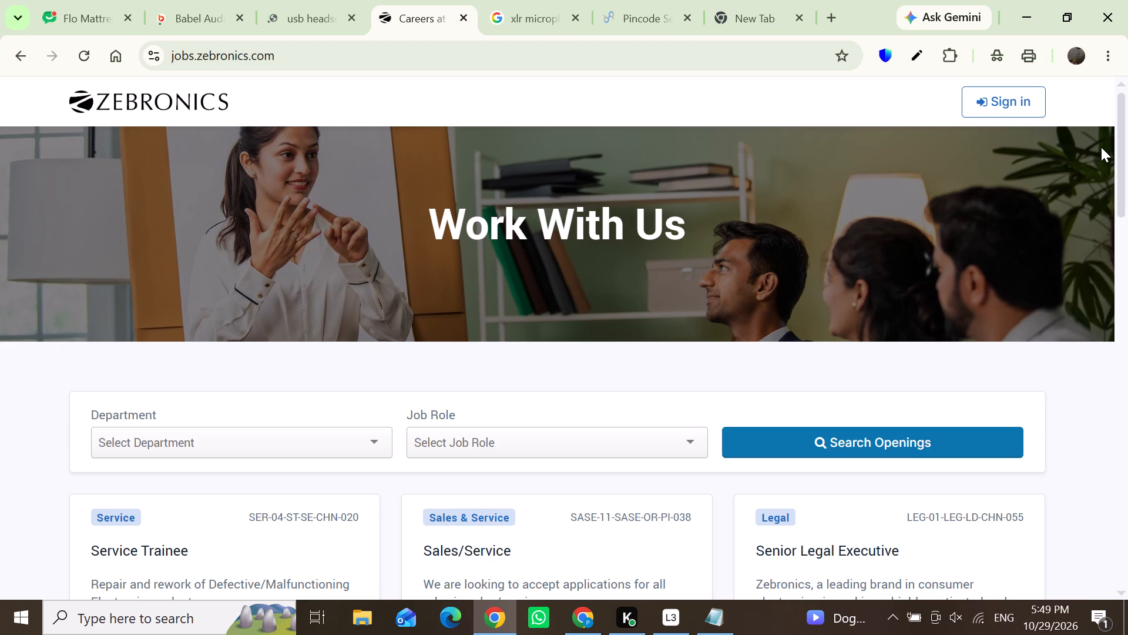
pyautogui.moveTo(1124, 161); pyautogui.dragTo(1124, 164)
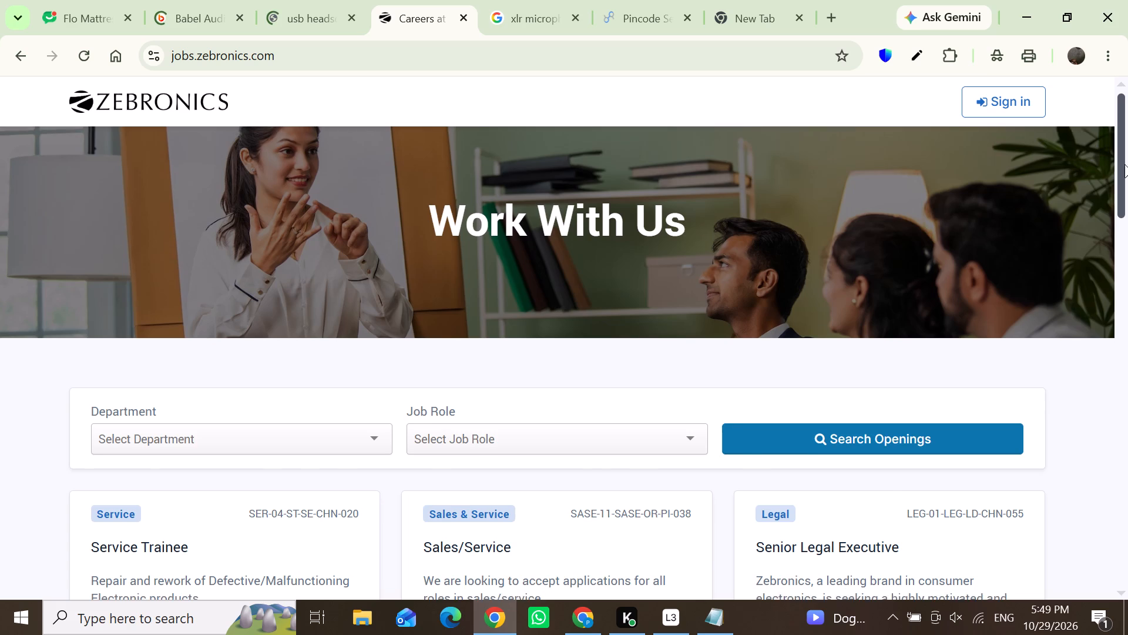
pyautogui.moveTo(1124, 164); pyautogui.dragTo(1124, 248)
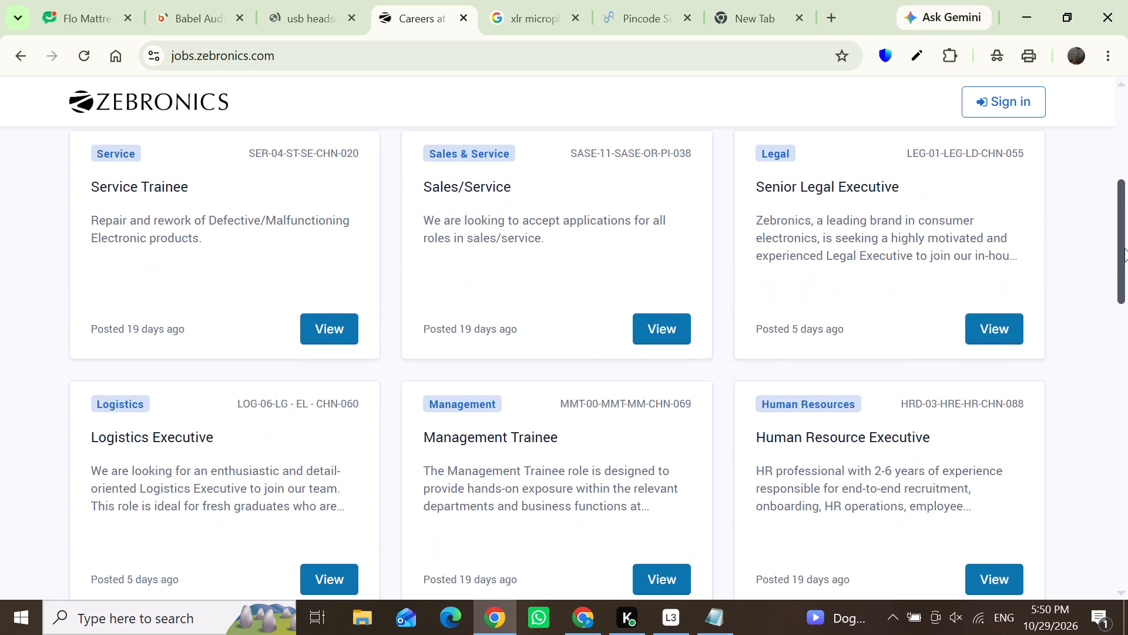
pyautogui.moveTo(1124, 248); pyautogui.dragTo(1122, 291)
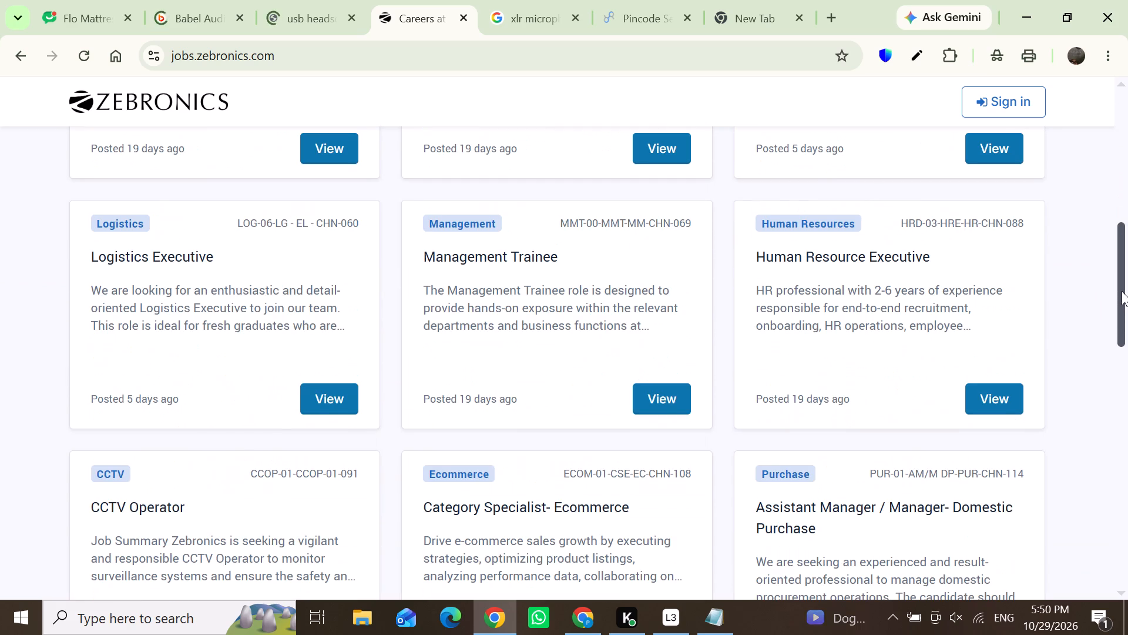
pyautogui.moveTo(1122, 291); pyautogui.dragTo(1120, 286)
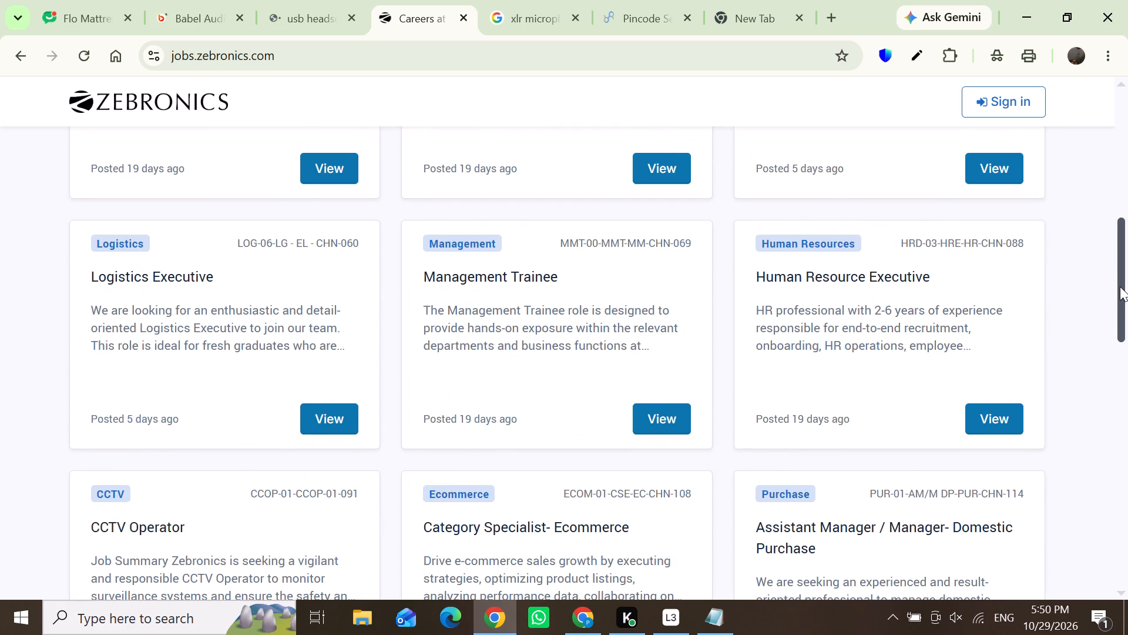
pyautogui.moveTo(1120, 286); pyautogui.dragTo(1113, 216)
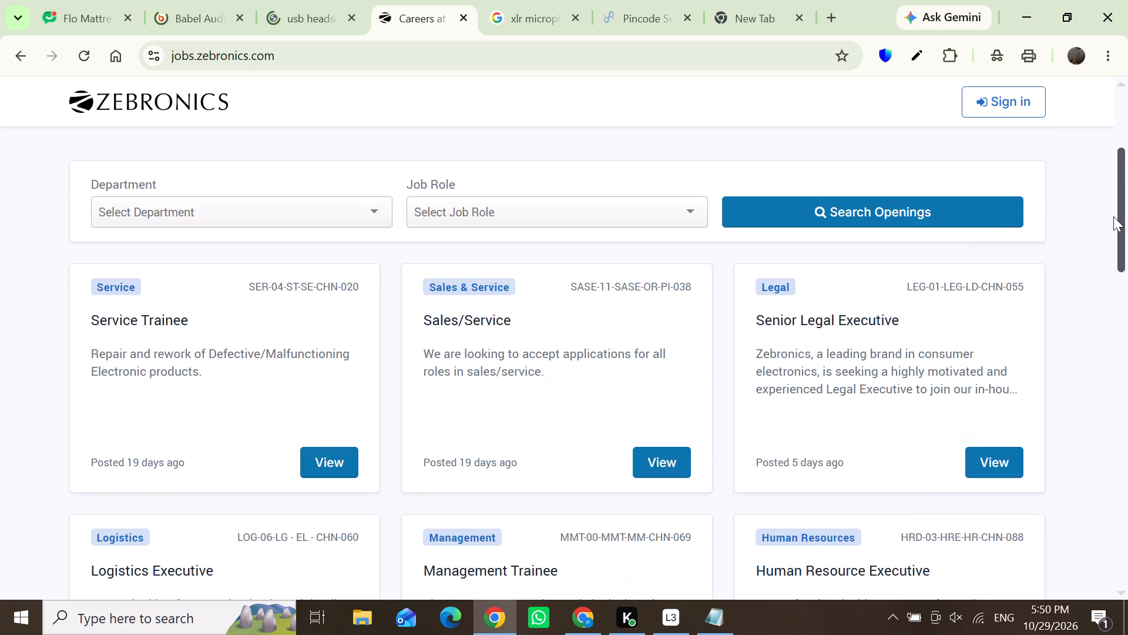
pyautogui.moveTo(1113, 216); pyautogui.dragTo(1117, 272)
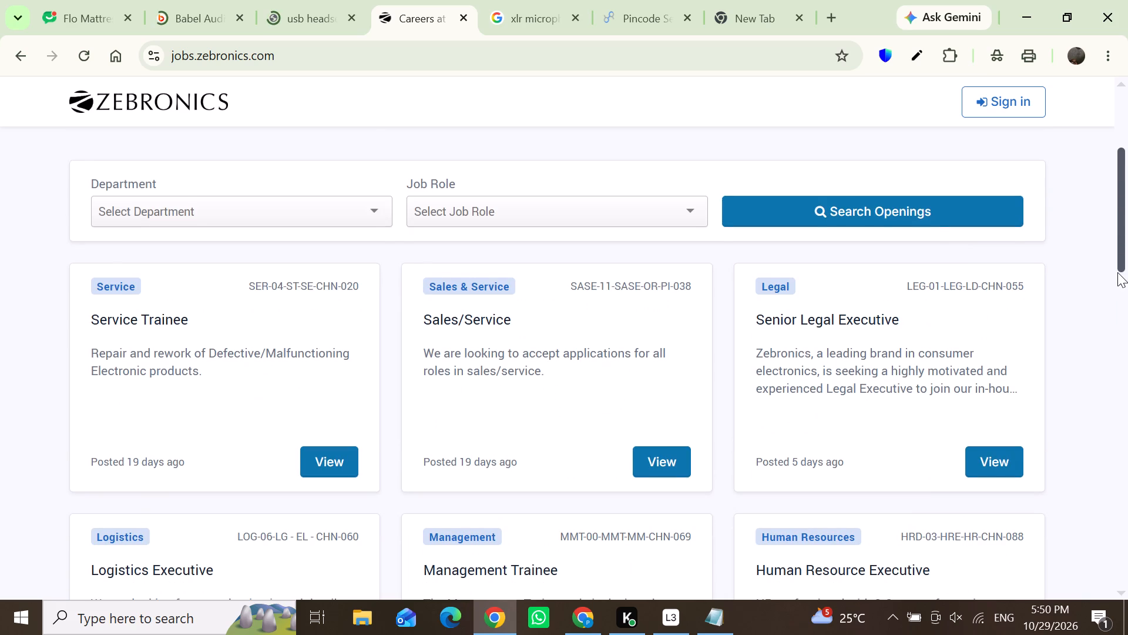
pyautogui.moveTo(1117, 272); pyautogui.dragTo(1109, 403)
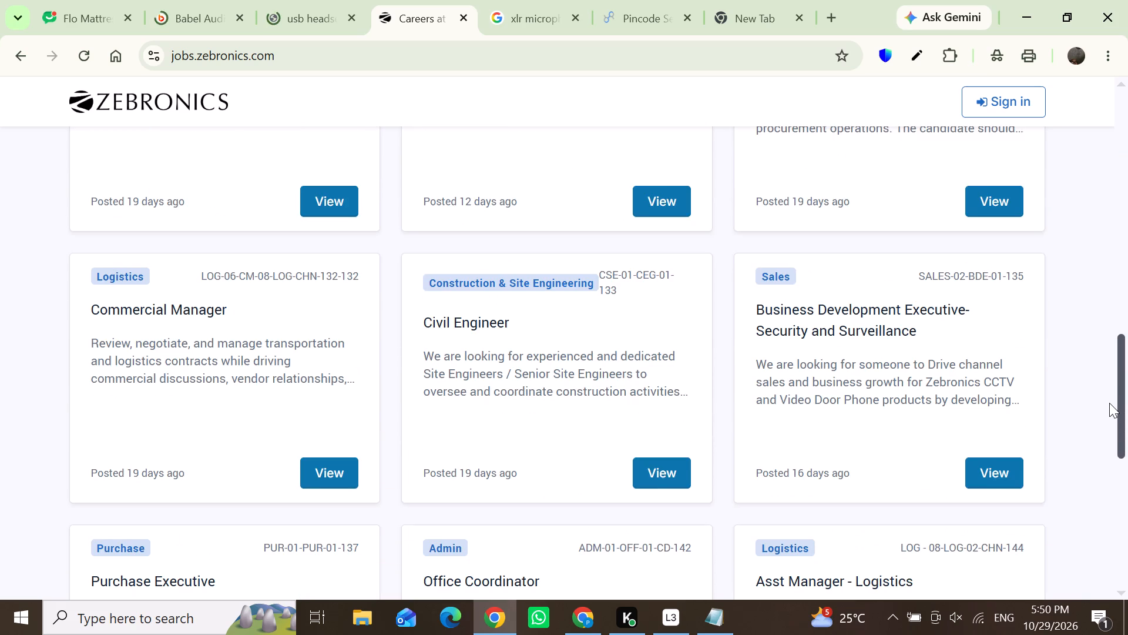
pyautogui.moveTo(1109, 403); pyautogui.dragTo(1108, 477)
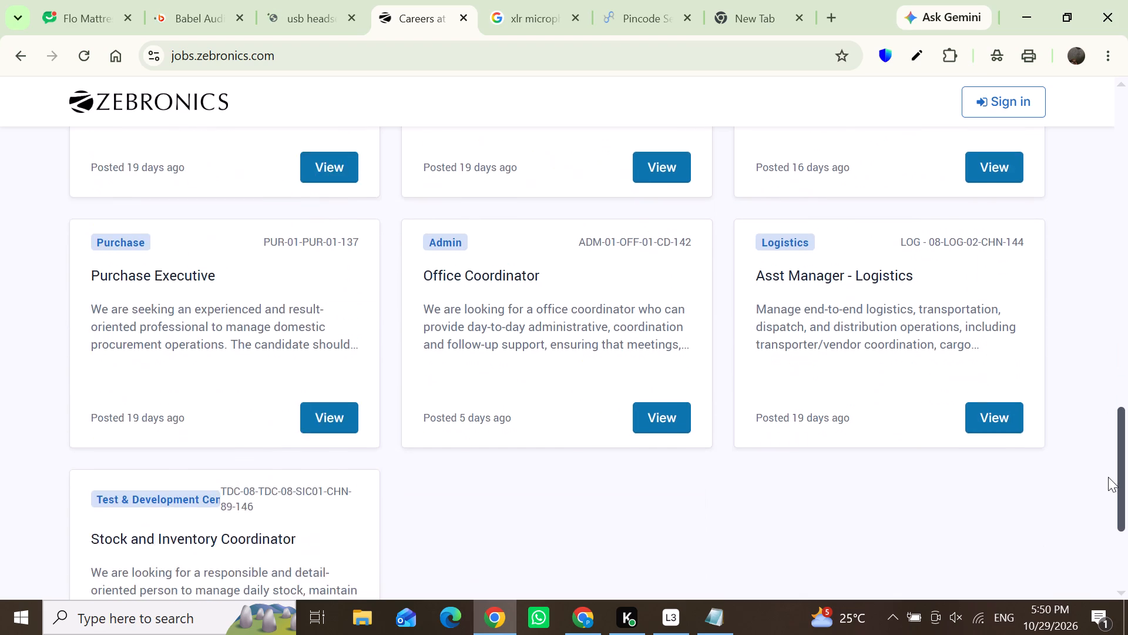
pyautogui.moveTo(1108, 477); pyautogui.dragTo(1108, 486)
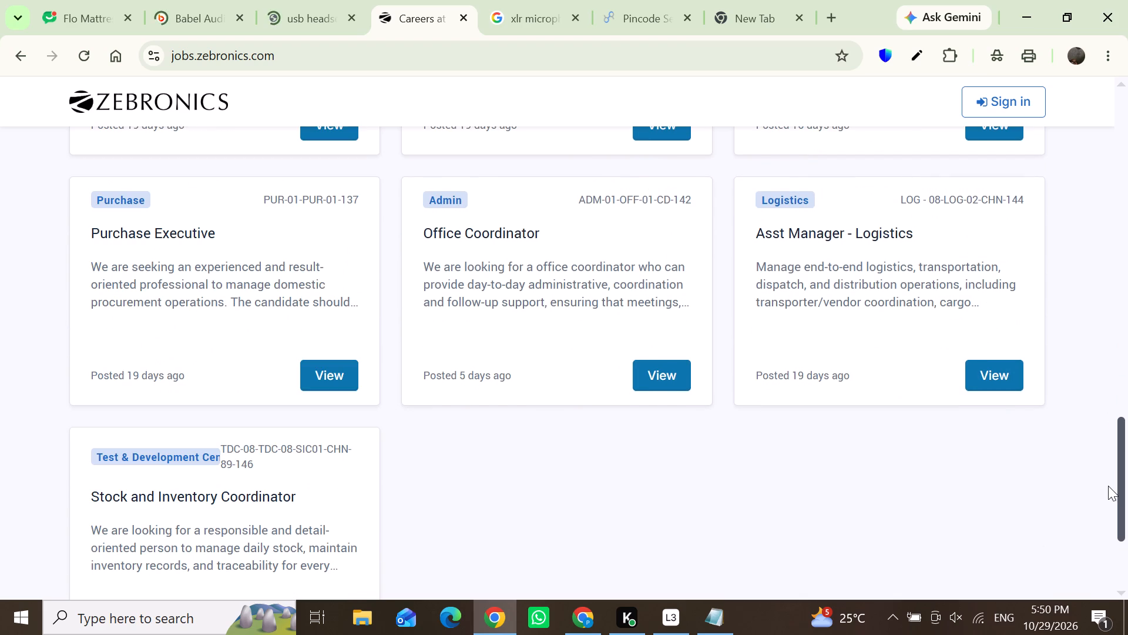
pyautogui.moveTo(1108, 486); pyautogui.dragTo(1108, 486)
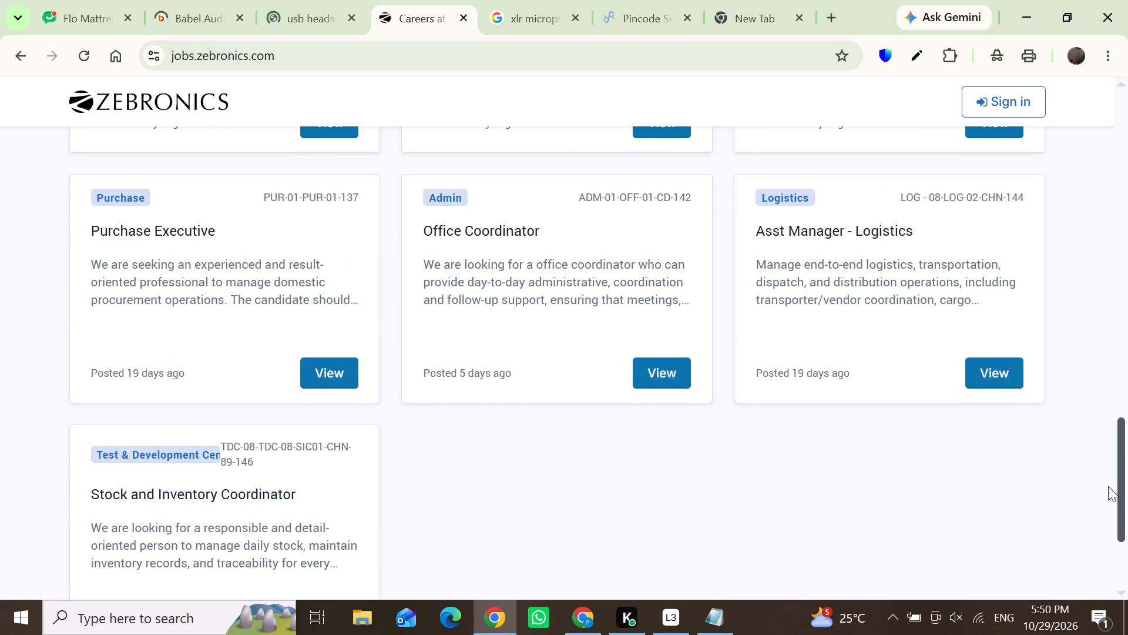
pyautogui.moveTo(1108, 486); pyautogui.dragTo(1109, 386)
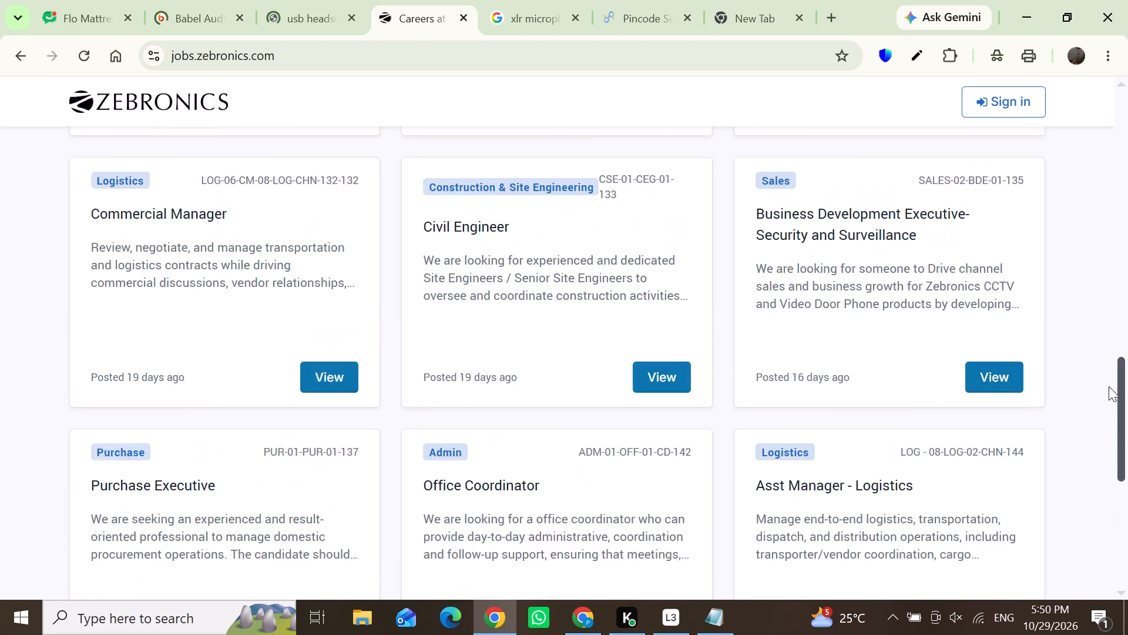
pyautogui.moveTo(1109, 386); pyautogui.dragTo(1109, 383)
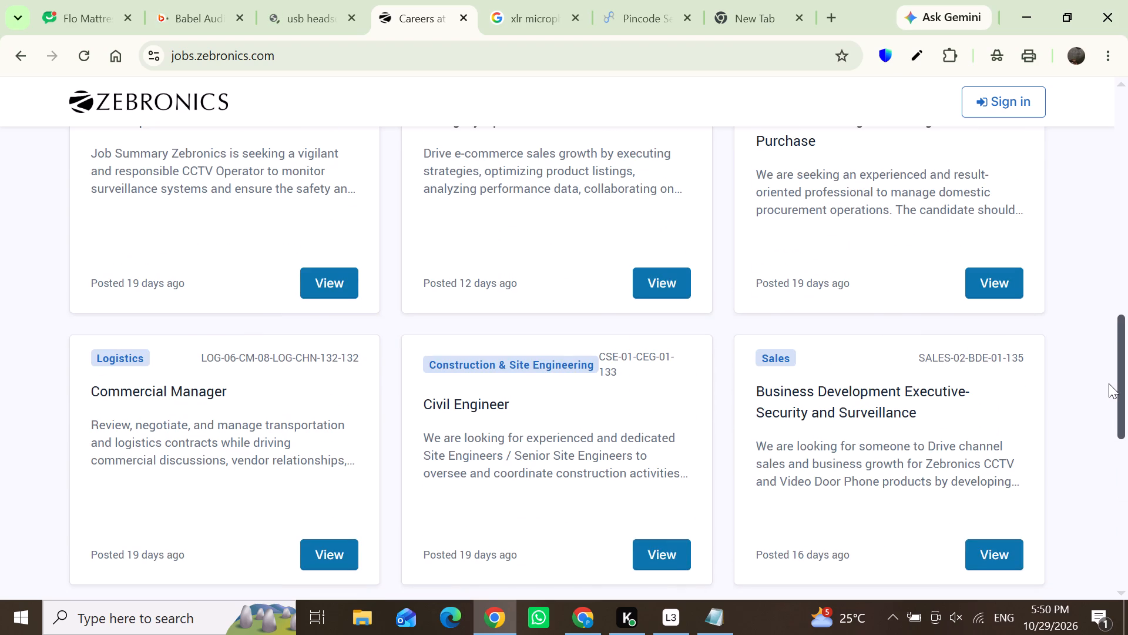
pyautogui.moveTo(1109, 383); pyautogui.dragTo(1102, 322)
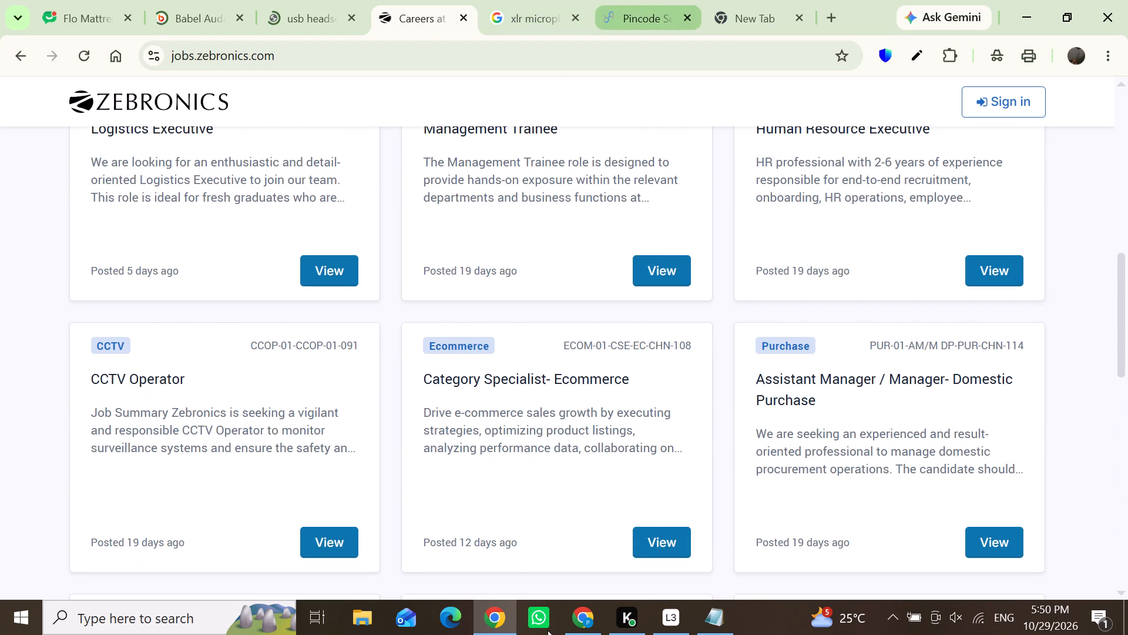
# Switch to the FLOBRIDGE browser window and look over the Flo Anti-Gravity Natural Latex Mattress product page.
pyautogui.click(575, 630)
pyautogui.click(195, 0)
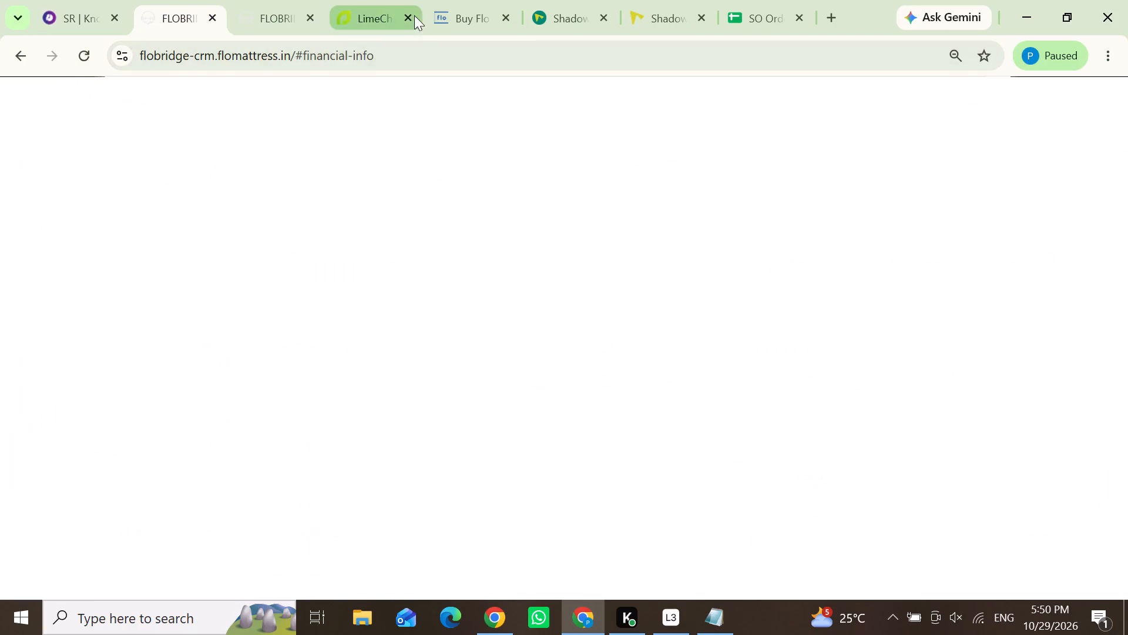
pyautogui.click(467, 0)
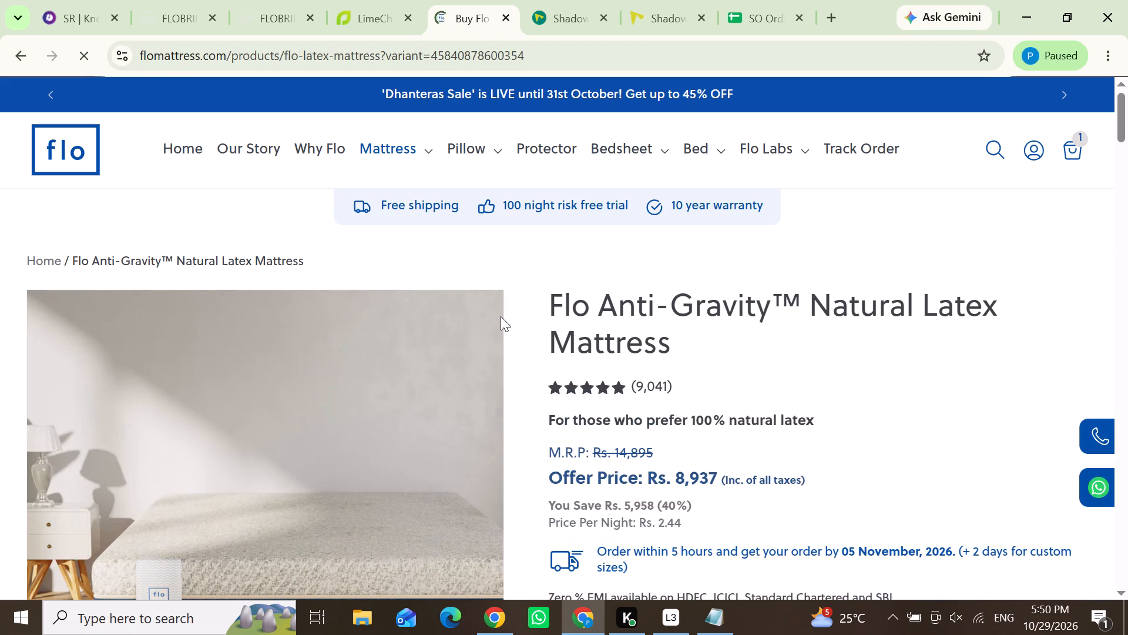
pyautogui.scroll(-3, 501, 316)
pyautogui.scroll(3, 491, 322)
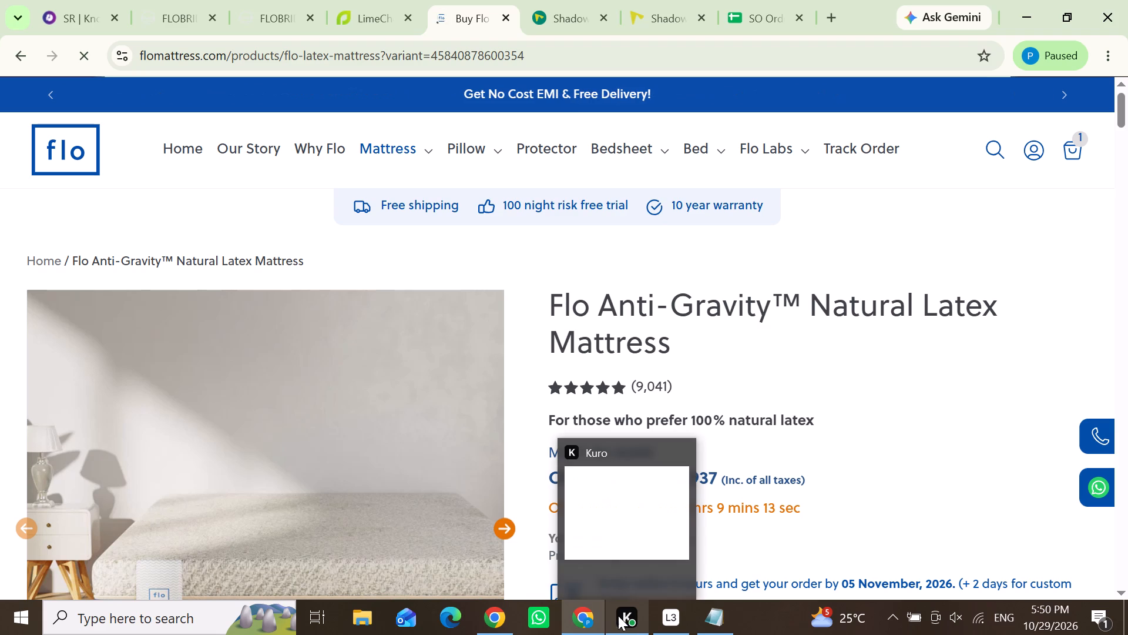
# Return to the Zebronics careers page and go through the full list of job openings again.
pyautogui.click(498, 627)
pyautogui.scroll(-1, 607, 396)
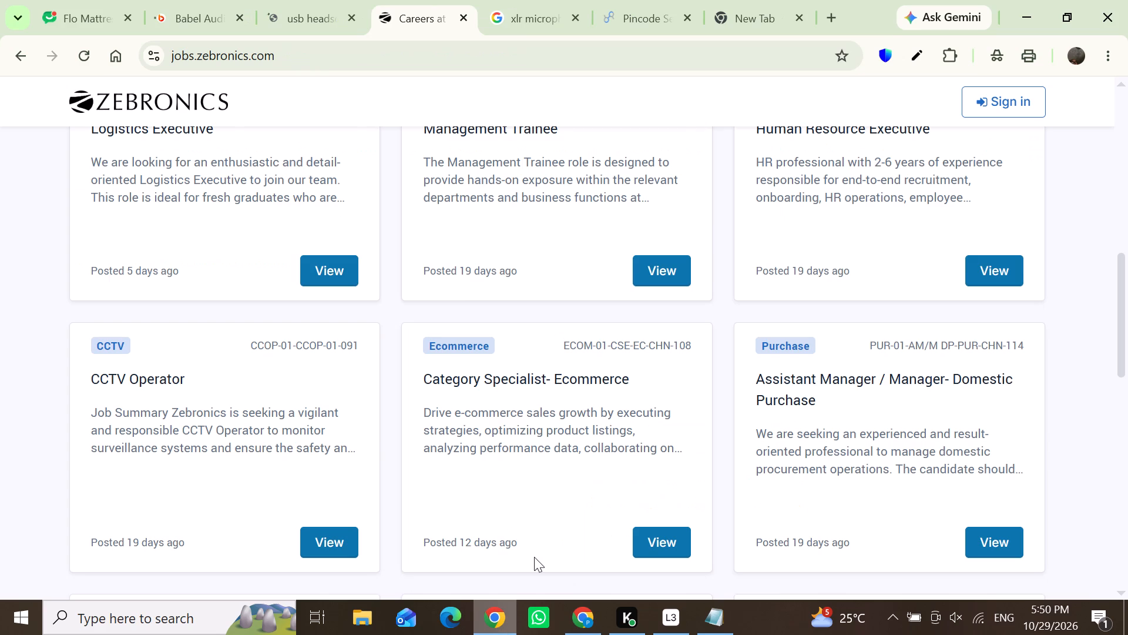
pyautogui.scroll(-3, 602, 399)
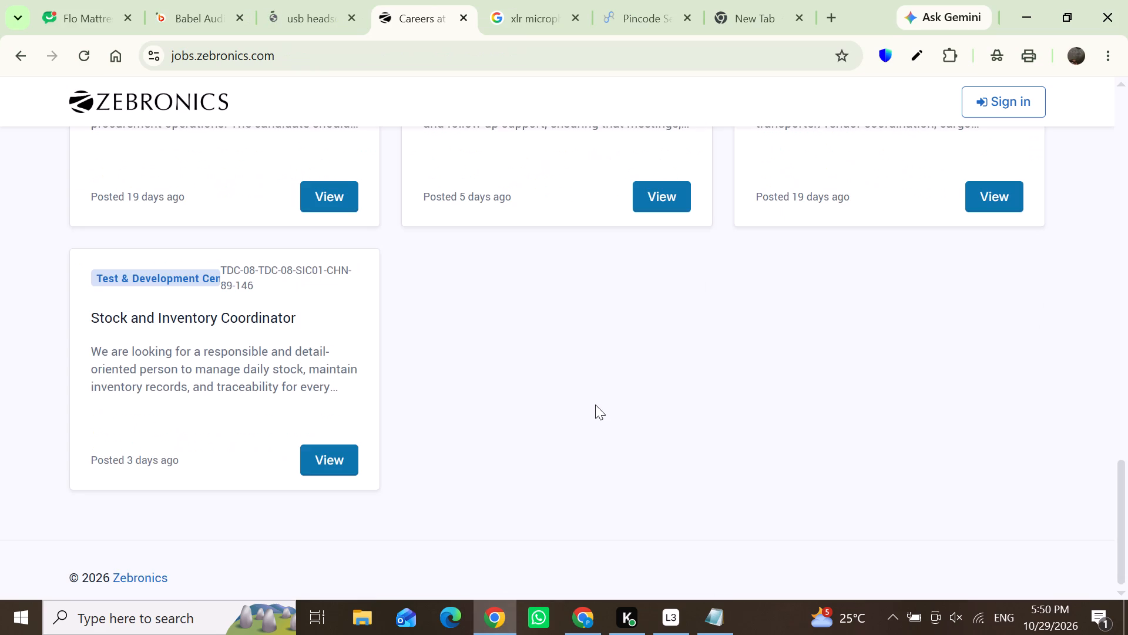
pyautogui.scroll(3, 594, 406)
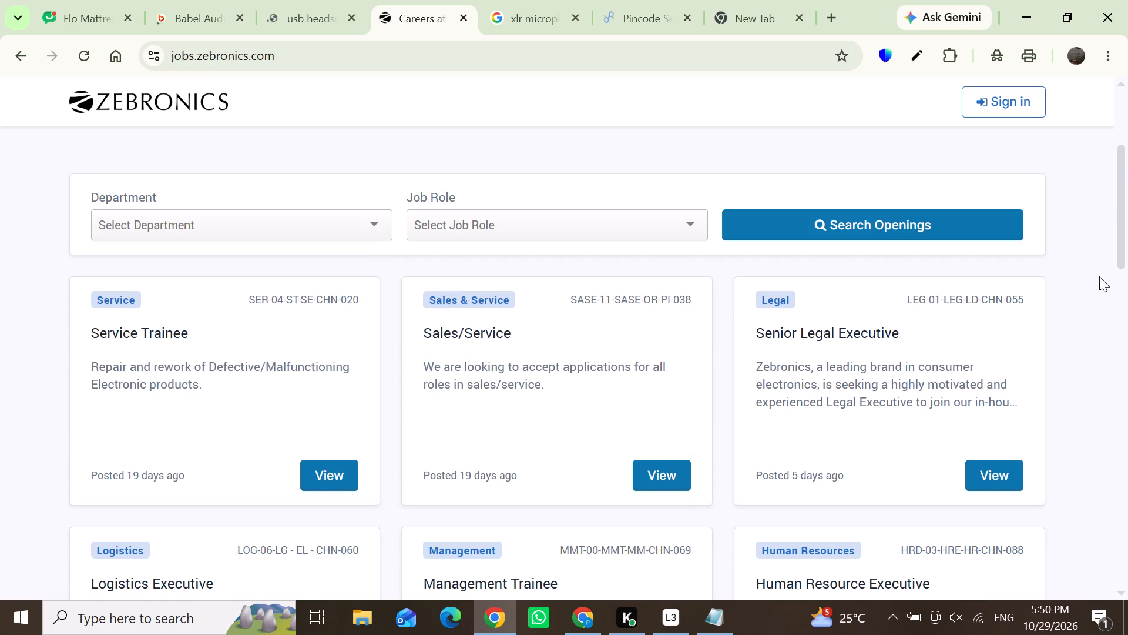
pyautogui.moveTo(1127, 251); pyautogui.dragTo(1124, 263)
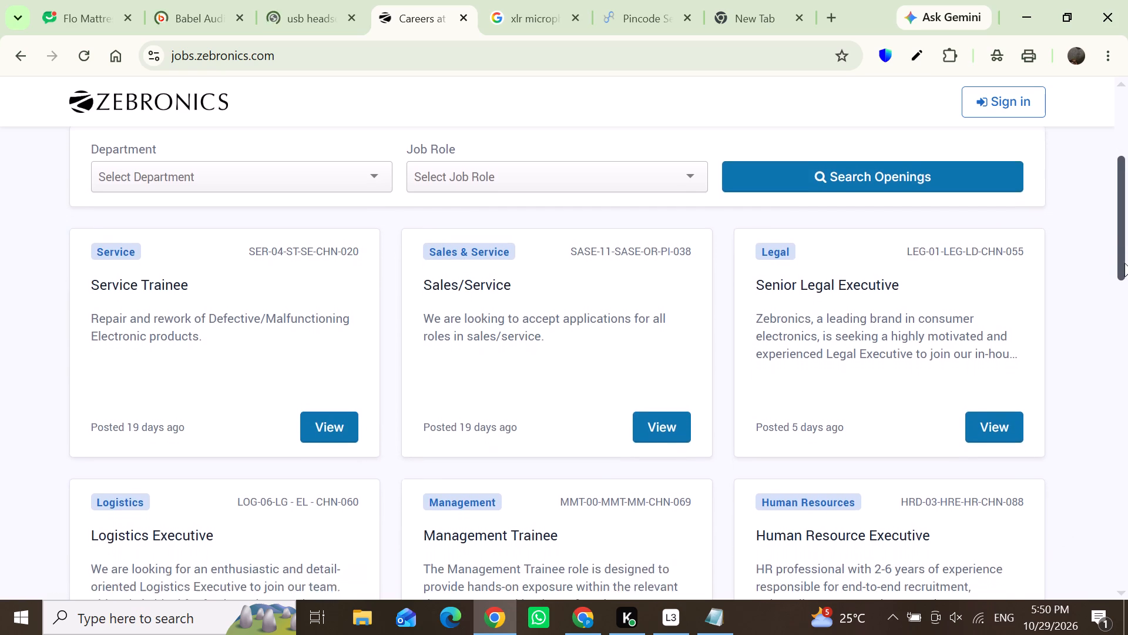
pyautogui.moveTo(1124, 263); pyautogui.dragTo(1117, 284)
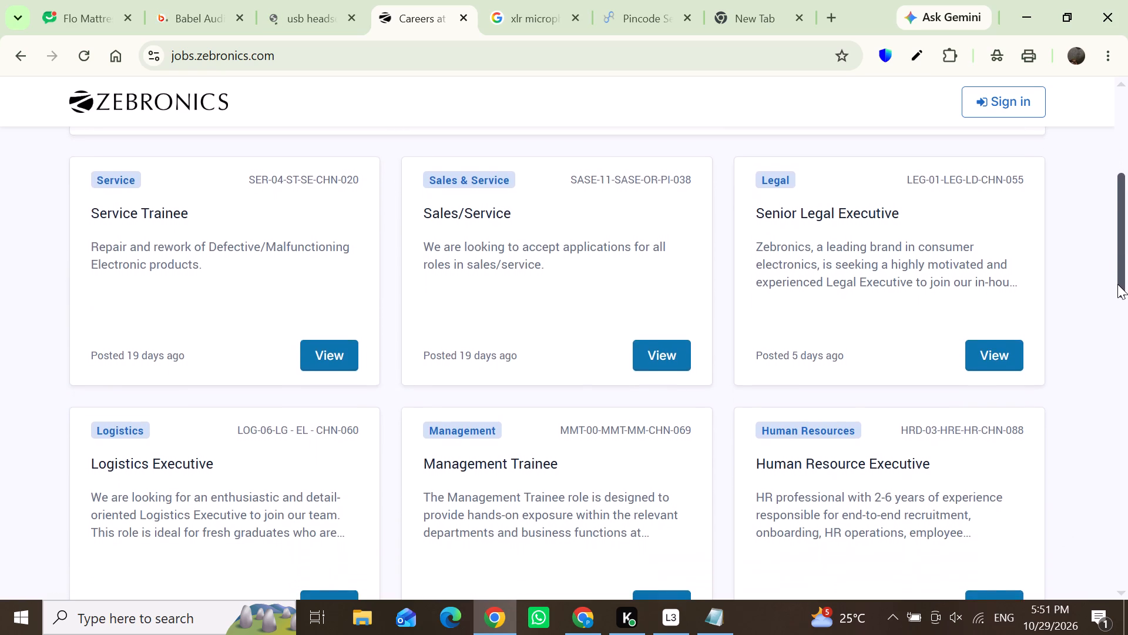
pyautogui.moveTo(1117, 284); pyautogui.dragTo(1116, 313)
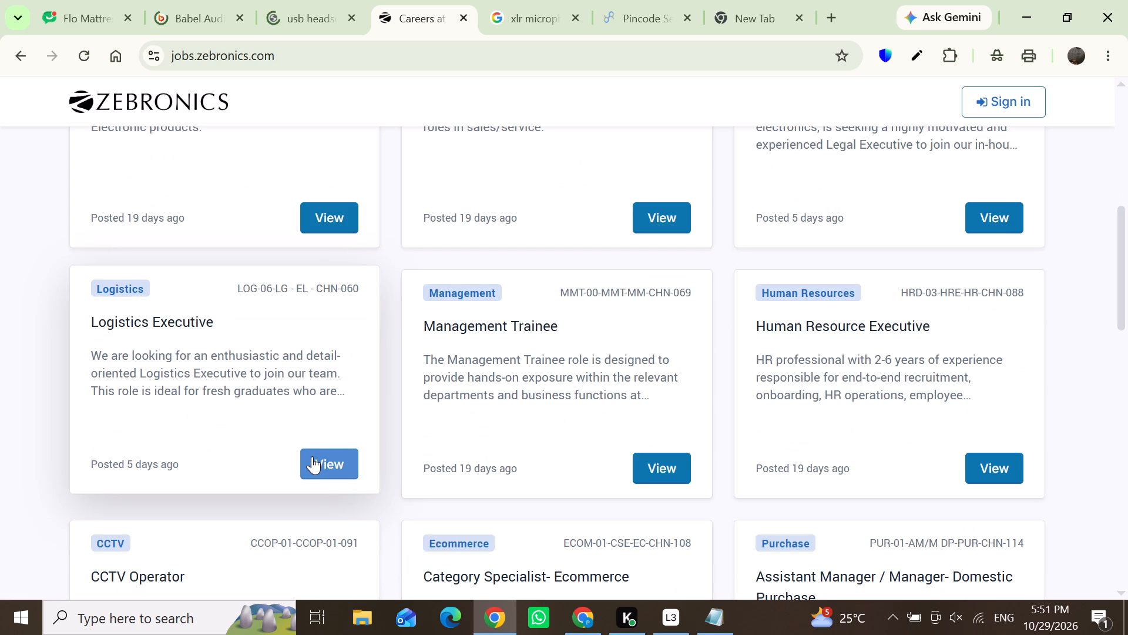
# Open the Logistics Executive opening on the Zebronics careers page and read its overview, required skills, responsibilities and qualifications.
pyautogui.click(312, 456)
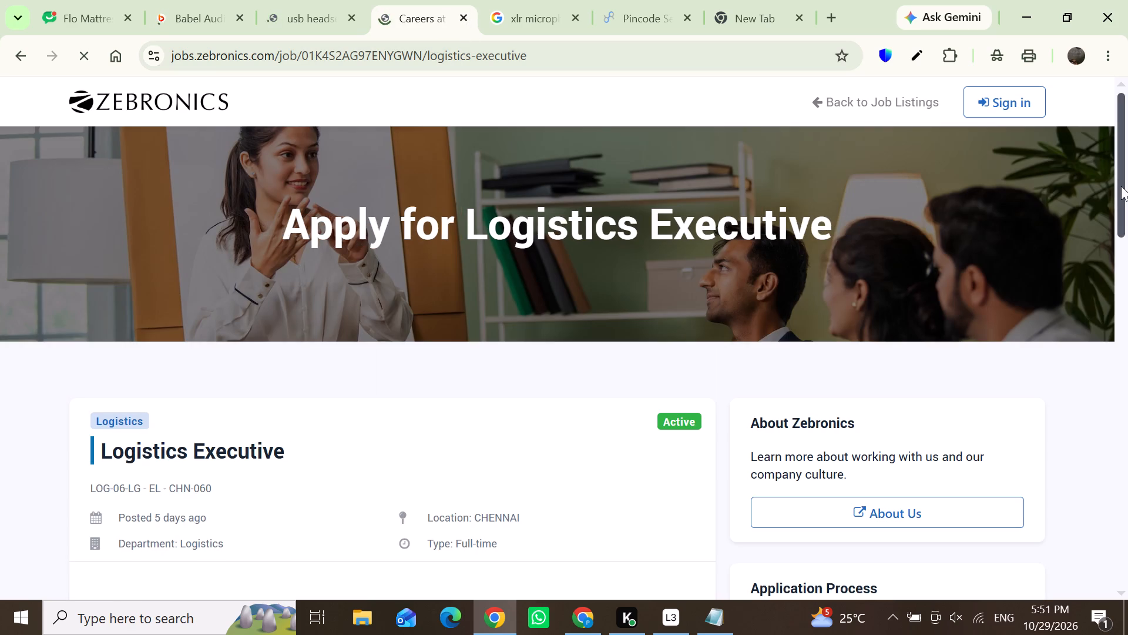
pyautogui.moveTo(1122, 184); pyautogui.dragTo(1116, 249)
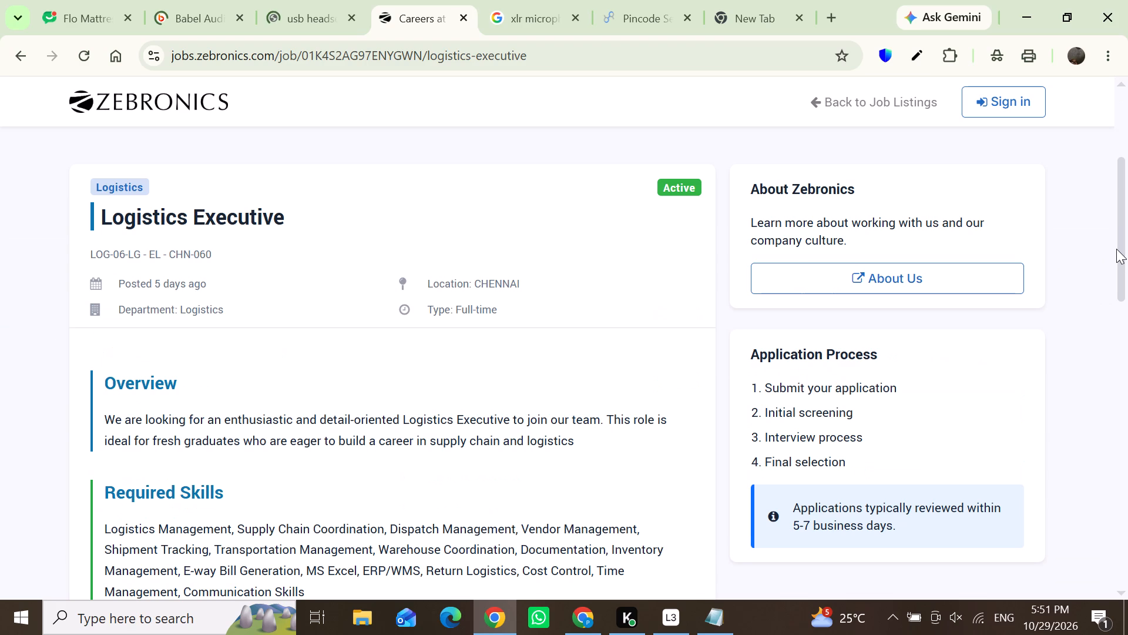
pyautogui.moveTo(1116, 249); pyautogui.dragTo(1112, 269)
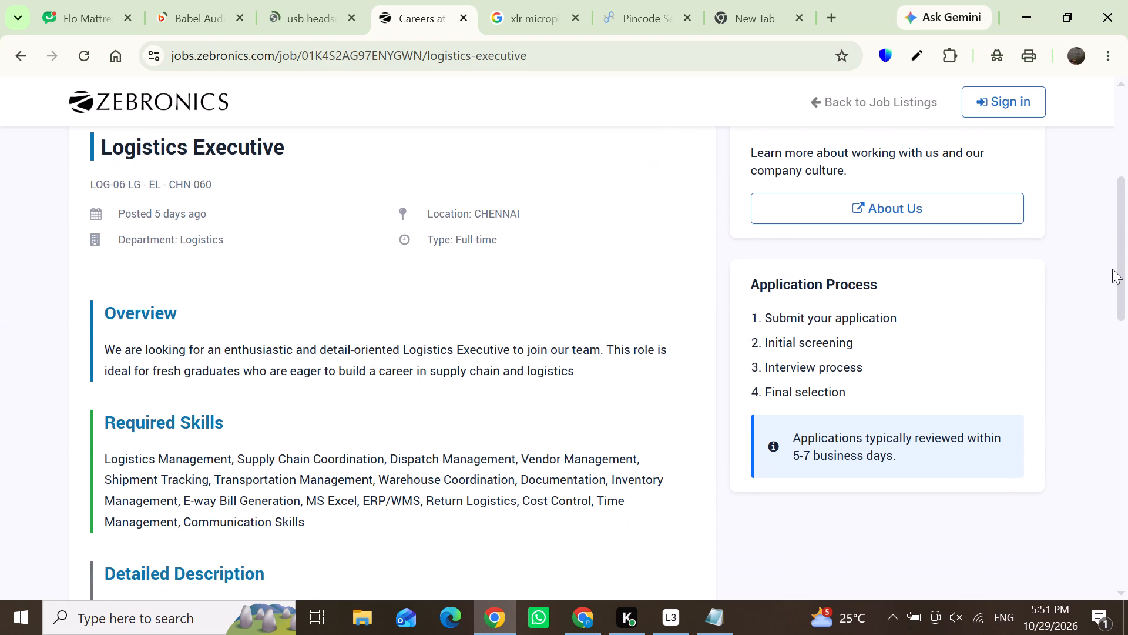
pyautogui.moveTo(1112, 269); pyautogui.dragTo(1111, 340)
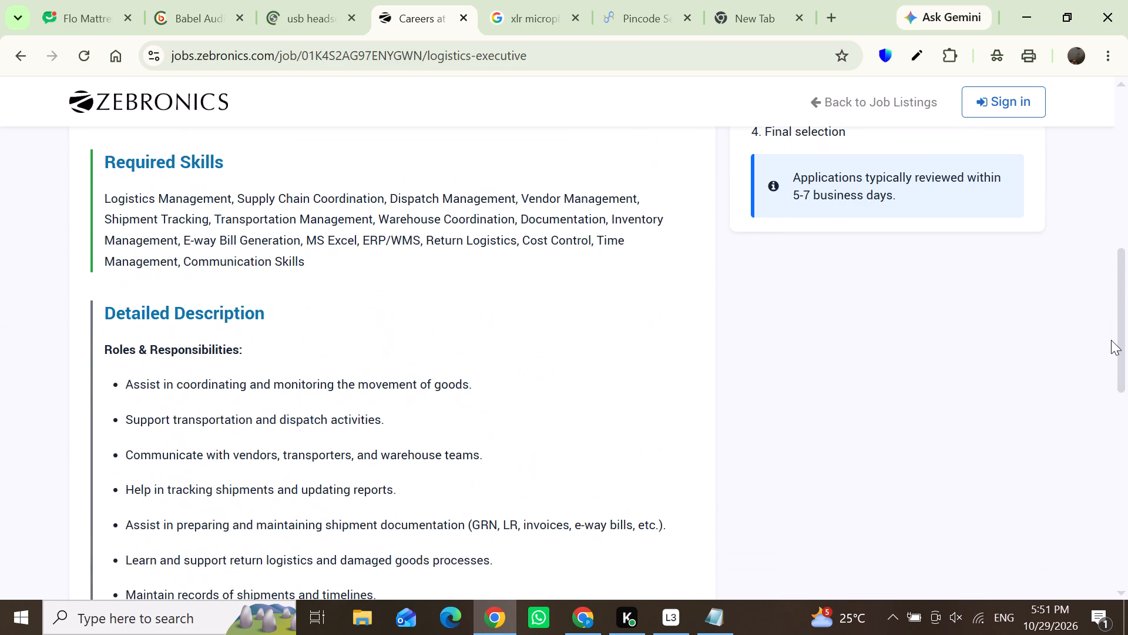
pyautogui.moveTo(1111, 340); pyautogui.dragTo(1110, 305)
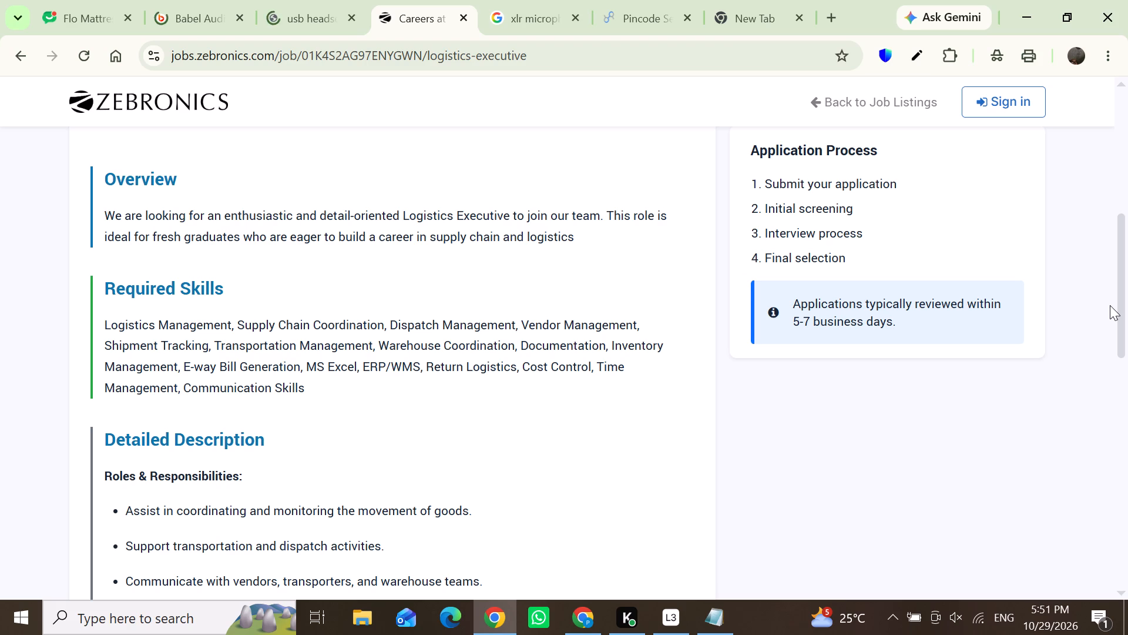
pyautogui.moveTo(1110, 305); pyautogui.dragTo(1108, 313)
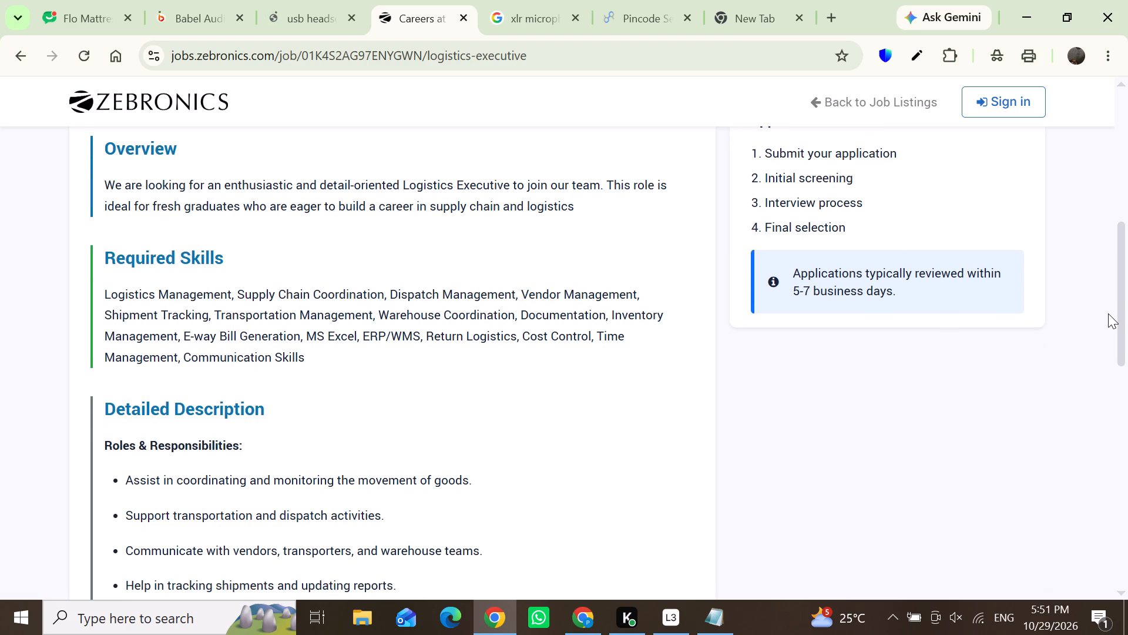
pyautogui.moveTo(1108, 313); pyautogui.dragTo(1109, 467)
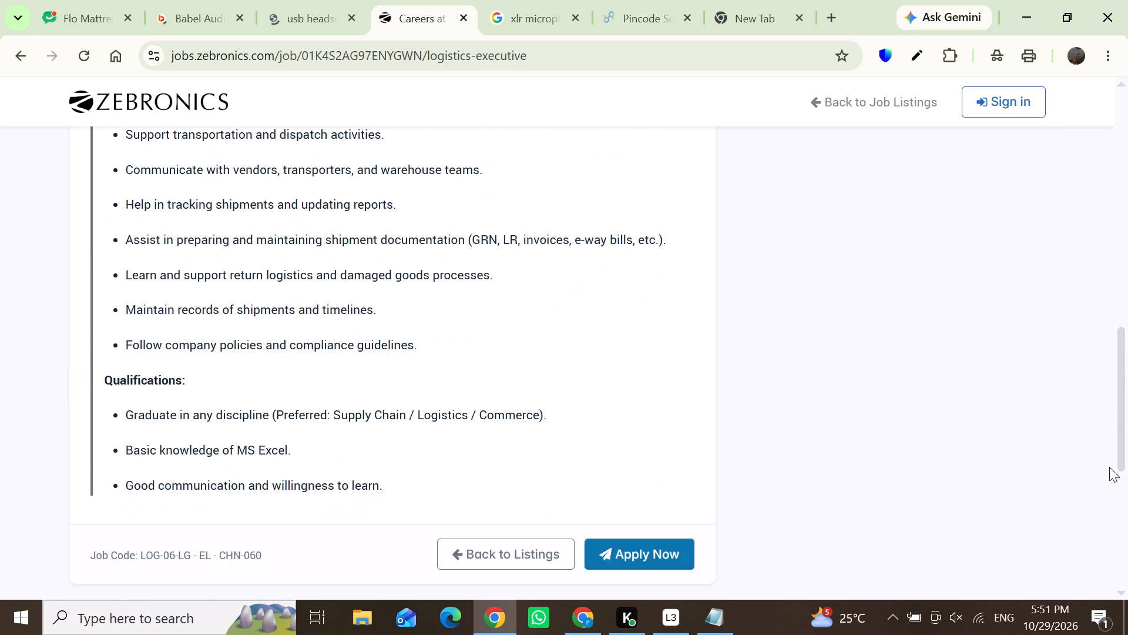
# Switch to the Flo Mattress store window, open the Ortho Mattress product page and set the mattress thickness to 5 inch.
pyautogui.click(573, 616)
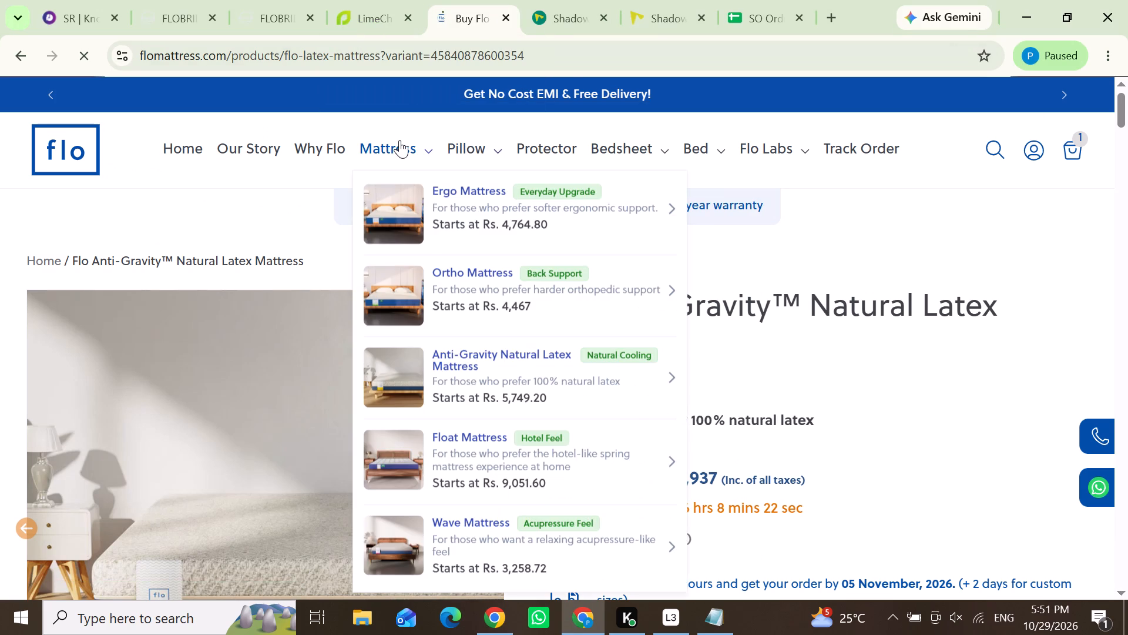
pyautogui.click(451, 271)
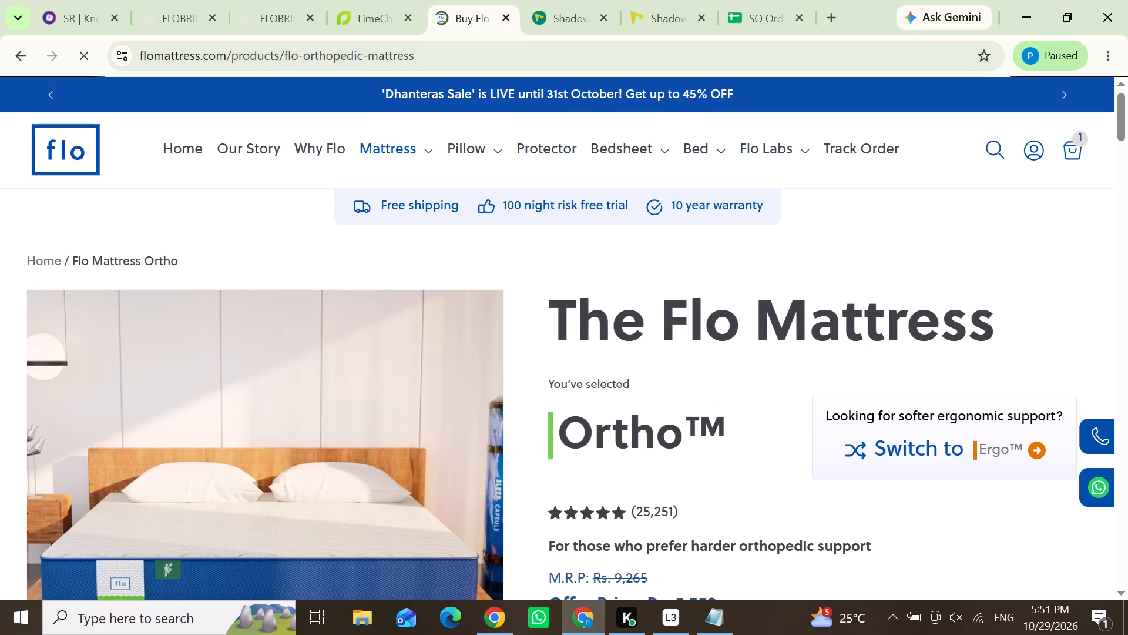
pyautogui.scroll(-1, 686, 412)
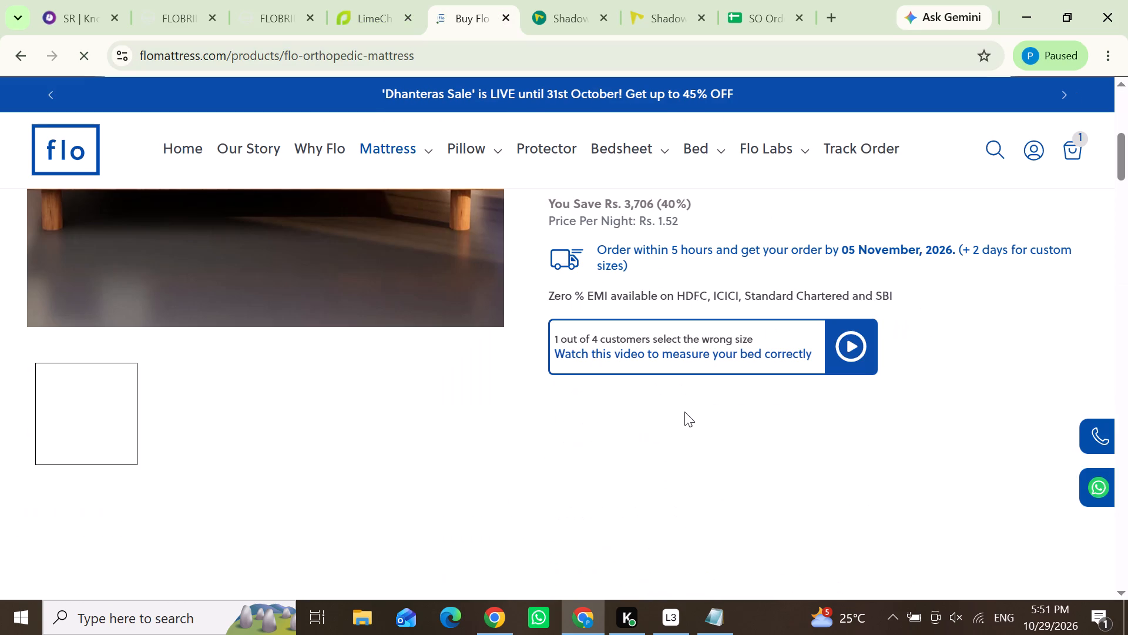
pyautogui.moveTo(1123, 145); pyautogui.dragTo(1118, 158)
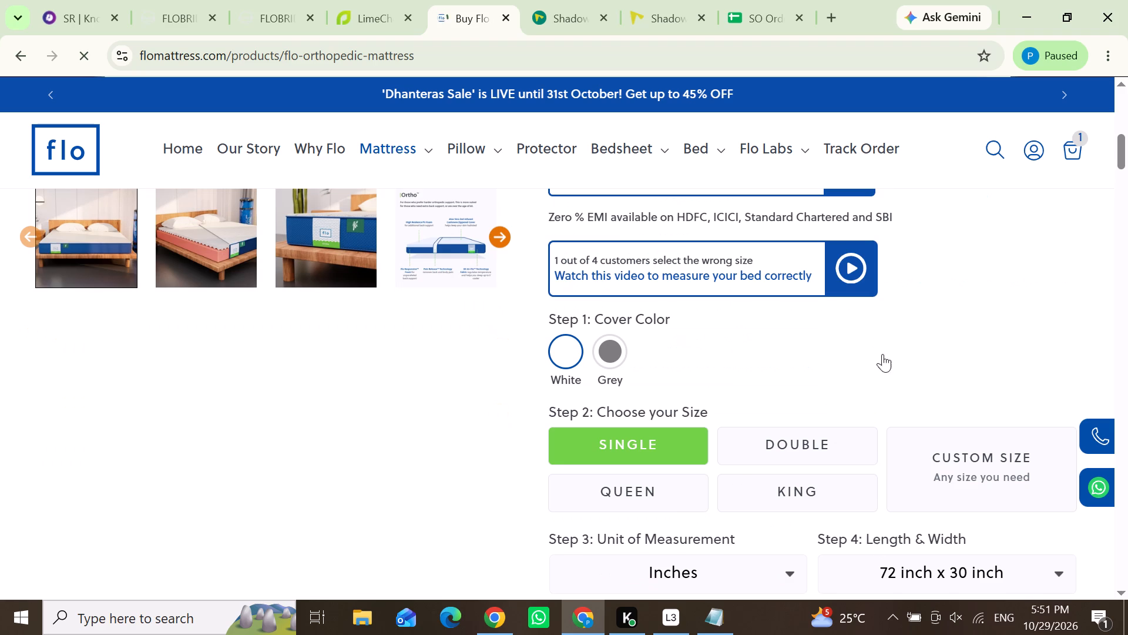
pyautogui.moveTo(1127, 153); pyautogui.dragTo(1125, 166)
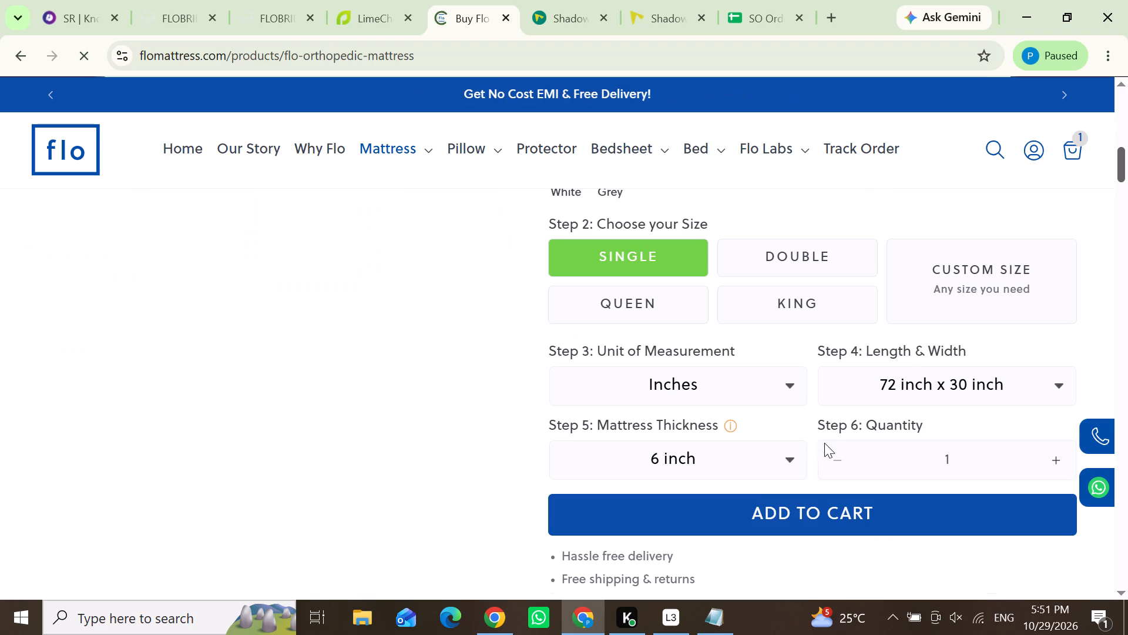
pyautogui.click(751, 453)
pyautogui.click(691, 369)
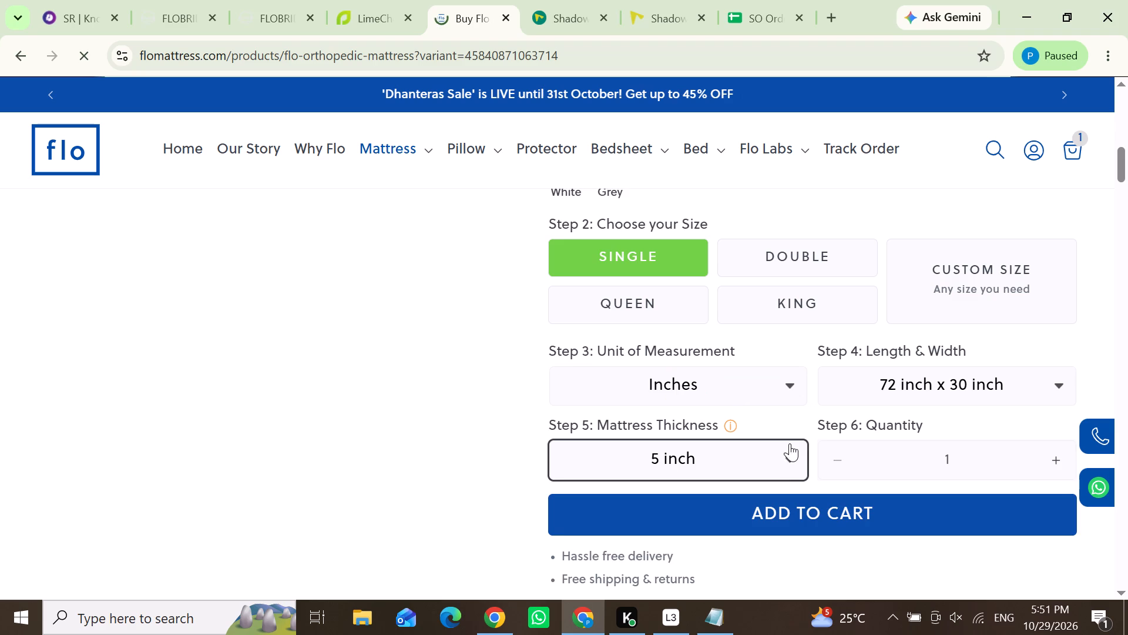
# Remove the custom-size Ortho Mattress from the shopping cart and close the cart.
pyautogui.click(1071, 151)
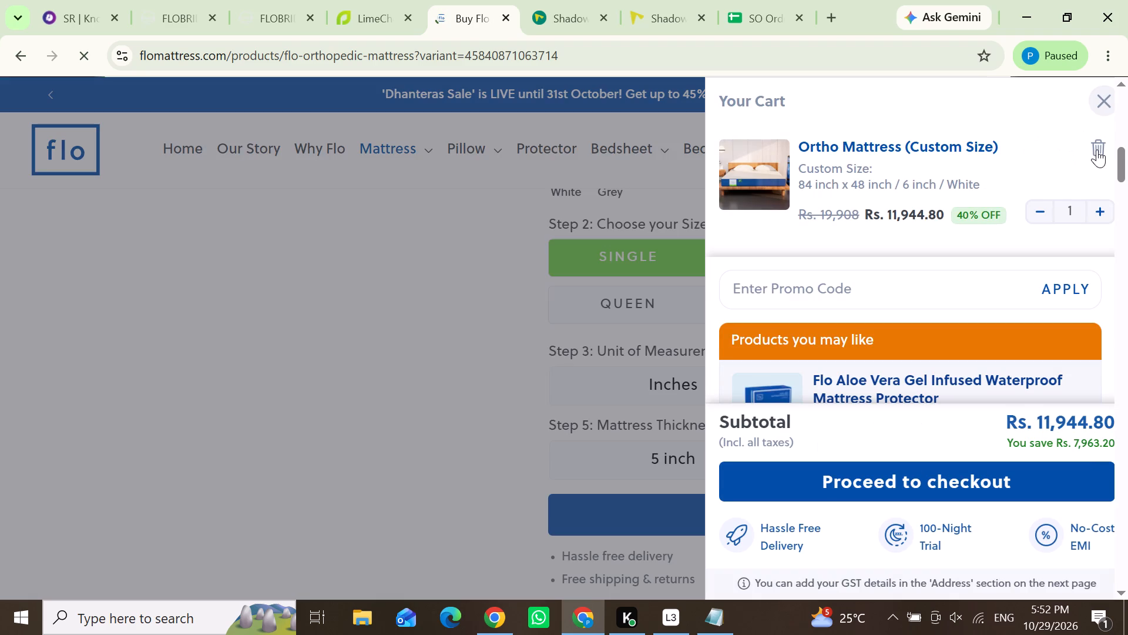
pyautogui.click(1097, 149)
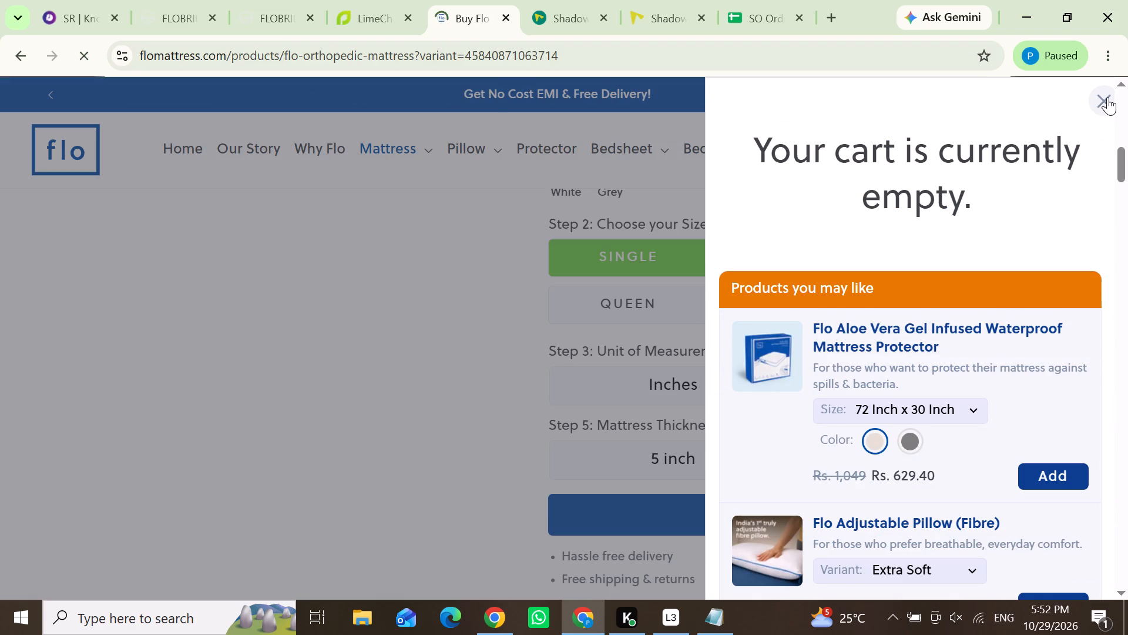
pyautogui.click(1107, 97)
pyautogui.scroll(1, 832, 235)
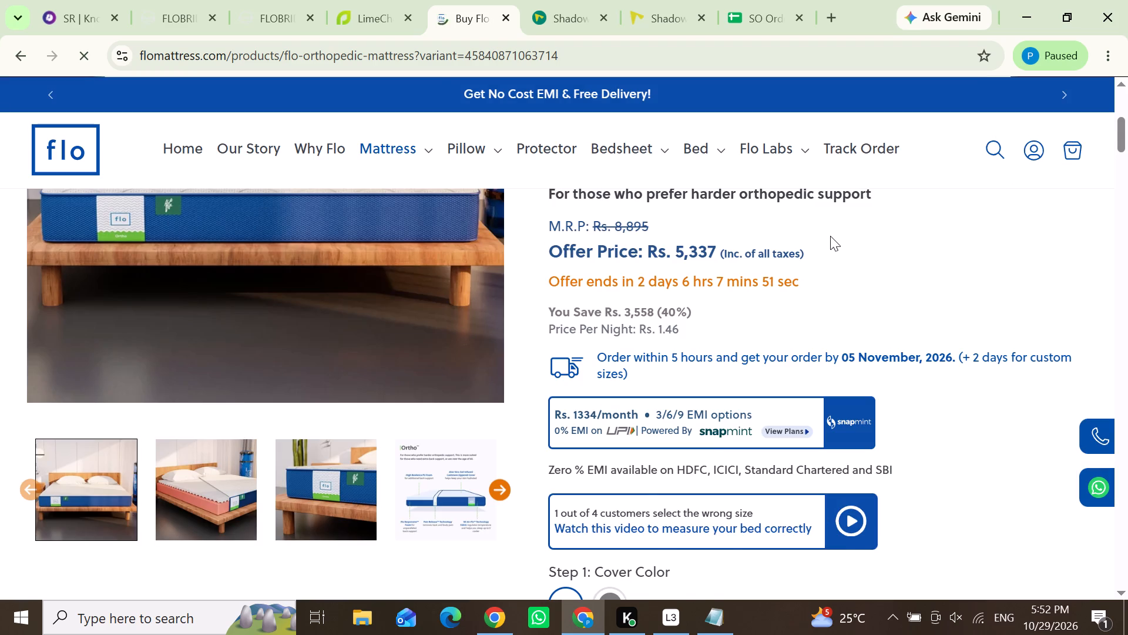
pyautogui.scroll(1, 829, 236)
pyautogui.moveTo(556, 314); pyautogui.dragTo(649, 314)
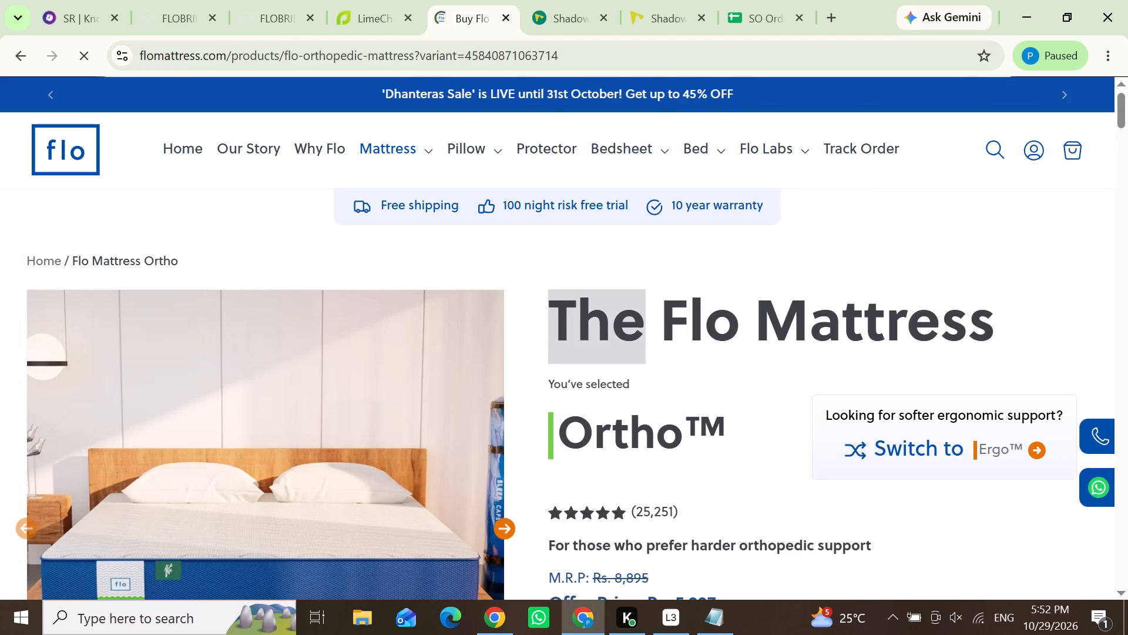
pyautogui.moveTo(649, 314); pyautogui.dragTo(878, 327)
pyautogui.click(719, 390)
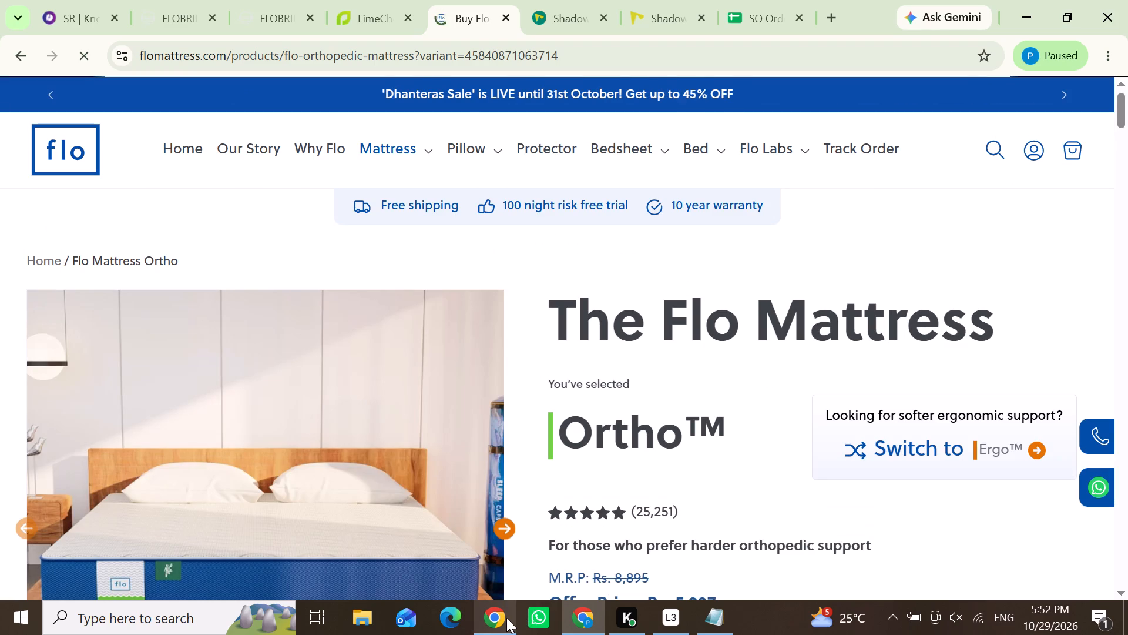
# Return to the Zebronics Logistics Executive posting and review its qualifications, similar positions, required skills and job title.
pyautogui.click(494, 574)
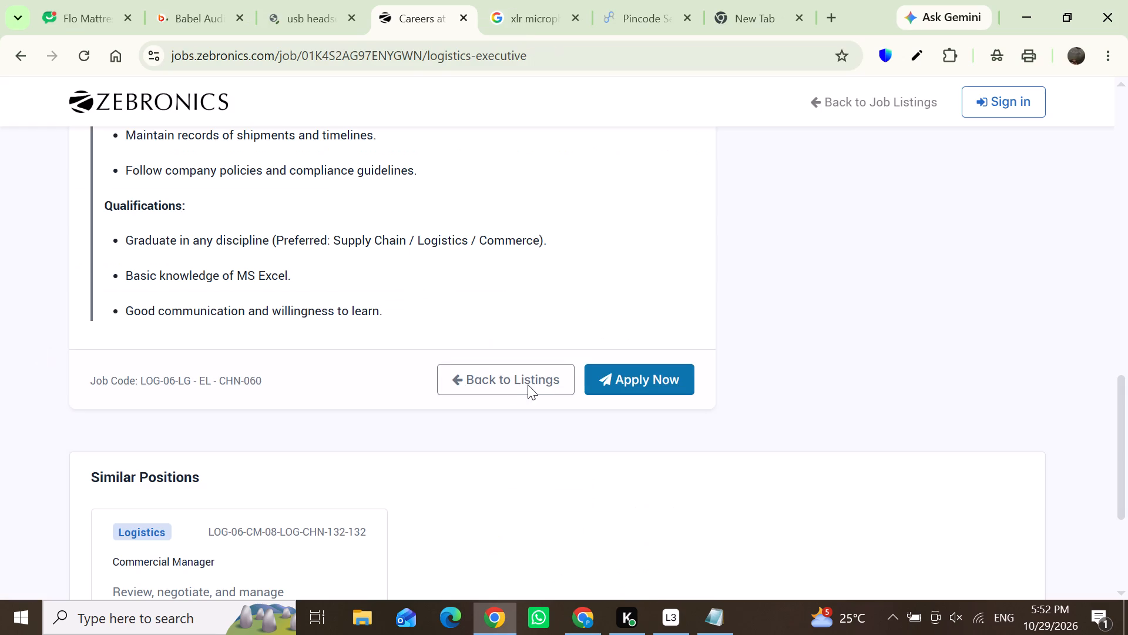
pyautogui.scroll(-1, 384, 403)
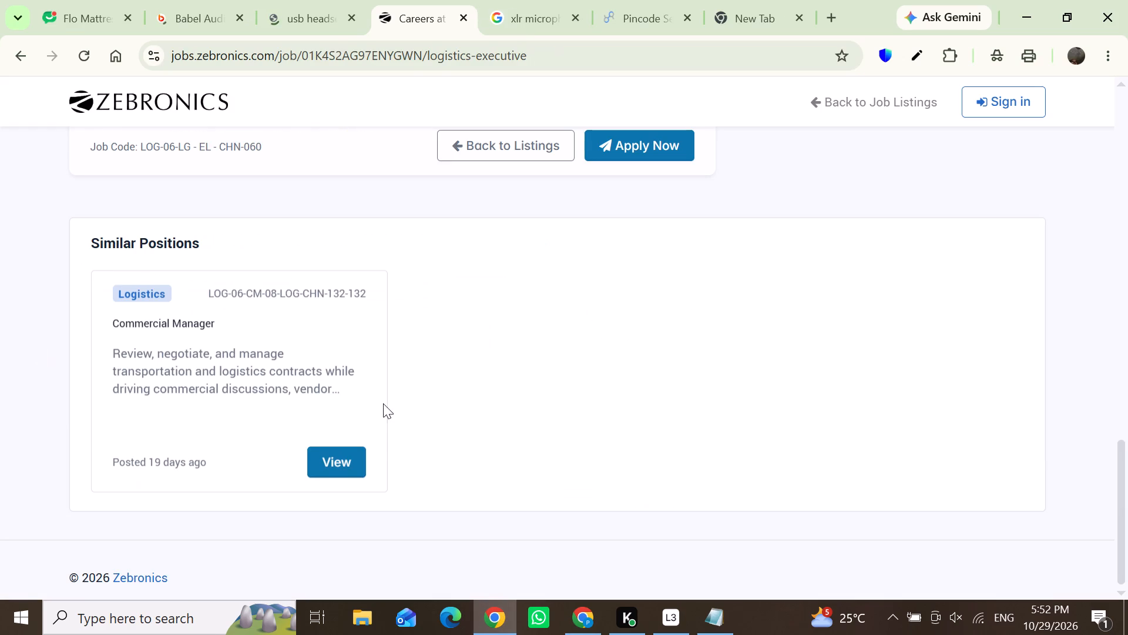
pyautogui.scroll(2, 598, 381)
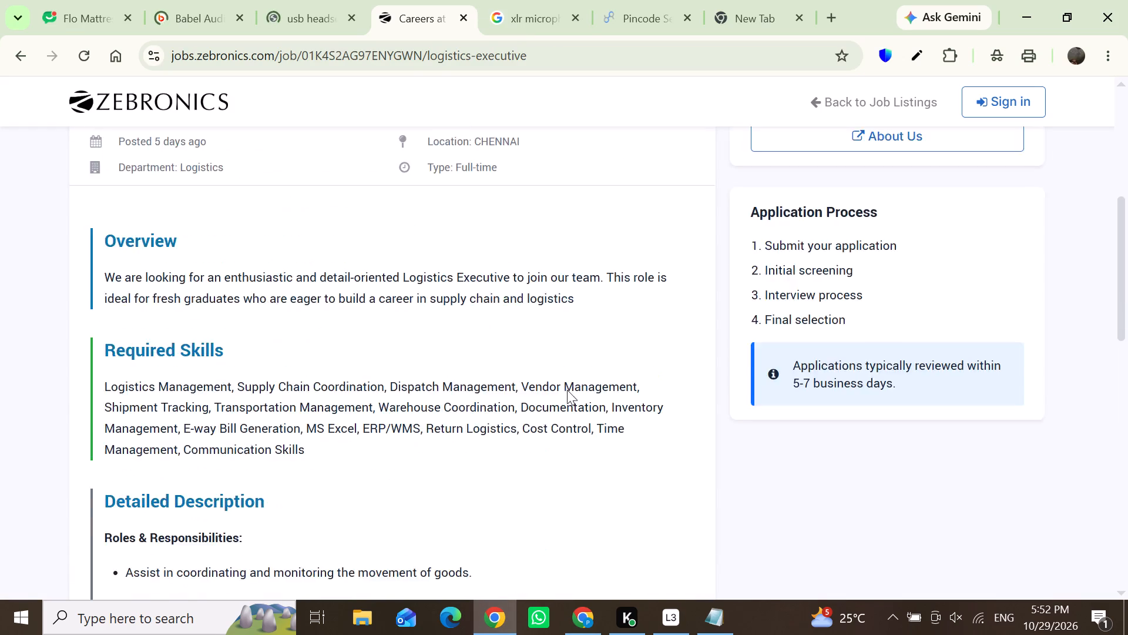
pyautogui.scroll(1, 561, 392)
pyautogui.moveTo(103, 453); pyautogui.dragTo(224, 454)
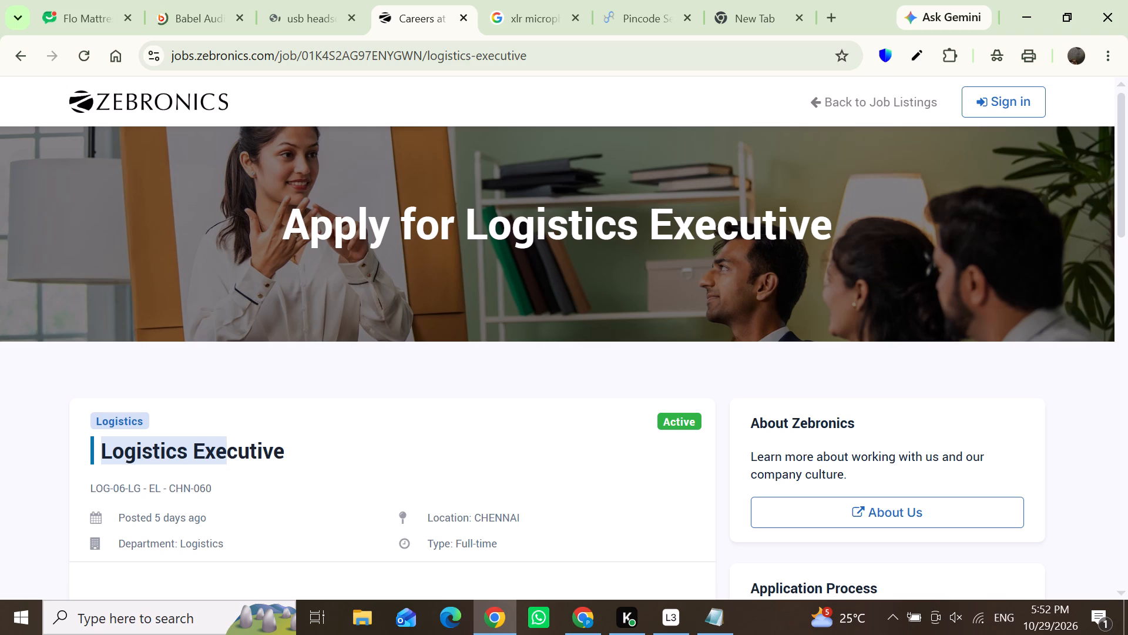
pyautogui.moveTo(224, 454); pyautogui.dragTo(138, 452)
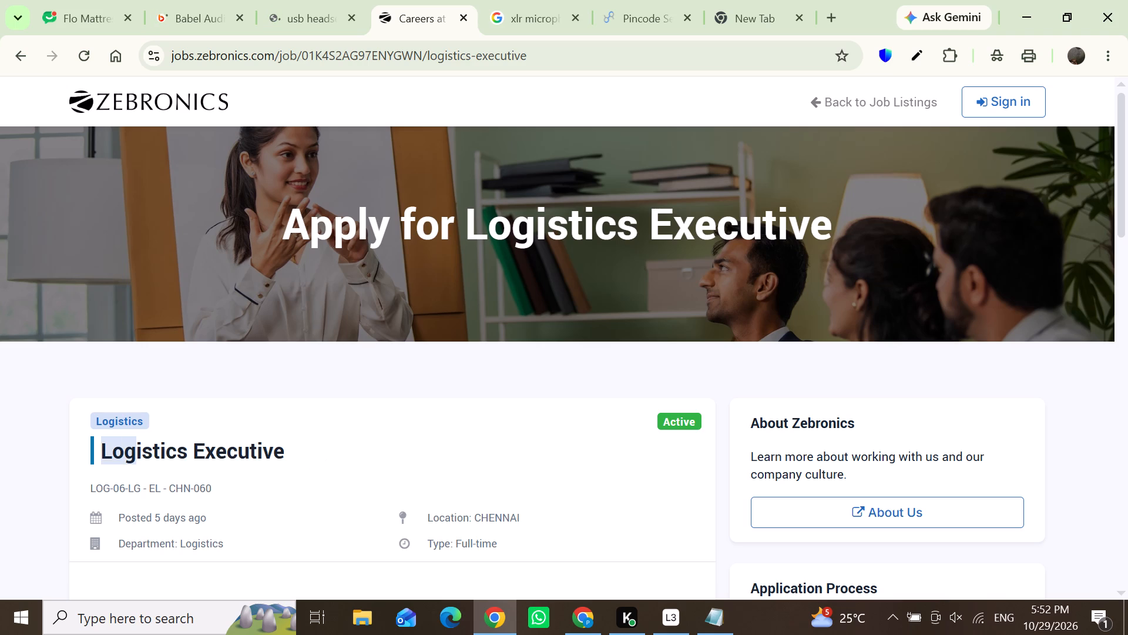
pyautogui.moveTo(138, 452); pyautogui.dragTo(197, 453)
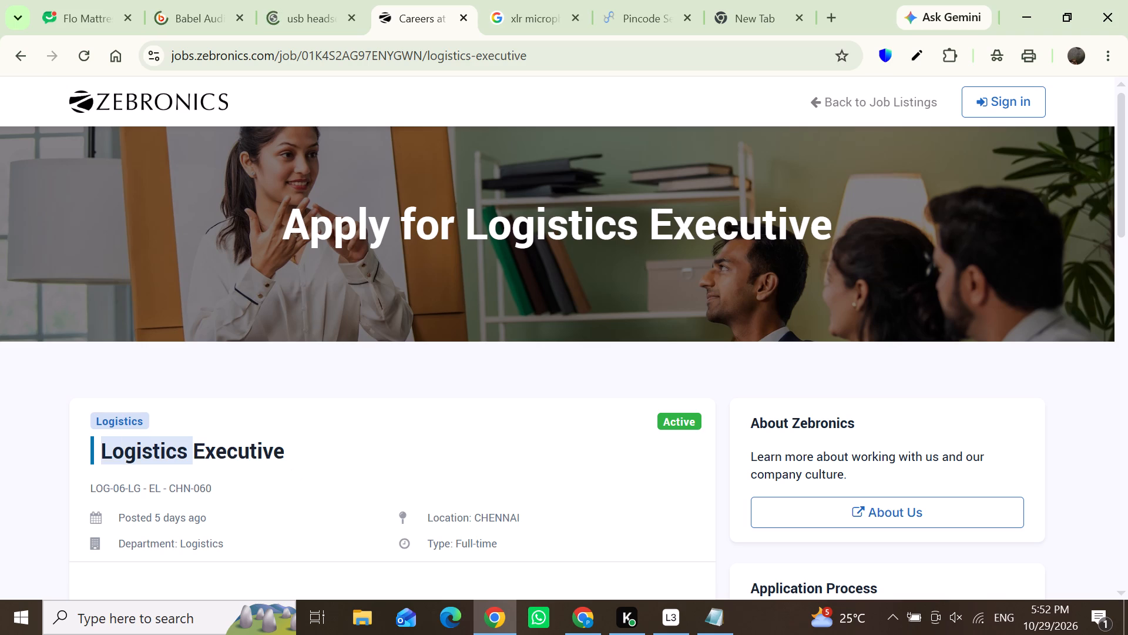
pyautogui.moveTo(197, 453); pyautogui.dragTo(196, 453)
# Look in on the Flo Mattress chat, then check the ongoing customer call on the Knowlarity dashboard.
pyautogui.click(115, 14)
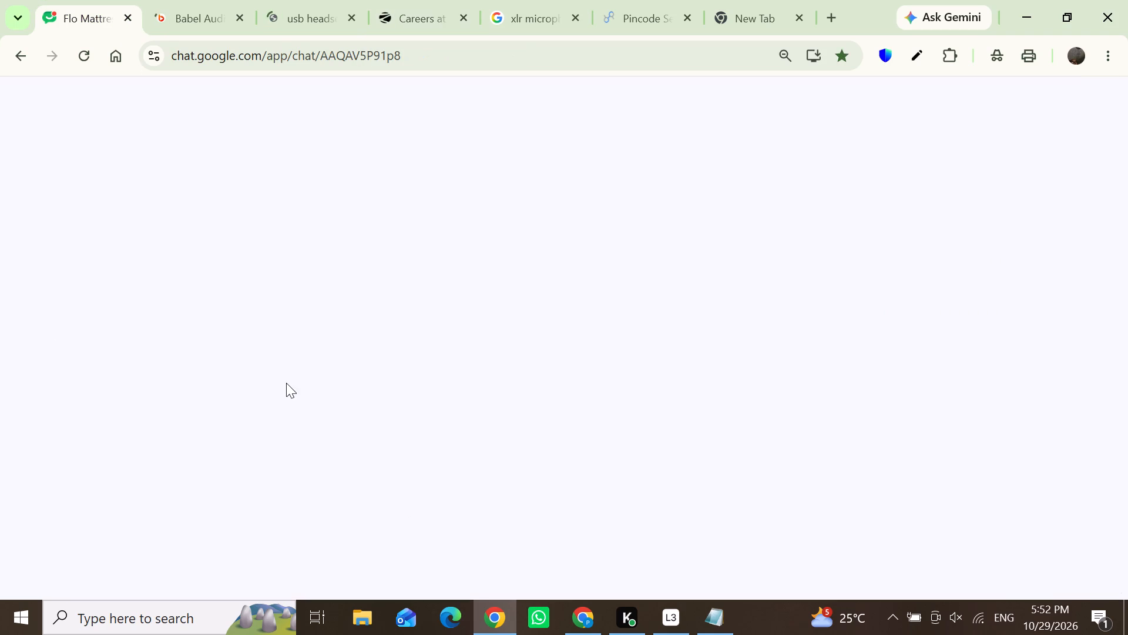
pyautogui.click(587, 620)
pyautogui.click(71, 29)
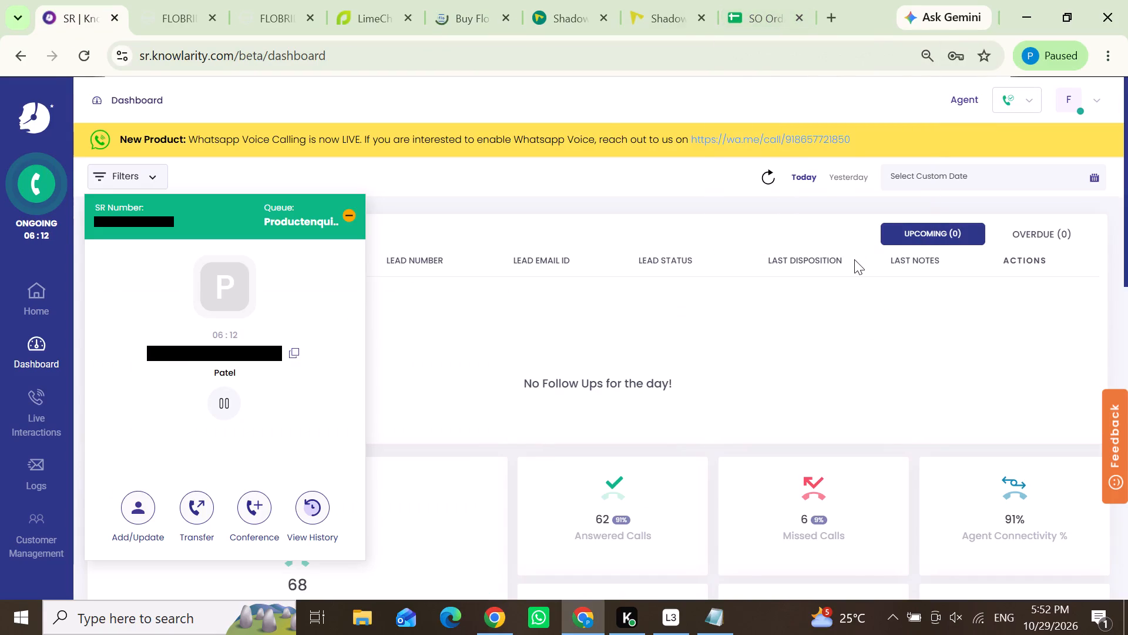
pyautogui.moveTo(854, 259); pyautogui.dragTo(765, 261)
pyautogui.click(724, 291)
# Add the white single Ortho mattress, 72 inch x 30 inch x 5 inch, to the cart and proceed to checkout.
pyautogui.click(488, 21)
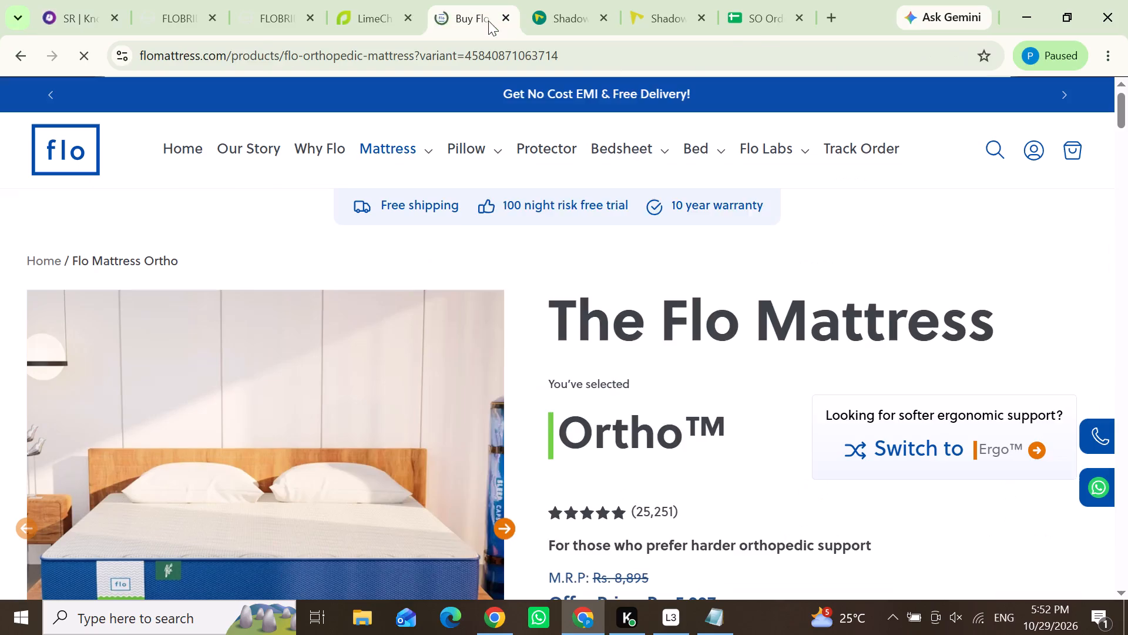
pyautogui.scroll(-1, 647, 283)
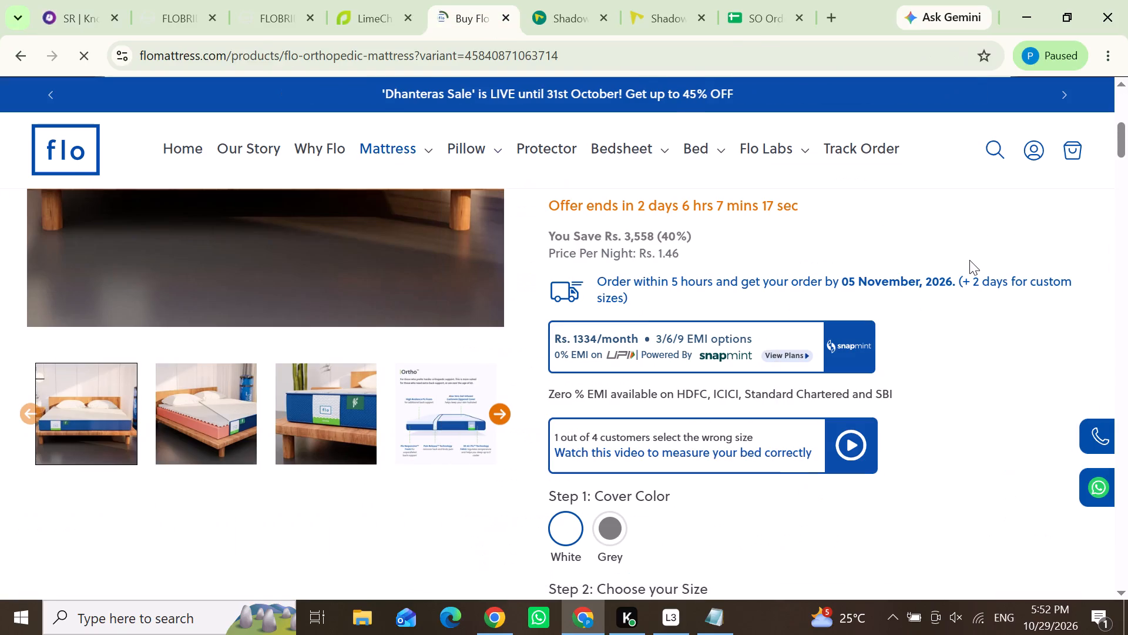
pyautogui.scroll(-1, 916, 357)
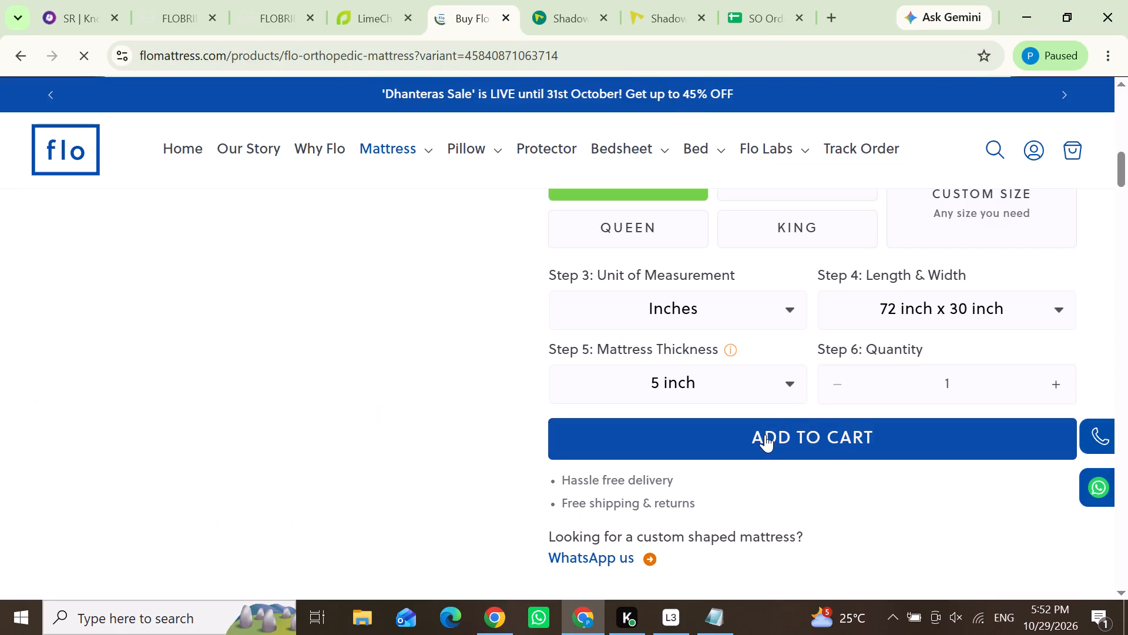
pyautogui.click(765, 435)
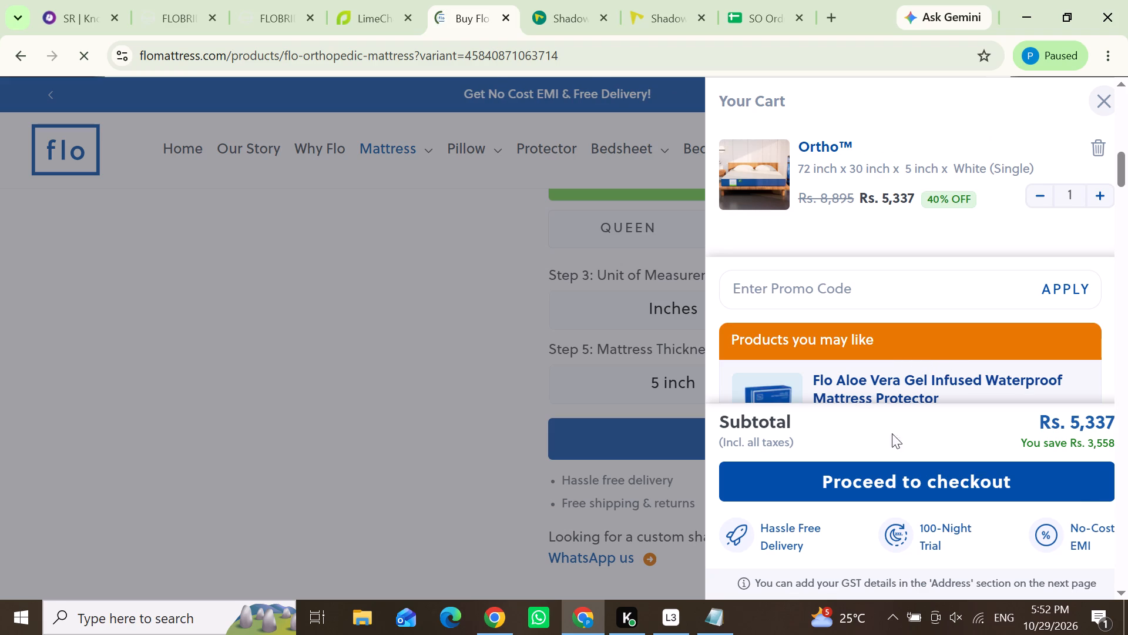
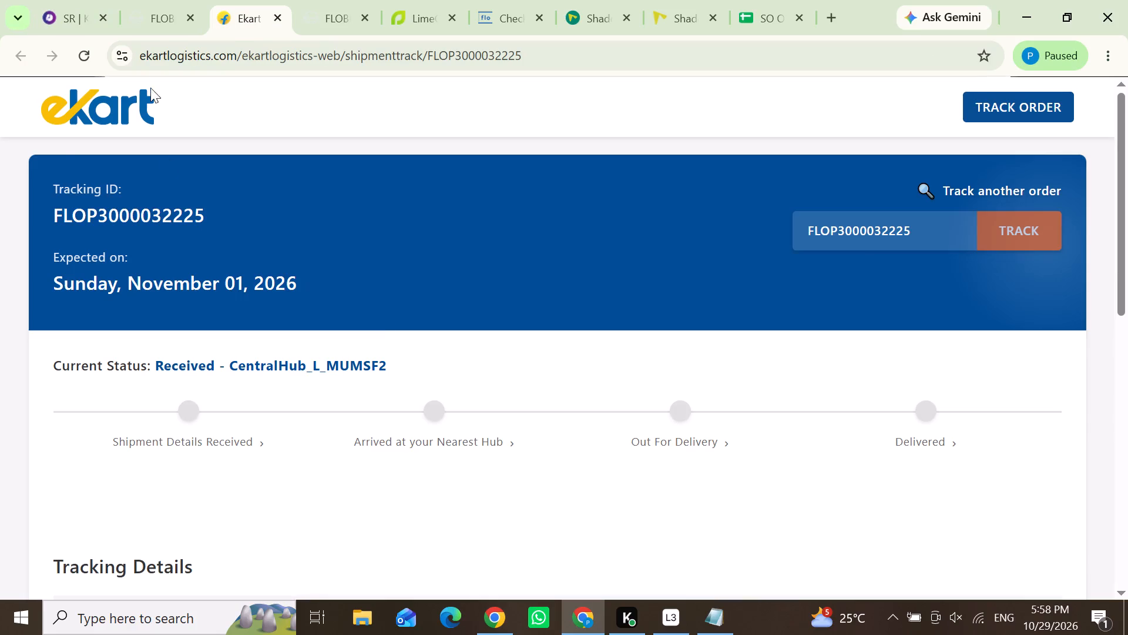
pyautogui.click(157, 24)
pyautogui.click(517, 305)
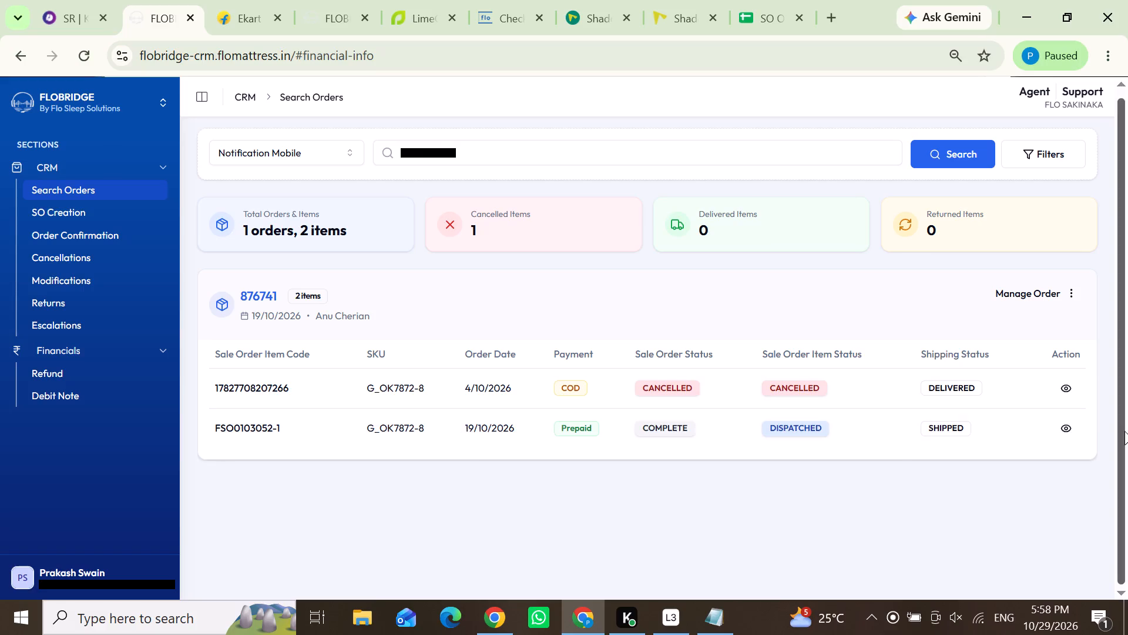
pyautogui.click(239, 24)
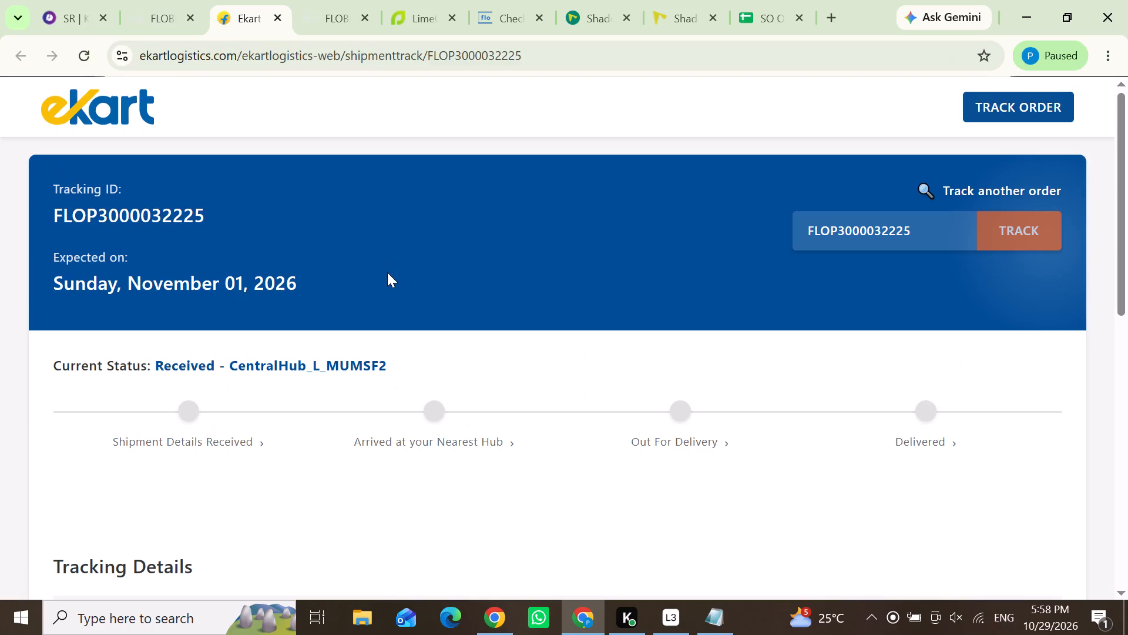
pyautogui.scroll(-1, 415, 380)
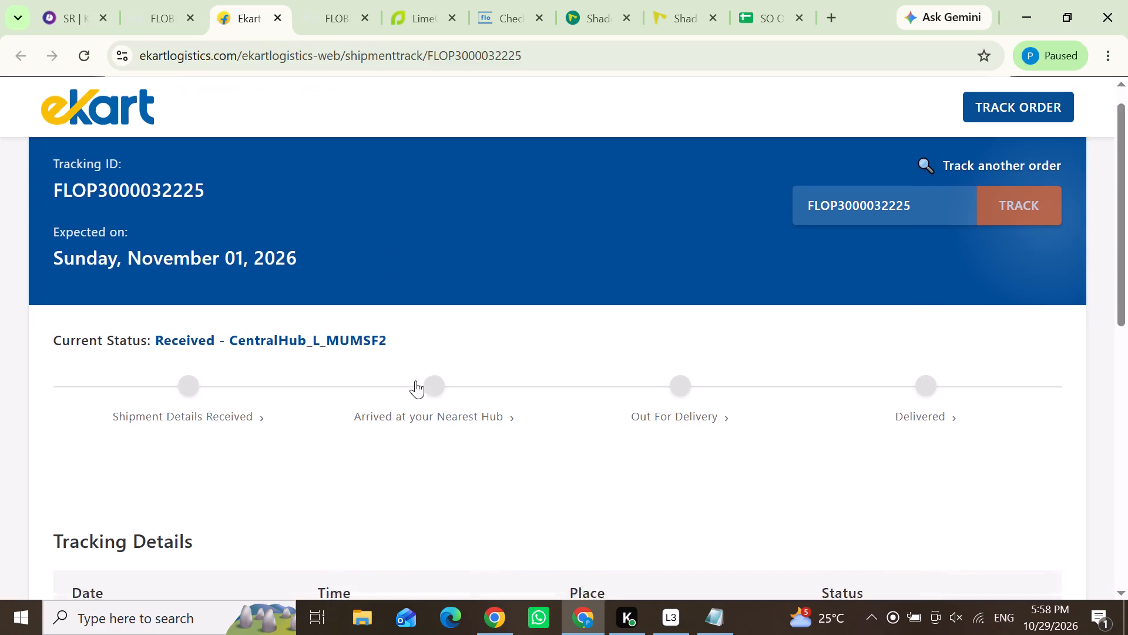
pyautogui.scroll(-1, 415, 380)
pyautogui.moveTo(1127, 452); pyautogui.dragTo(1127, 435)
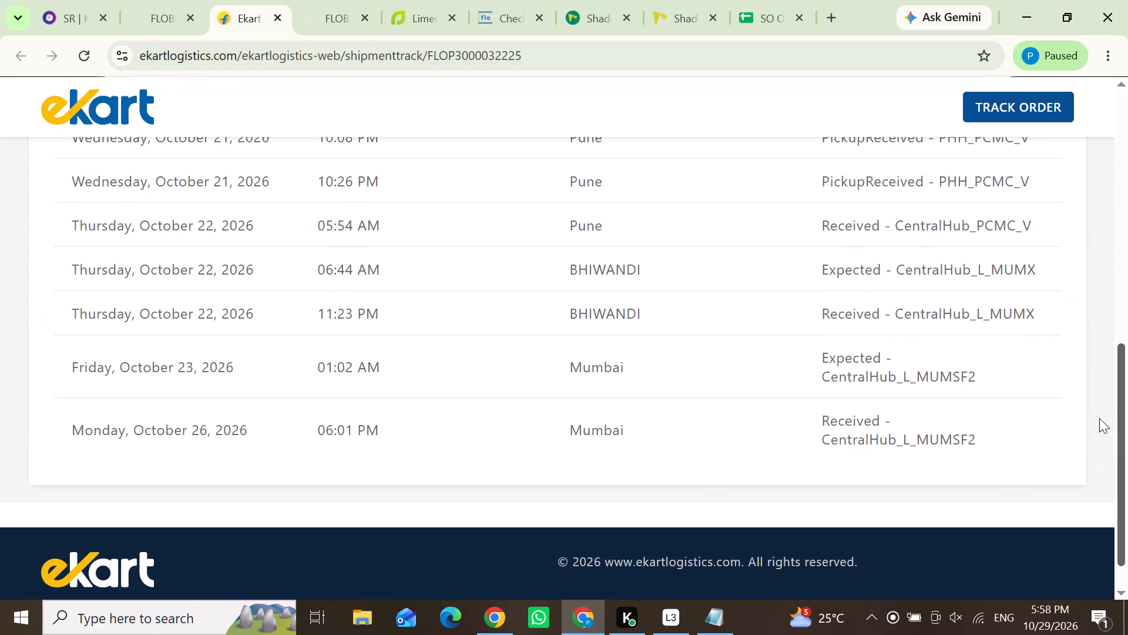
pyautogui.click(146, 0)
pyautogui.click(1070, 416)
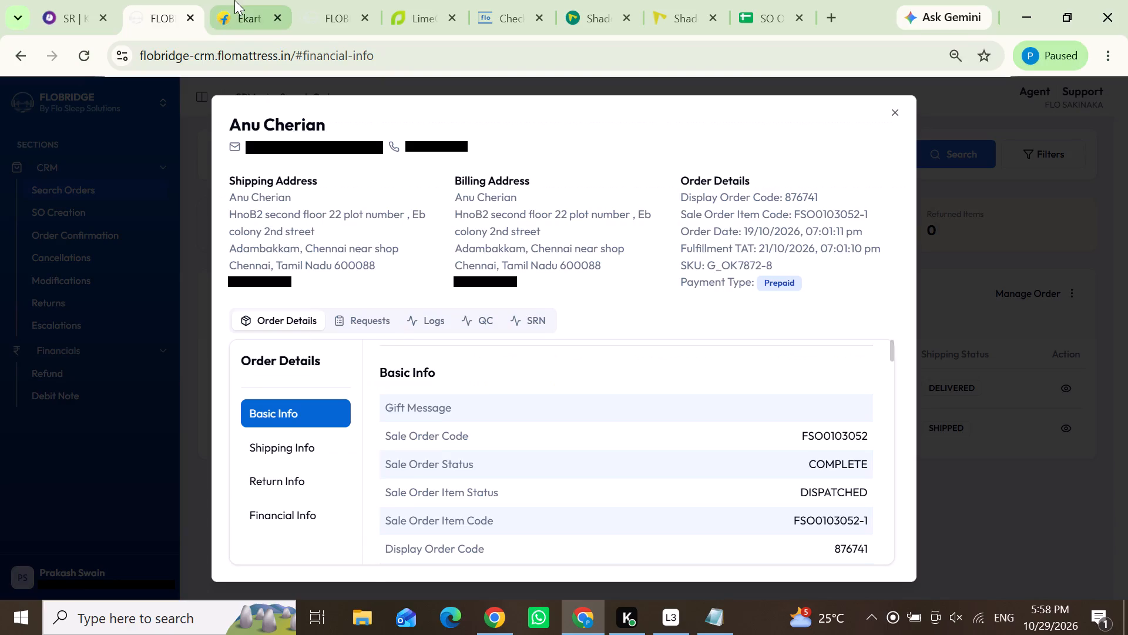
pyautogui.click(236, 0)
pyautogui.moveTo(1127, 443); pyautogui.dragTo(1127, 389)
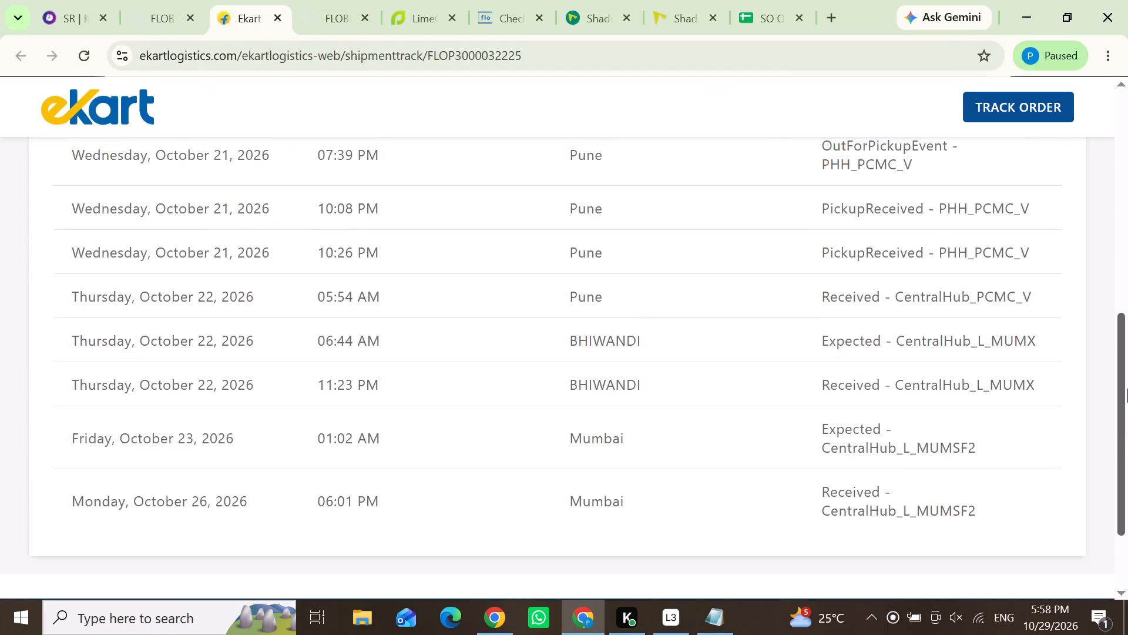
pyautogui.moveTo(1127, 389); pyautogui.dragTo(1127, 338)
pyautogui.click(163, 17)
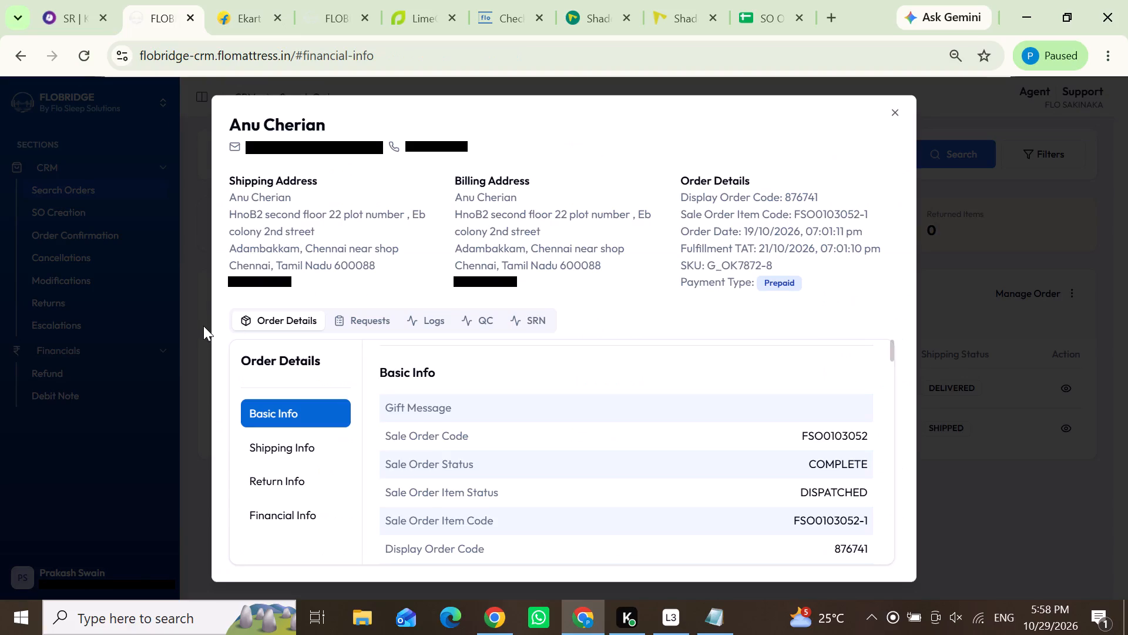
pyautogui.click(203, 326)
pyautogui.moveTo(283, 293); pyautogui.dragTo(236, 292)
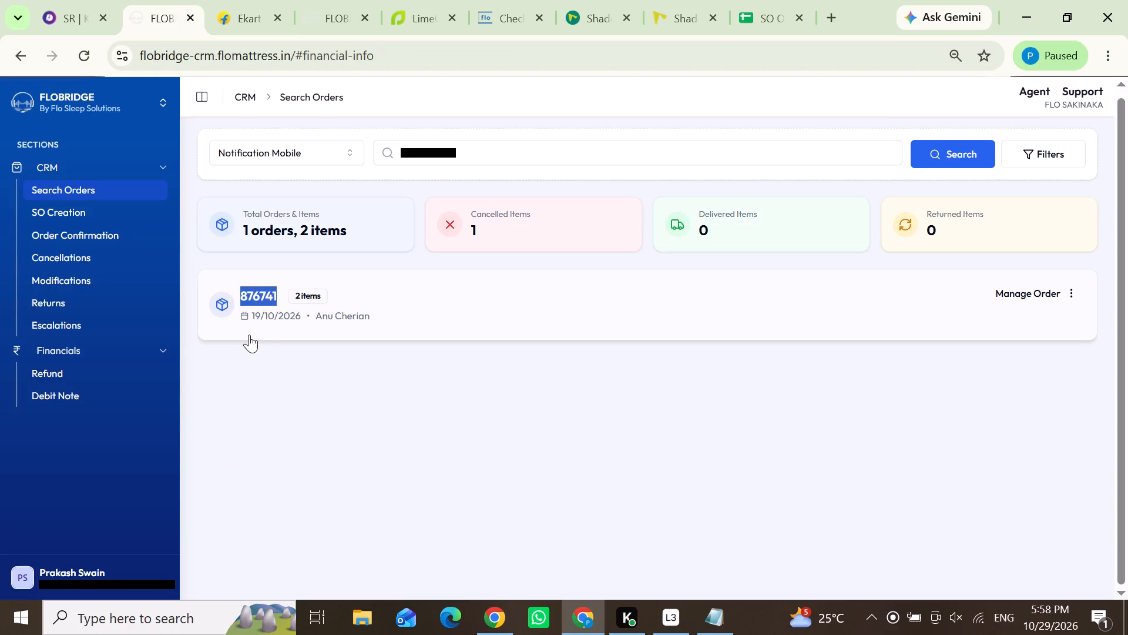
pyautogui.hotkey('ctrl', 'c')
pyautogui.click(491, 313)
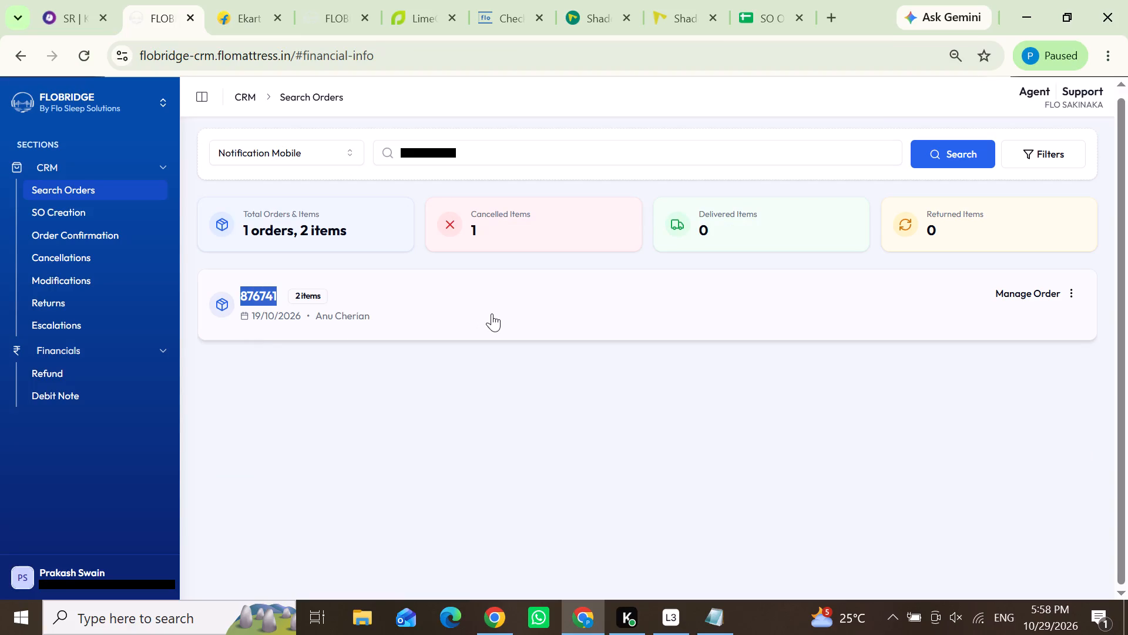
pyautogui.click(239, 18)
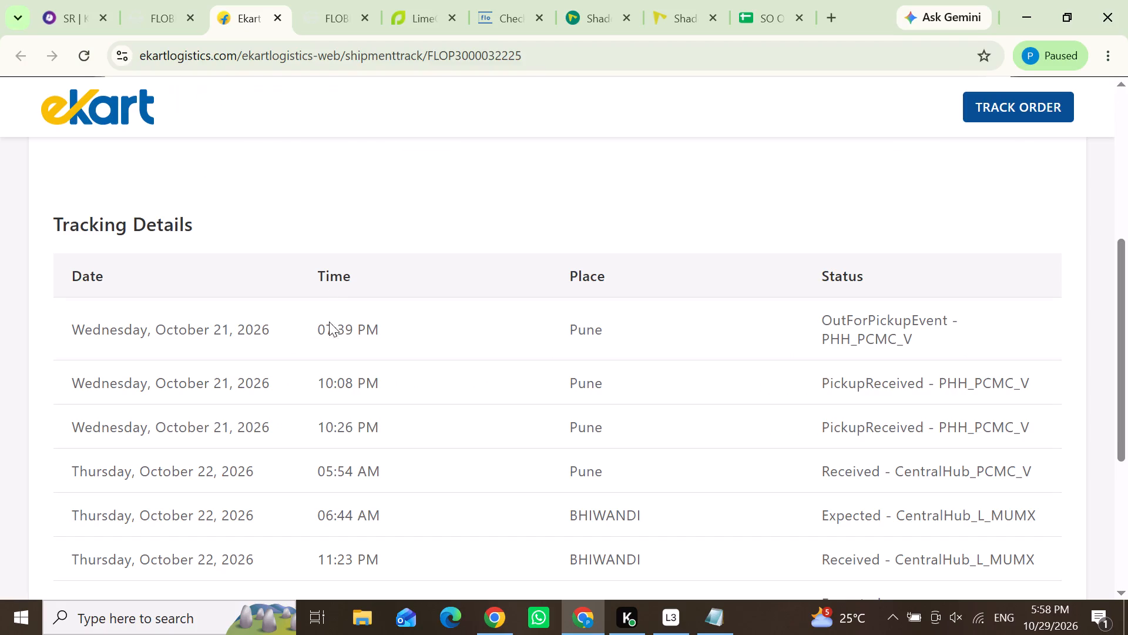
pyautogui.moveTo(319, 326); pyautogui.dragTo(384, 326)
pyautogui.click(384, 340)
pyautogui.click(157, 33)
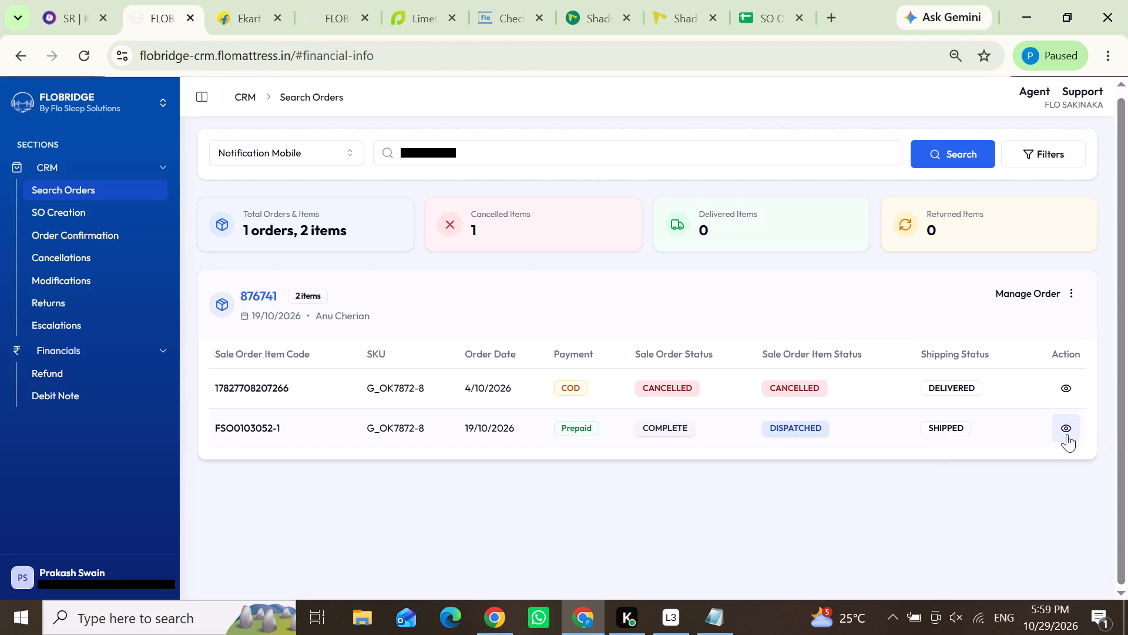
pyautogui.click(1067, 434)
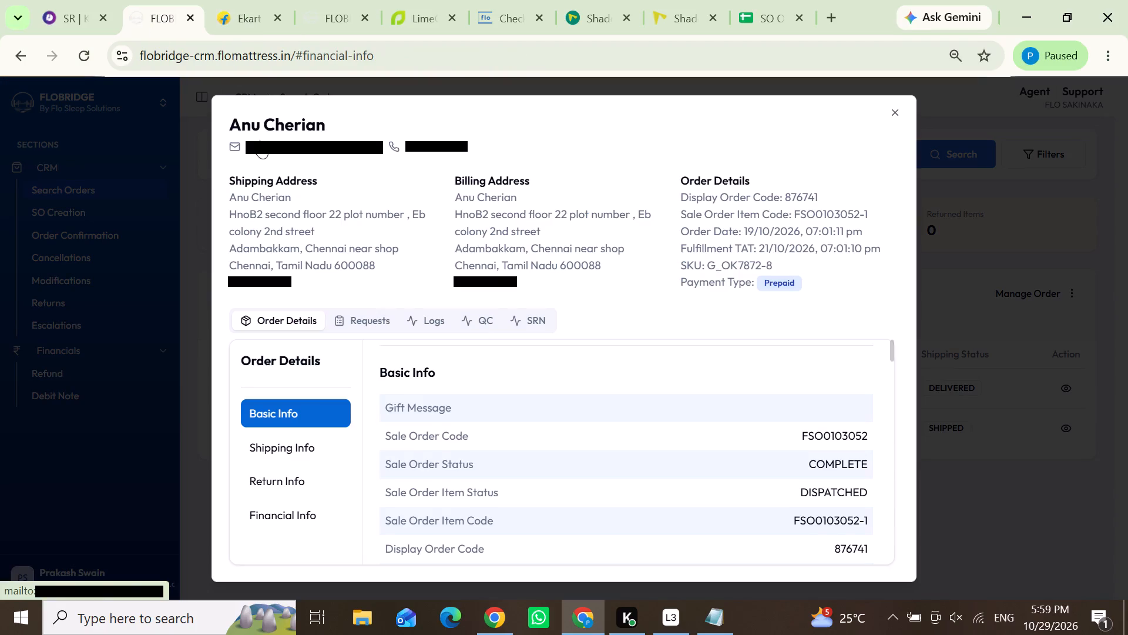
pyautogui.click(198, 145)
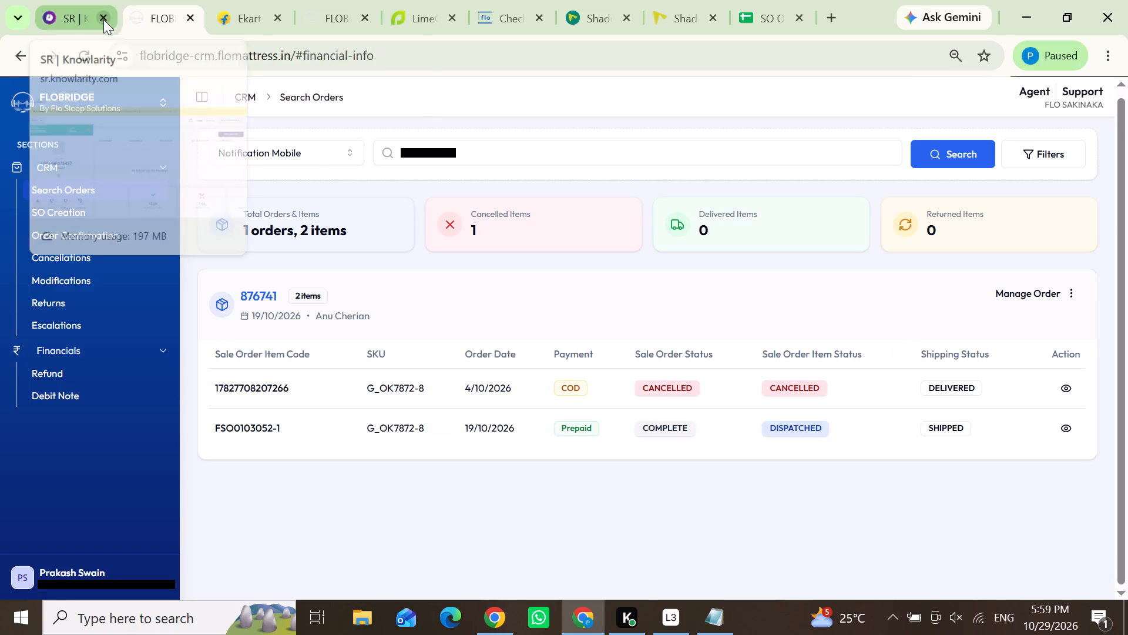
# Return to the ongoing call in Knowlarity and close the Ekart tracking page.
pyautogui.click(70, 4)
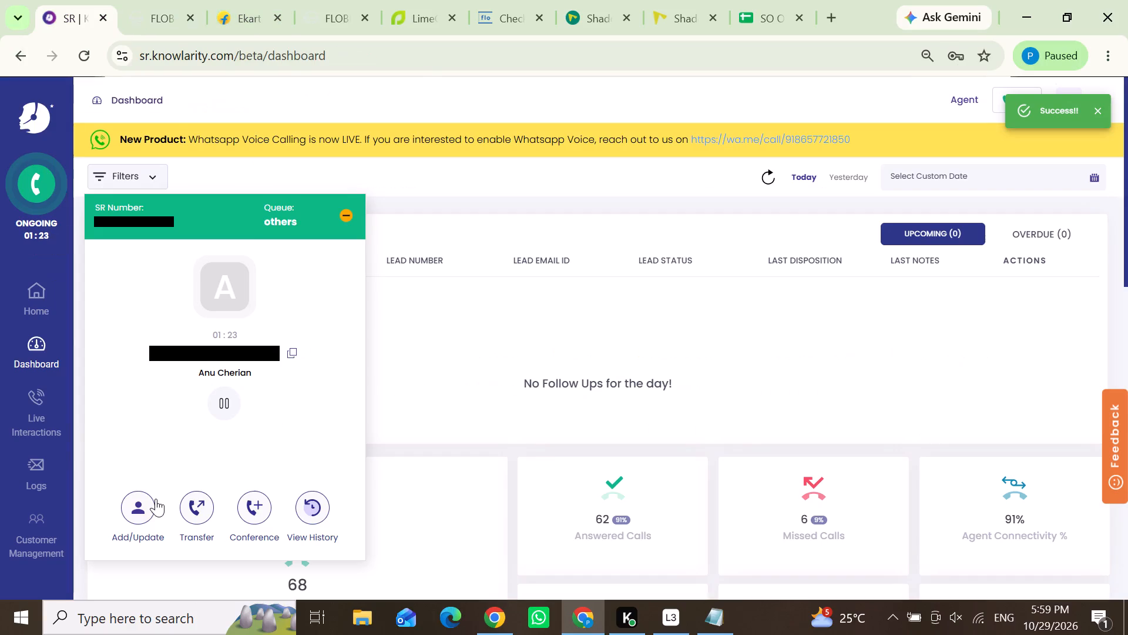
pyautogui.click(277, 19)
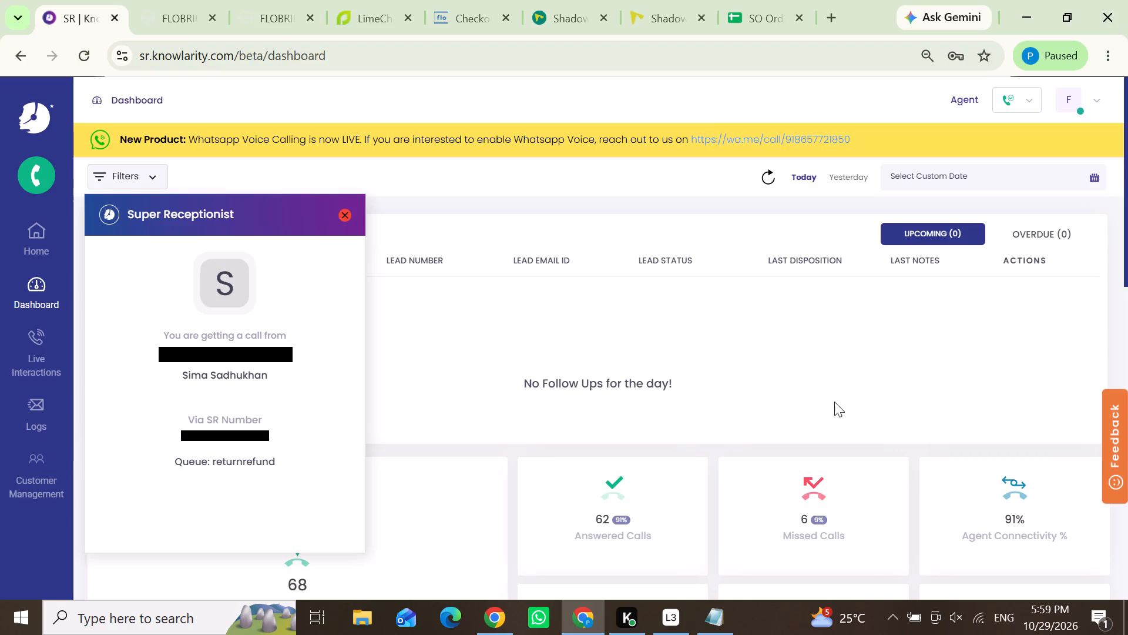
# Reload the Knowlarity dashboard's call statistics for Today.
pyautogui.click(798, 178)
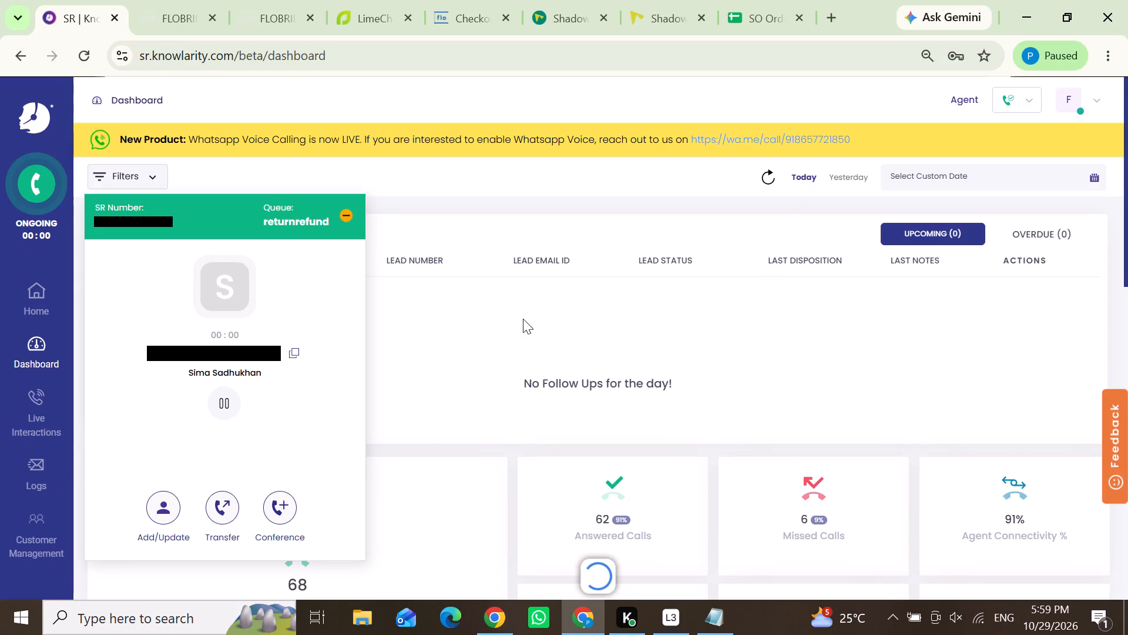
# Copy the caller's number from the Knowlarity call and search FLOBRIDGE orders by Notification Mobile, without the number's leading prefix.
pyautogui.click(296, 354)
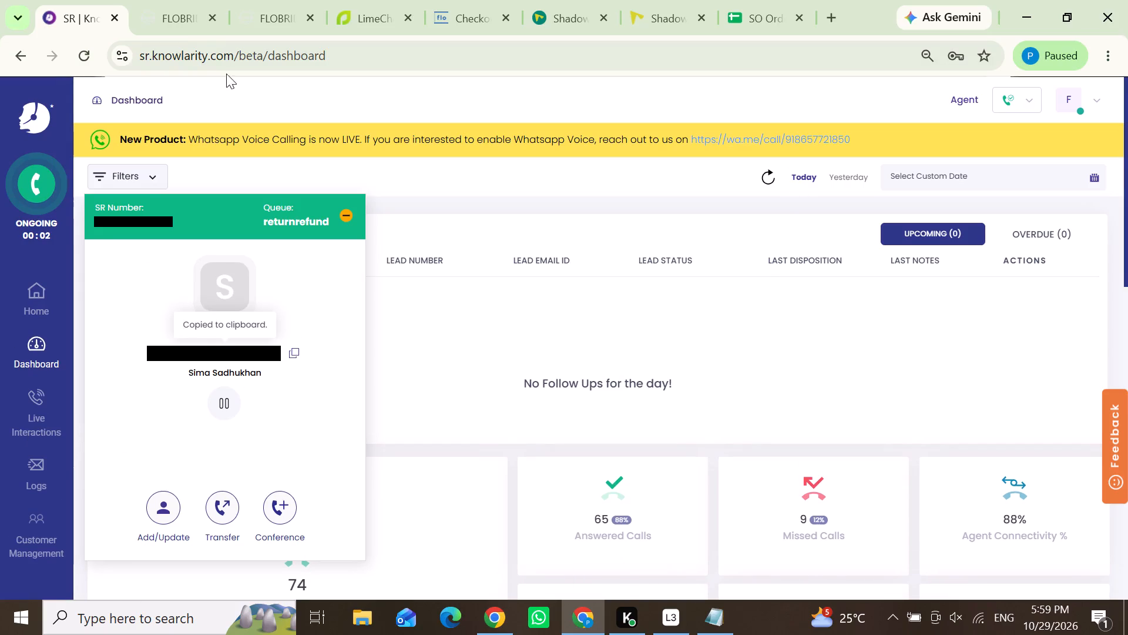
pyautogui.click(189, 21)
pyautogui.moveTo(479, 149); pyautogui.dragTo(373, 142)
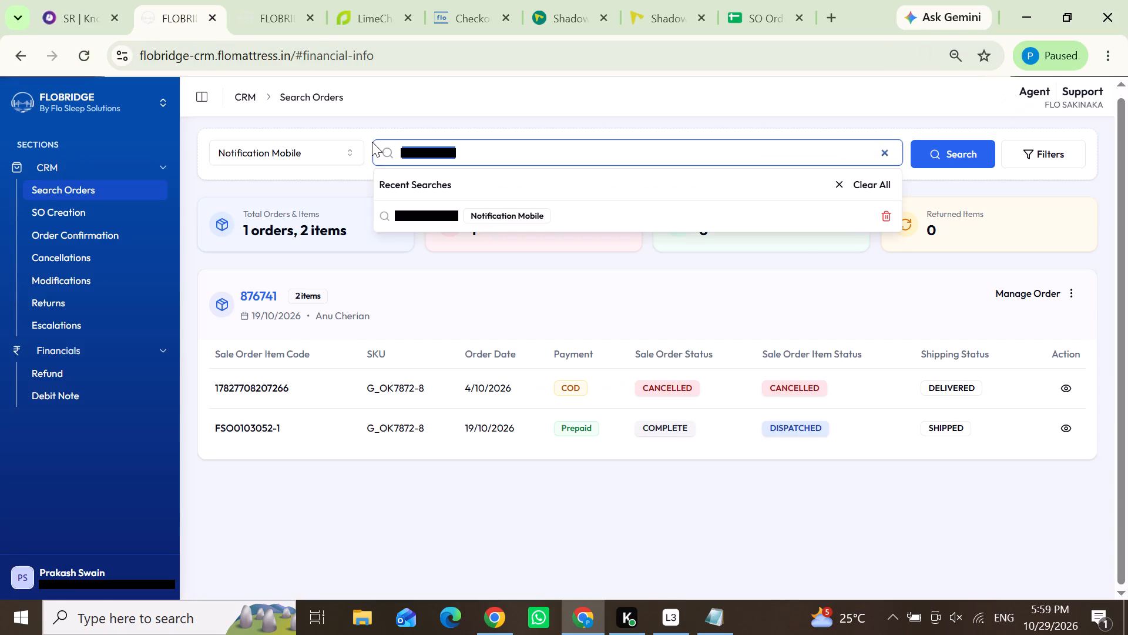
pyautogui.hotkey('ctrl', 'v')
pyautogui.moveTo(415, 152); pyautogui.dragTo(394, 149)
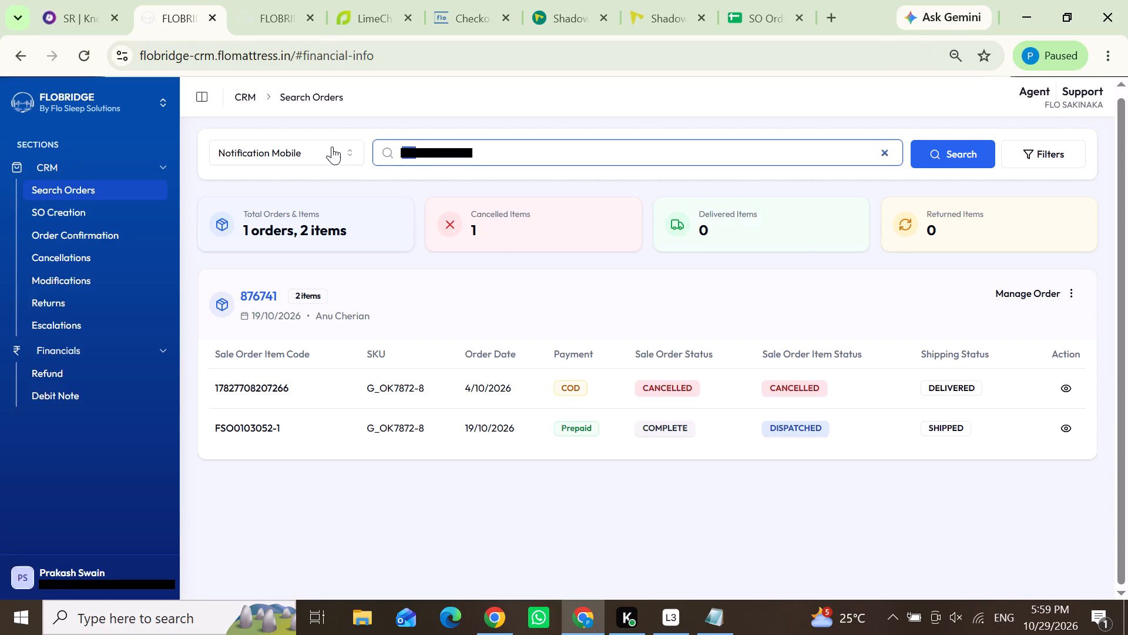
pyautogui.press('BackSpace')
pyautogui.click(954, 162)
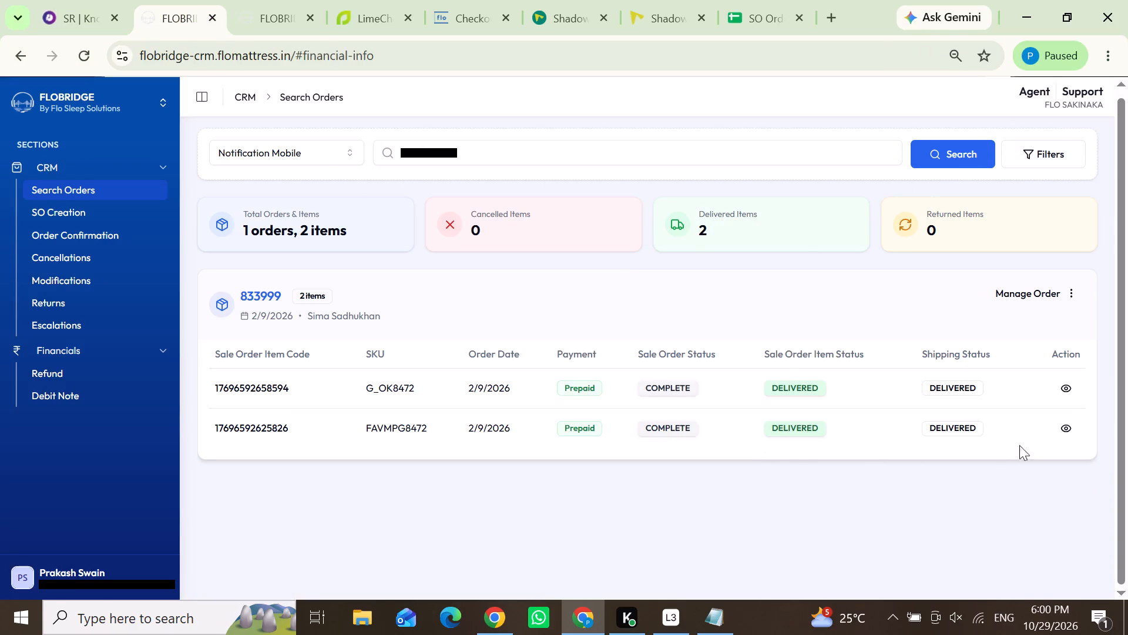
pyautogui.click(1062, 388)
pyautogui.click(414, 328)
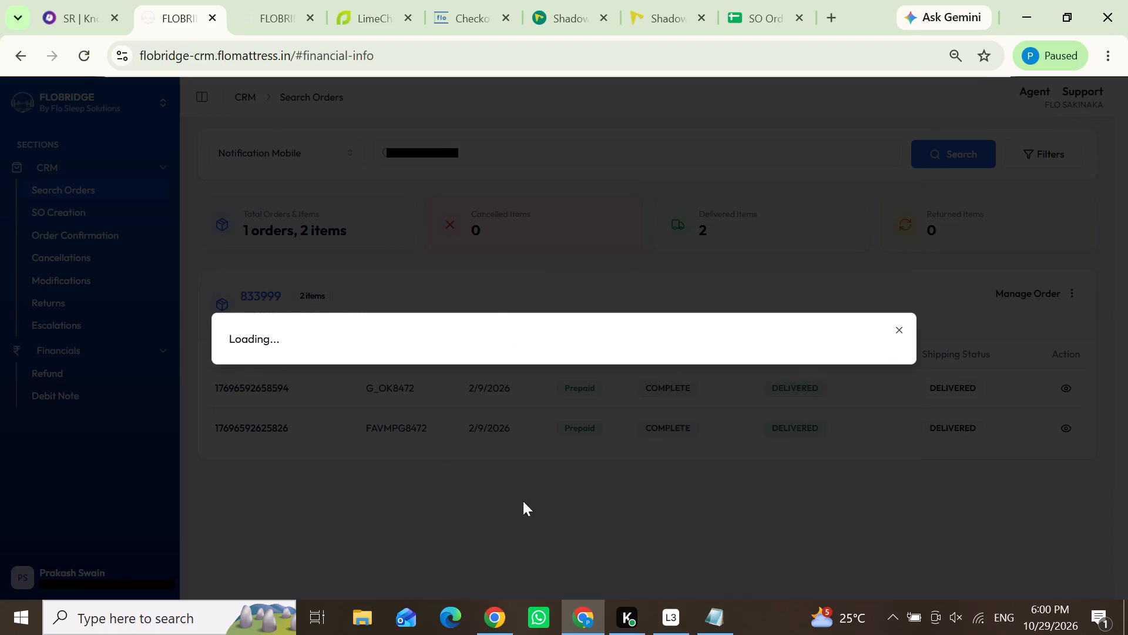
pyautogui.click(474, 559)
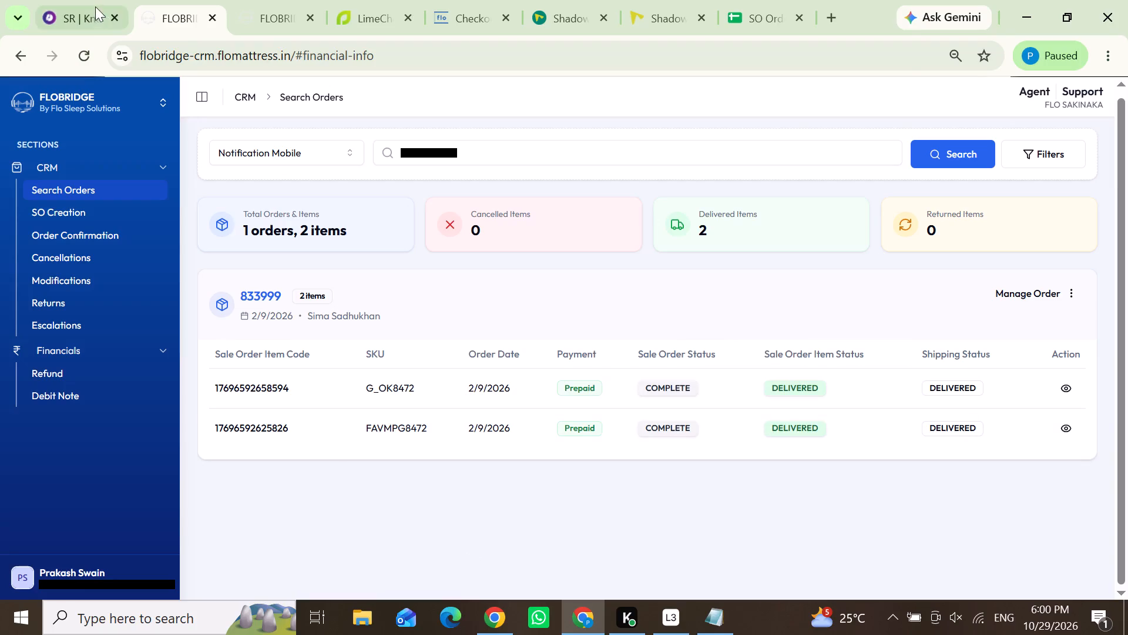
pyautogui.moveTo(284, 299); pyautogui.dragTo(224, 310)
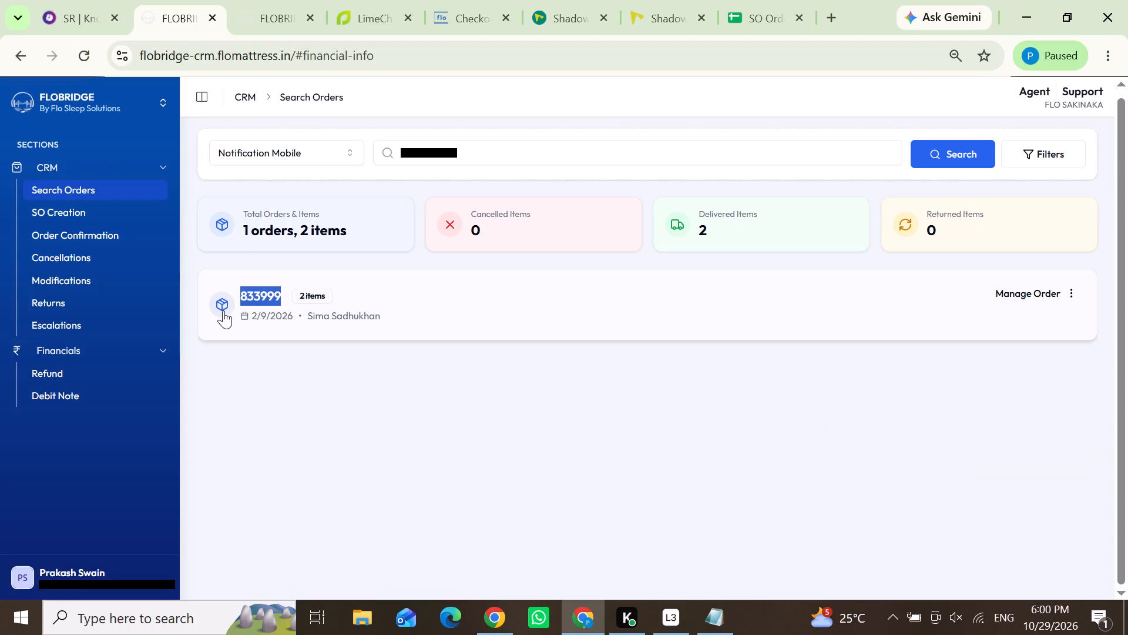
pyautogui.hotkey('ctrl', 'c')
pyautogui.click(40, 1)
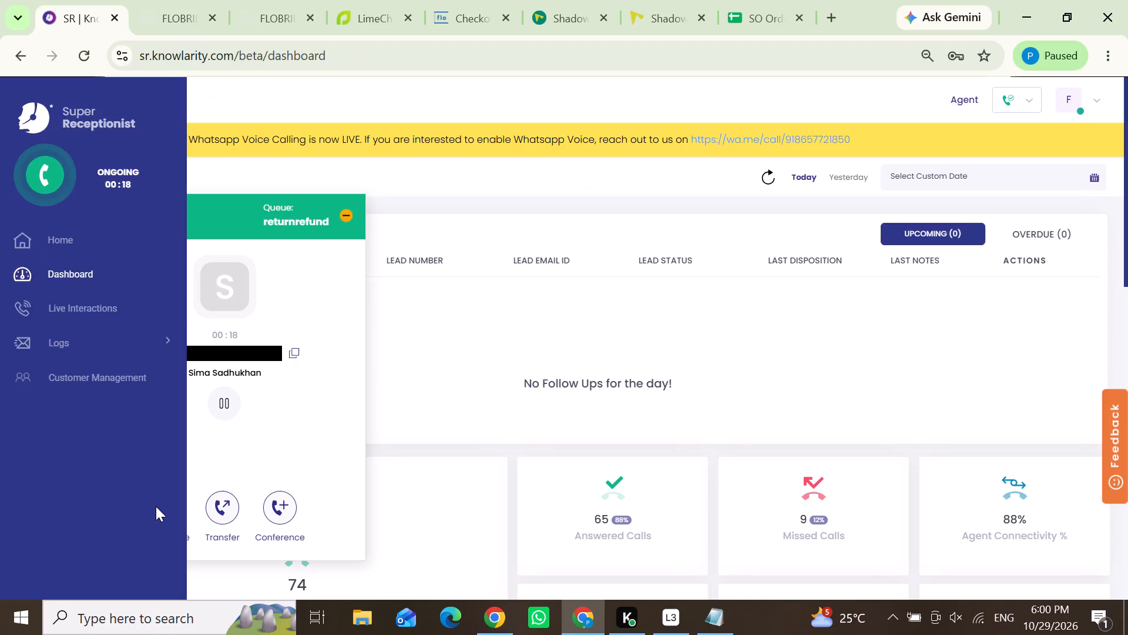
pyautogui.click(164, 511)
pyautogui.scroll(-1, 228, 400)
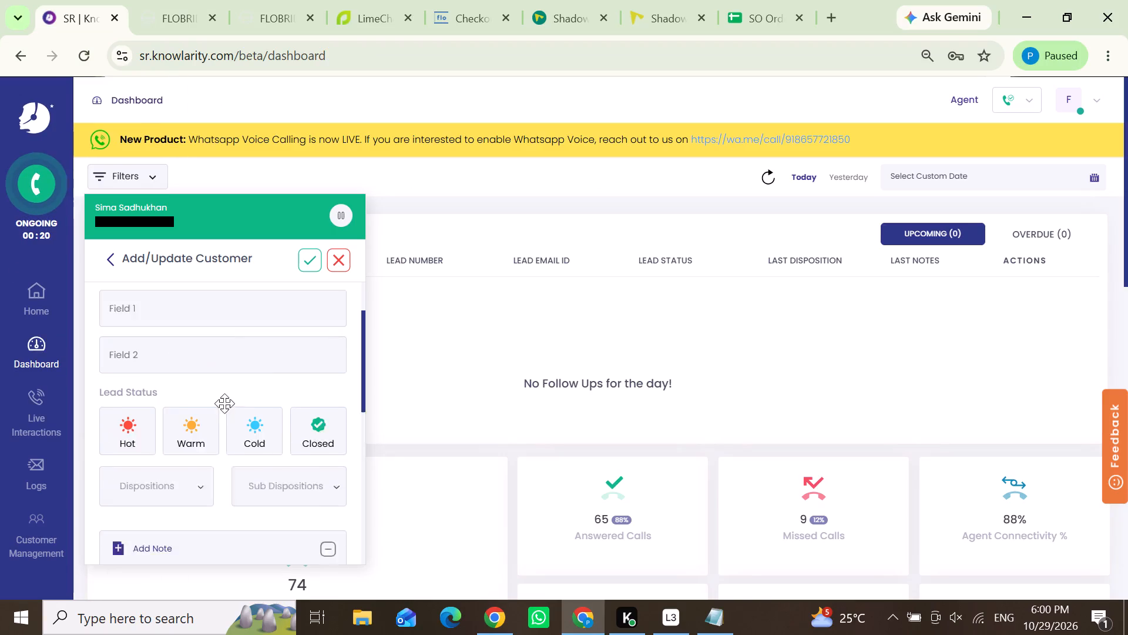
pyautogui.click(192, 447)
pyautogui.click(160, 503)
pyautogui.click(156, 540)
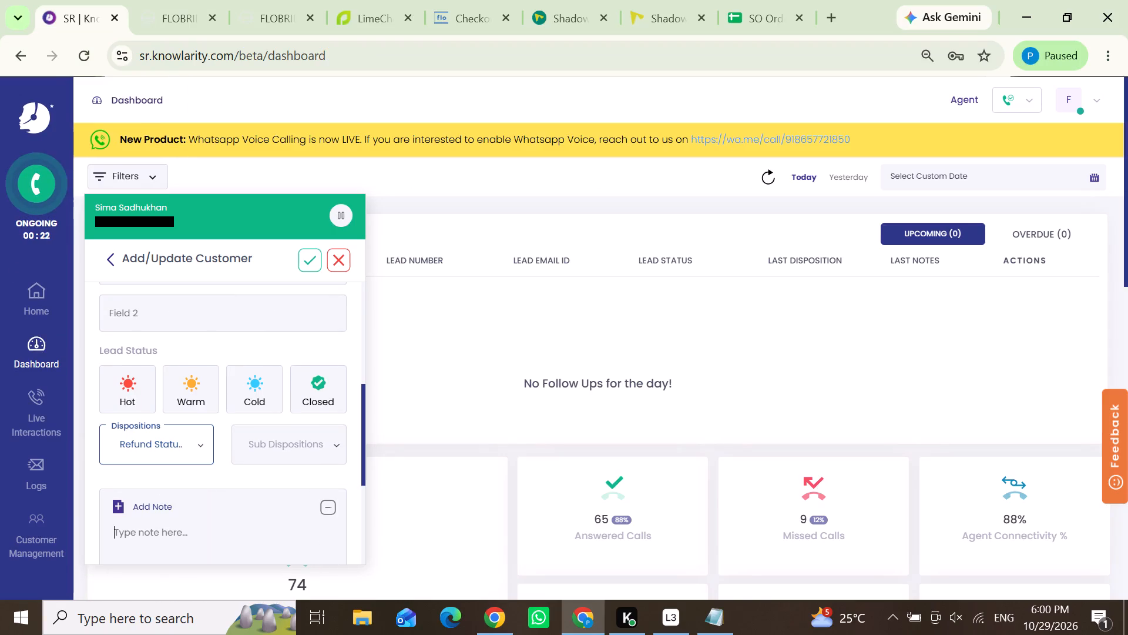
pyautogui.hotkey('ctrl', 'v')
pyautogui.click(318, 265)
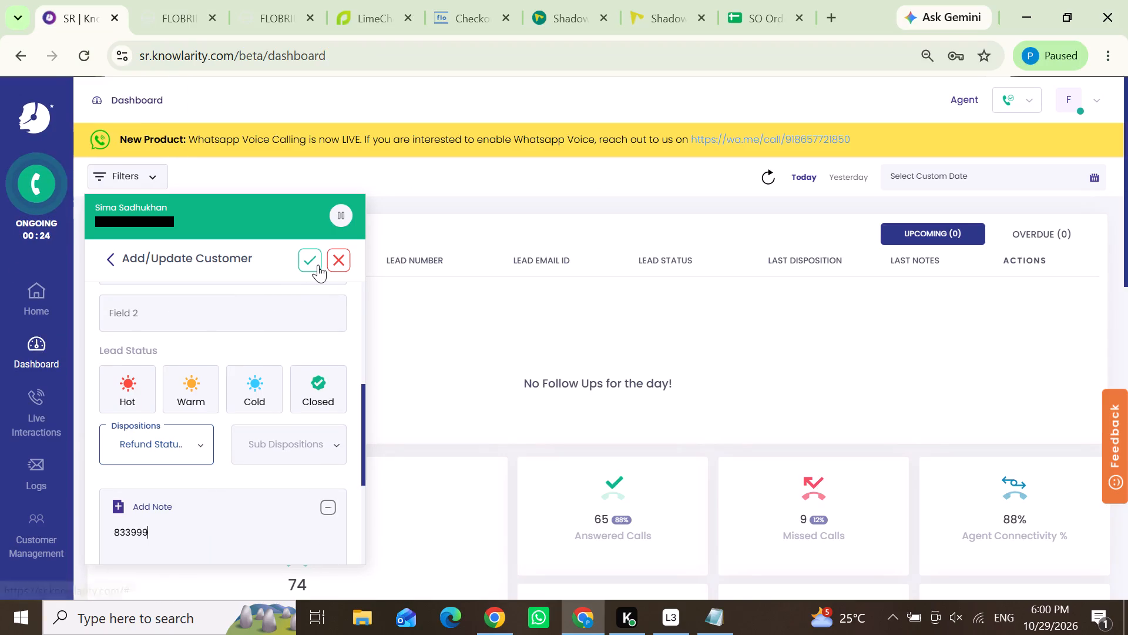
pyautogui.click(161, 21)
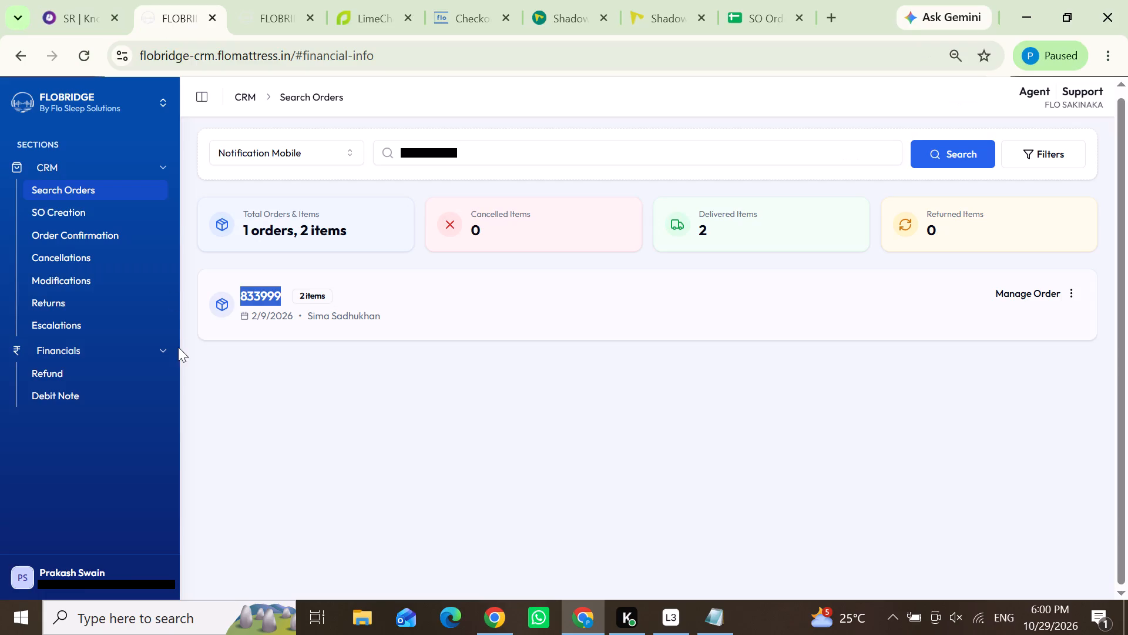
pyautogui.click(110, 368)
pyautogui.click(422, 323)
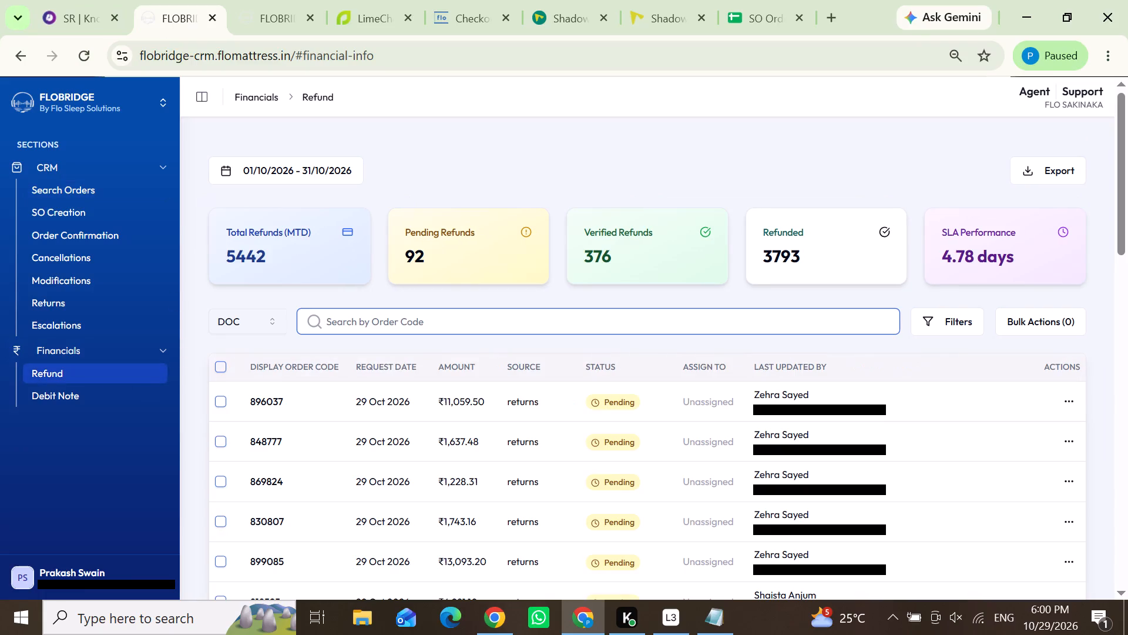
pyautogui.hotkey('ctrl', 'v')
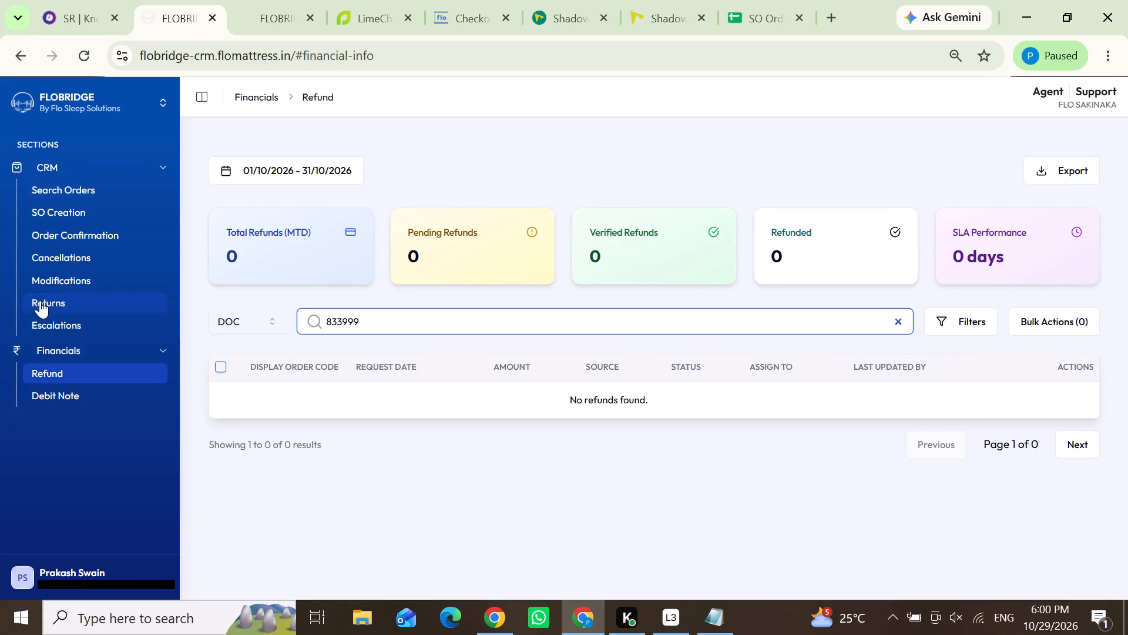
pyautogui.click(40, 300)
pyautogui.click(426, 313)
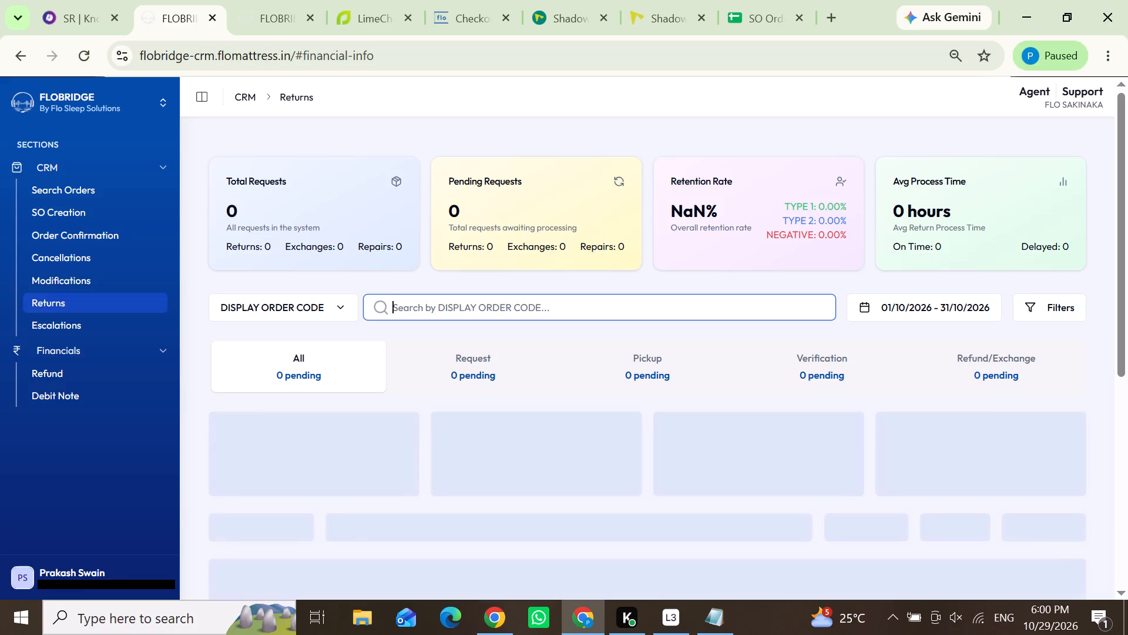
pyautogui.hotkey('ctrl', 'v')
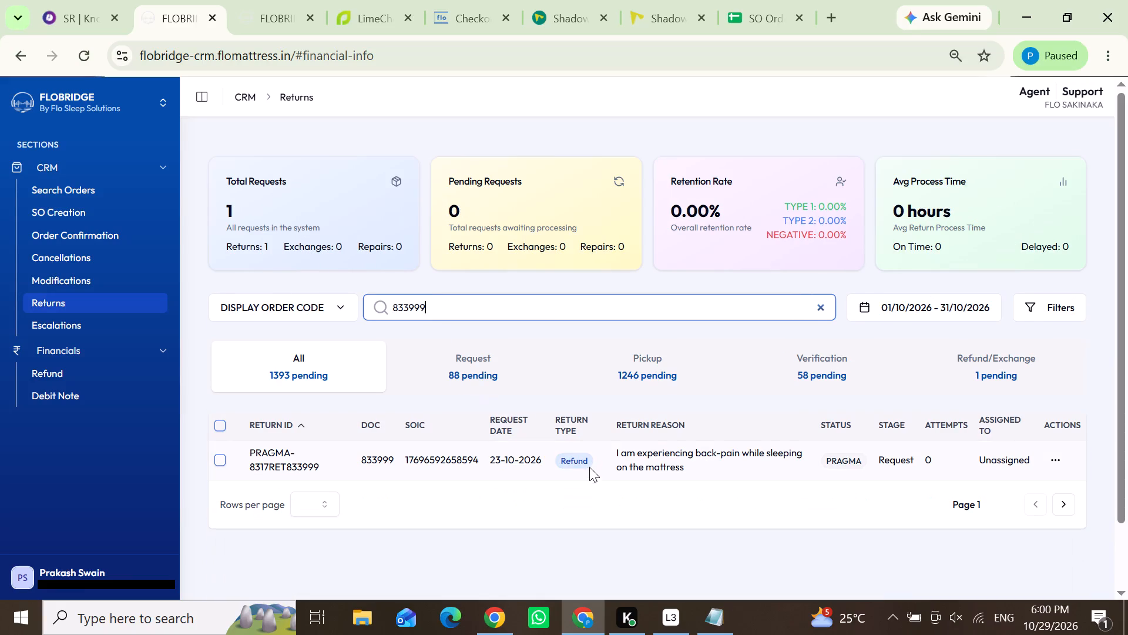
pyautogui.click(1055, 459)
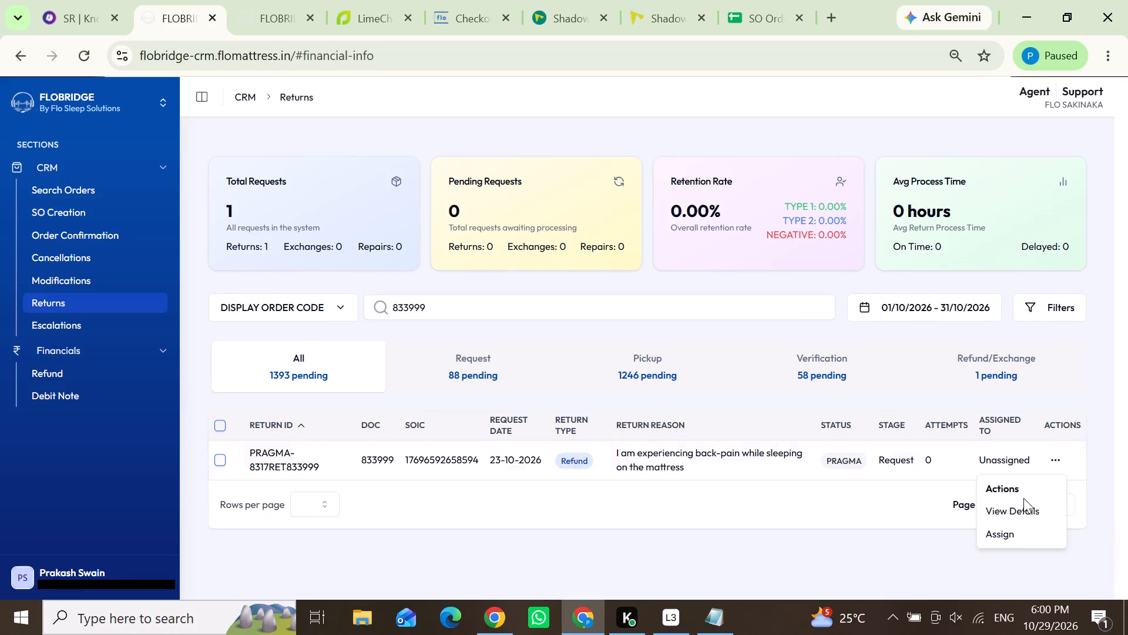
pyautogui.click(1015, 510)
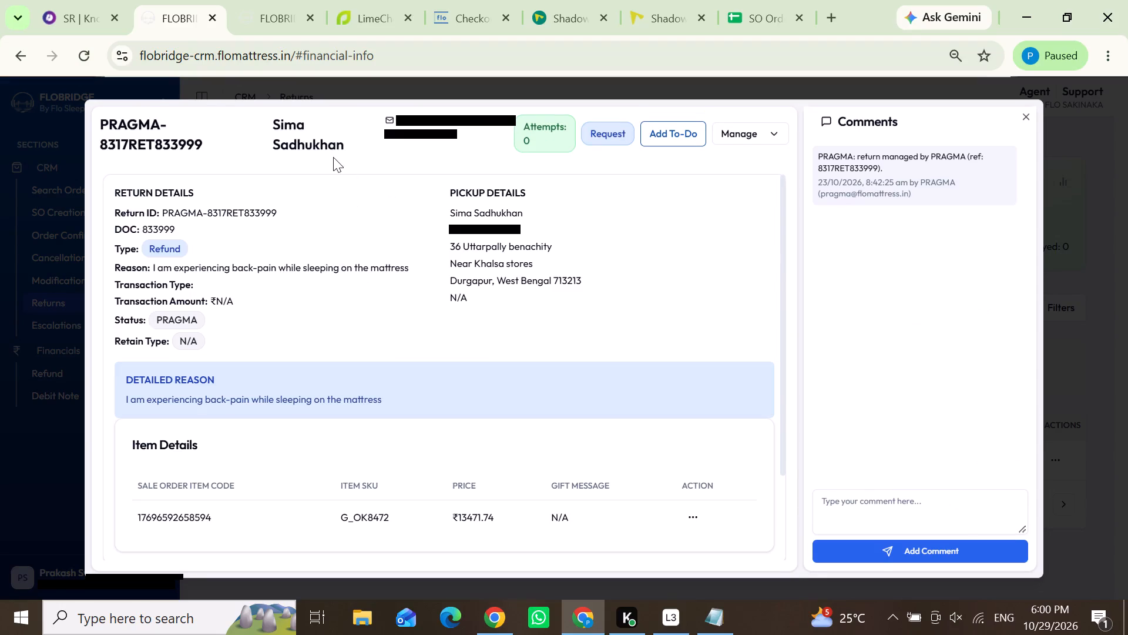
pyautogui.scroll(-1, 353, 331)
pyautogui.scroll(1, 353, 331)
pyautogui.scroll(-2, 418, 343)
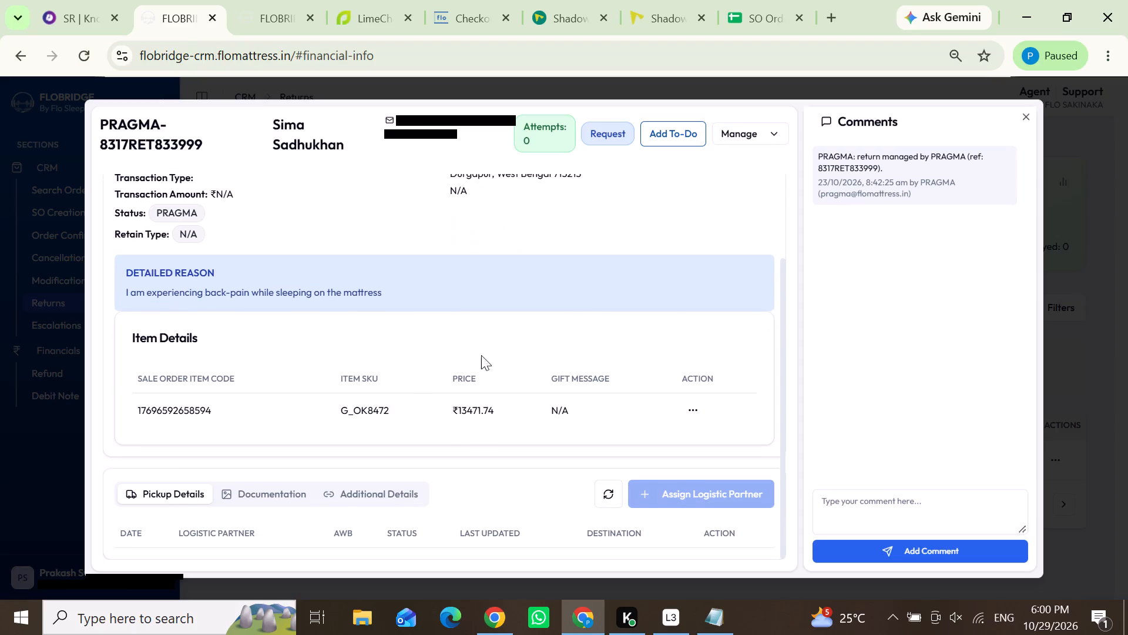
pyautogui.scroll(1, 652, 334)
pyautogui.scroll(-1, 650, 334)
pyautogui.scroll(-3, 363, 420)
pyautogui.scroll(-3, 637, 434)
pyautogui.scroll(1, 585, 352)
pyautogui.click(1124, 354)
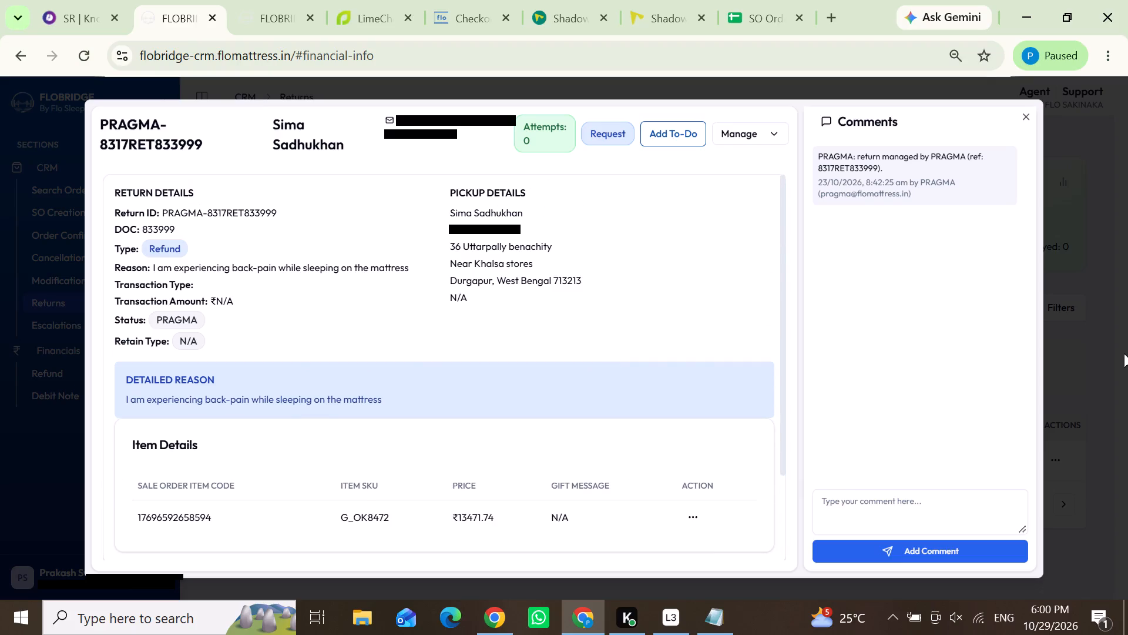
pyautogui.click(1051, 460)
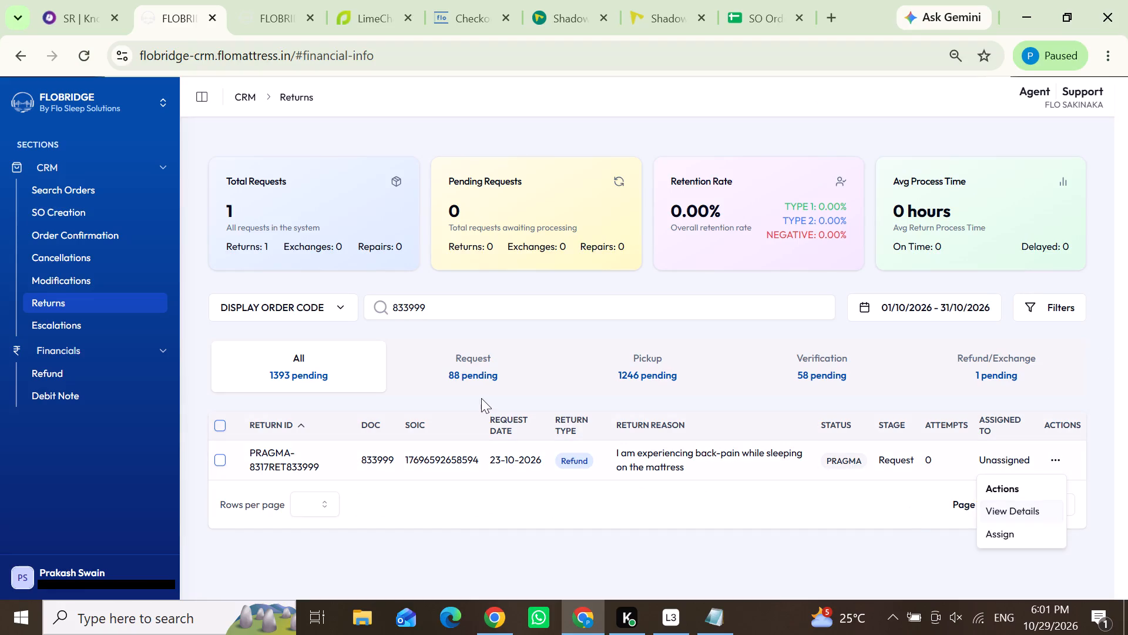
pyautogui.moveTo(434, 308); pyautogui.dragTo(381, 307)
pyautogui.doubleClick(403, 303)
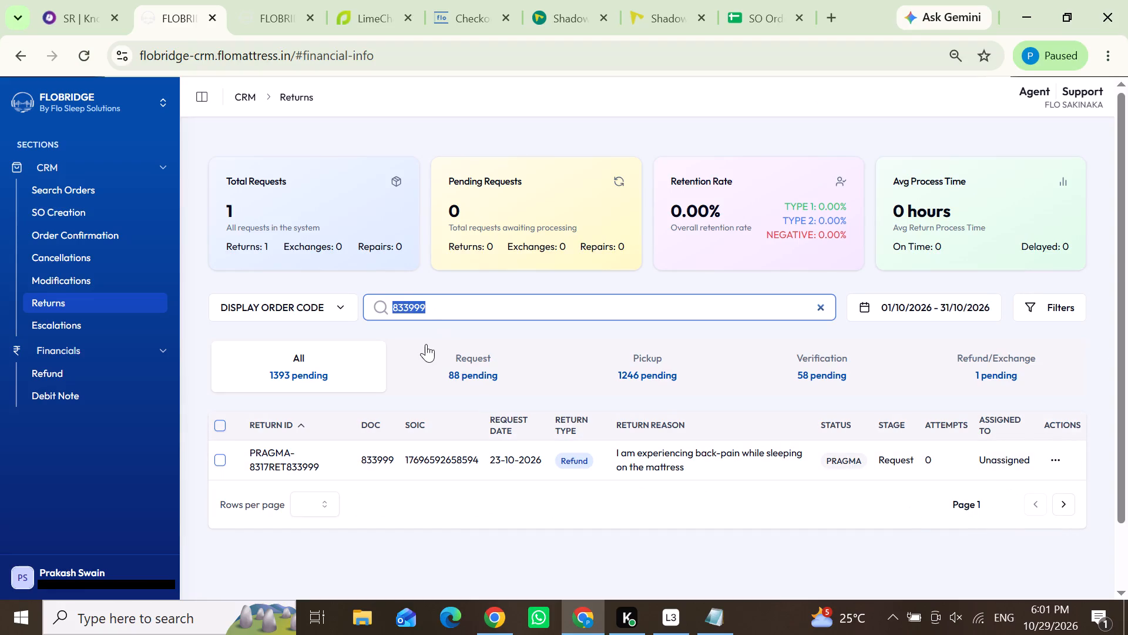
pyautogui.hotkey('ctrl', 'c')
pyautogui.click(45, 6)
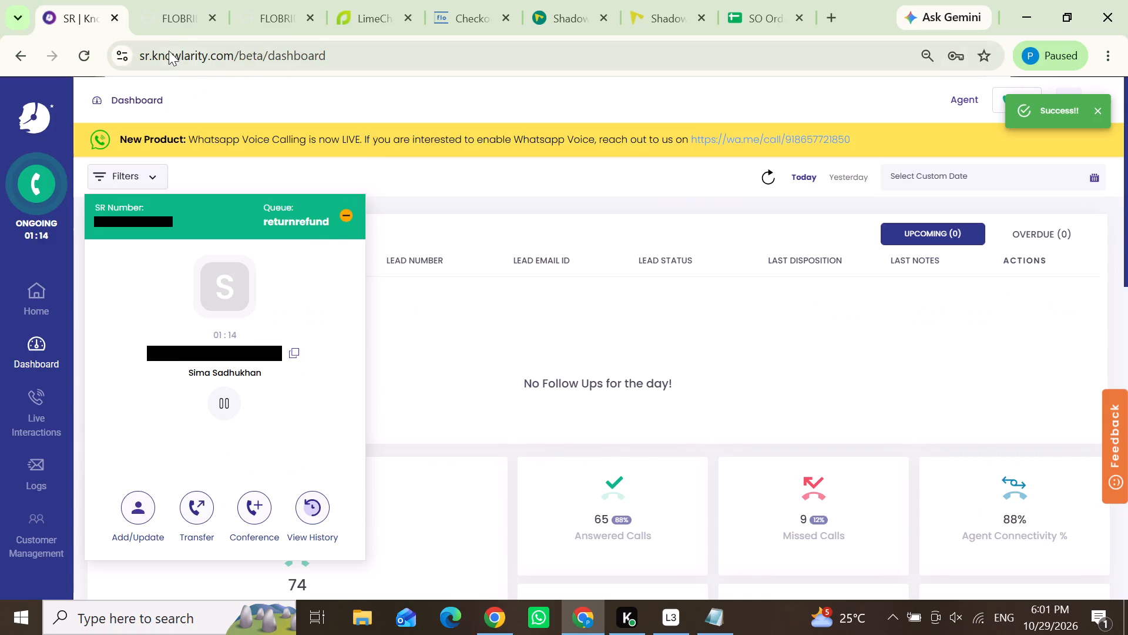
pyautogui.click(169, 35)
pyautogui.click(1048, 460)
pyautogui.click(1018, 514)
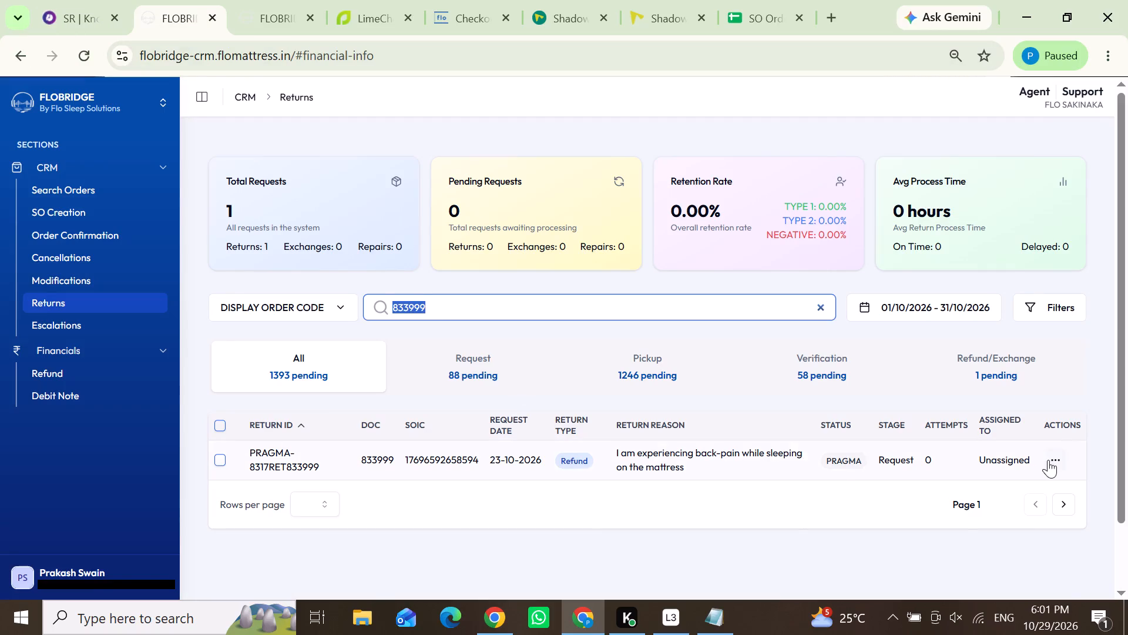
pyautogui.scroll(-2, 605, 419)
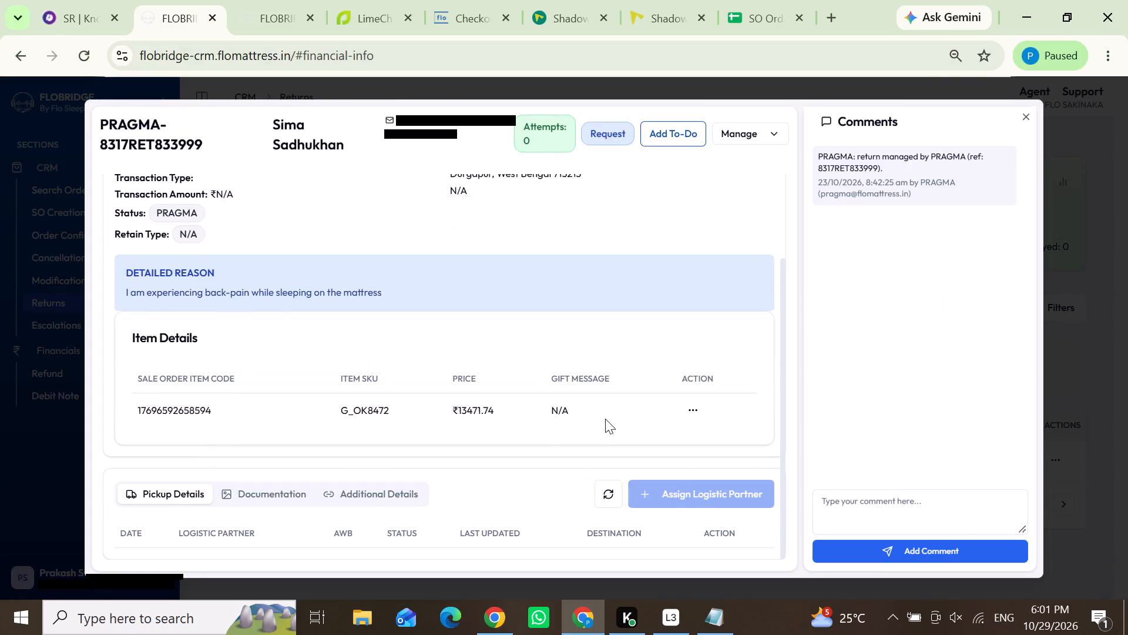
pyautogui.moveTo(582, 412); pyautogui.dragTo(546, 411)
pyautogui.click(507, 413)
pyautogui.moveTo(500, 407); pyautogui.dragTo(442, 405)
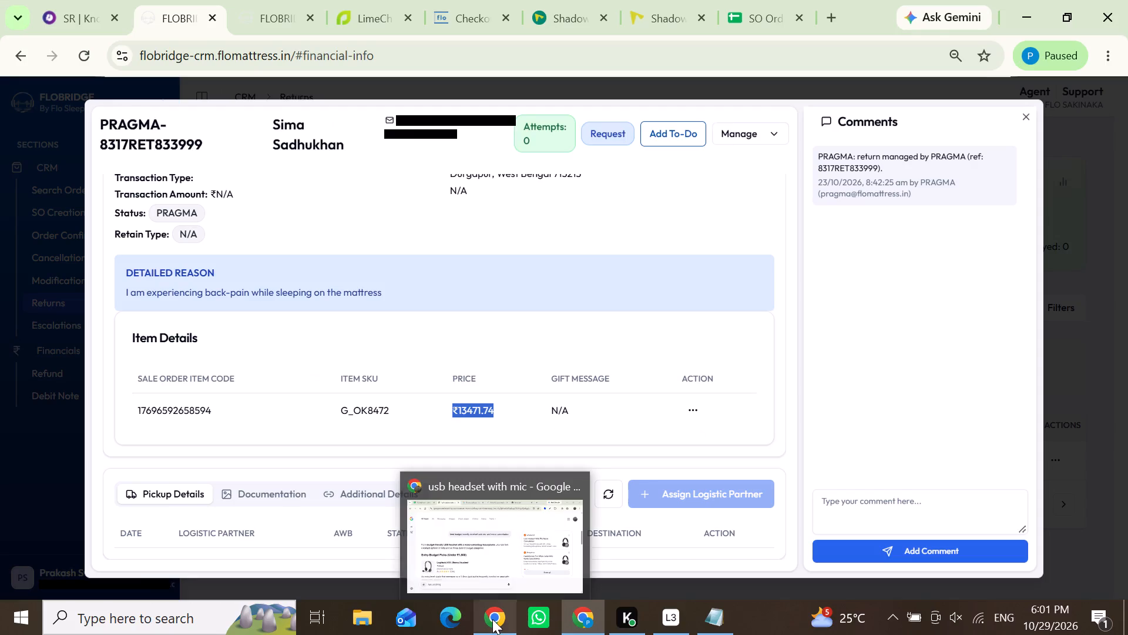
# Switch to the headset research and read the entry-budget, mid-range and premium USB headset recommendations.
pyautogui.click(497, 554)
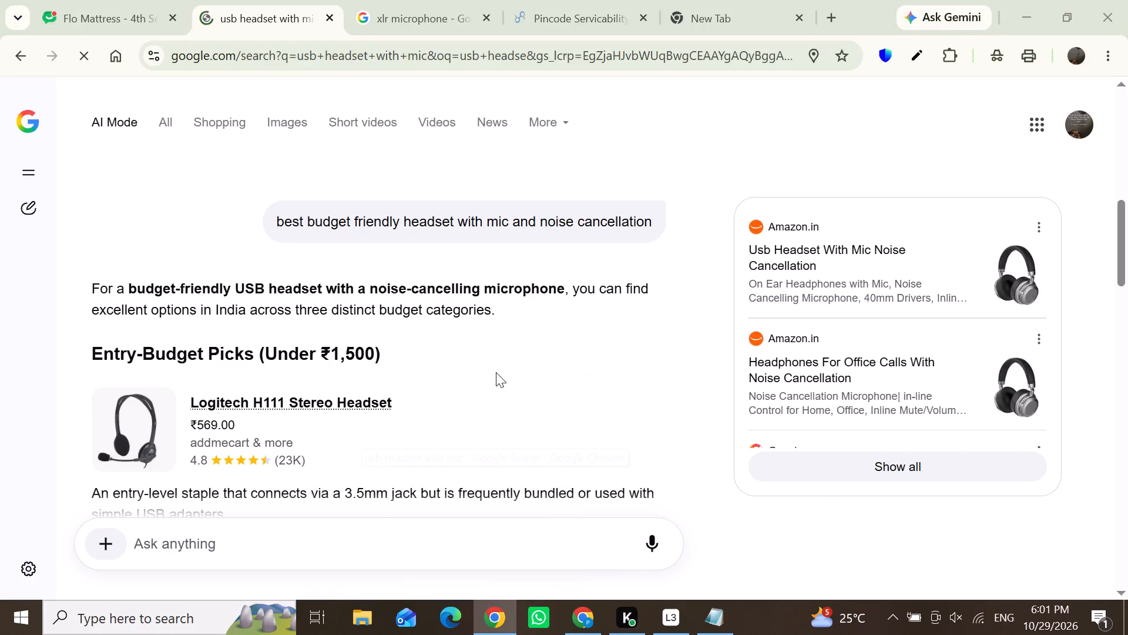
pyautogui.moveTo(1127, 255); pyautogui.dragTo(1124, 277)
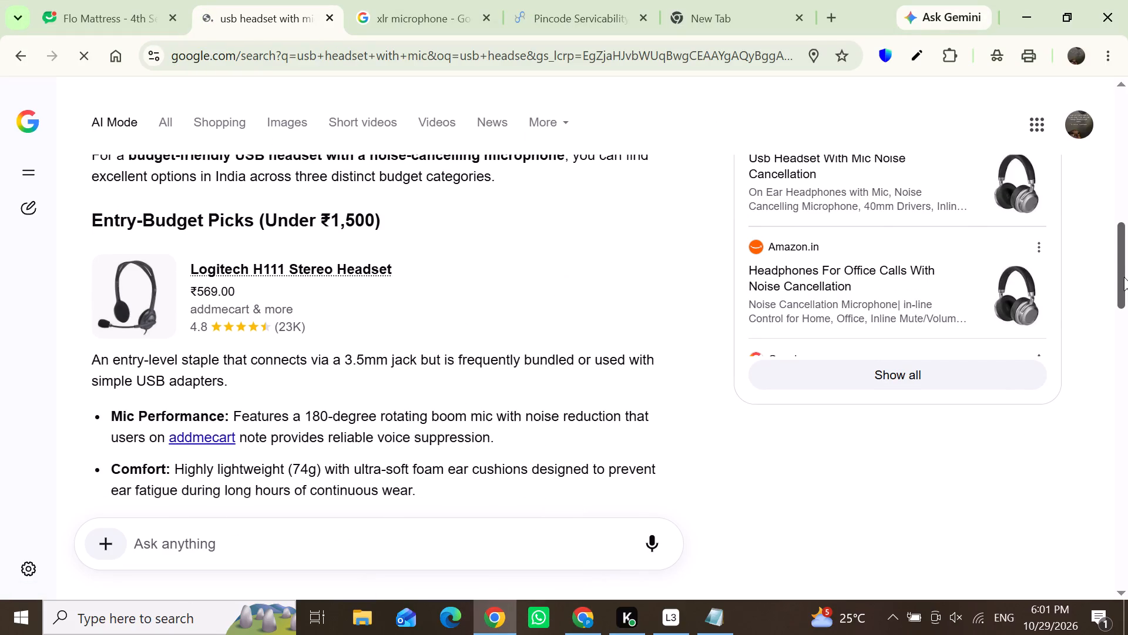
pyautogui.moveTo(1124, 277); pyautogui.dragTo(1122, 283)
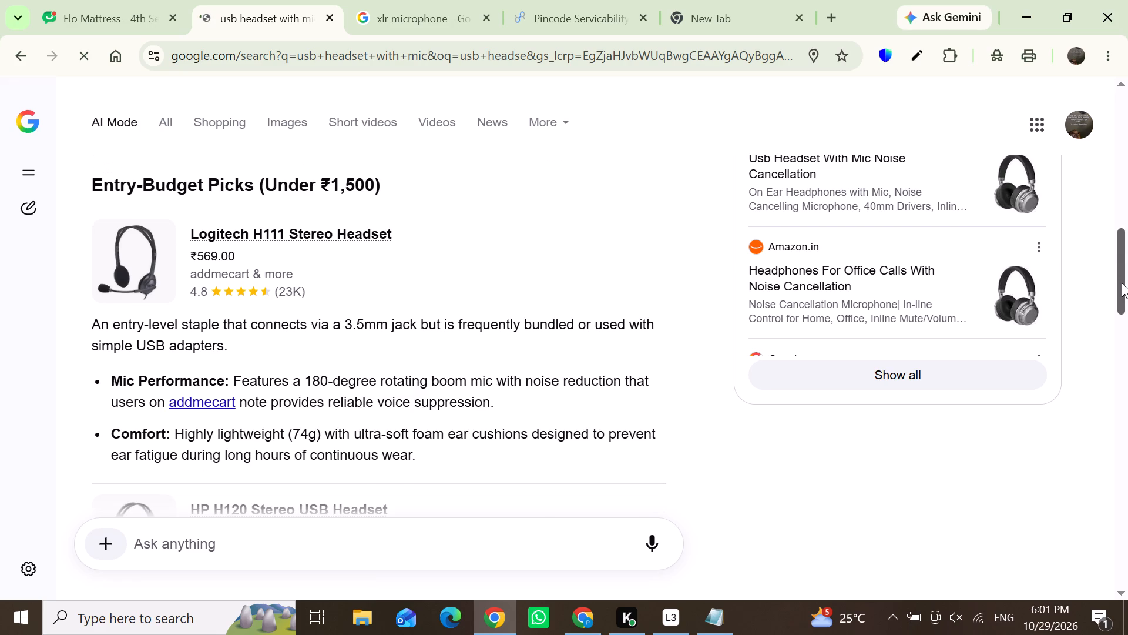
pyautogui.moveTo(1122, 283); pyautogui.dragTo(1121, 269)
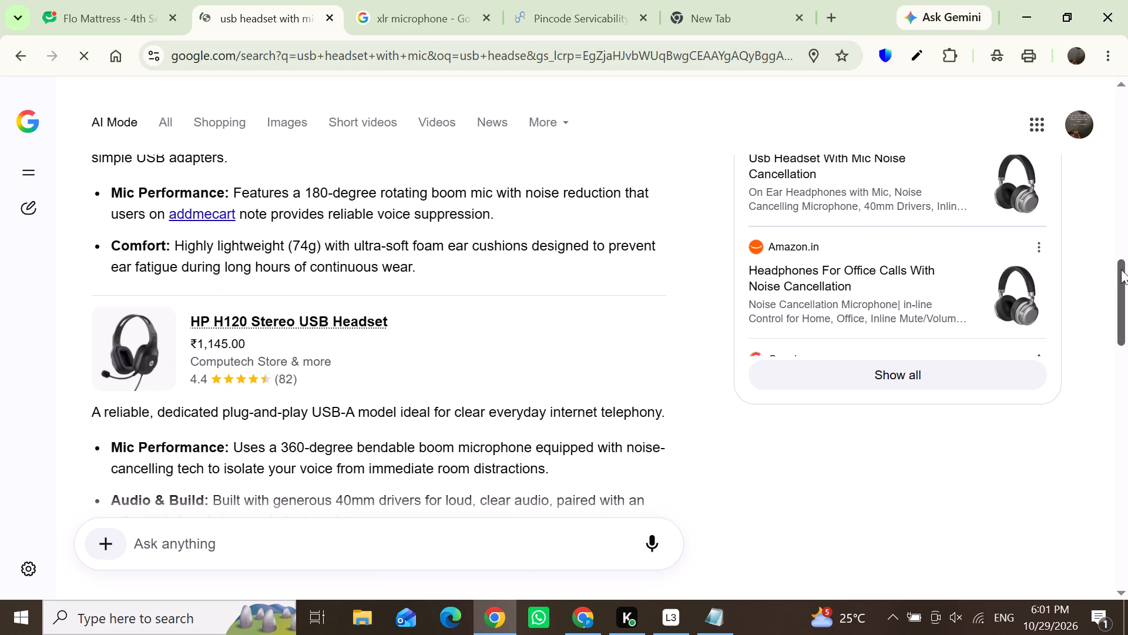
pyautogui.moveTo(1121, 269); pyautogui.dragTo(1120, 271)
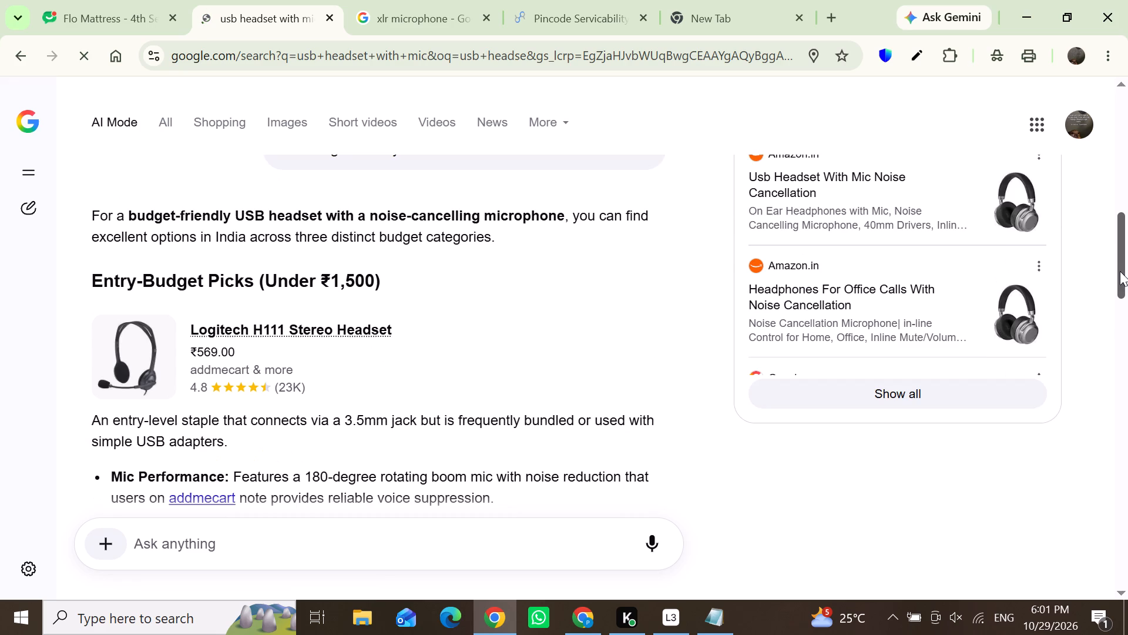
pyautogui.moveTo(1120, 271); pyautogui.dragTo(1110, 361)
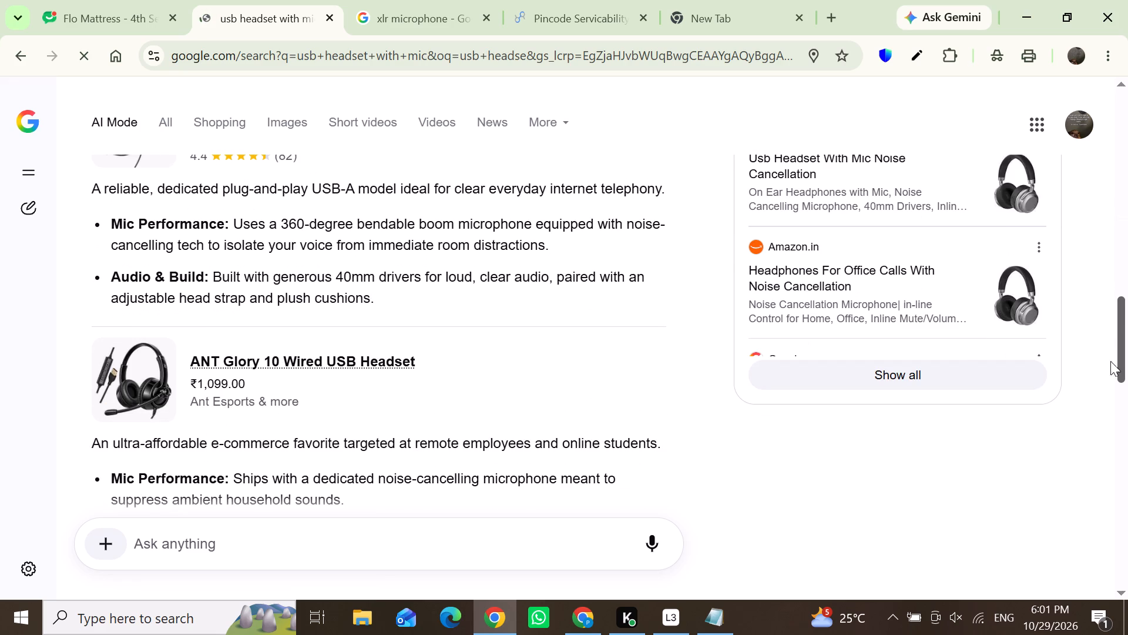
pyautogui.moveTo(1110, 361); pyautogui.dragTo(1110, 398)
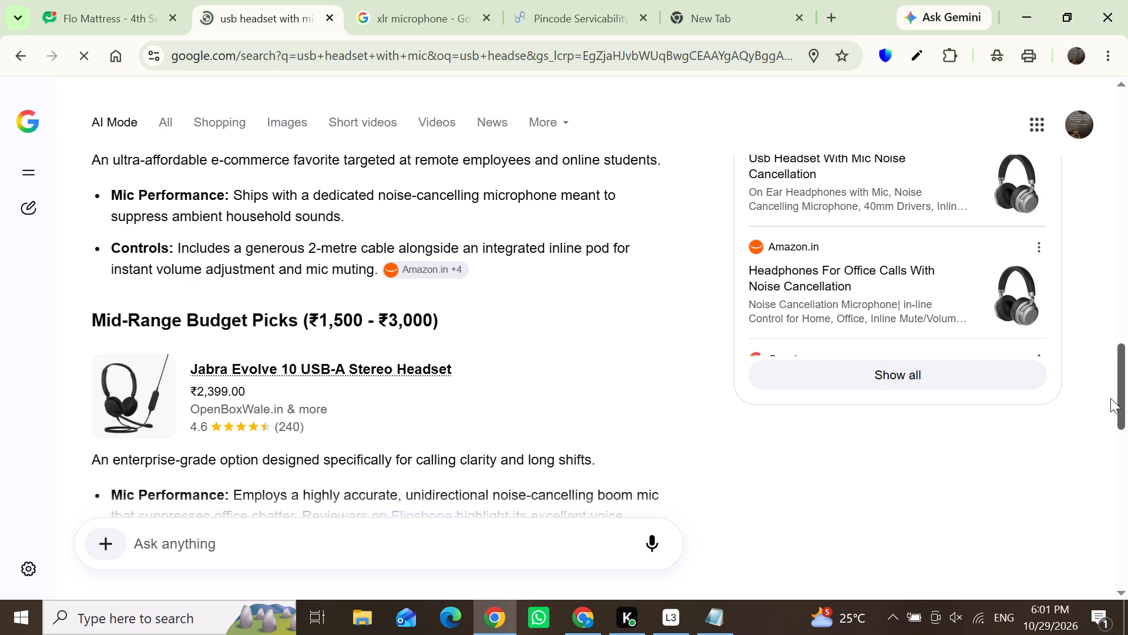
pyautogui.moveTo(1110, 398); pyautogui.dragTo(1110, 450)
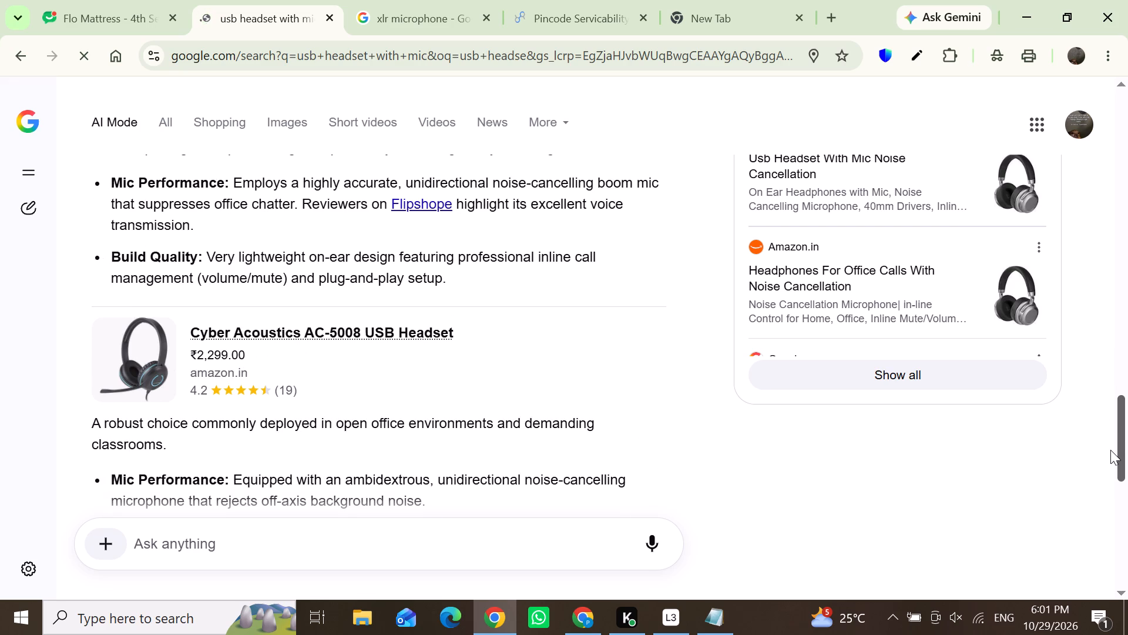
pyautogui.moveTo(1110, 450); pyautogui.dragTo(1107, 495)
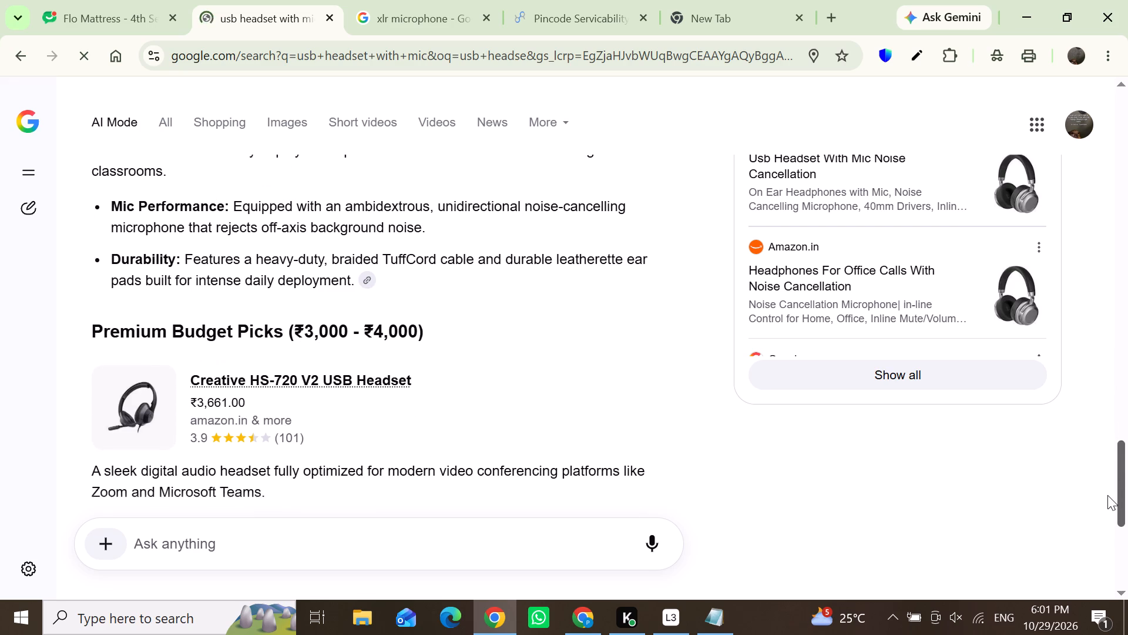
pyautogui.moveTo(1107, 495); pyautogui.dragTo(1105, 547)
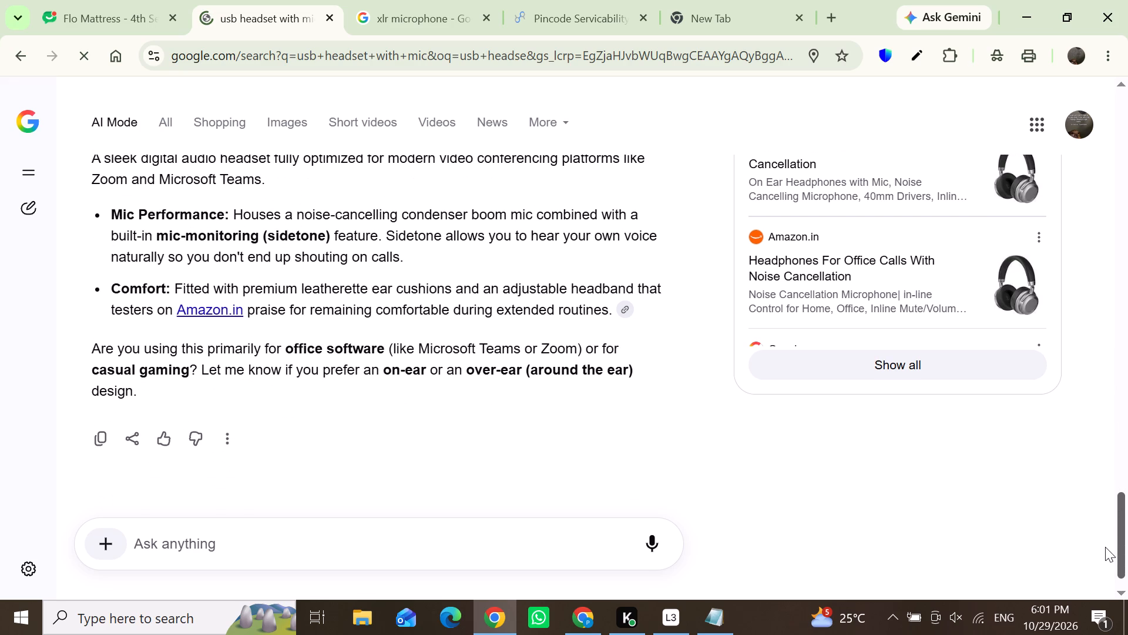
pyautogui.moveTo(1105, 547); pyautogui.dragTo(1112, 279)
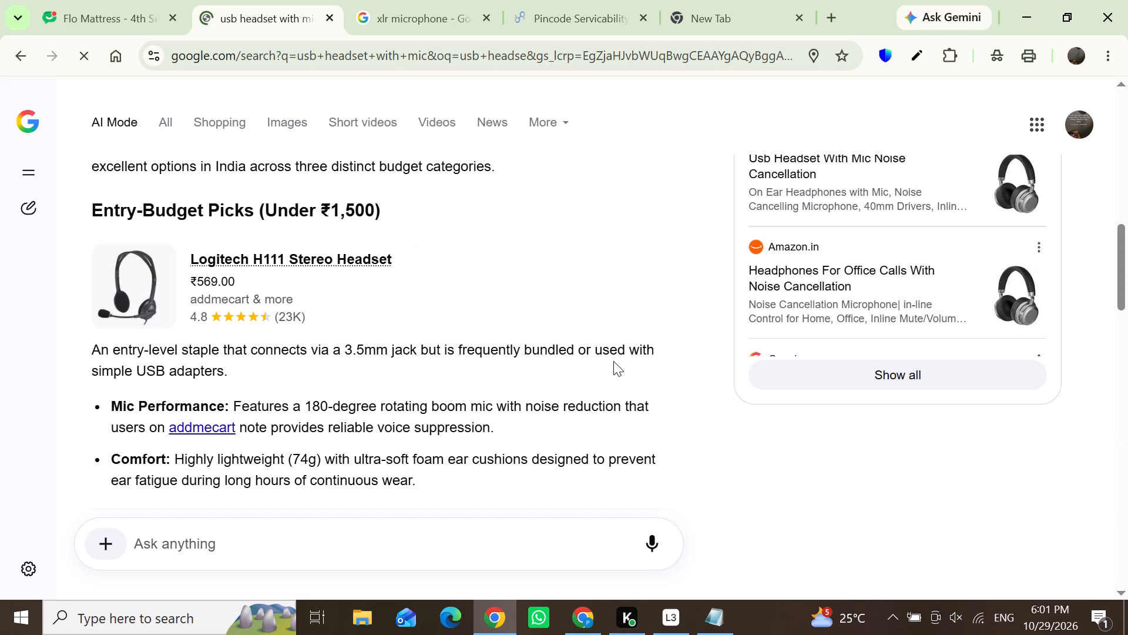
# View the product photos of the Logitech H111 Stereo Headset and read on through the other entry-budget headset picks.
pyautogui.click(243, 262)
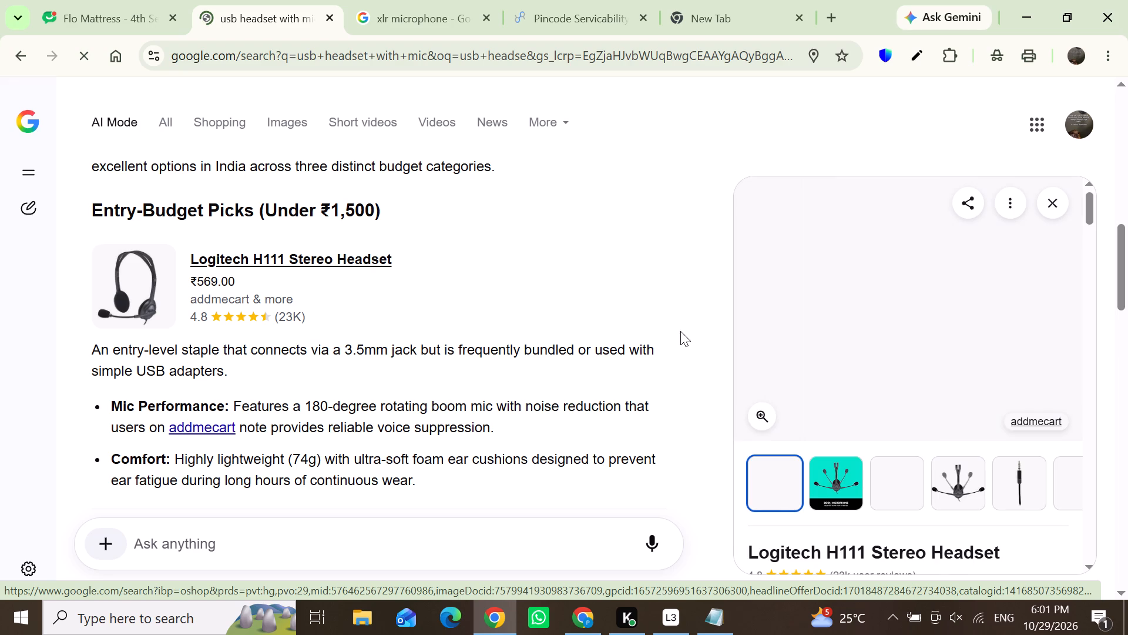
pyautogui.click(852, 487)
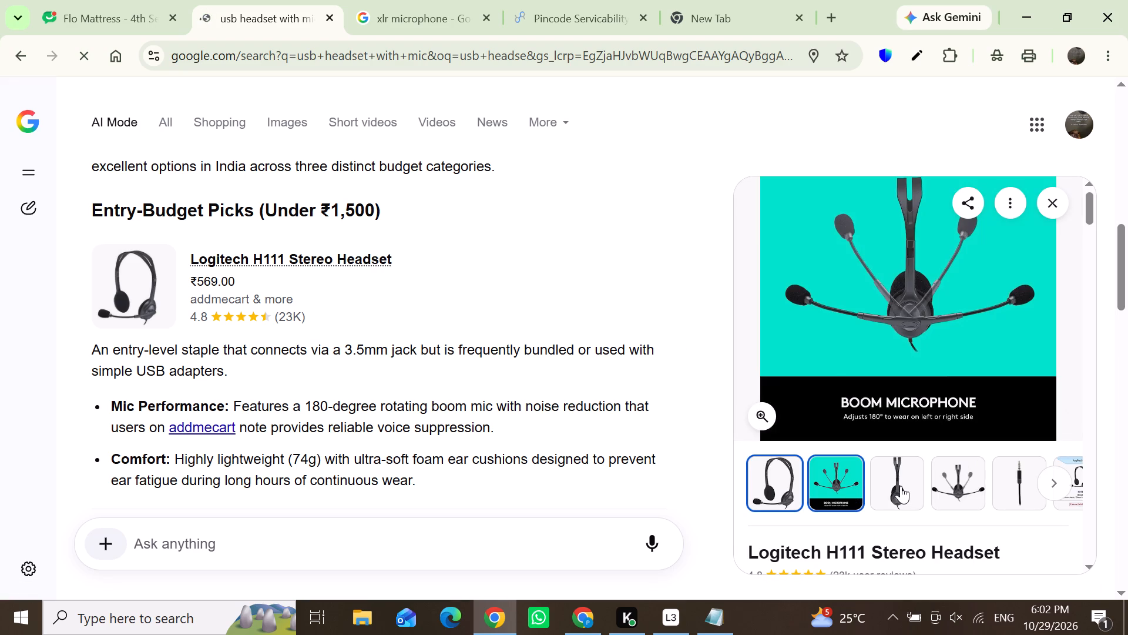
pyautogui.click(901, 486)
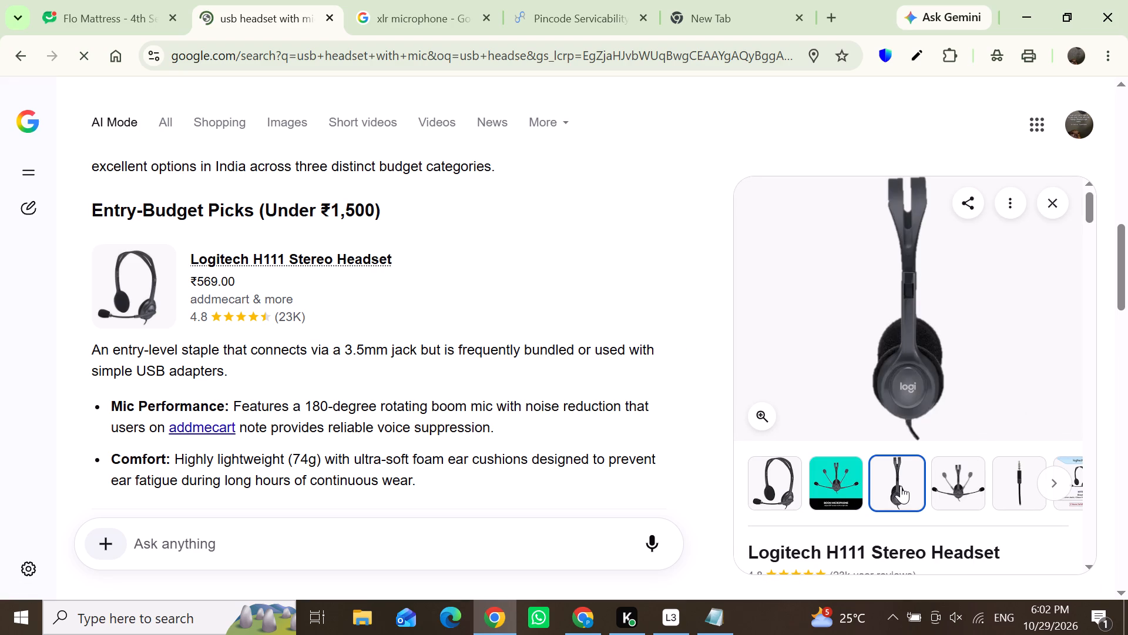
pyautogui.click(942, 483)
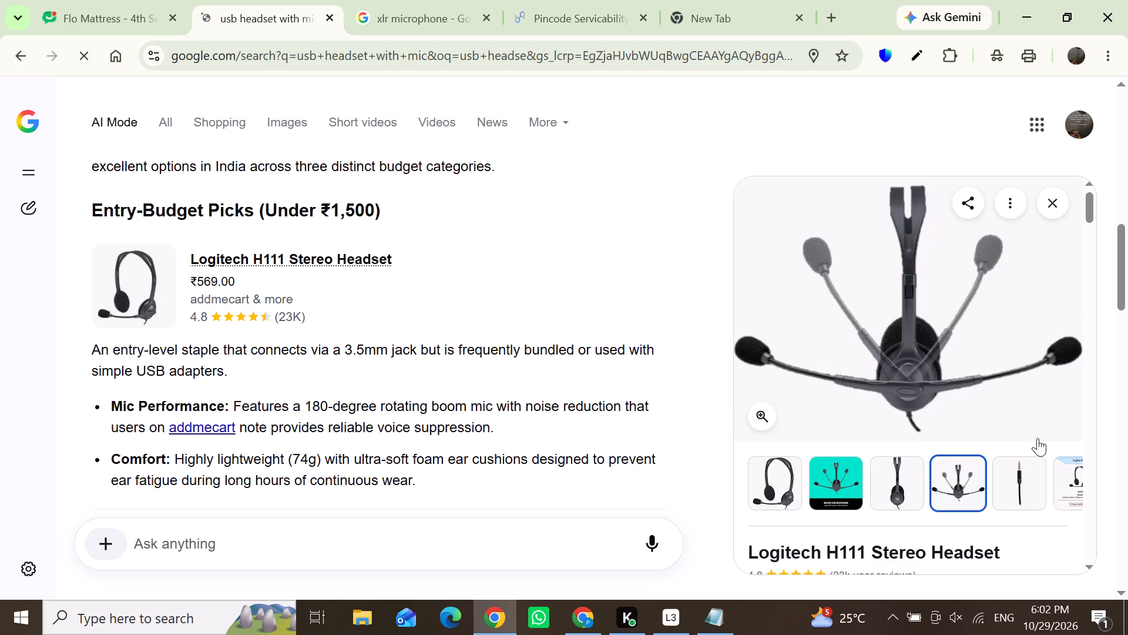
pyautogui.click(1052, 479)
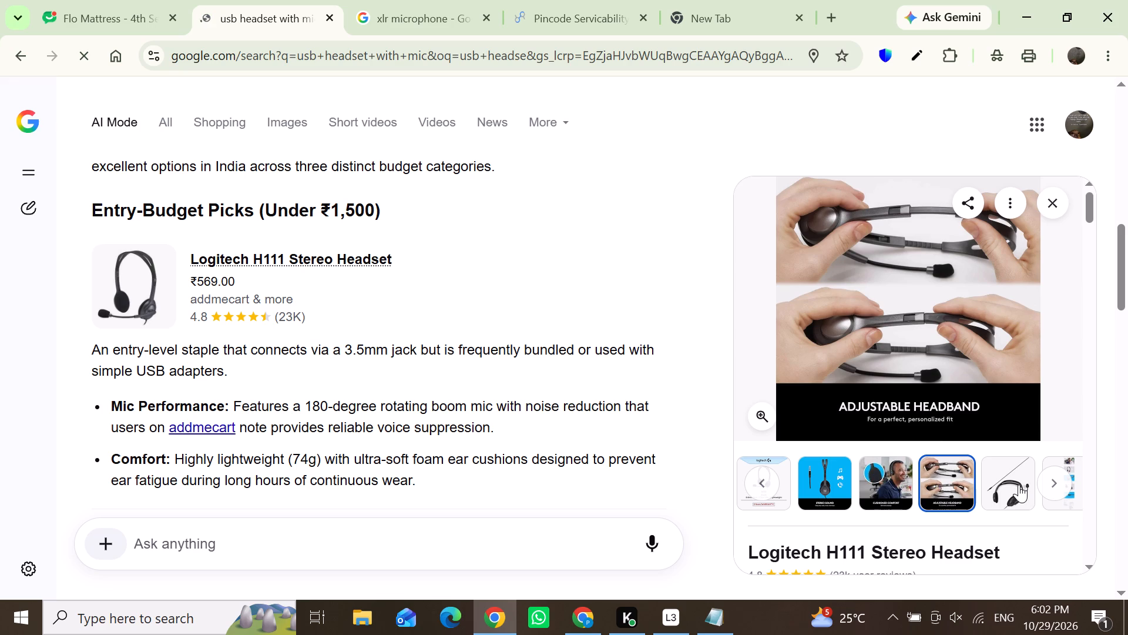
pyautogui.click(1056, 484)
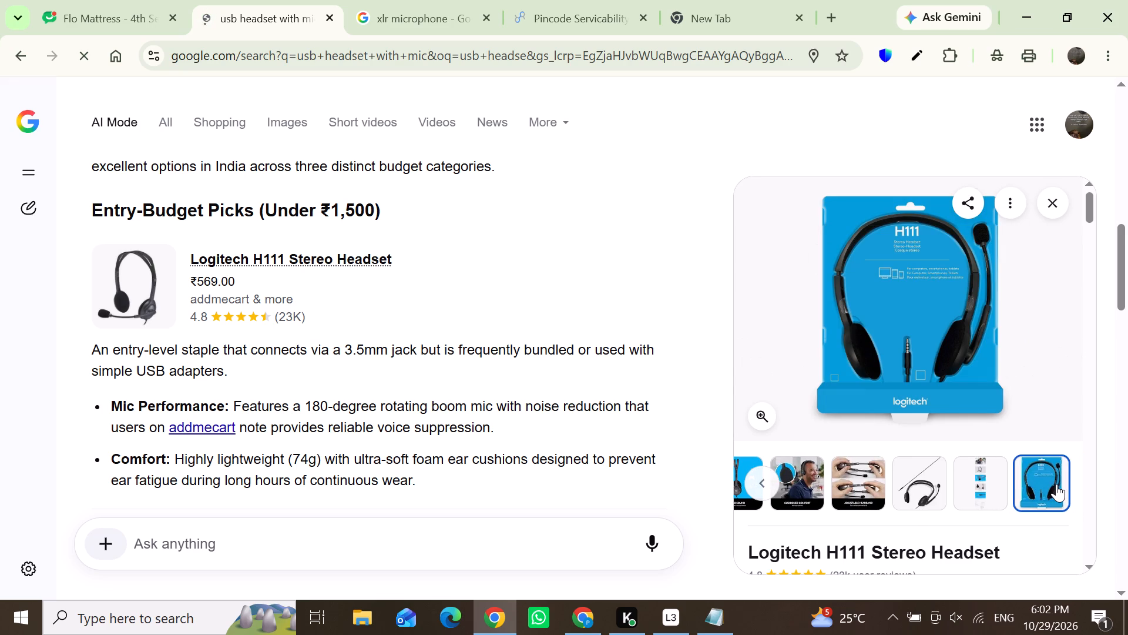
pyautogui.moveTo(1124, 277); pyautogui.dragTo(1119, 314)
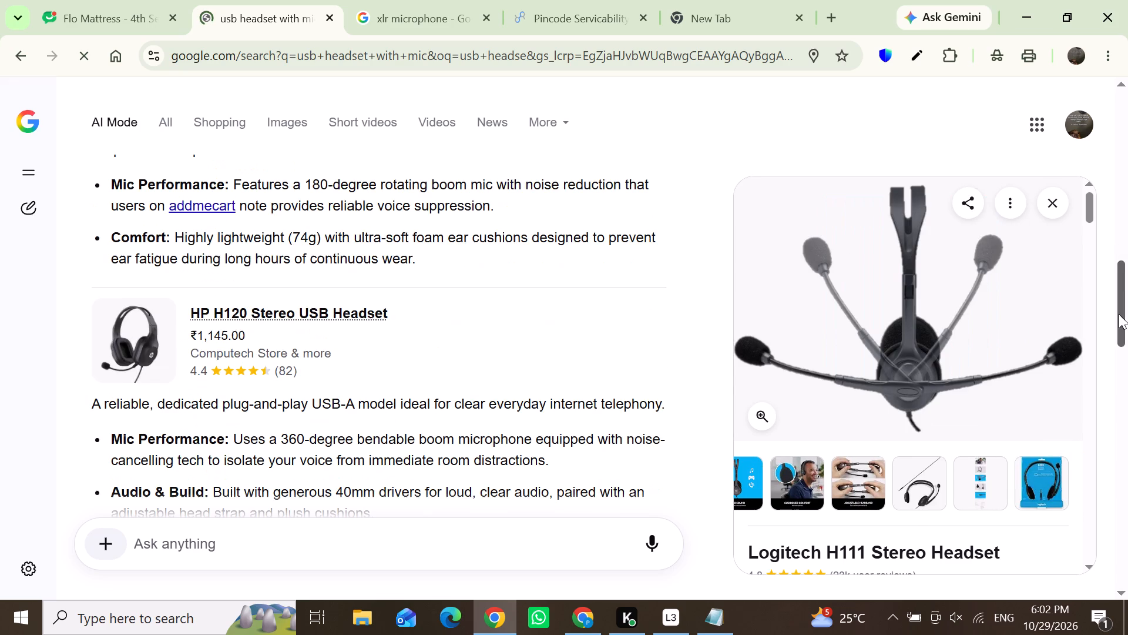
pyautogui.moveTo(1119, 314); pyautogui.dragTo(1110, 374)
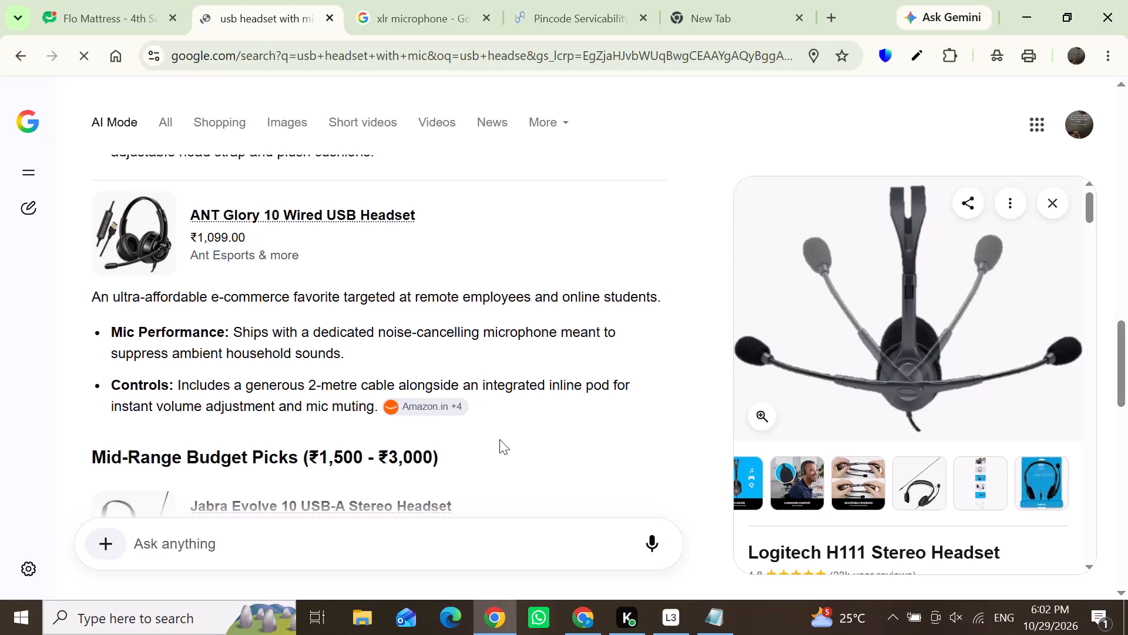
# Copy the caller's number from the ongoing Knowlarity call and search FLOBRIDGE orders by Notification Mobile, with the number's leading prefix removed.
pyautogui.click(583, 629)
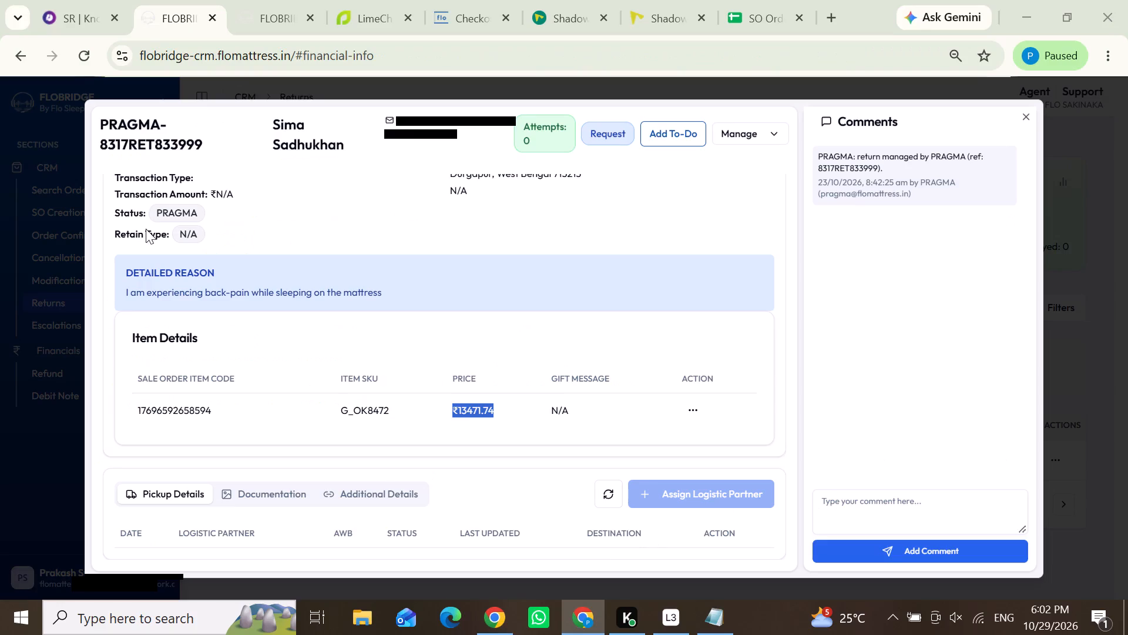
pyautogui.click(64, 2)
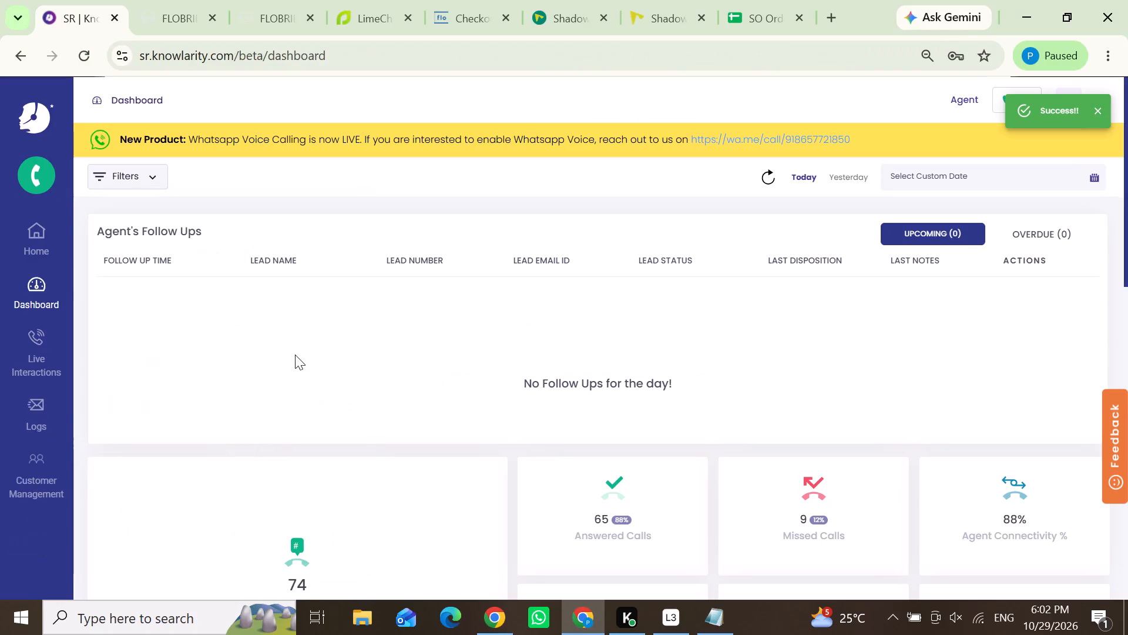
pyautogui.click(291, 349)
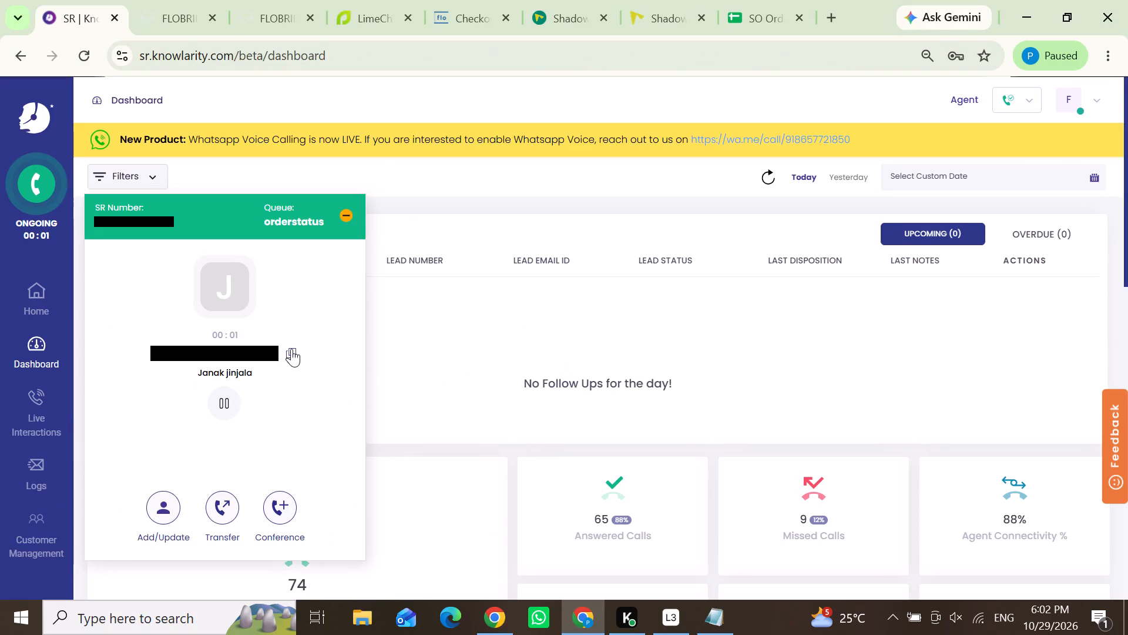
pyautogui.click(149, 28)
pyautogui.click(32, 218)
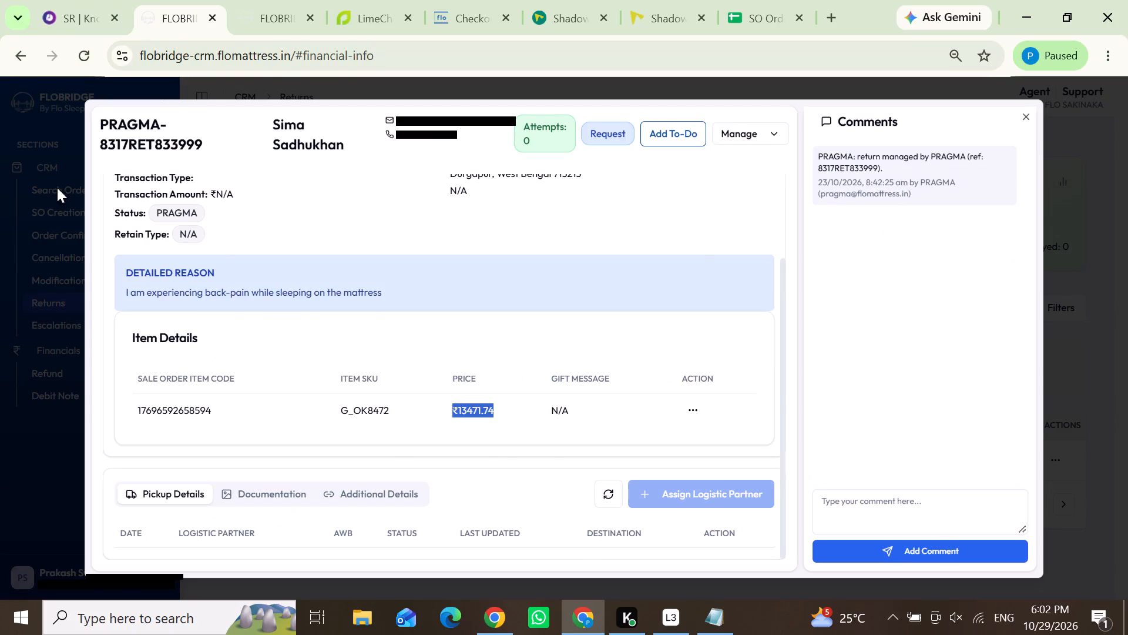
pyautogui.click(57, 187)
pyautogui.click(335, 159)
pyautogui.click(318, 209)
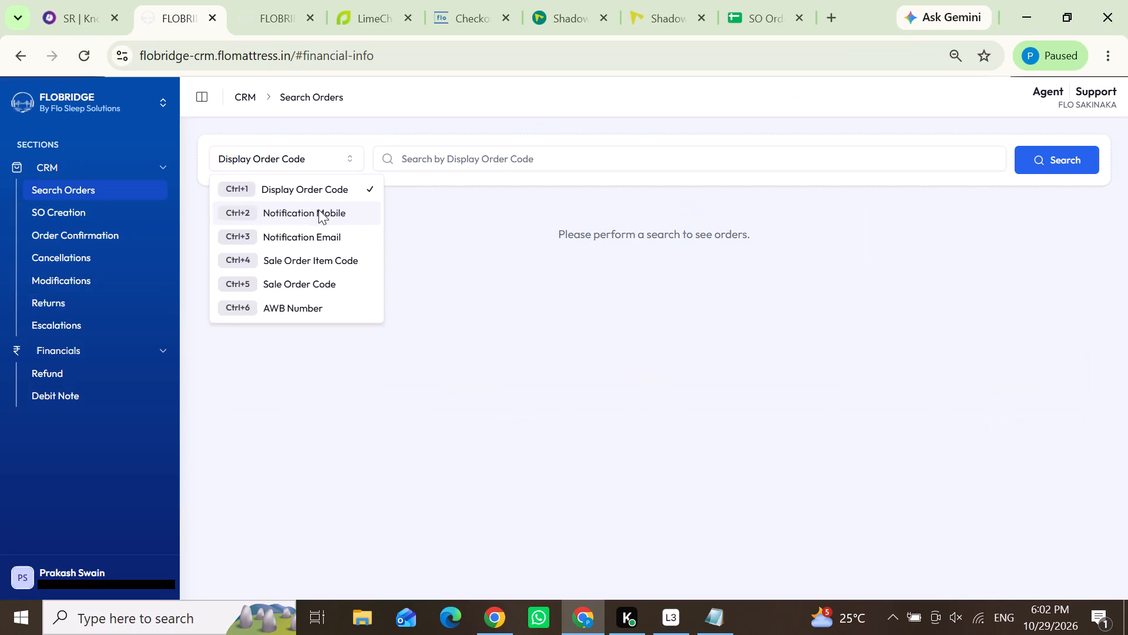
pyautogui.hotkey('ctrl', 'v')
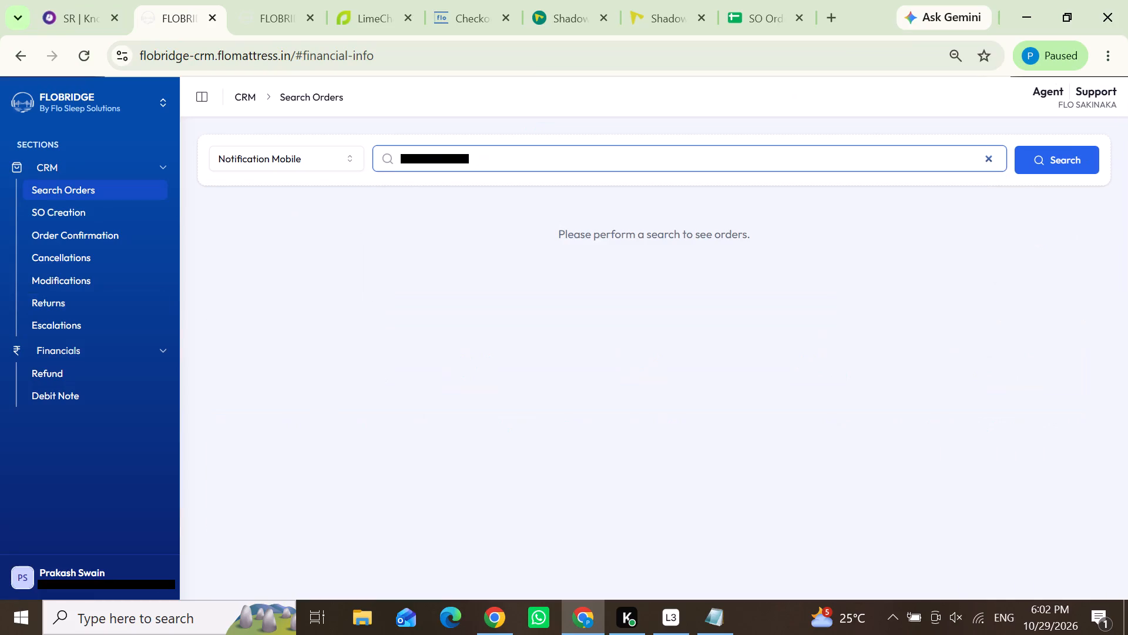
pyautogui.moveTo(417, 156); pyautogui.dragTo(400, 156)
pyautogui.press('BackSpace')
pyautogui.click(1053, 163)
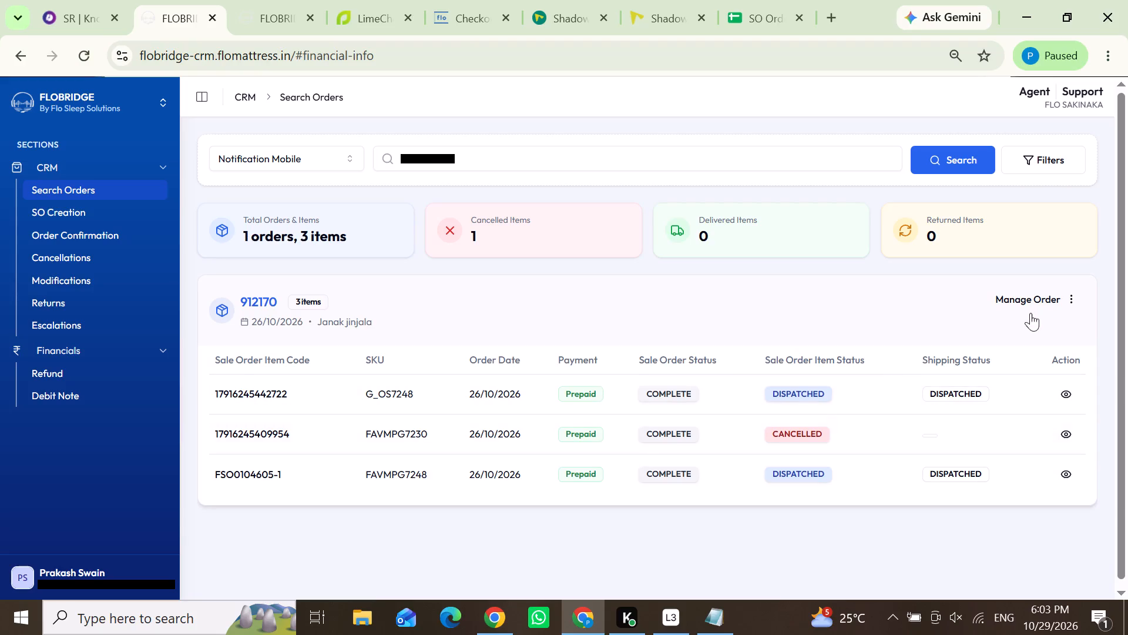
pyautogui.click(1042, 303)
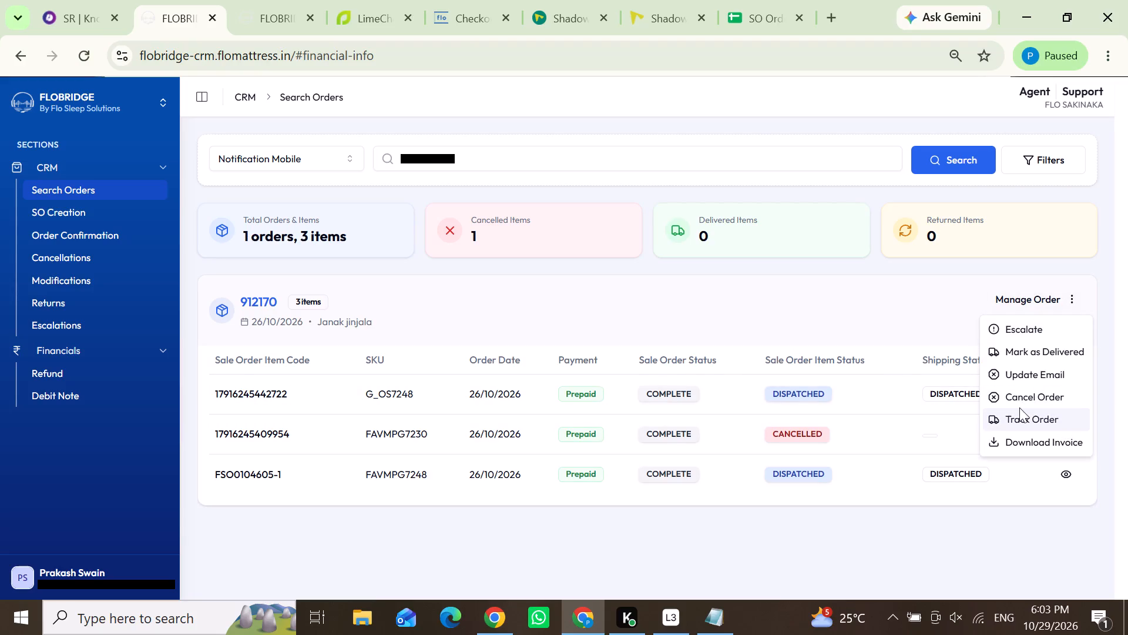
pyautogui.click(1017, 414)
pyautogui.click(680, 340)
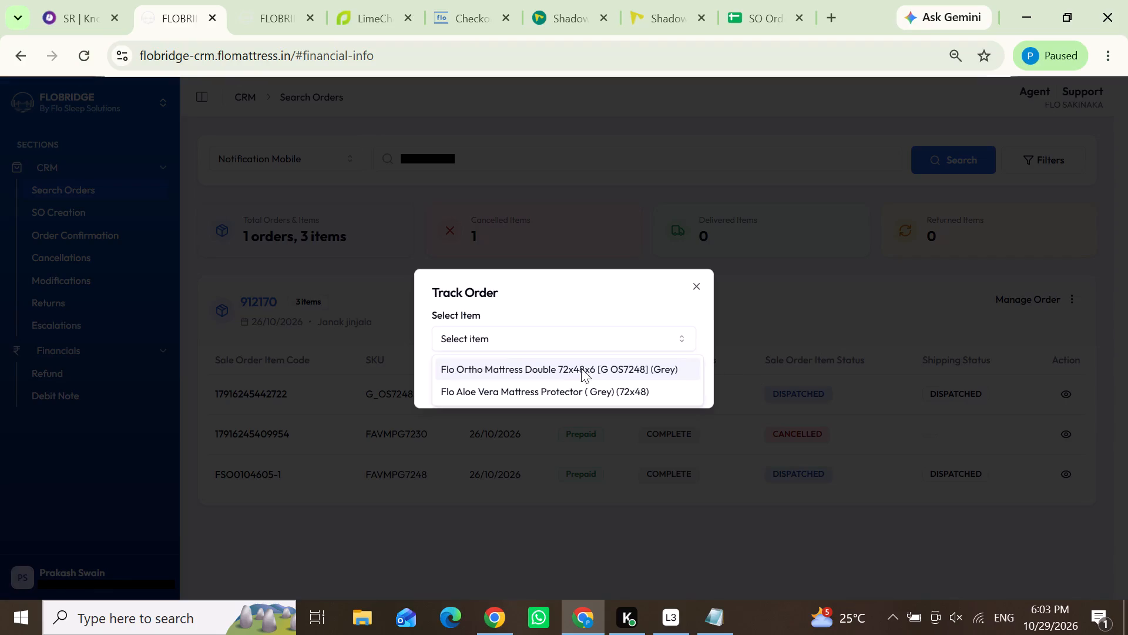
pyautogui.click(579, 367)
pyautogui.click(565, 369)
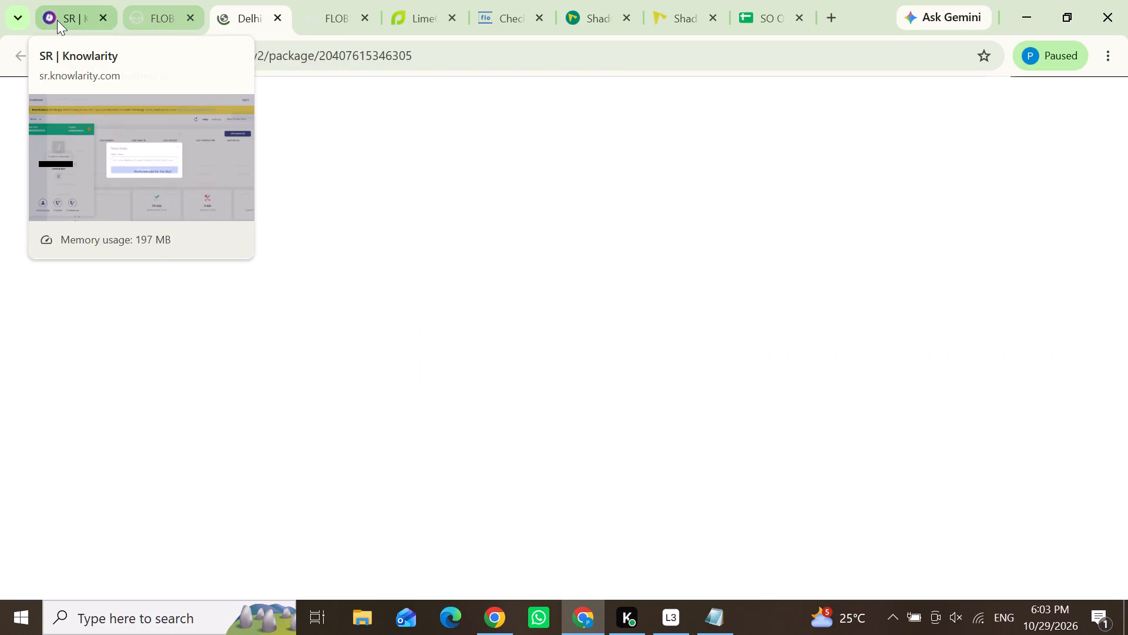
pyautogui.click(155, 17)
pyautogui.click(206, 187)
pyautogui.click(229, 0)
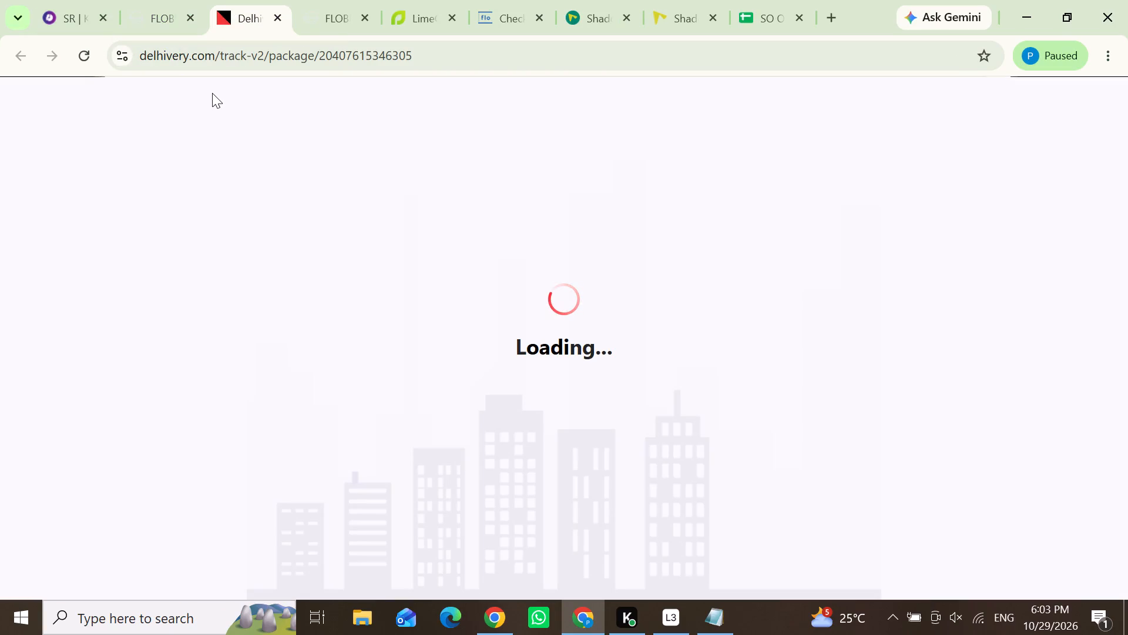
pyautogui.click(159, 8)
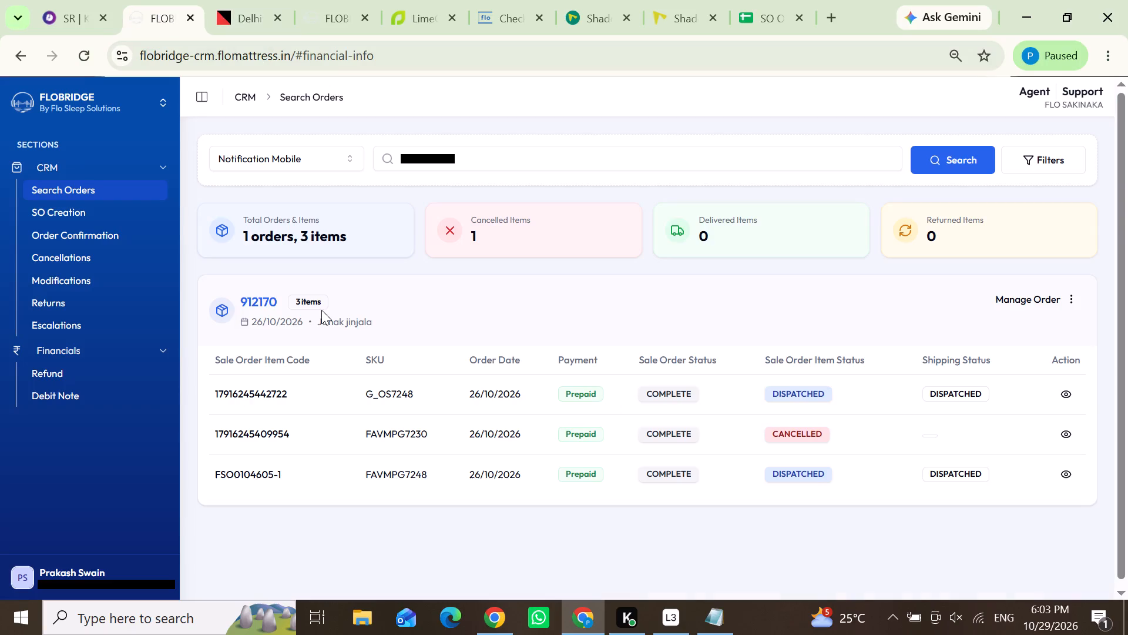
pyautogui.moveTo(280, 298); pyautogui.dragTo(220, 298)
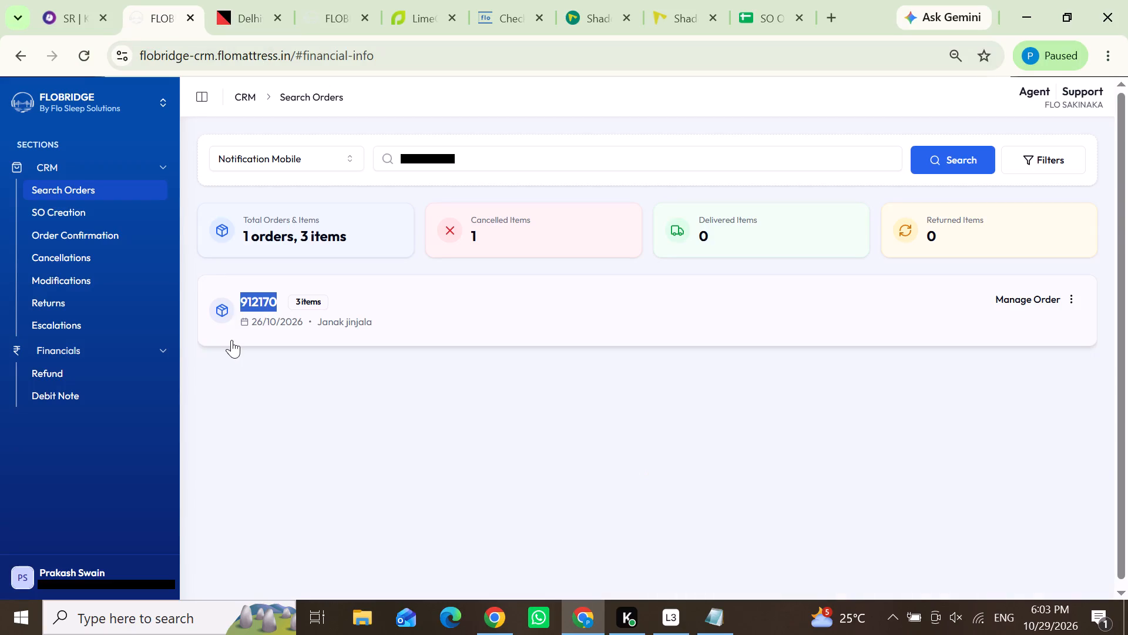
pyautogui.hotkey('ctrl', 'c')
pyautogui.click(391, 295)
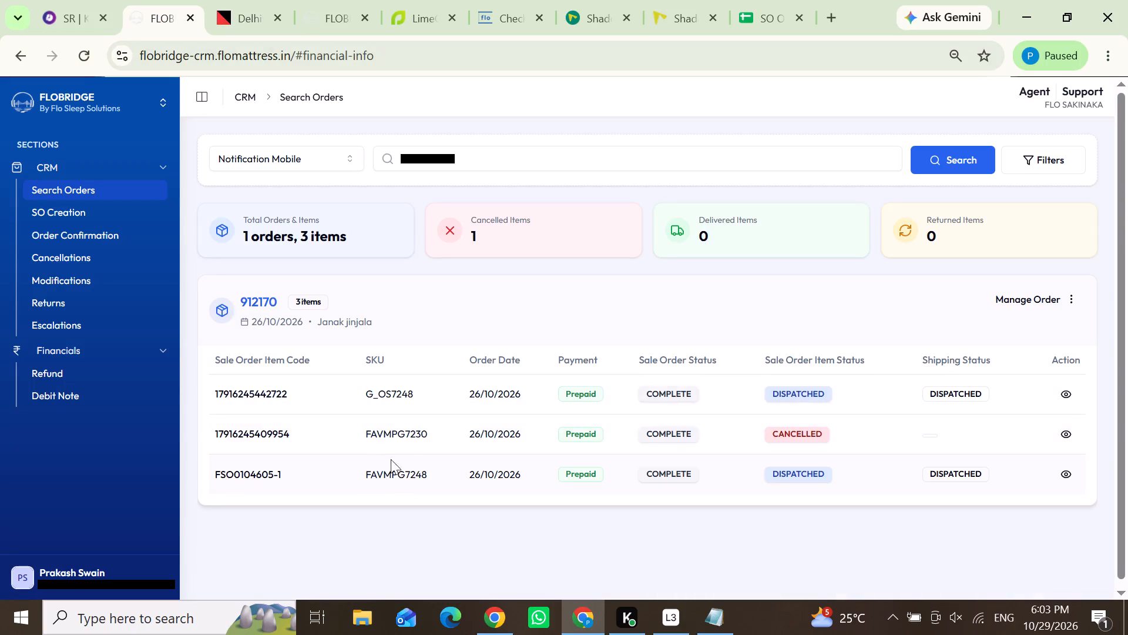
pyautogui.click(70, 12)
pyautogui.click(167, 510)
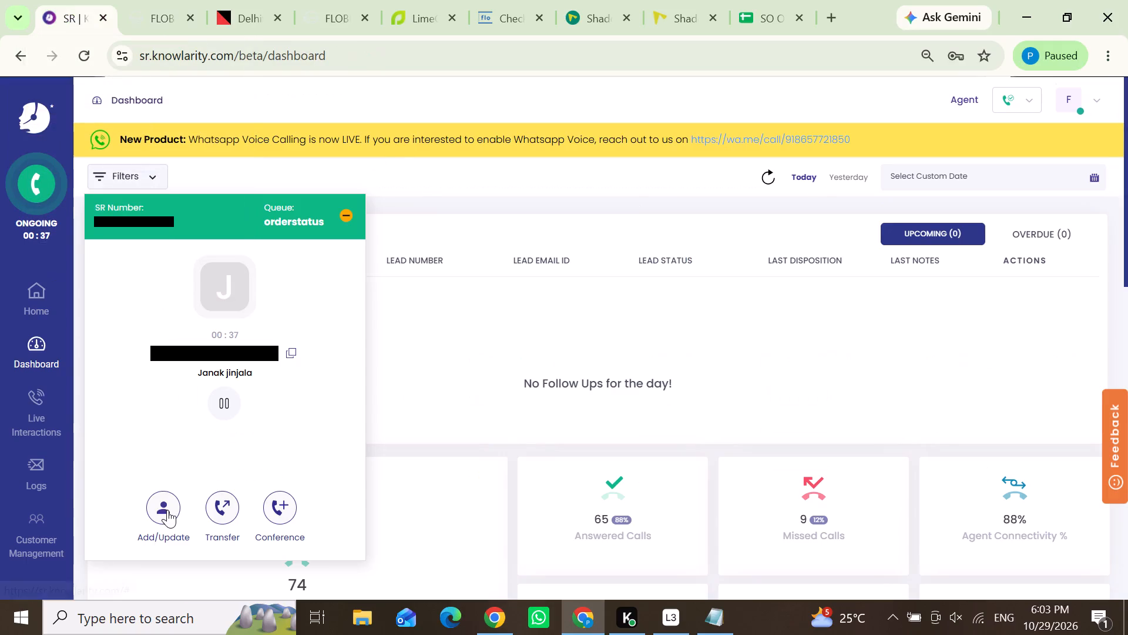
pyautogui.scroll(-1, 276, 416)
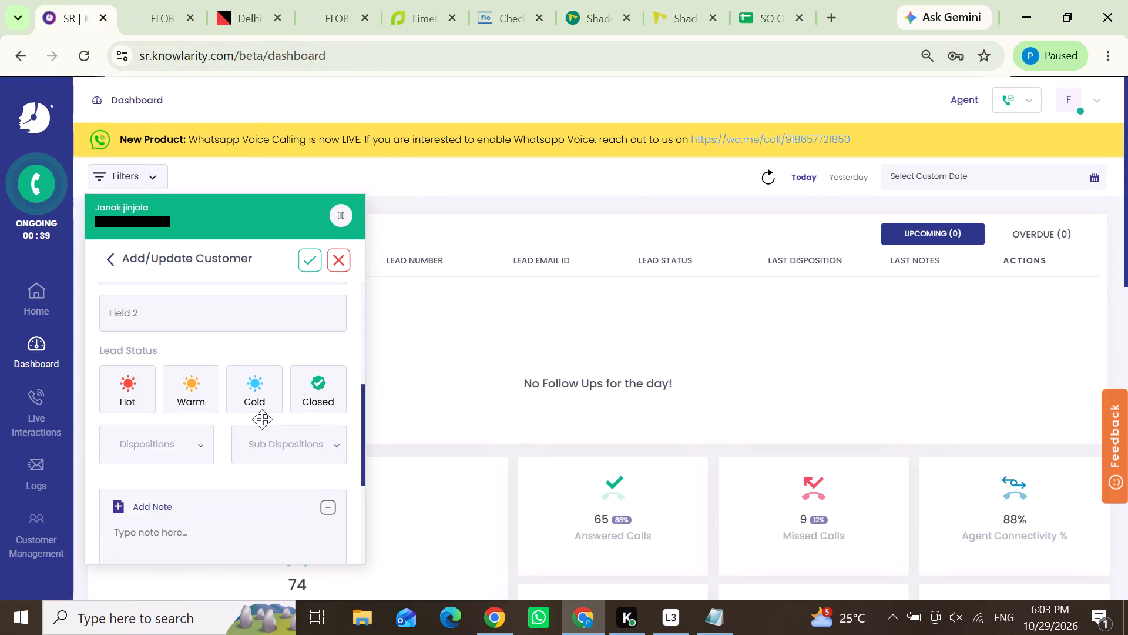
pyautogui.click(200, 443)
pyautogui.moveTo(207, 487); pyautogui.dragTo(206, 499)
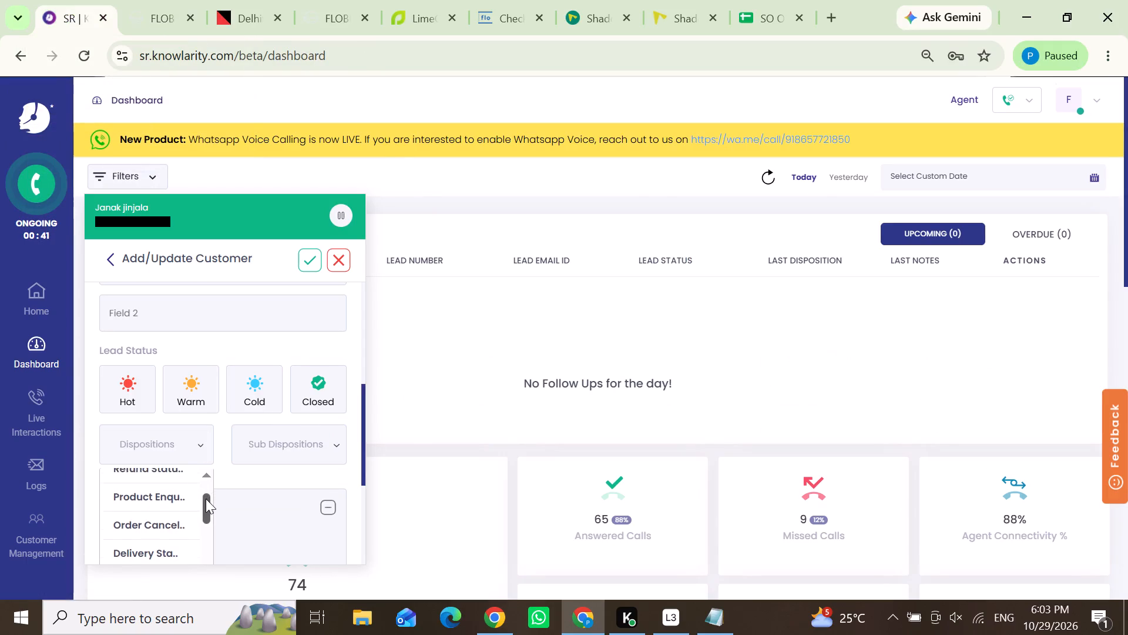
pyautogui.moveTo(206, 499); pyautogui.dragTo(205, 501)
pyautogui.doubleClick(161, 537)
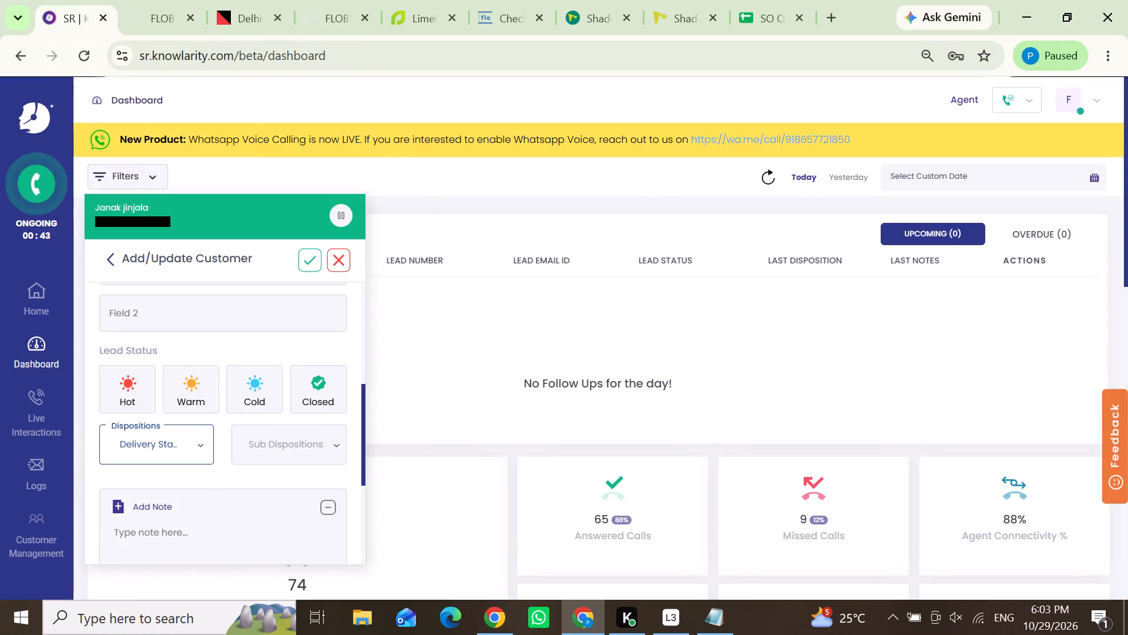
pyautogui.hotkey('ctrl', 'v')
pyautogui.click(303, 262)
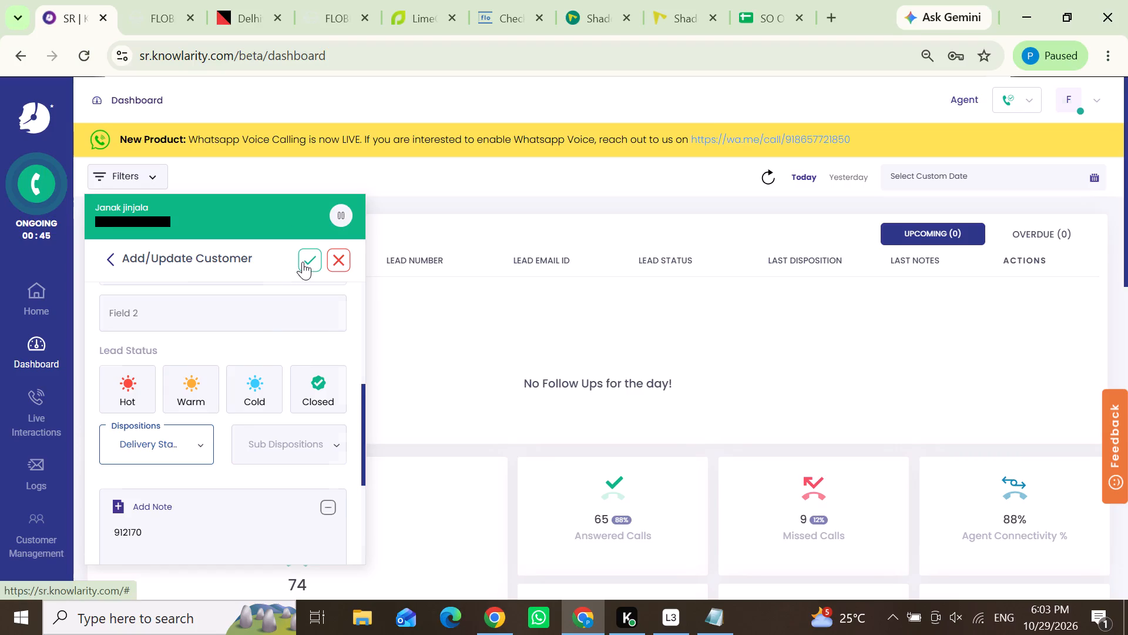
pyautogui.click(127, 1)
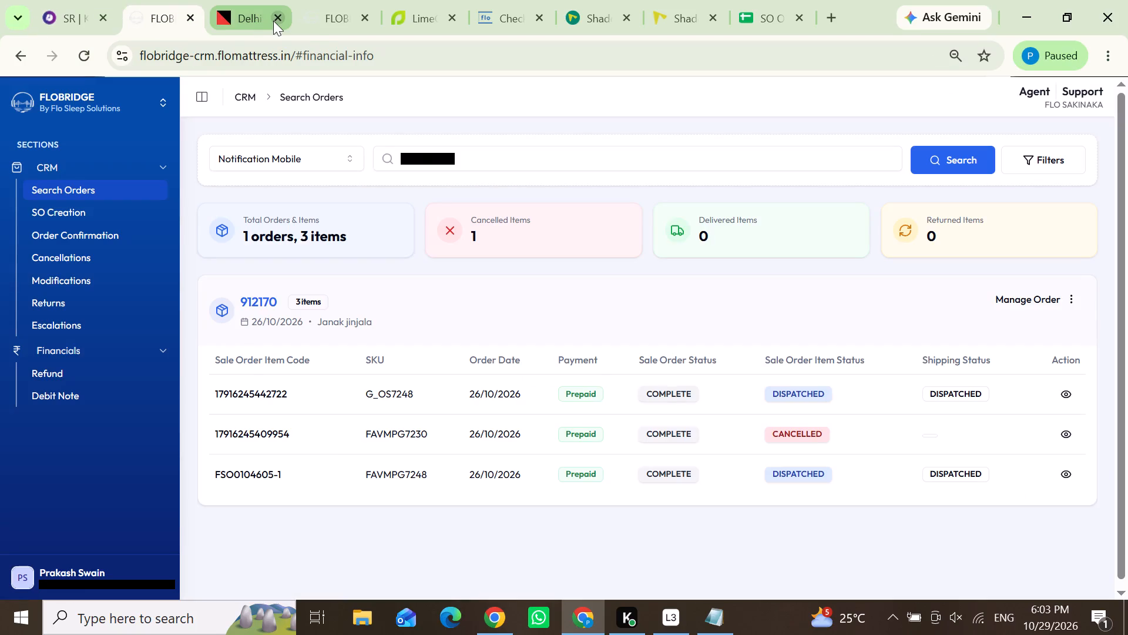
pyautogui.moveTo(382, 317); pyautogui.dragTo(322, 318)
pyautogui.click(409, 325)
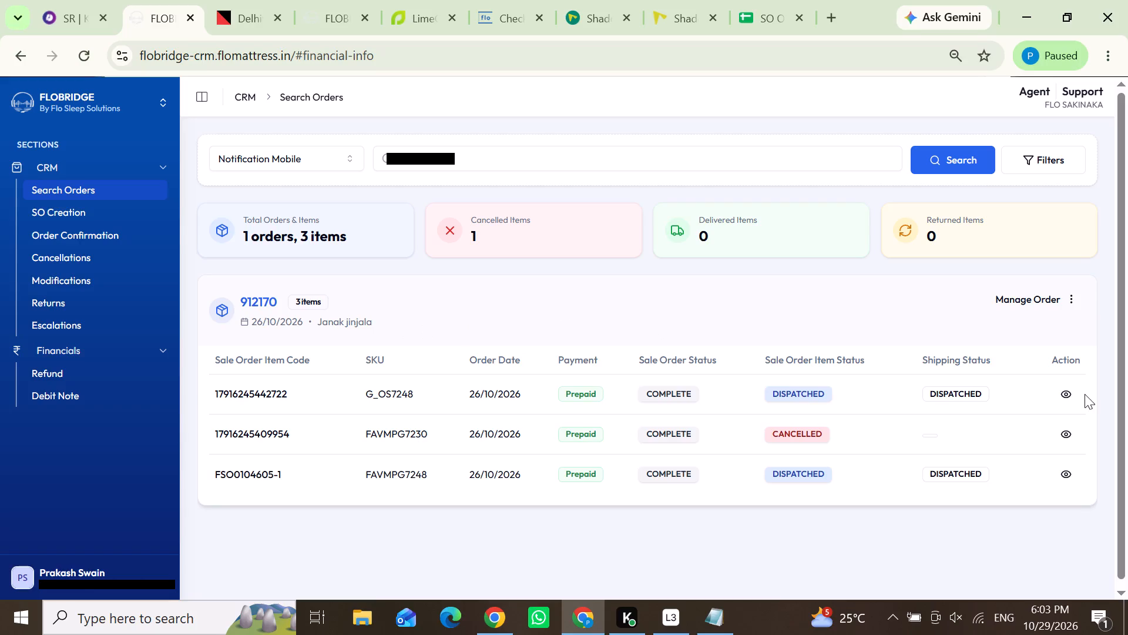
pyautogui.click(1068, 394)
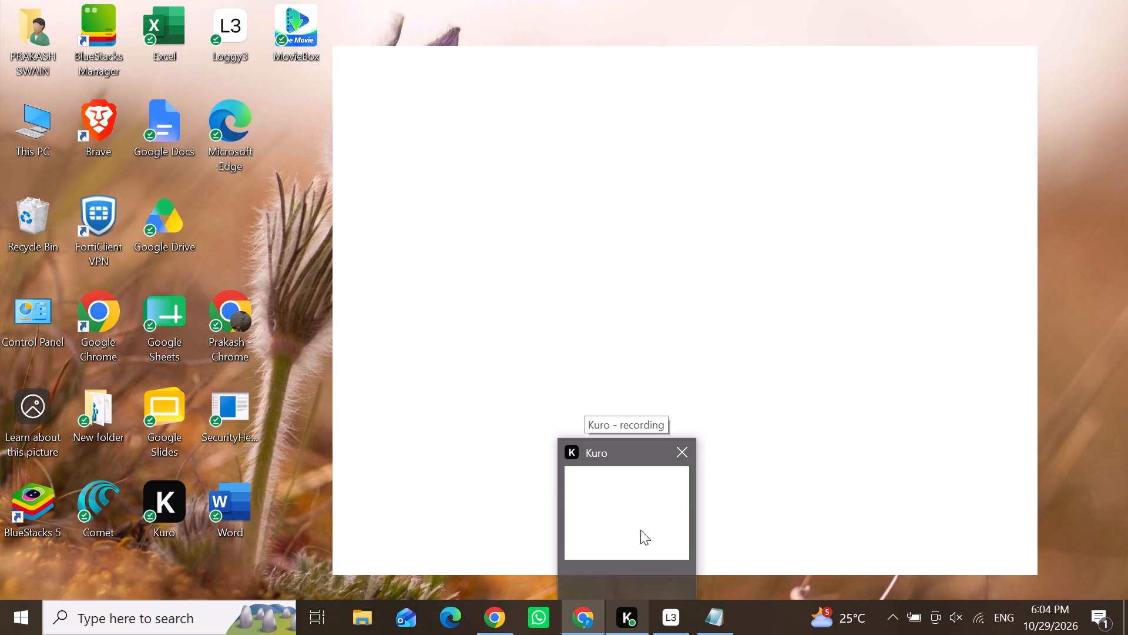
# Switch to the headset research, skim the remaining picks and ask the follow-up "with usb port" in AI Mode.
pyautogui.click(498, 584)
pyautogui.scroll(-1, 535, 483)
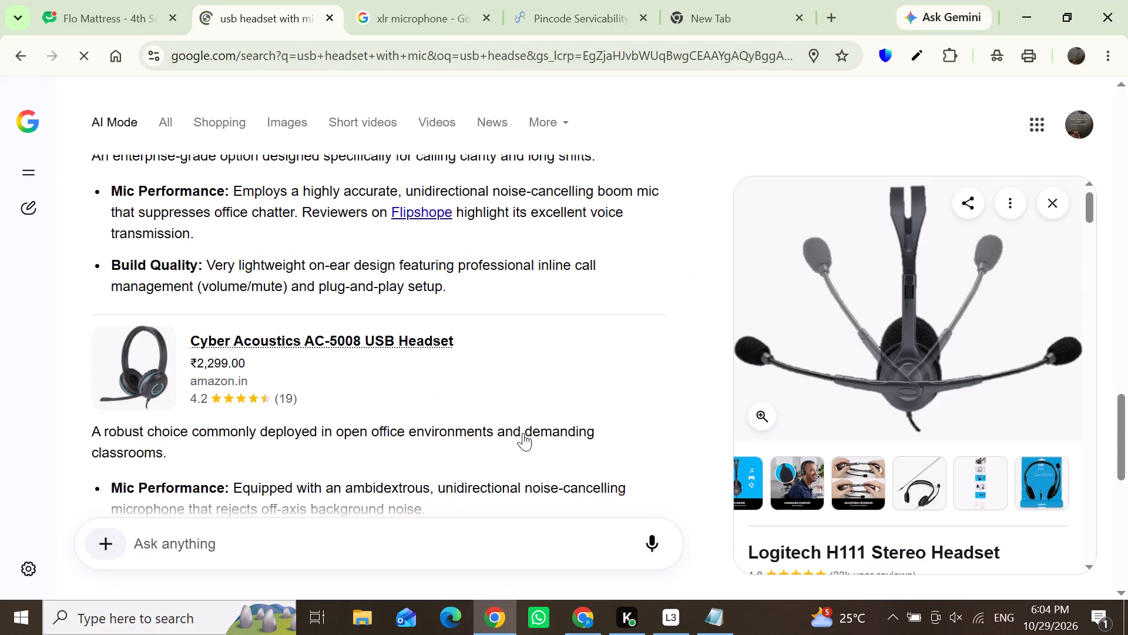
pyautogui.scroll(-3, 448, 388)
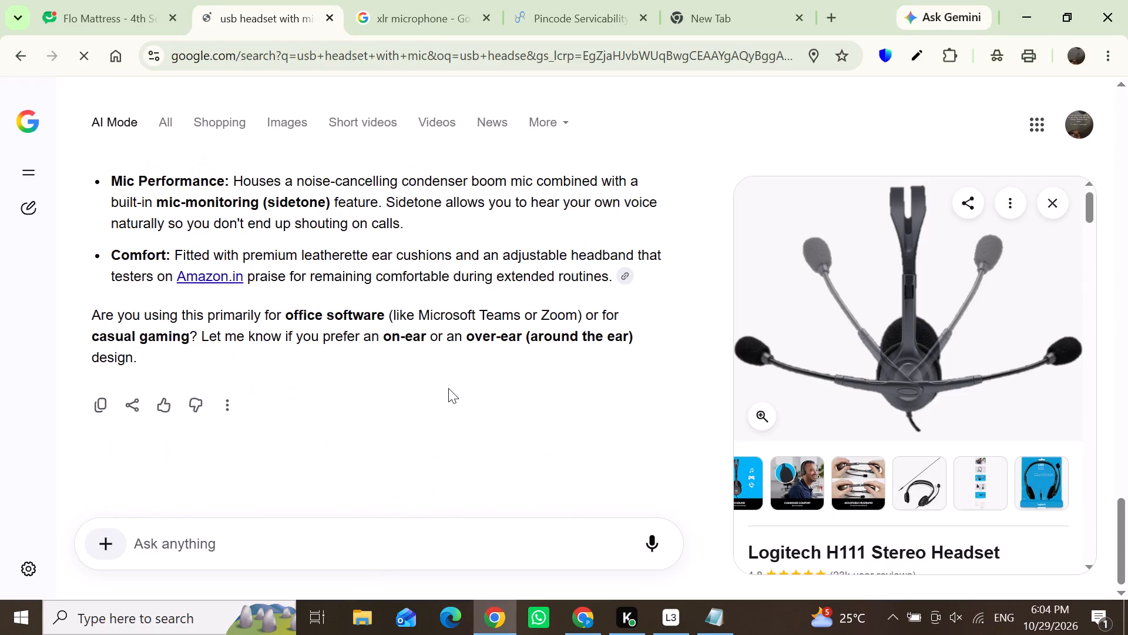
pyautogui.scroll(2, 448, 388)
pyautogui.click(202, 546)
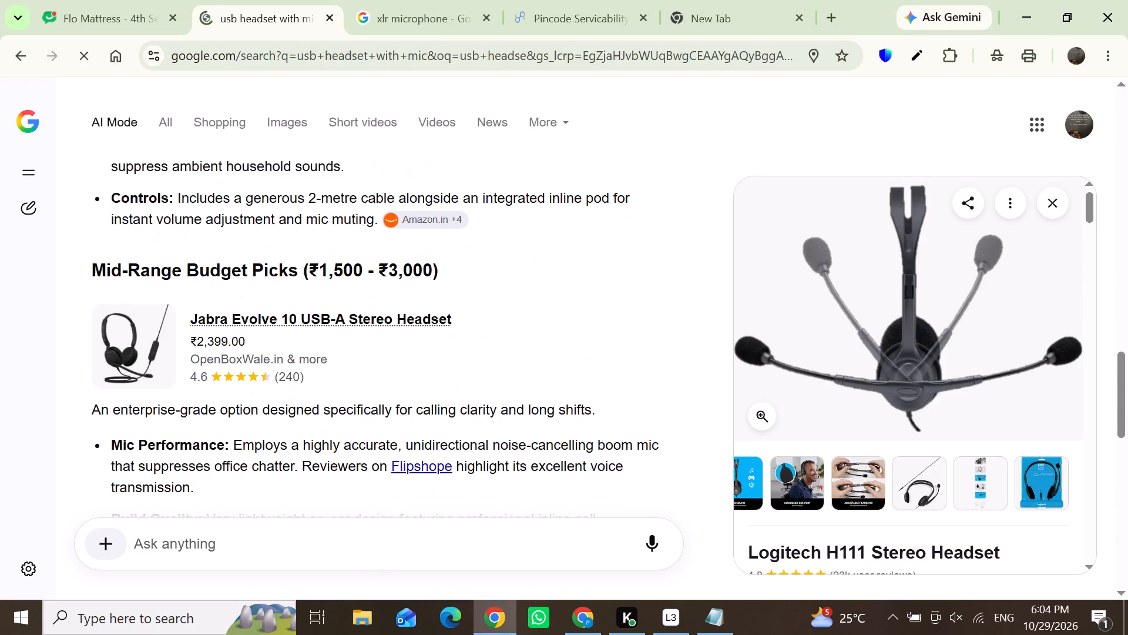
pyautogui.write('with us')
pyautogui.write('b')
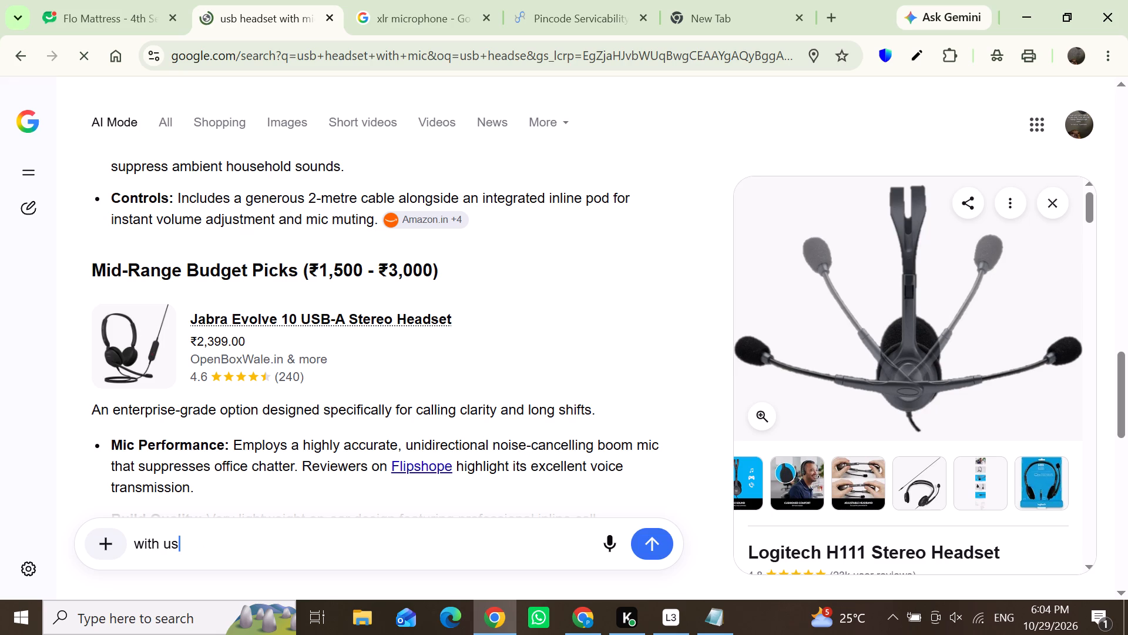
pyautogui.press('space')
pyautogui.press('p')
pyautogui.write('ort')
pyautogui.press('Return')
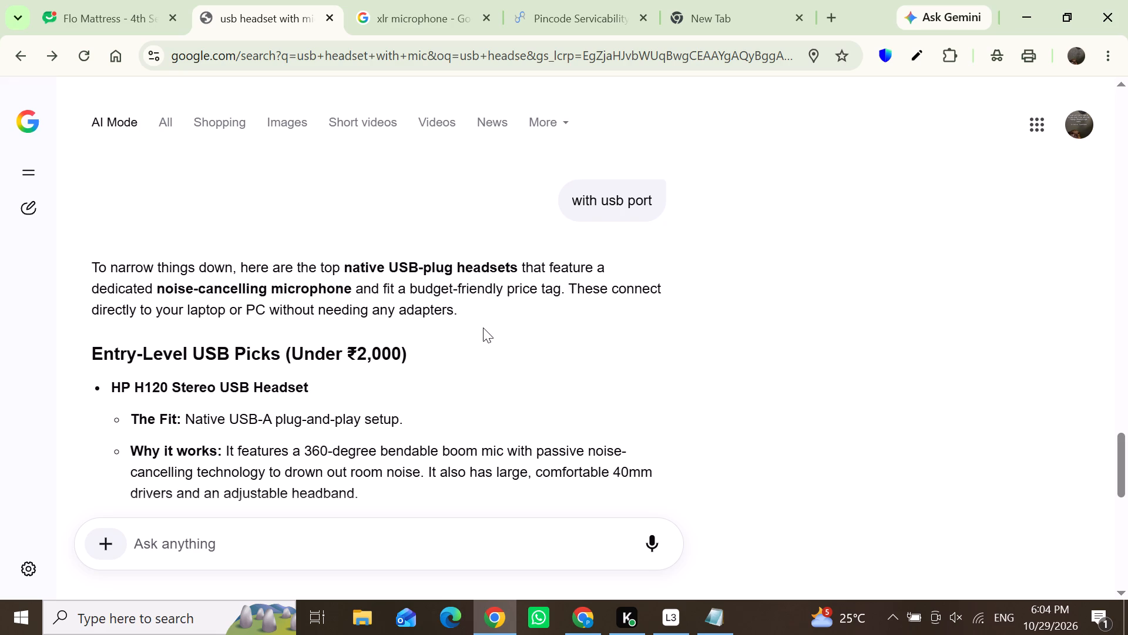
# Read through the entry-level and mid-range native USB headset picks in the new AI Mode answer.
pyautogui.scroll(-1, 480, 333)
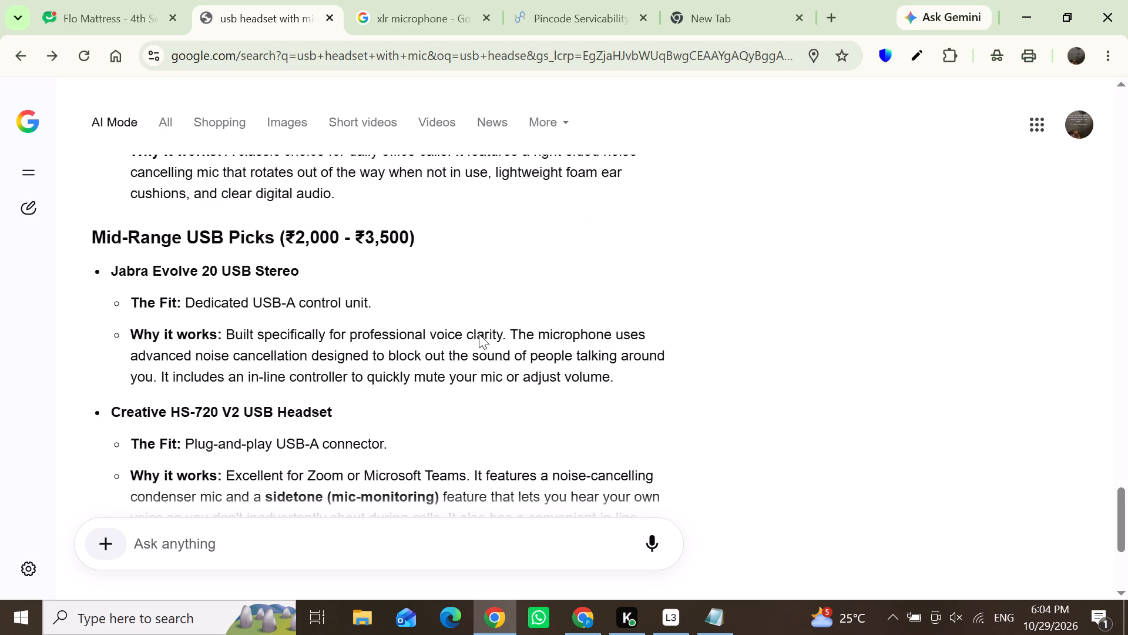
pyautogui.scroll(1, 479, 334)
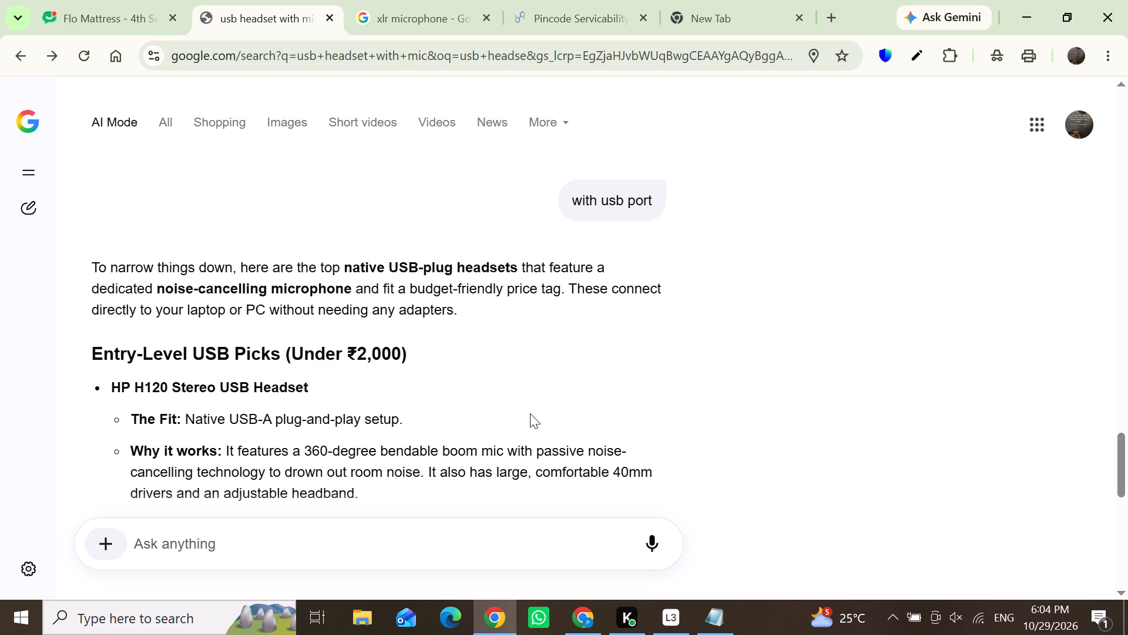
pyautogui.scroll(-1, 530, 413)
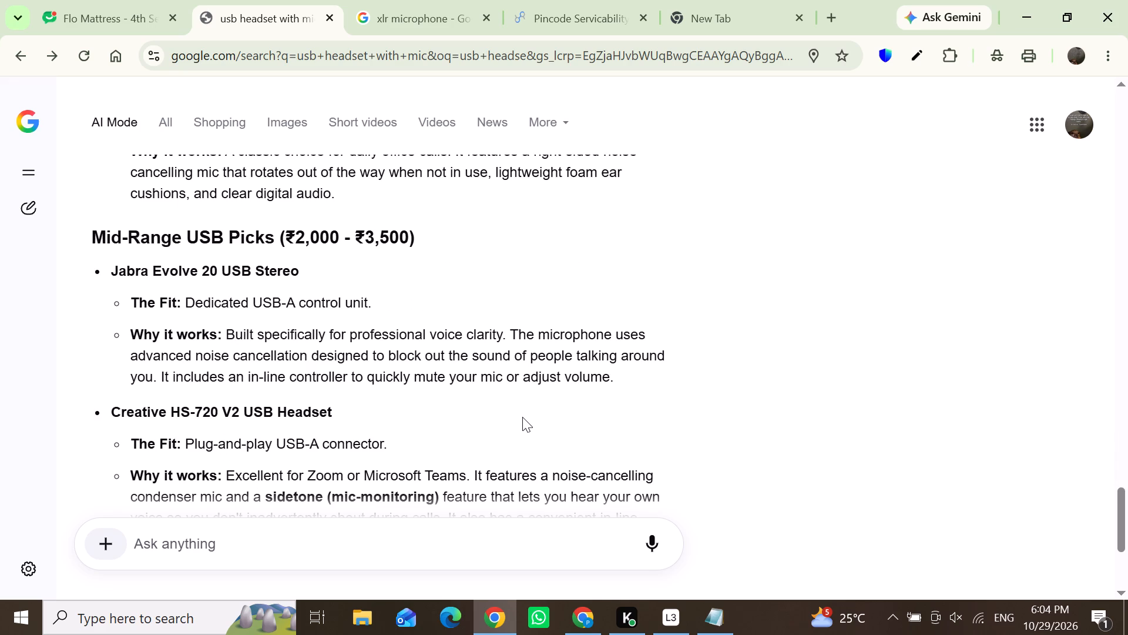
pyautogui.scroll(1, 522, 417)
pyautogui.scroll(-1, 522, 417)
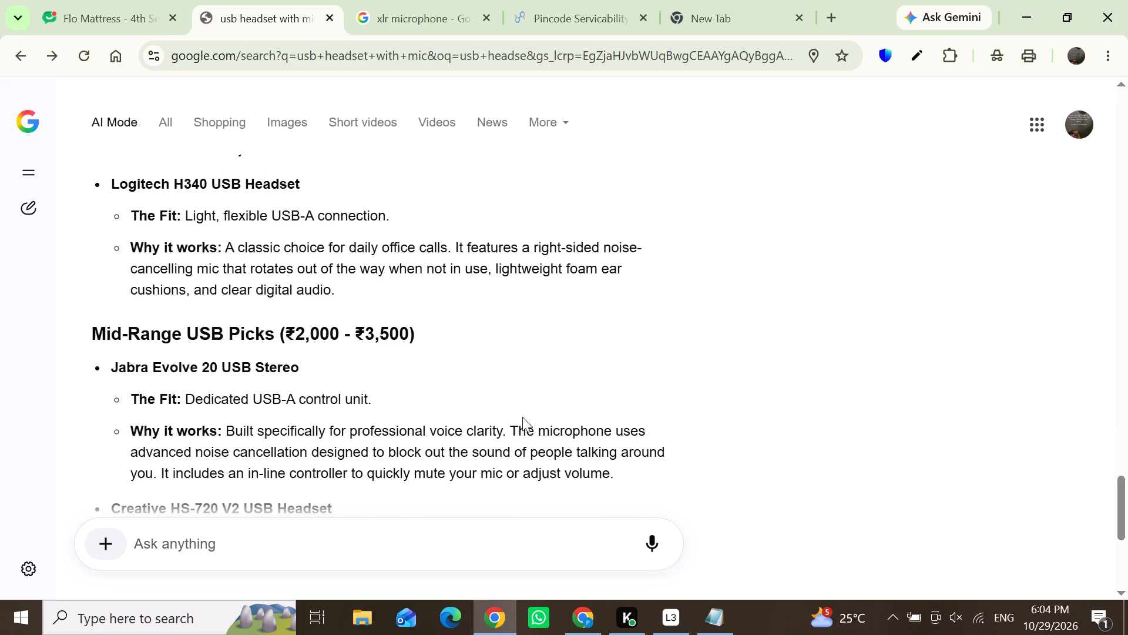
pyautogui.scroll(-1, 522, 417)
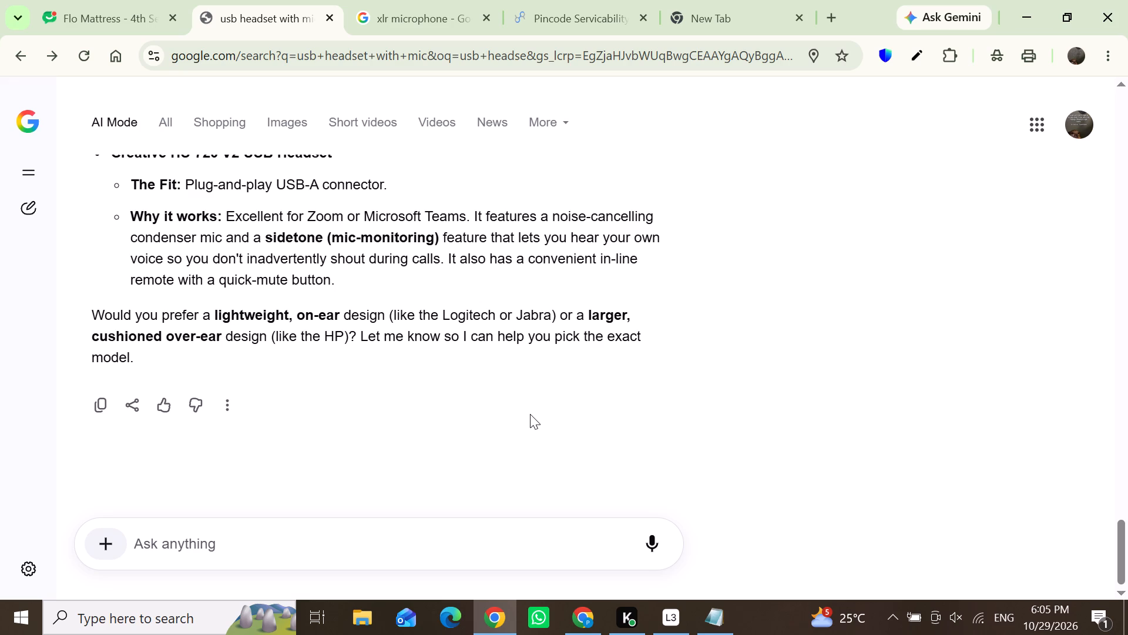
# Copy the new caller's number from the Knowlarity call and search FLOBRIDGE orders by Notification Mobile, without the number's leading prefix.
pyautogui.click(578, 618)
pyautogui.click(96, 0)
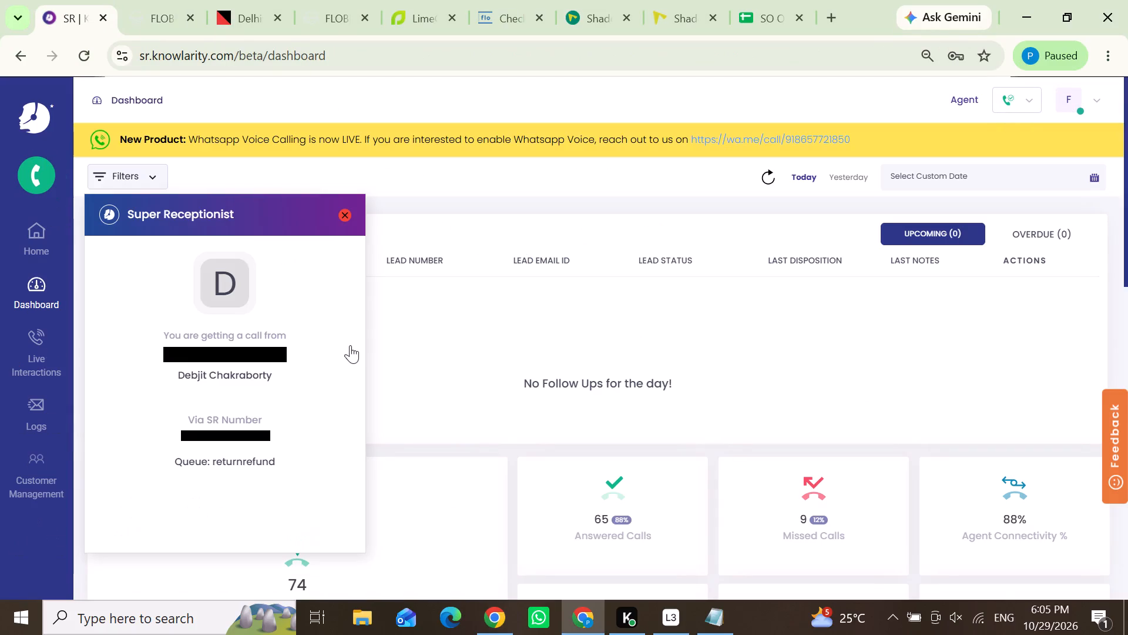
pyautogui.click(287, 353)
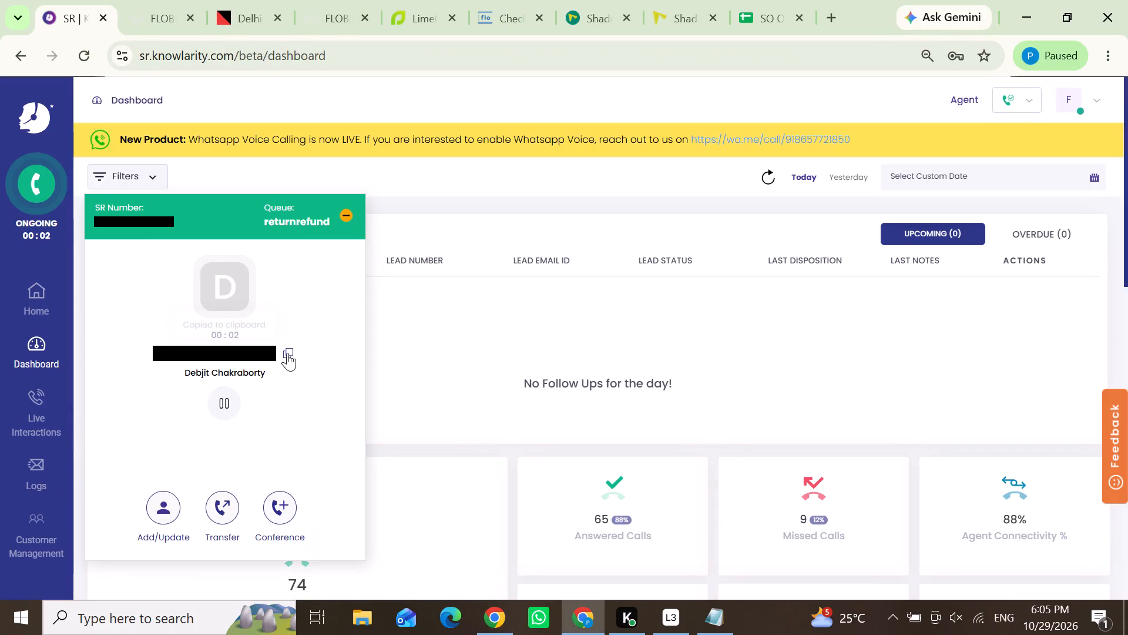
pyautogui.click(137, 0)
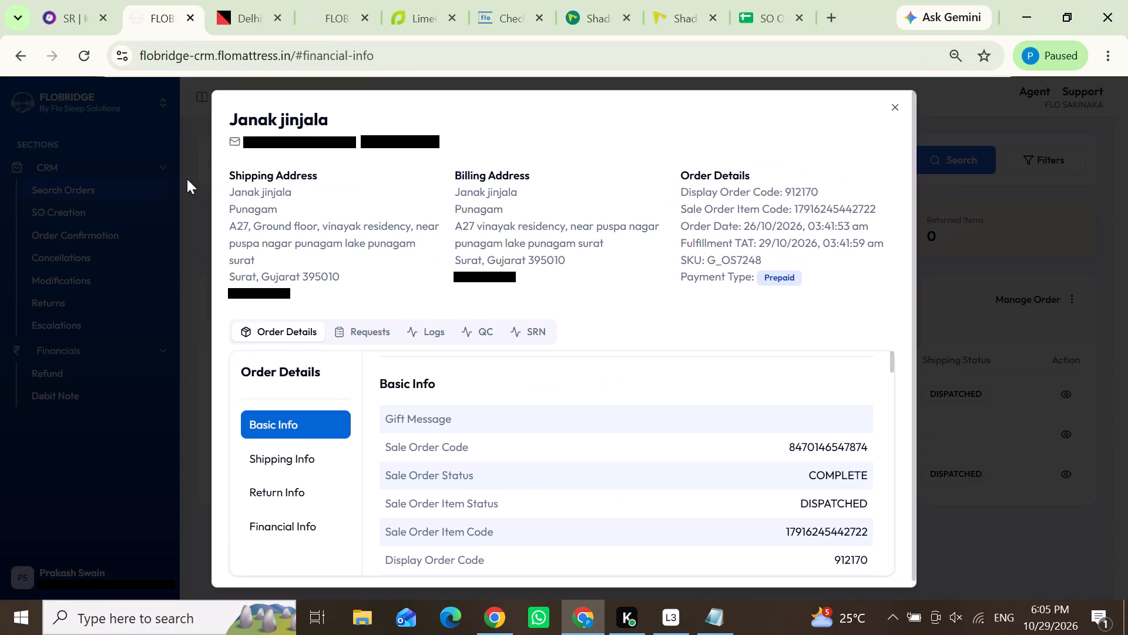
pyautogui.click(187, 179)
pyautogui.moveTo(460, 158); pyautogui.dragTo(343, 158)
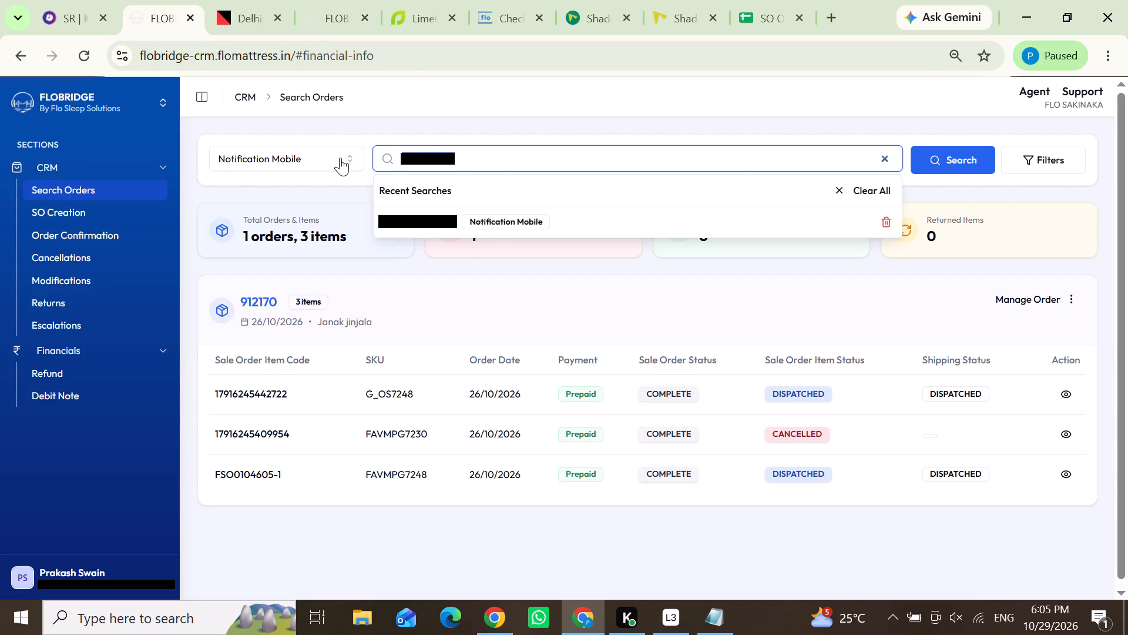
pyautogui.hotkey('ctrl', 'v')
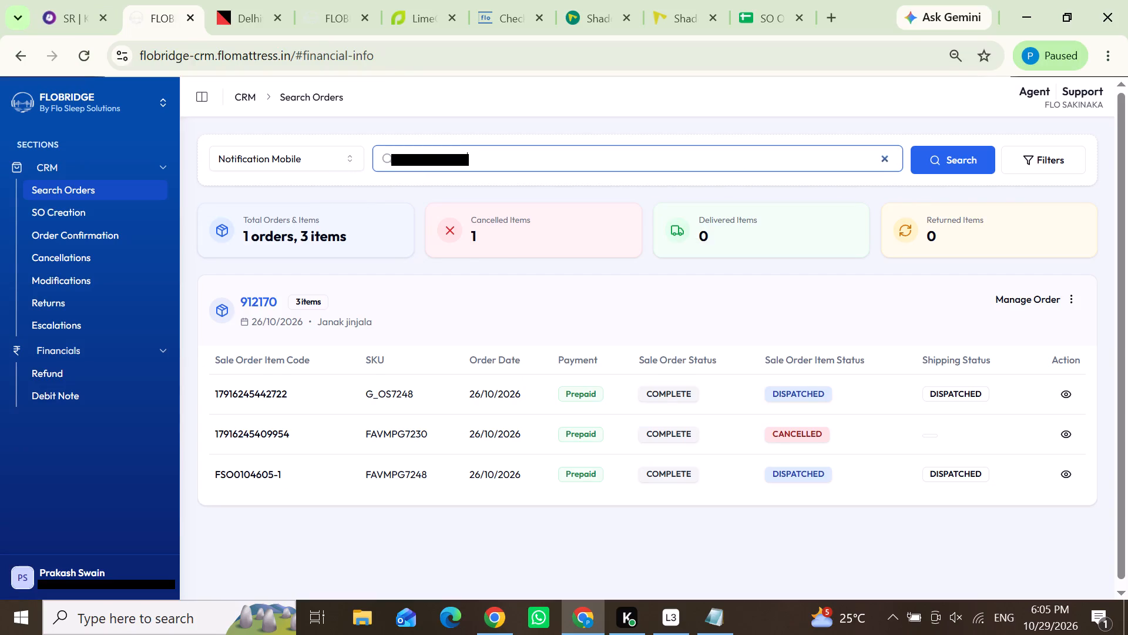
pyautogui.moveTo(418, 156); pyautogui.dragTo(385, 156)
pyautogui.press('BackSpace')
pyautogui.click(969, 161)
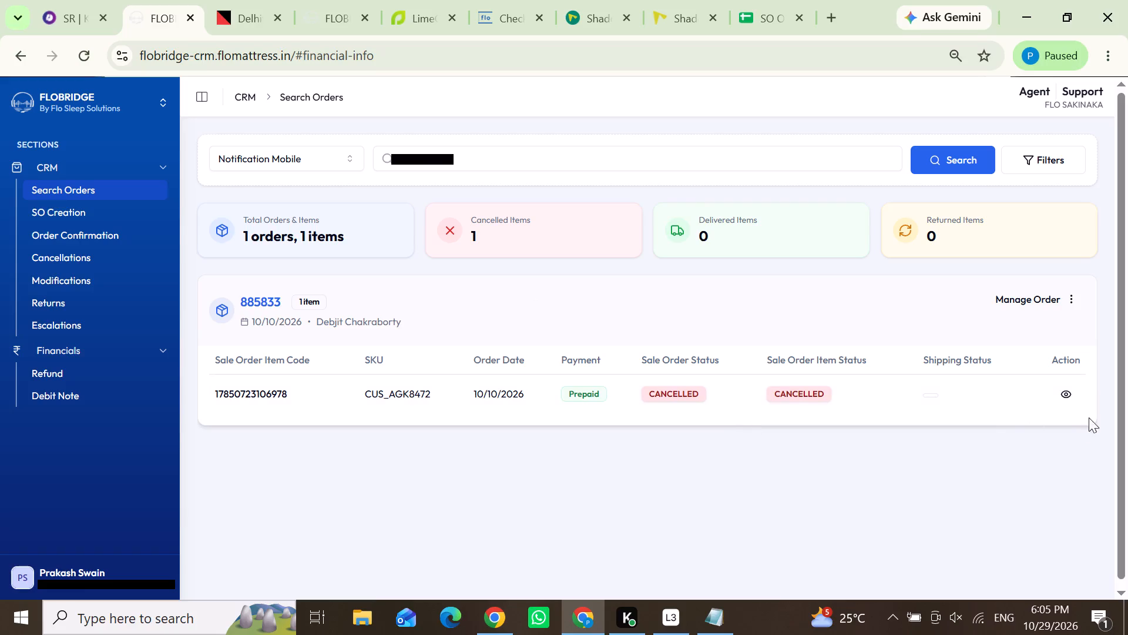
pyautogui.click(1075, 397)
pyautogui.click(431, 323)
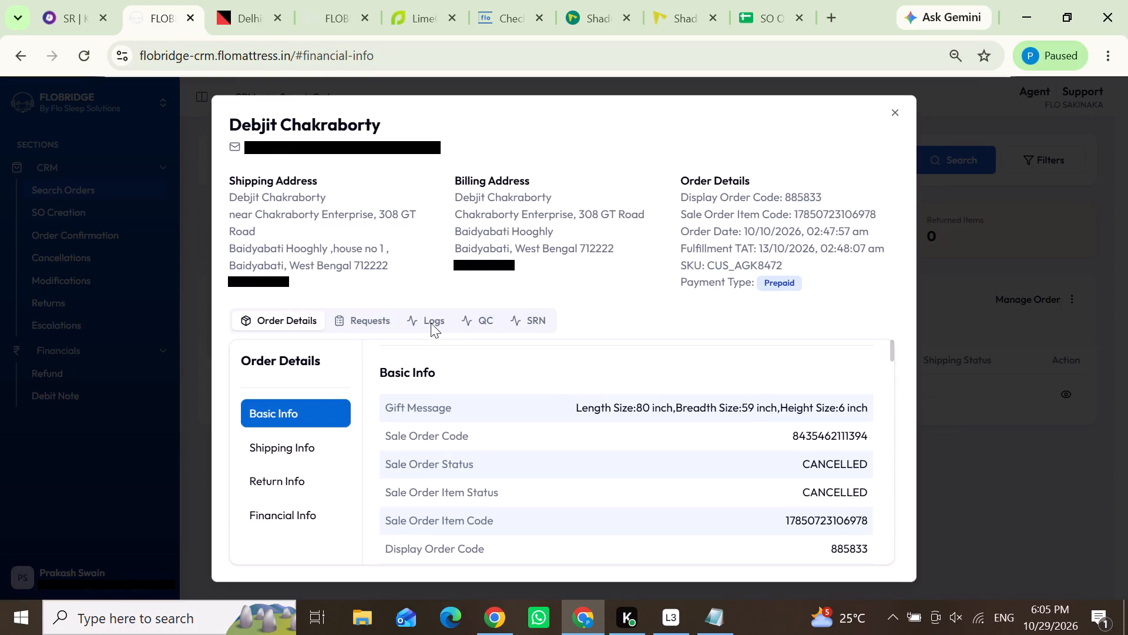
pyautogui.scroll(-2, 519, 515)
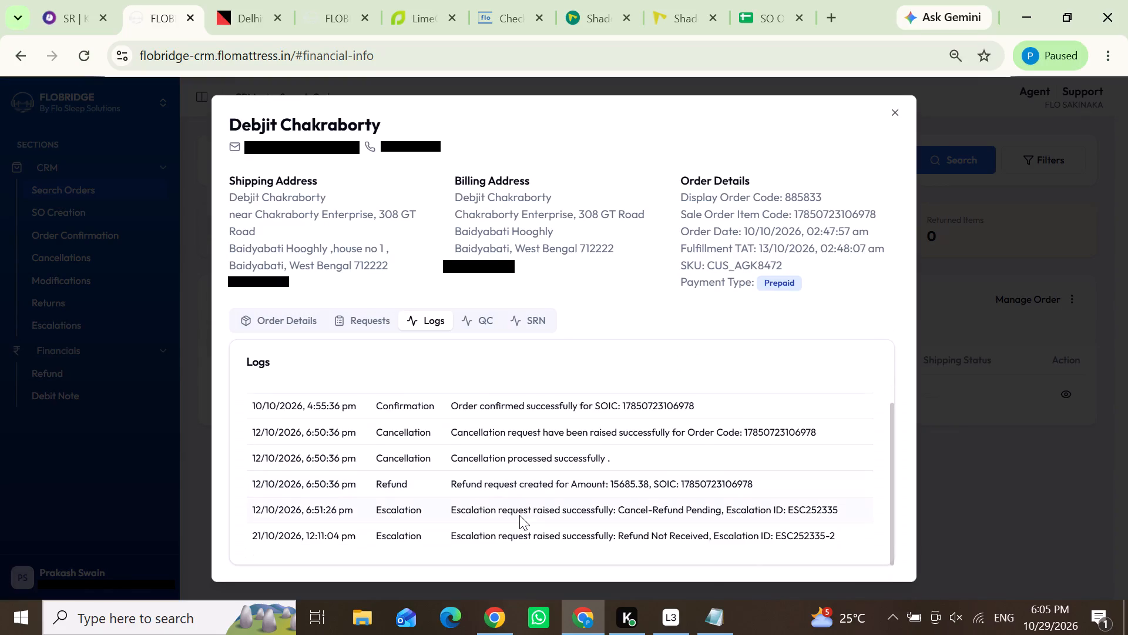
pyautogui.click(1019, 473)
pyautogui.moveTo(293, 302); pyautogui.dragTo(242, 299)
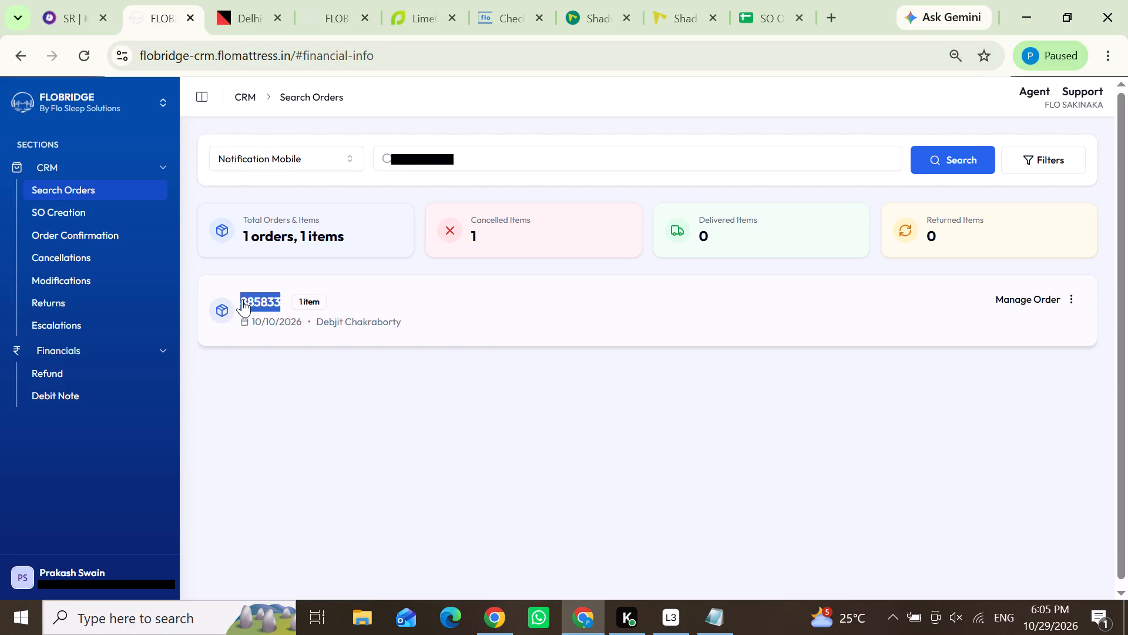
pyautogui.hotkey('ctrl', 'c')
pyautogui.hotkey('ctrl', 'c')
pyautogui.click(40, 17)
pyautogui.click(163, 507)
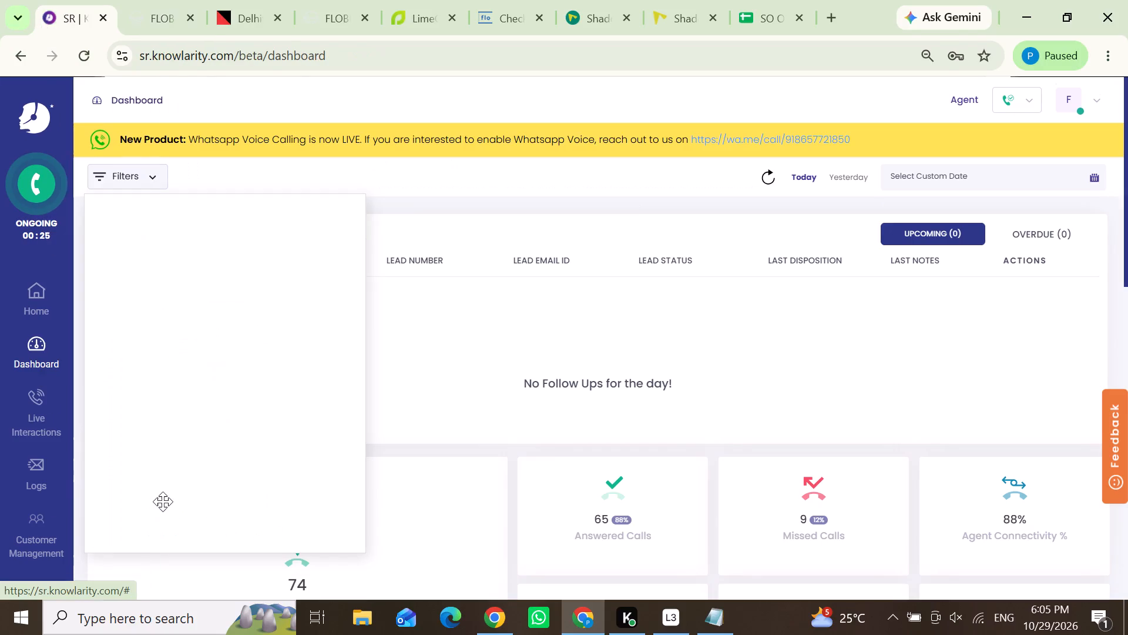
pyautogui.scroll(-2, 226, 443)
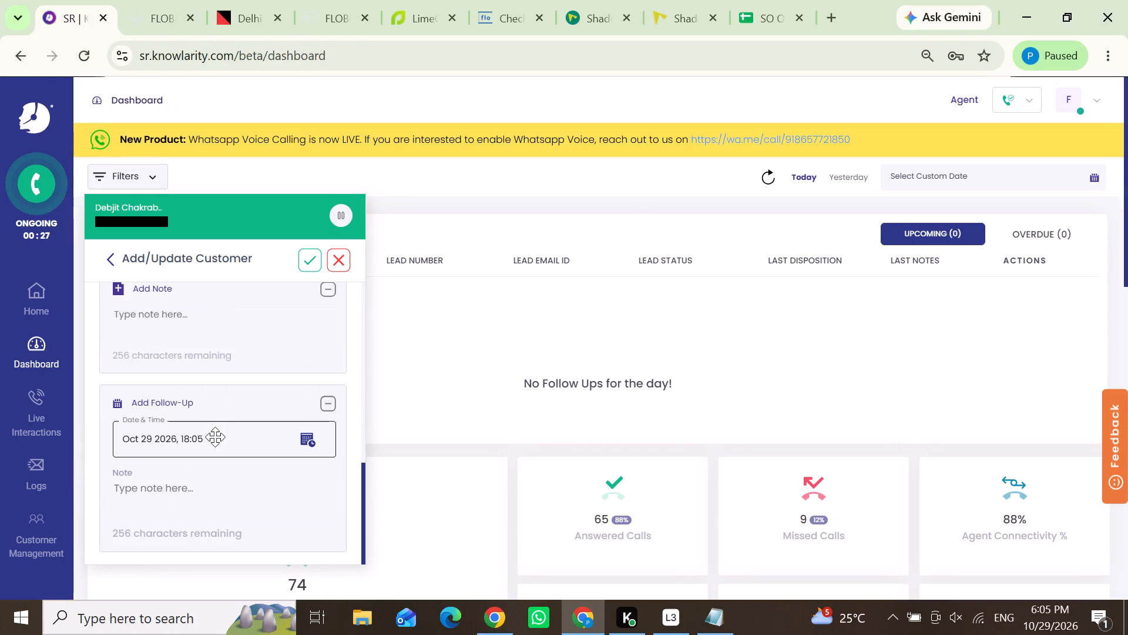
pyautogui.click(196, 315)
pyautogui.hotkey('ctrl', 'v')
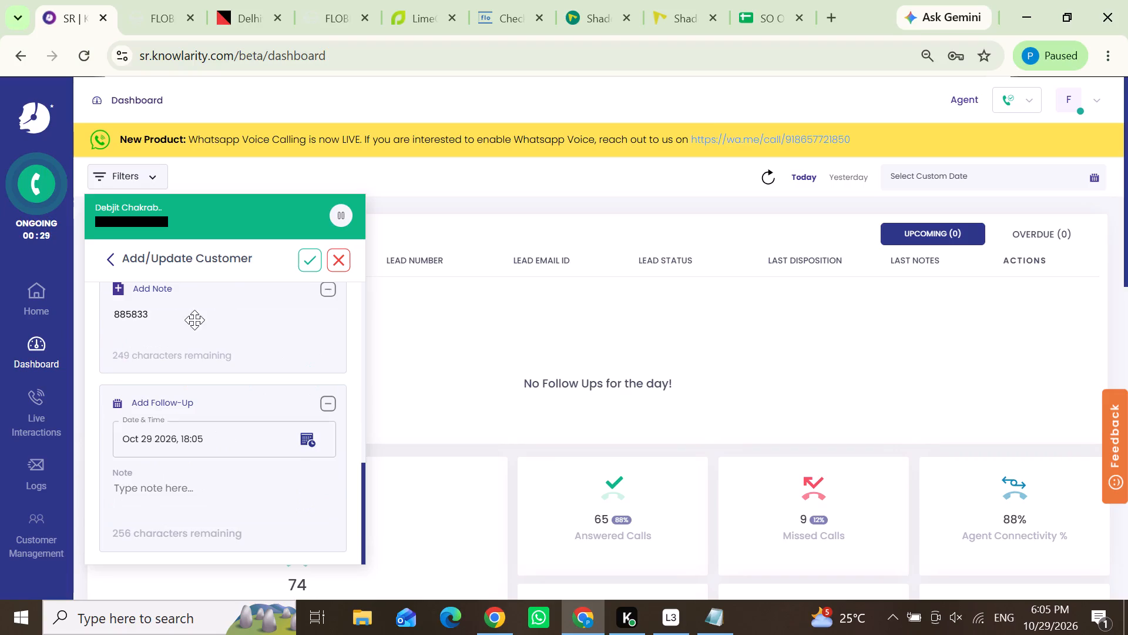
# Set the caller's disposition to Refund Status and save the customer form.
pyautogui.scroll(1, 190, 352)
pyautogui.click(188, 514)
pyautogui.moveTo(206, 557); pyautogui.dragTo(204, 560)
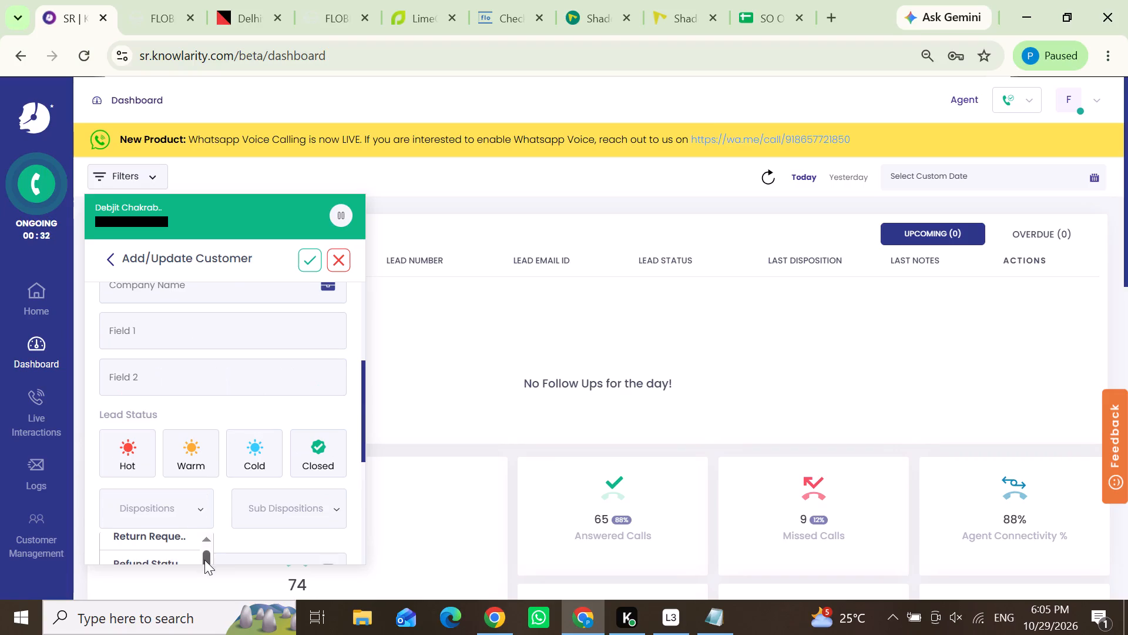
pyautogui.moveTo(204, 560); pyautogui.dragTo(204, 563)
pyautogui.click(170, 549)
pyautogui.scroll(1, 239, 413)
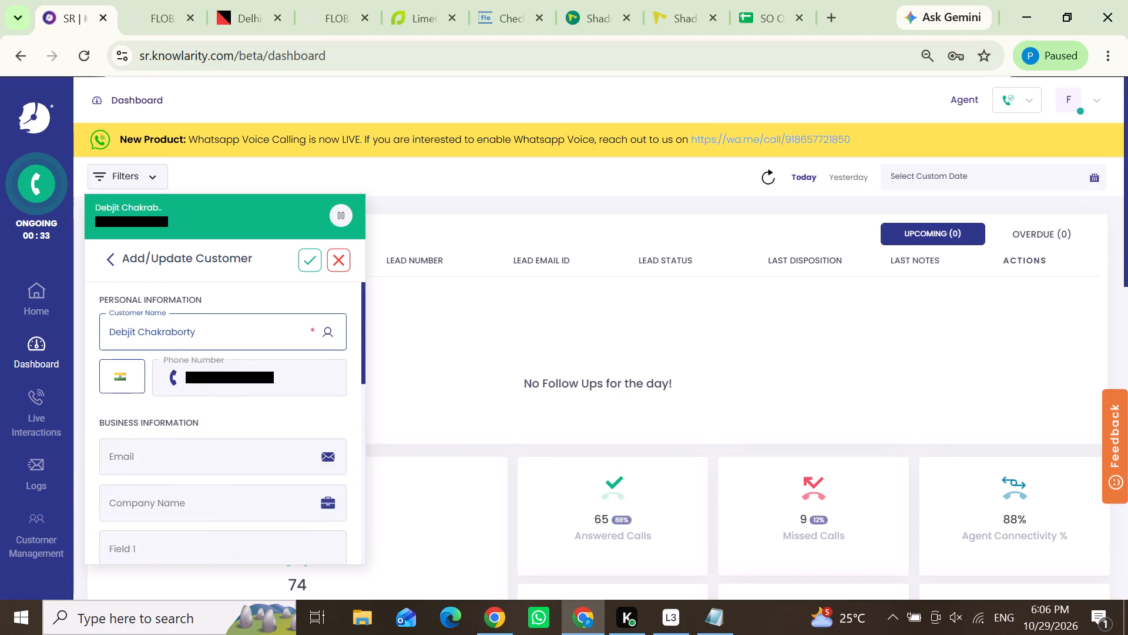
pyautogui.click(312, 260)
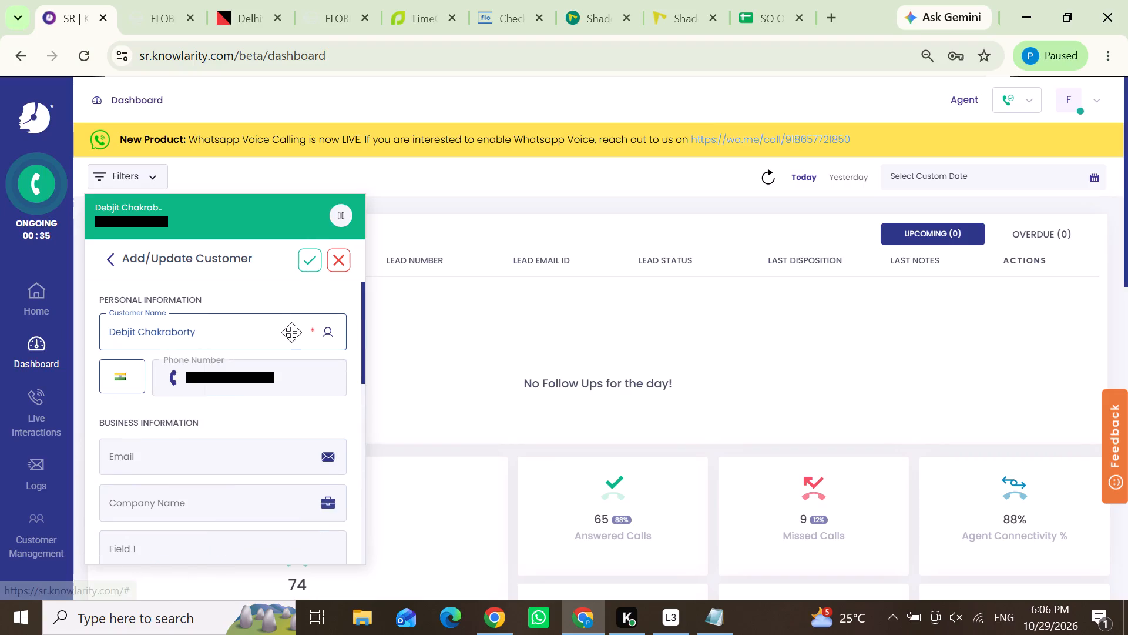
pyautogui.click(171, 0)
pyautogui.click(382, 320)
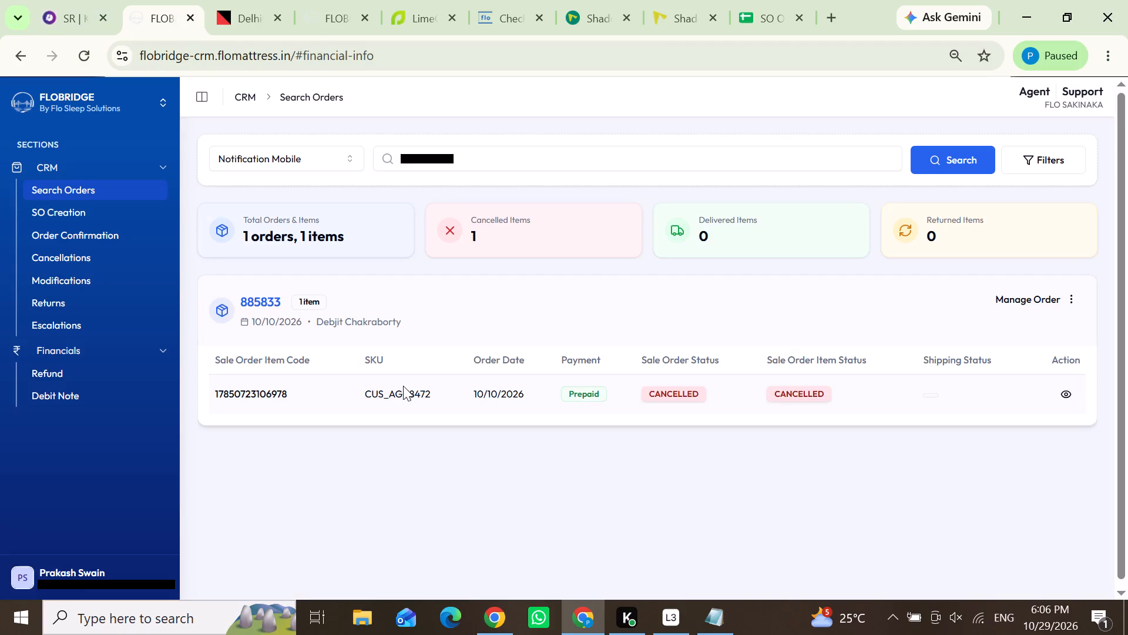
pyautogui.moveTo(290, 303); pyautogui.dragTo(240, 303)
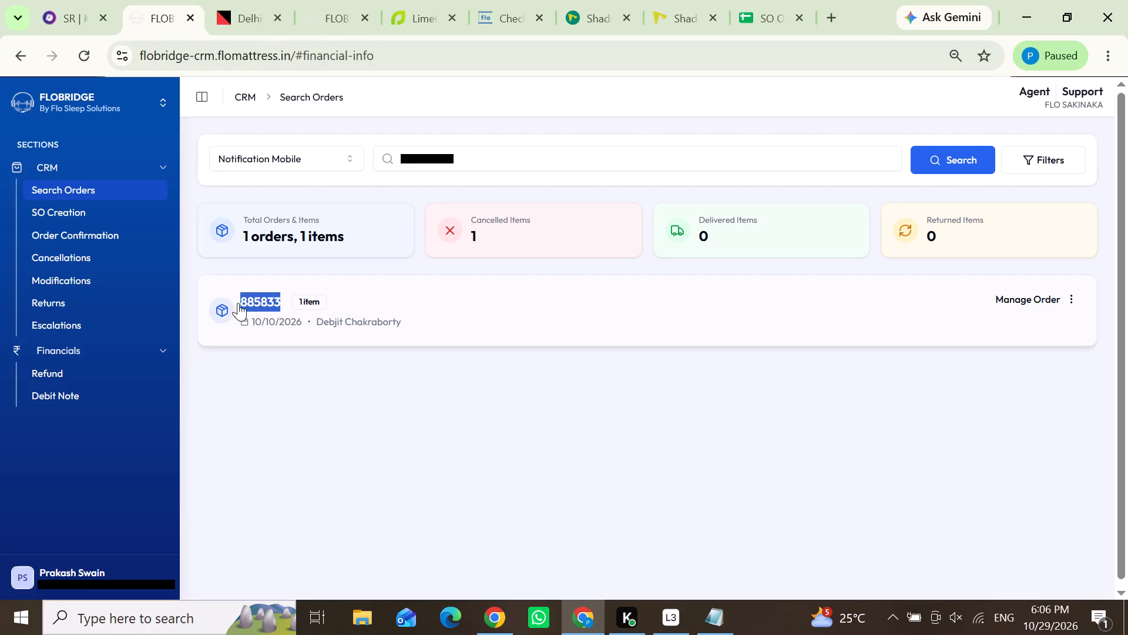
pyautogui.hotkey('ctrl', 'c')
pyautogui.click(131, 377)
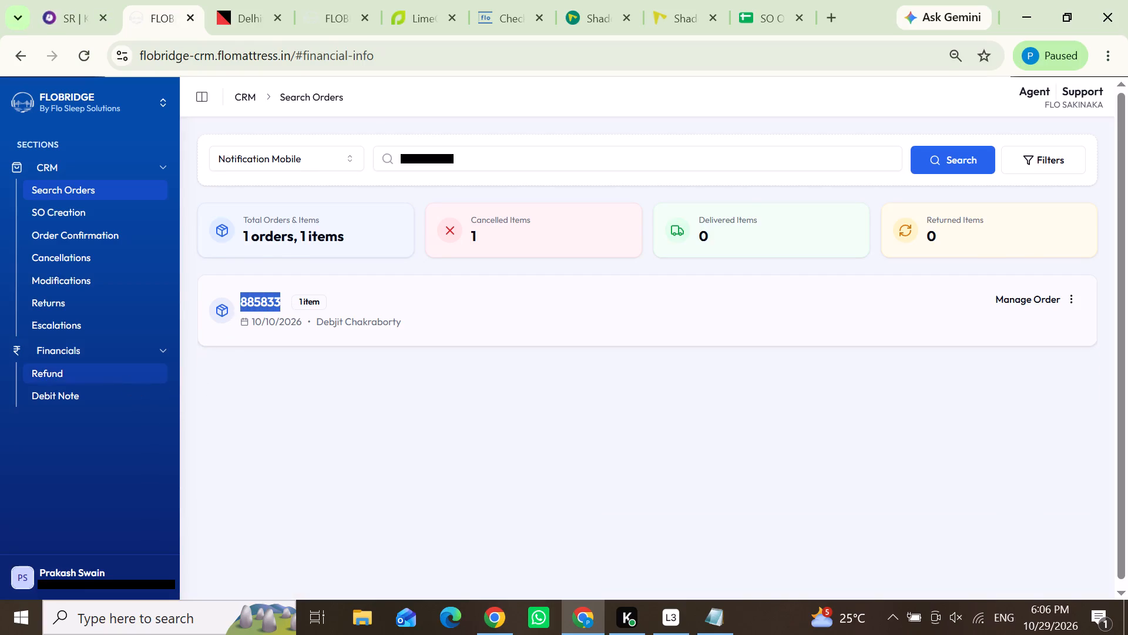
pyautogui.click(441, 323)
pyautogui.hotkey('ctrl', 'v')
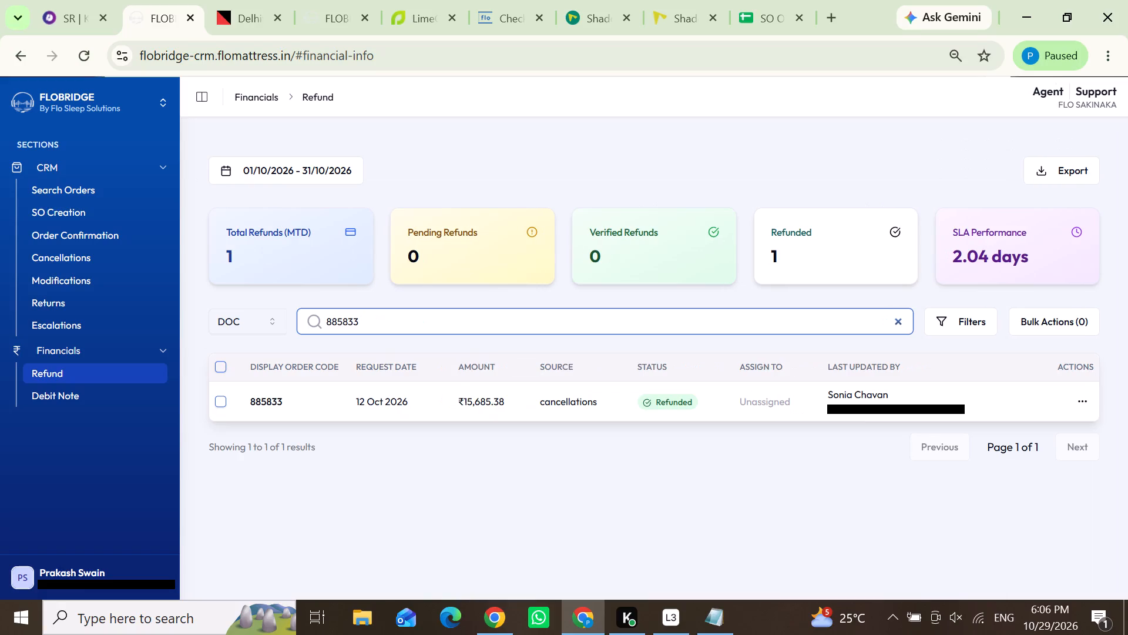
pyautogui.click(1083, 397)
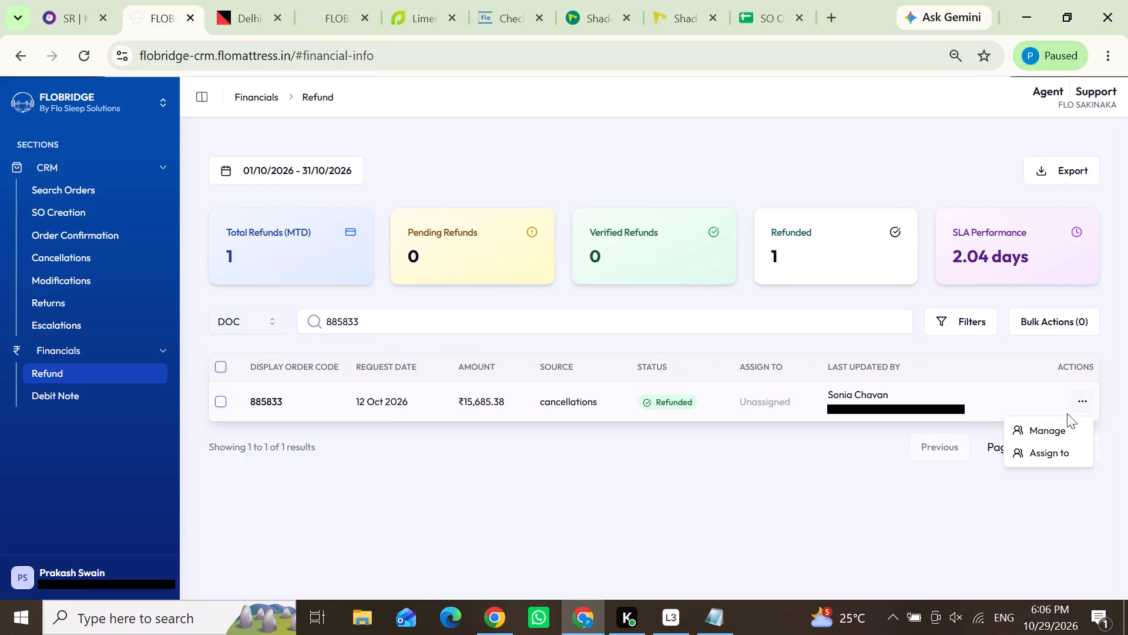
pyautogui.click(1052, 425)
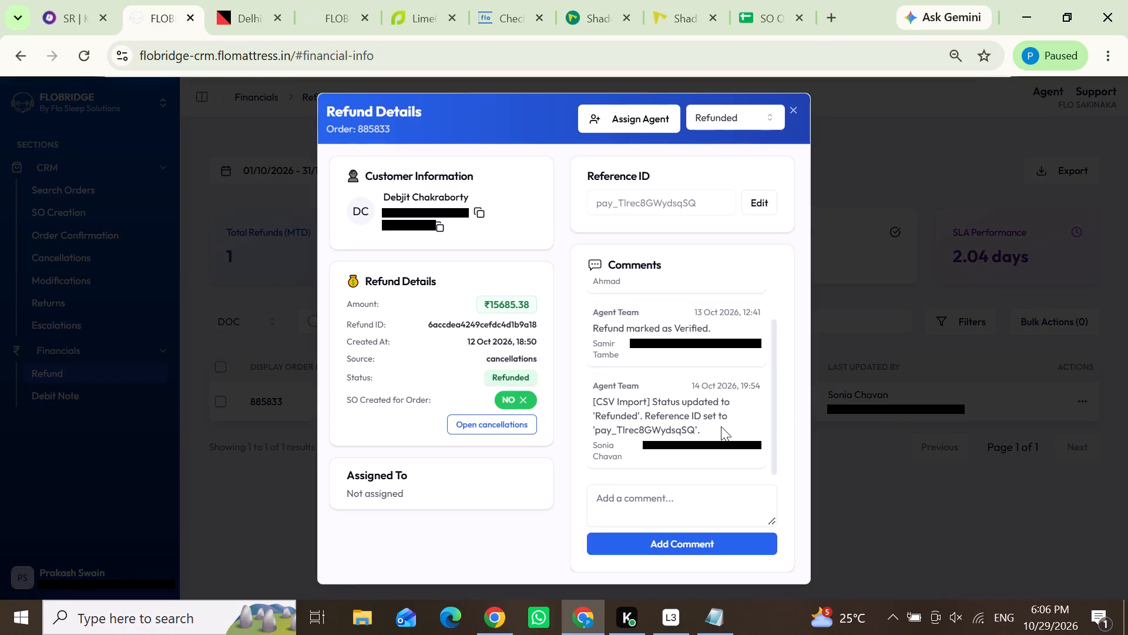
pyautogui.scroll(1, 720, 426)
pyautogui.scroll(-2, 720, 426)
pyautogui.scroll(1, 720, 426)
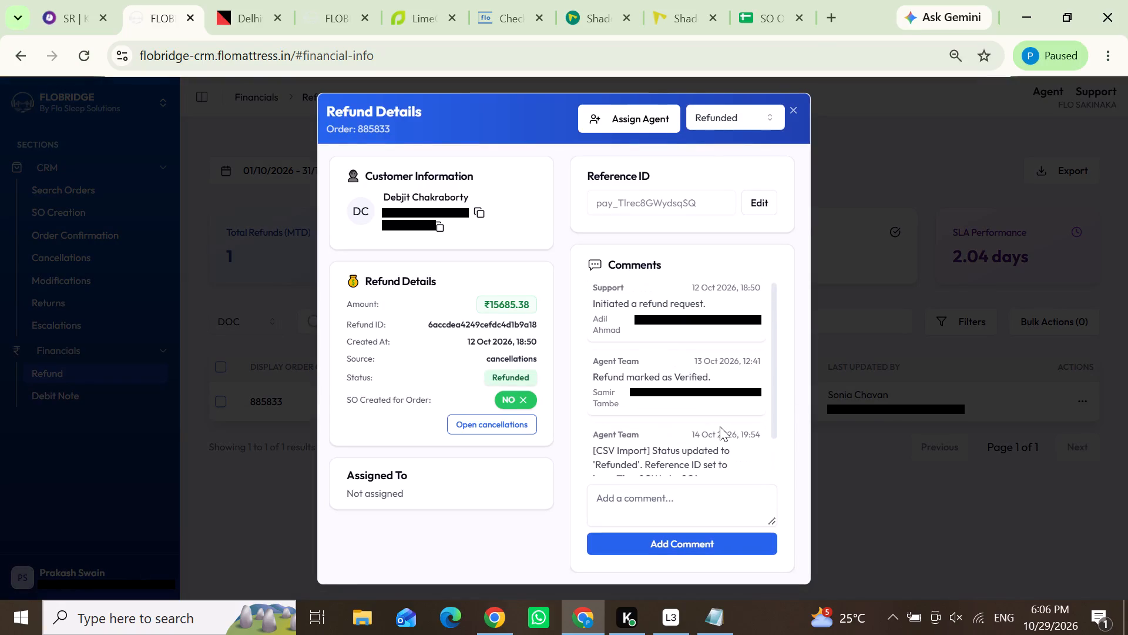
pyautogui.scroll(2, 719, 426)
pyautogui.moveTo(772, 390); pyautogui.dragTo(772, 436)
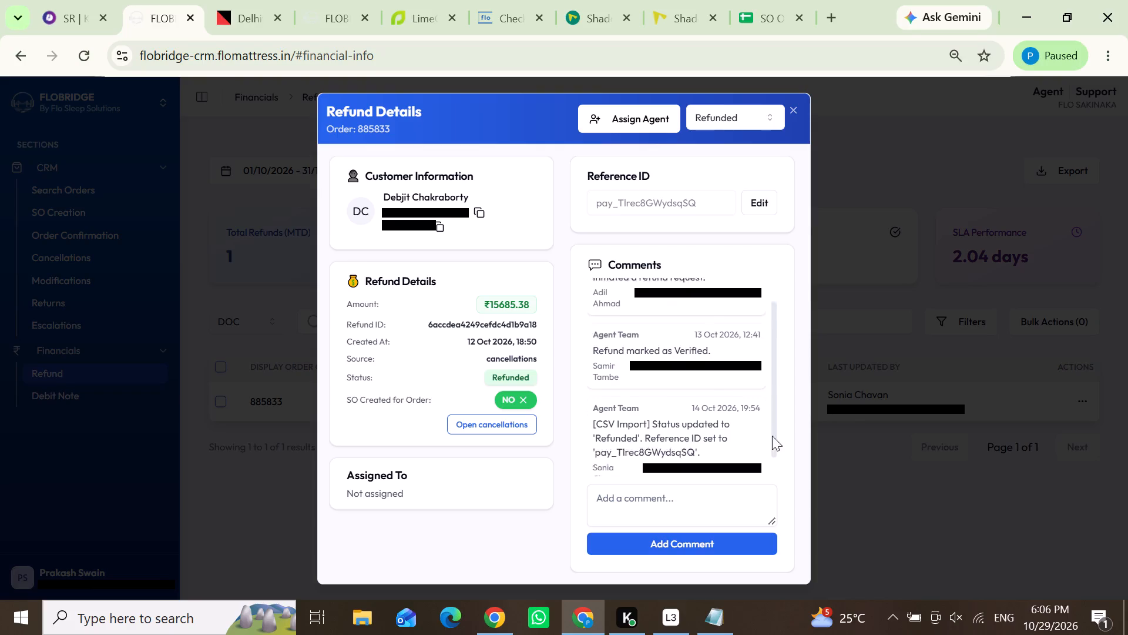
pyautogui.moveTo(772, 436); pyautogui.dragTo(771, 456)
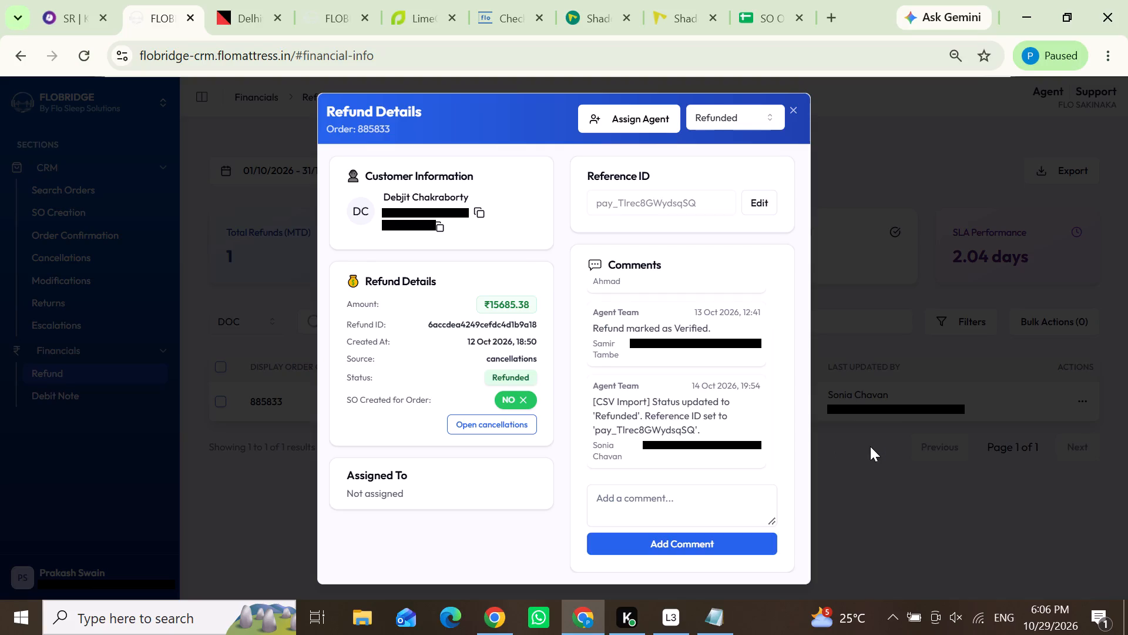
pyautogui.click(875, 508)
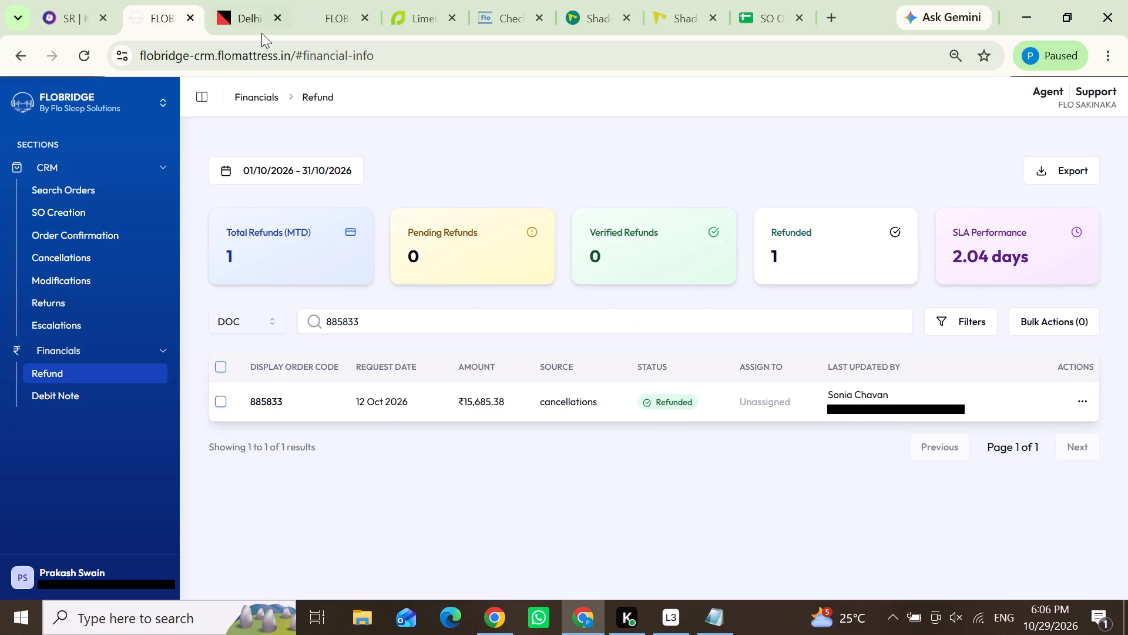
# Close the Delhivery tracking page.
pyautogui.click(276, 19)
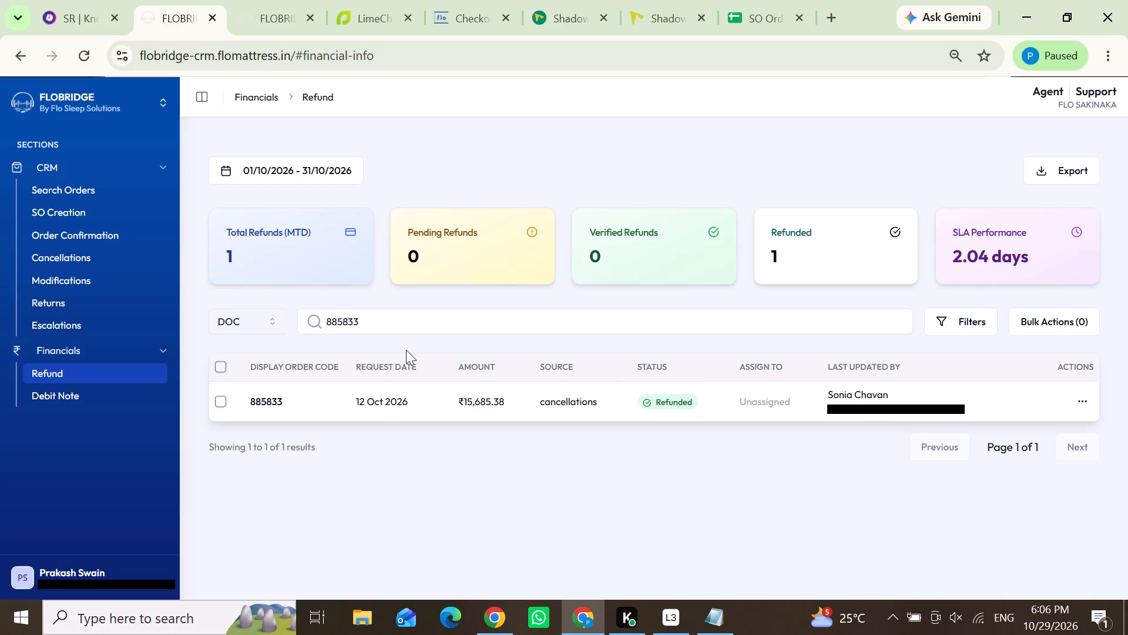
pyautogui.moveTo(357, 405); pyautogui.dragTo(360, 405)
pyautogui.moveTo(360, 405); pyautogui.dragTo(409, 407)
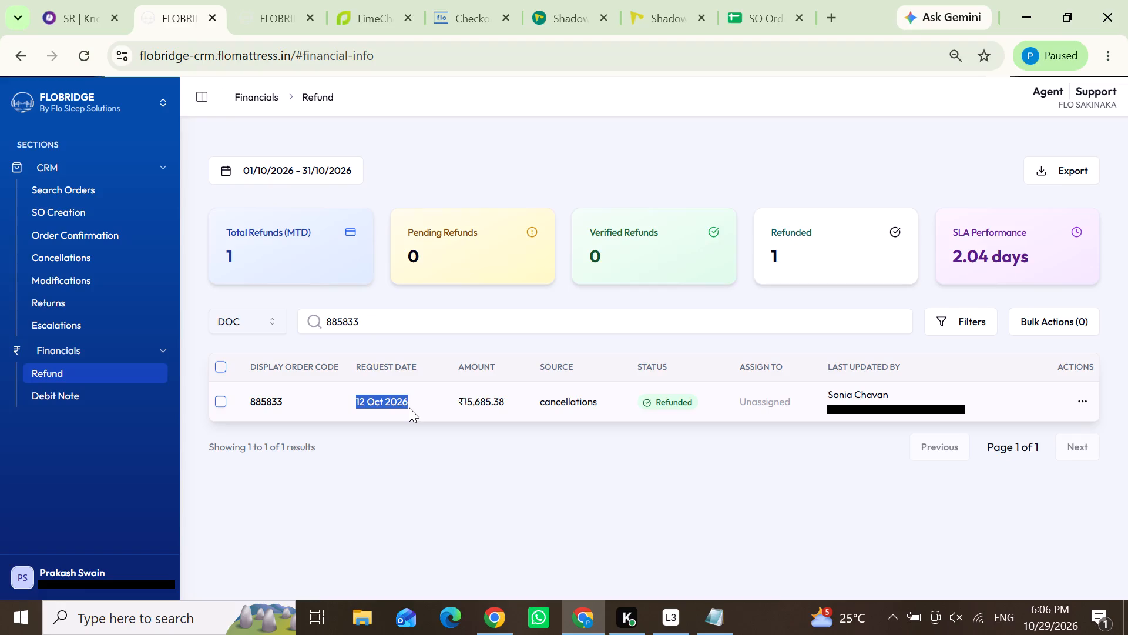
pyautogui.moveTo(409, 407); pyautogui.dragTo(369, 410)
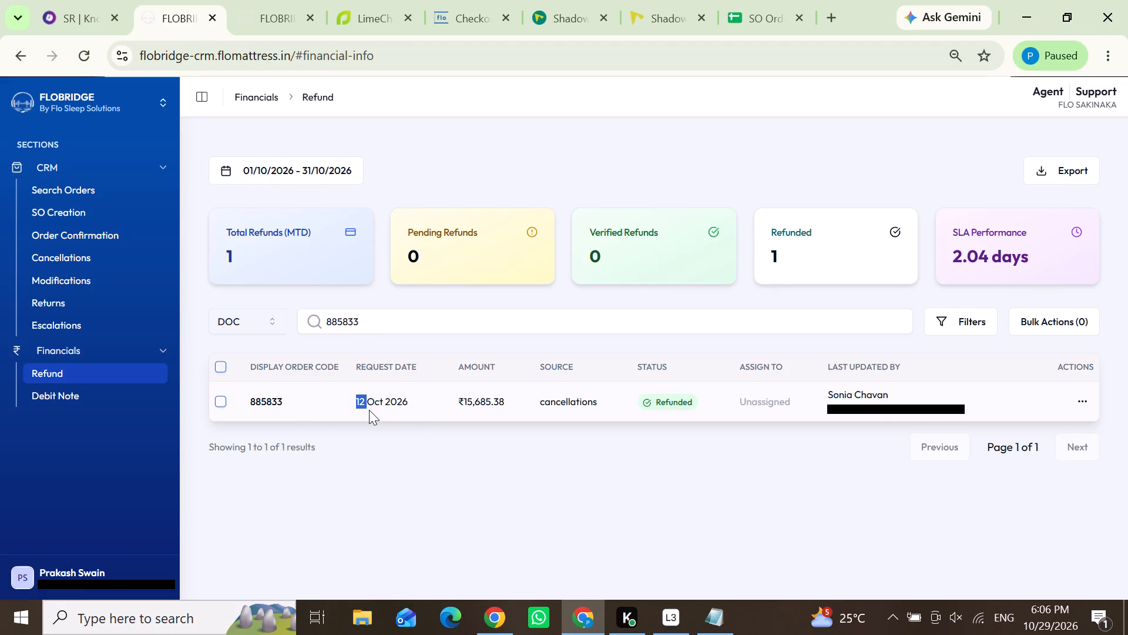
pyautogui.moveTo(369, 410); pyautogui.dragTo(355, 410)
pyautogui.moveTo(355, 410); pyautogui.dragTo(376, 410)
pyautogui.moveTo(376, 410); pyautogui.dragTo(482, 412)
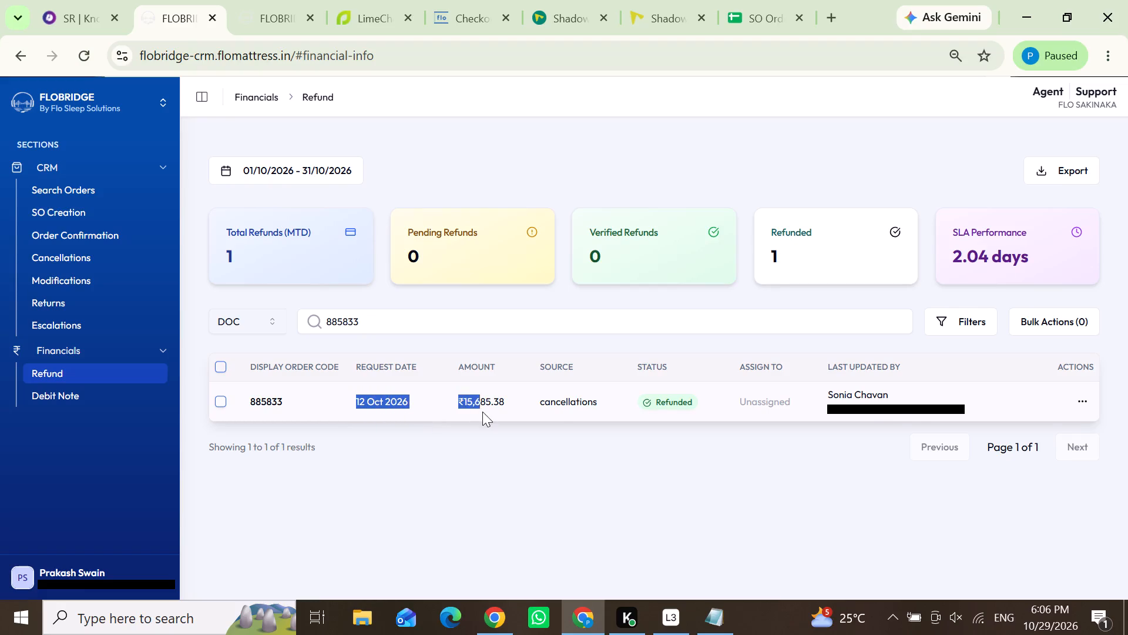
pyautogui.moveTo(482, 412); pyautogui.dragTo(624, 422)
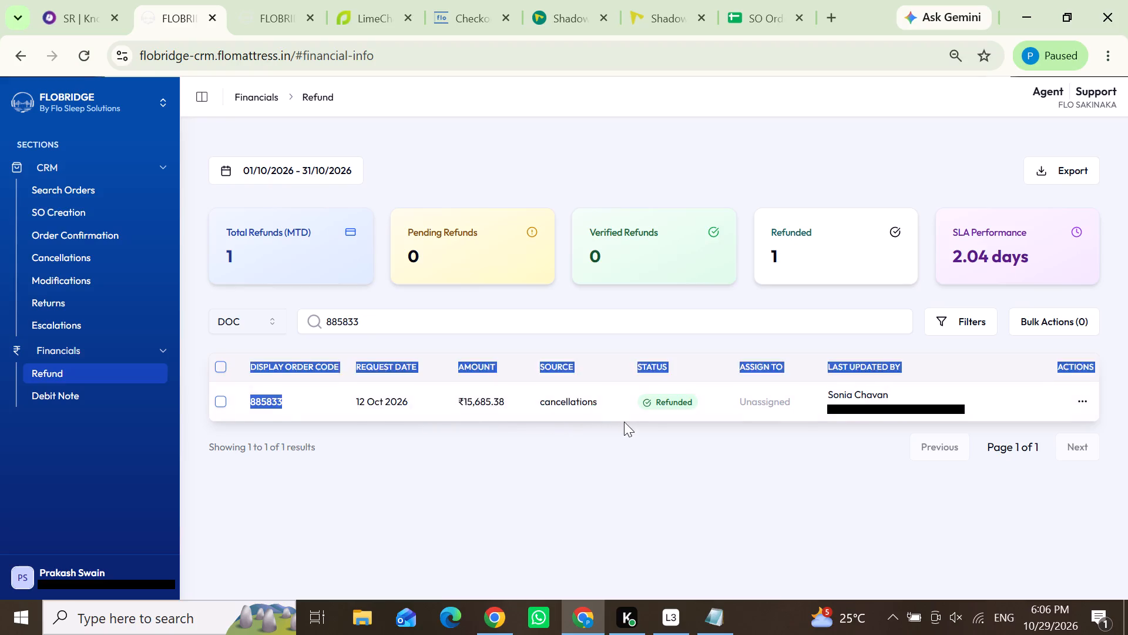
pyautogui.moveTo(624, 422); pyautogui.dragTo(876, 402)
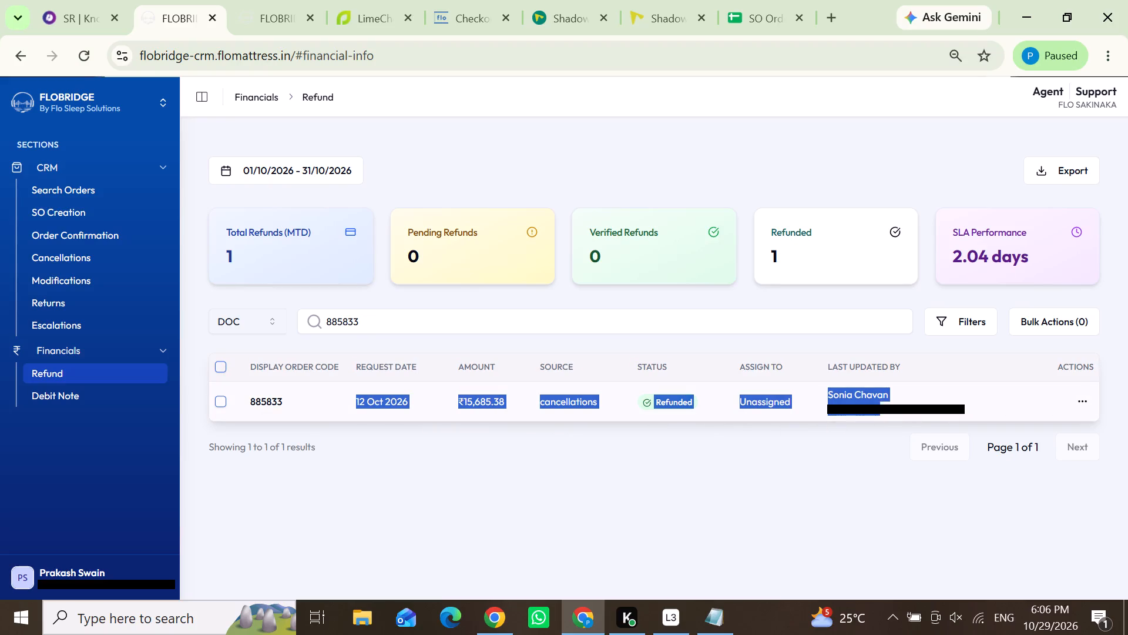
pyautogui.moveTo(876, 402); pyautogui.dragTo(390, 404)
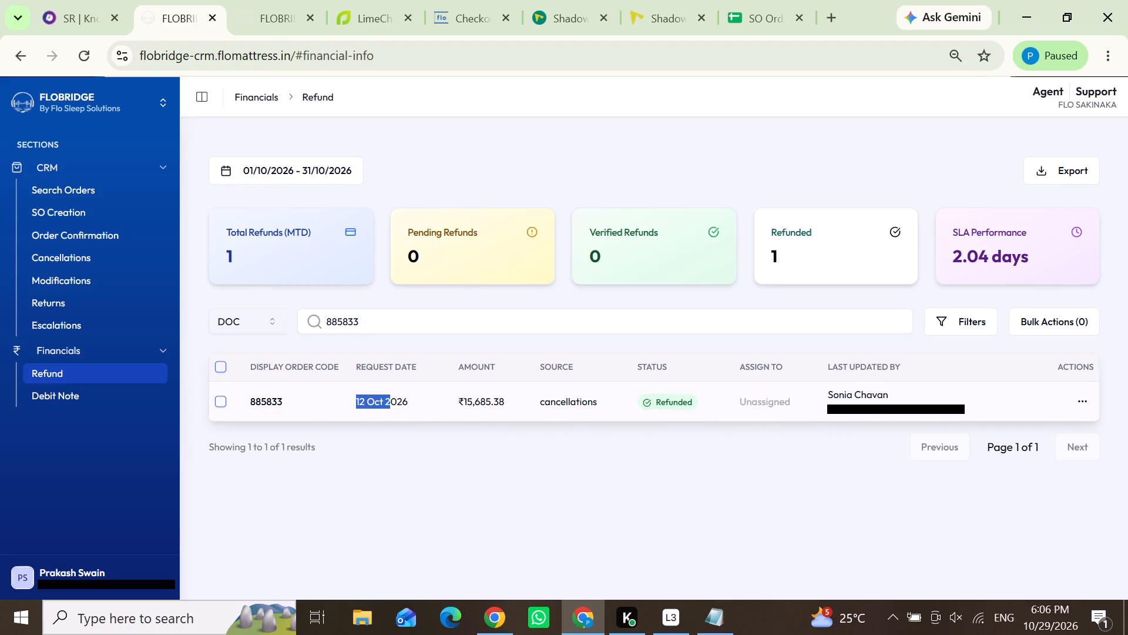
pyautogui.moveTo(390, 404); pyautogui.dragTo(348, 404)
pyautogui.moveTo(247, 402); pyautogui.dragTo(750, 406)
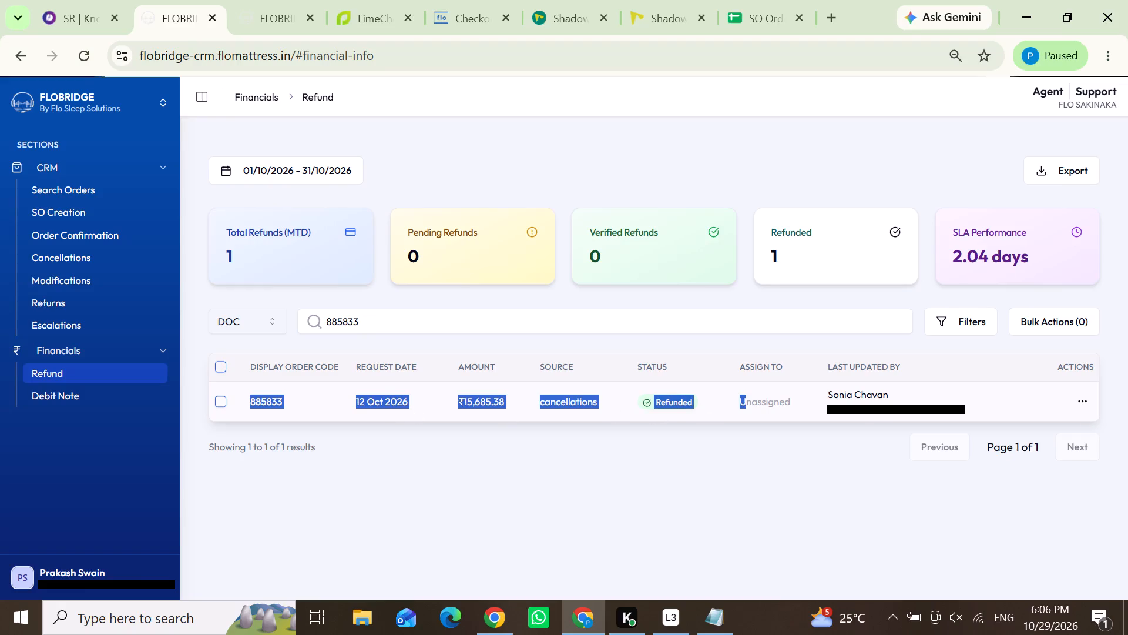
pyautogui.moveTo(750, 406); pyautogui.dragTo(981, 410)
pyautogui.click(1084, 400)
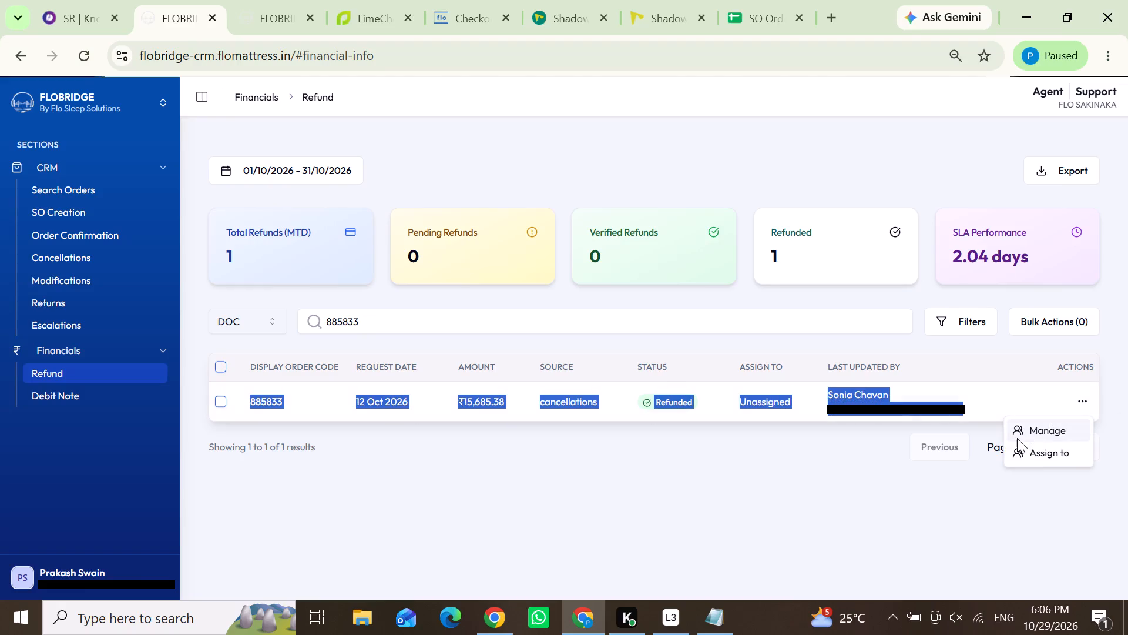
pyautogui.click(1012, 431)
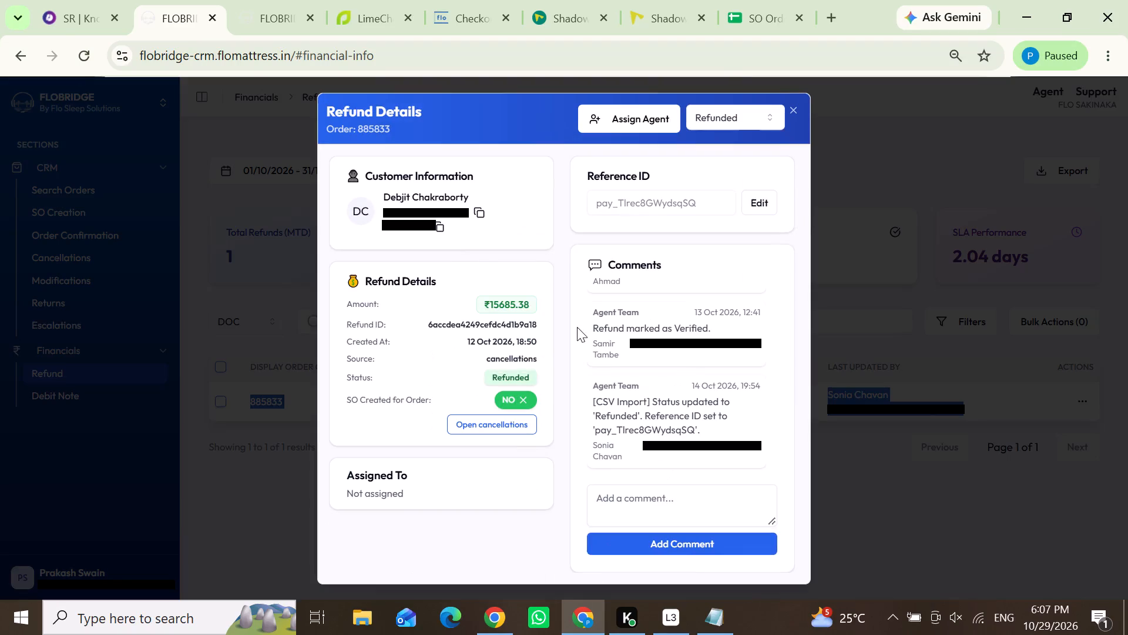
pyautogui.scroll(2, 695, 367)
pyautogui.scroll(-3, 689, 332)
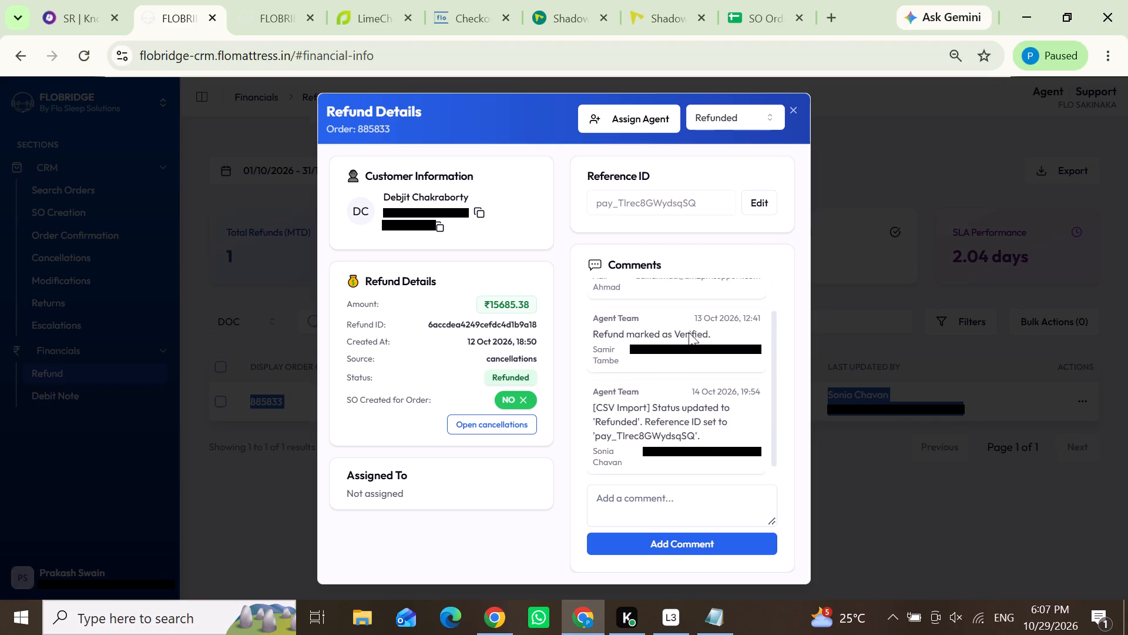
pyautogui.scroll(3, 689, 332)
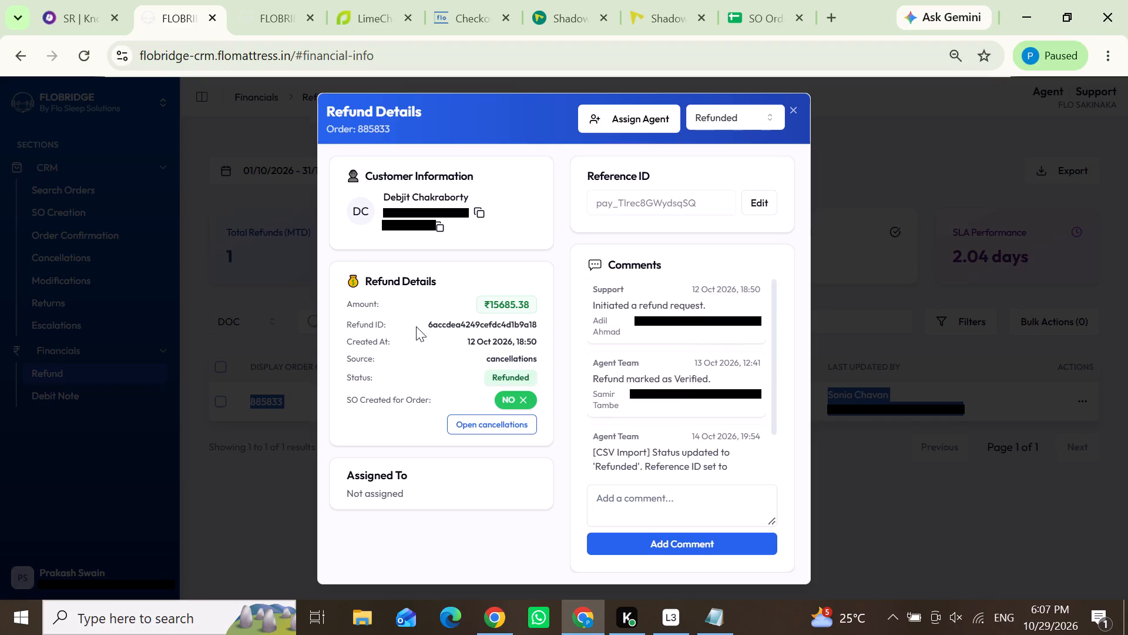
pyautogui.moveTo(424, 323); pyautogui.dragTo(553, 359)
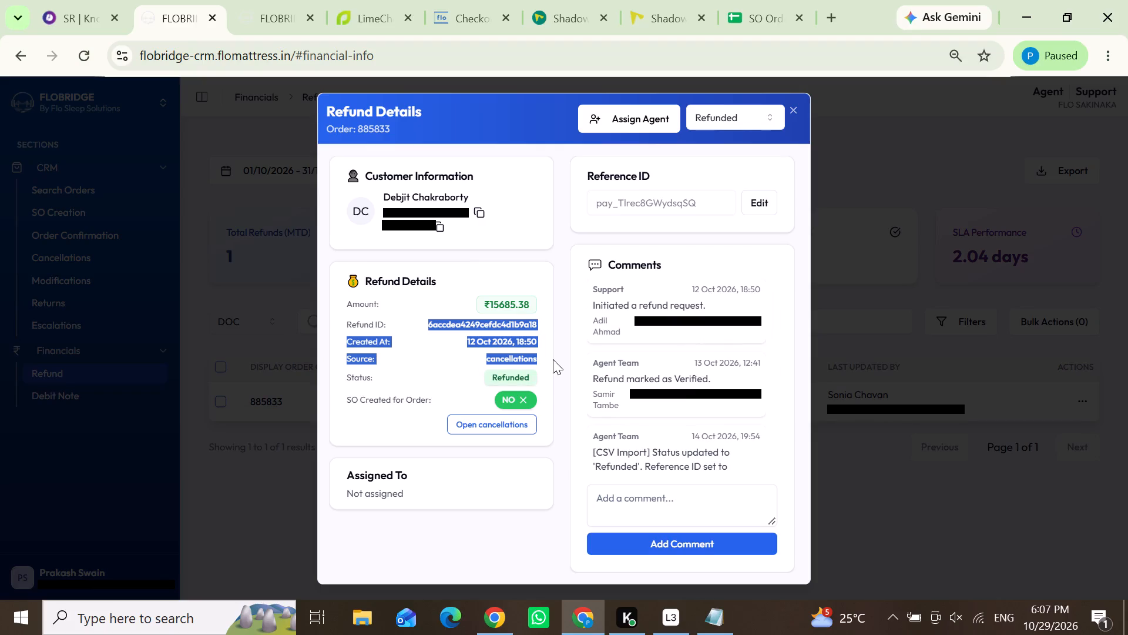
pyautogui.moveTo(553, 359); pyautogui.dragTo(553, 434)
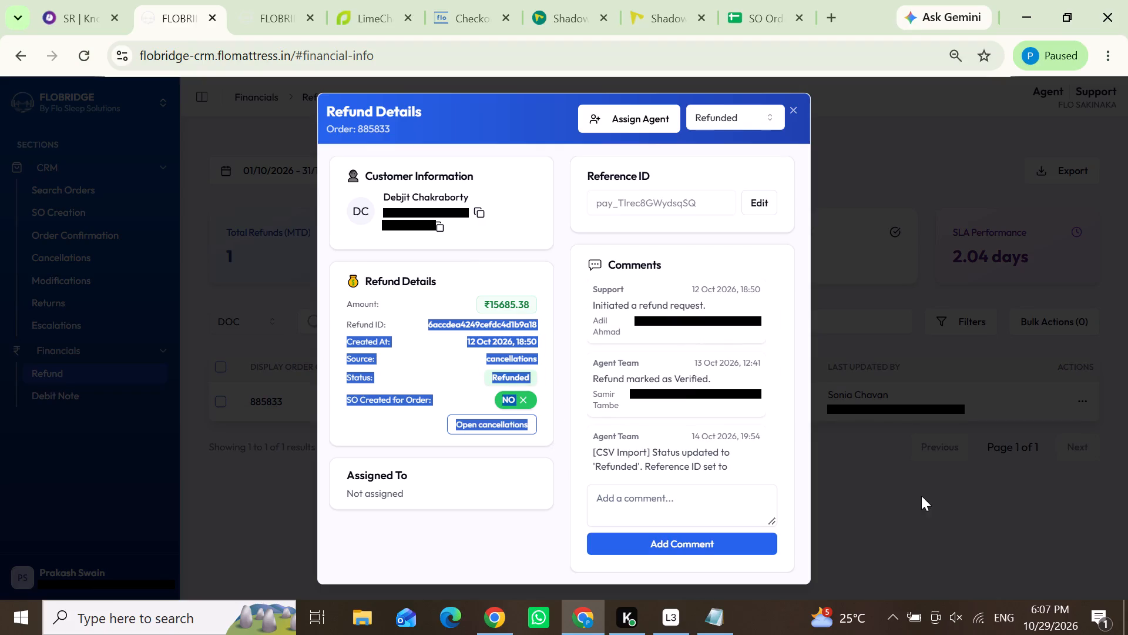
pyautogui.click(1009, 494)
pyautogui.moveTo(361, 322); pyautogui.dragTo(315, 330)
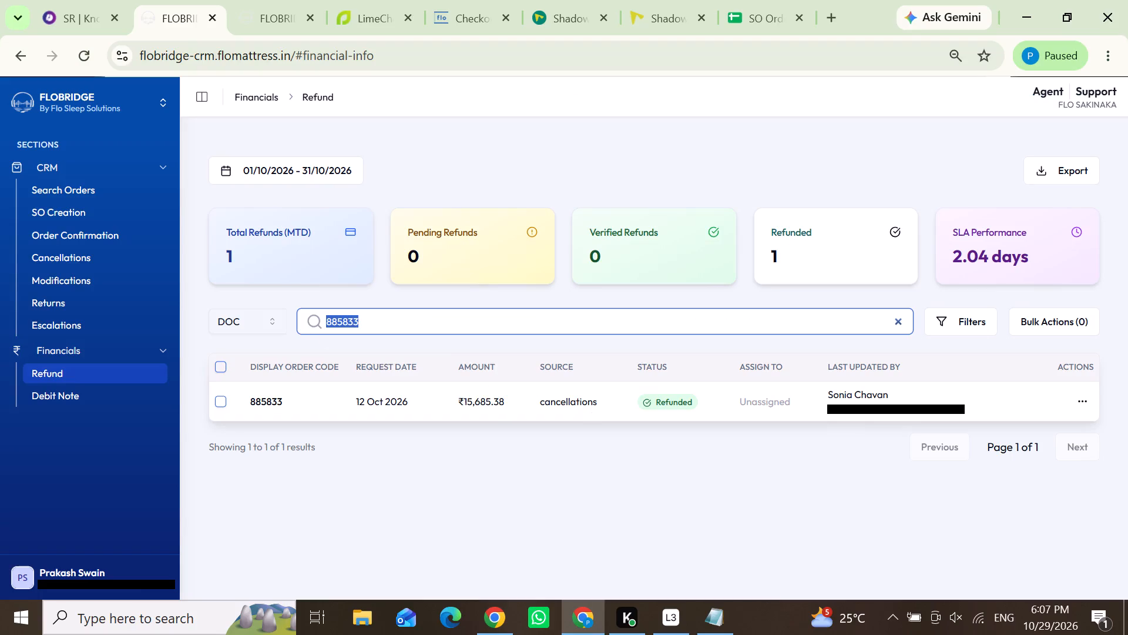
pyautogui.hotkey('ctrl', 'c')
pyautogui.click(268, 0)
pyautogui.click(190, 434)
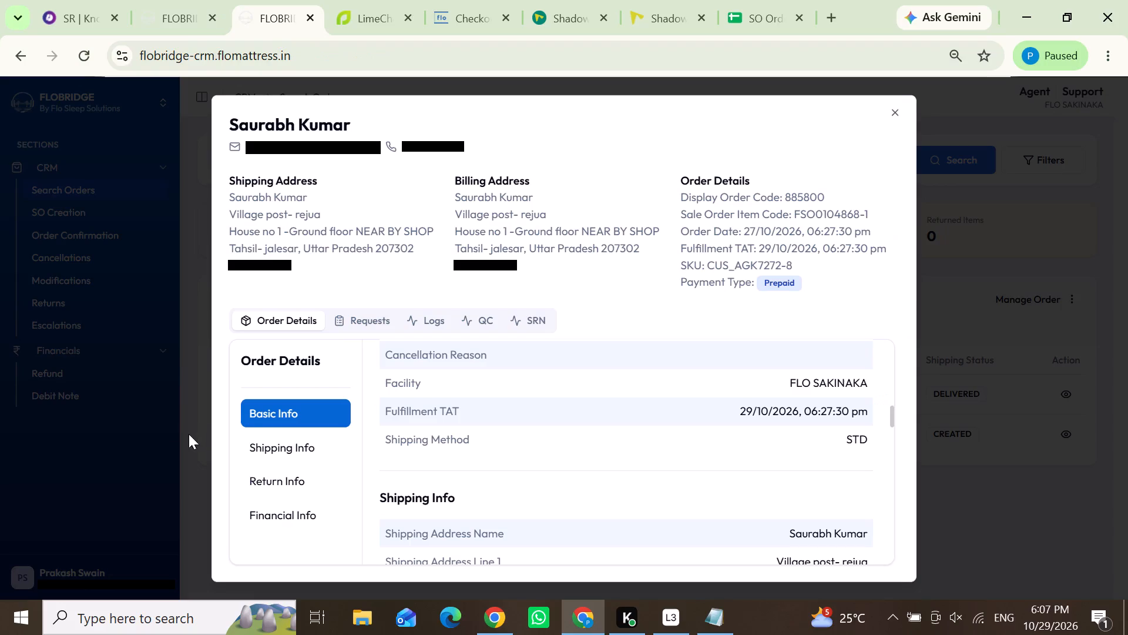
pyautogui.moveTo(452, 152); pyautogui.dragTo(372, 151)
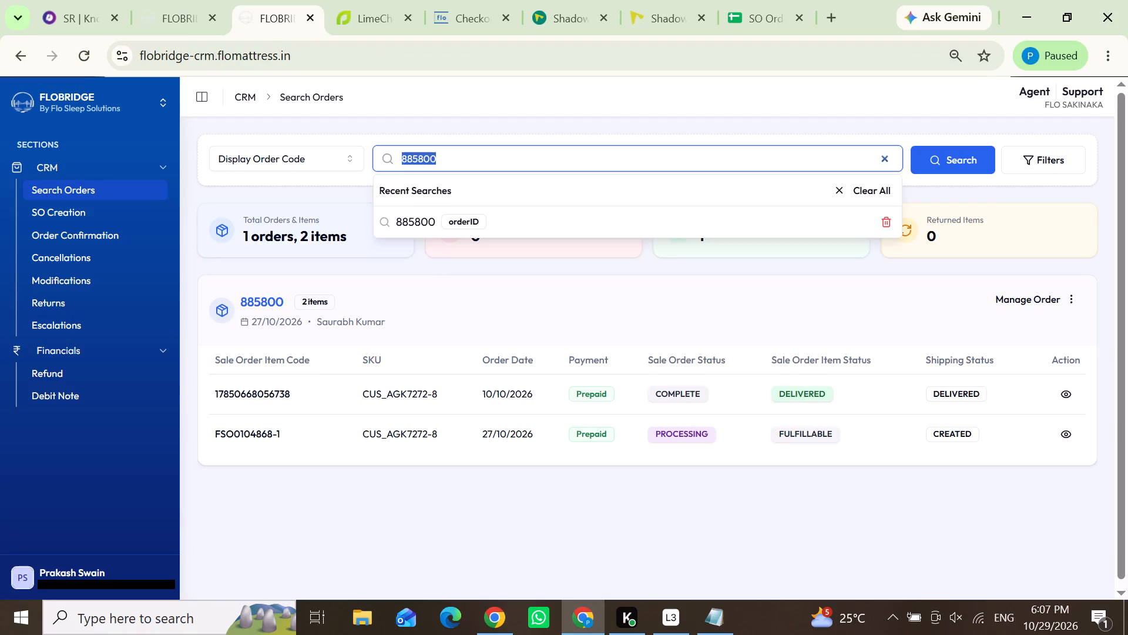
pyautogui.hotkey('ctrl', 'v')
pyautogui.press('Return')
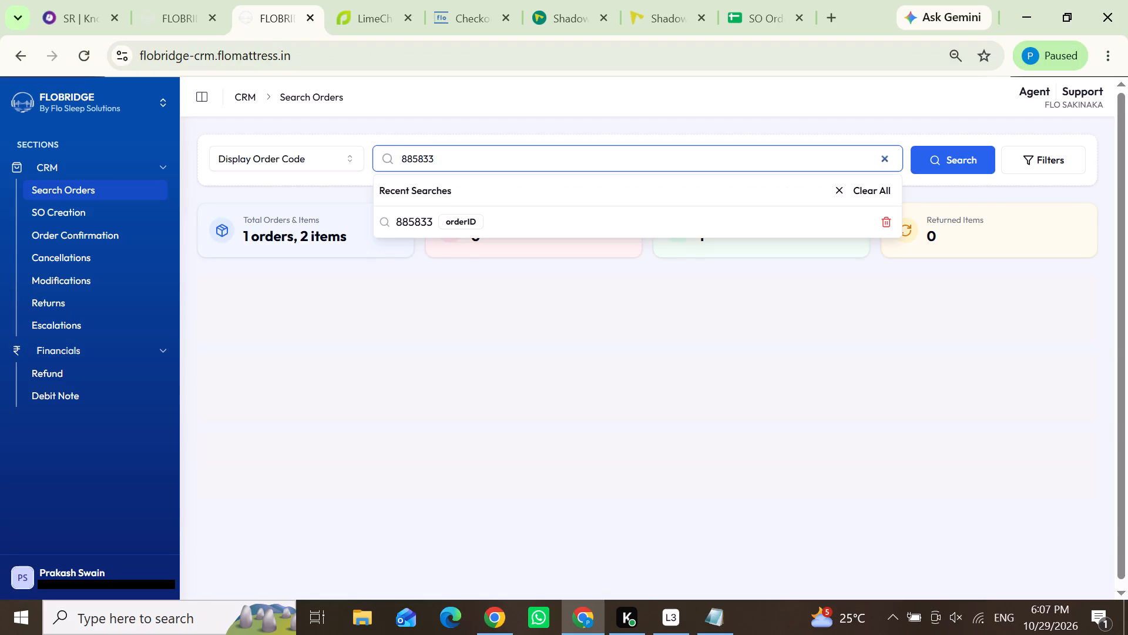
pyautogui.click(1073, 387)
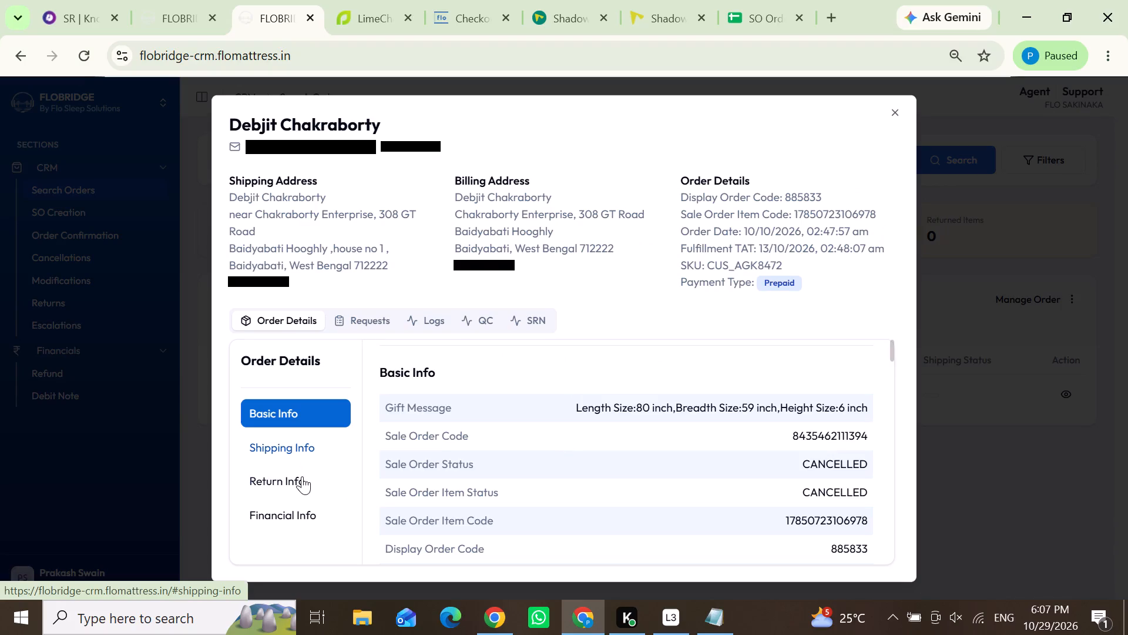
pyautogui.click(274, 519)
pyautogui.scroll(-3, 654, 494)
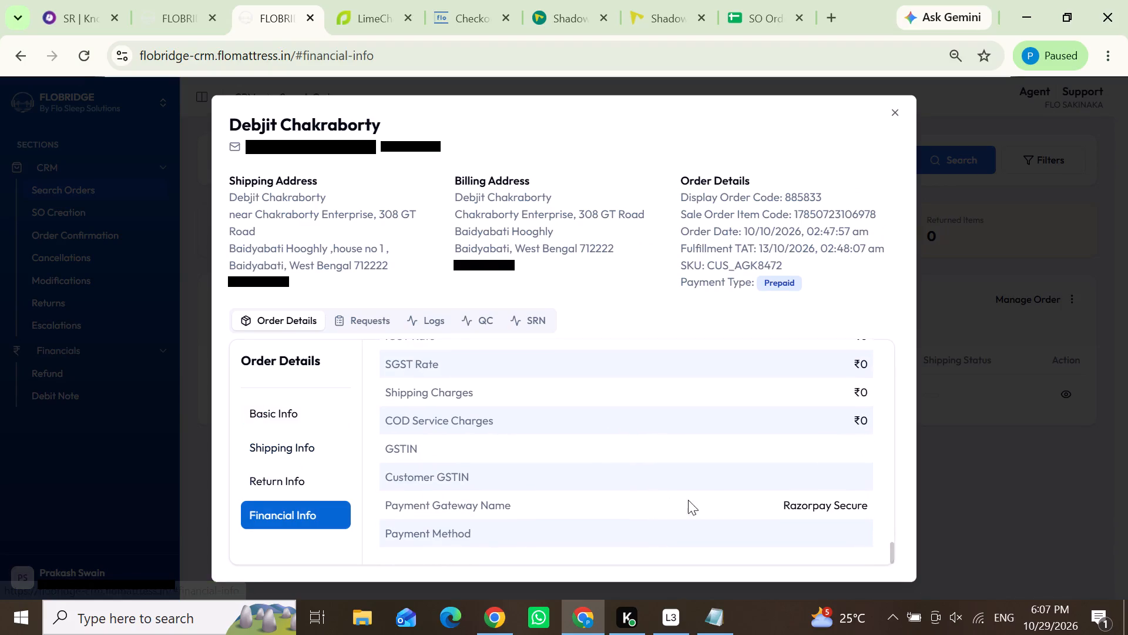
pyautogui.moveTo(879, 504); pyautogui.dragTo(780, 509)
pyautogui.click(1009, 500)
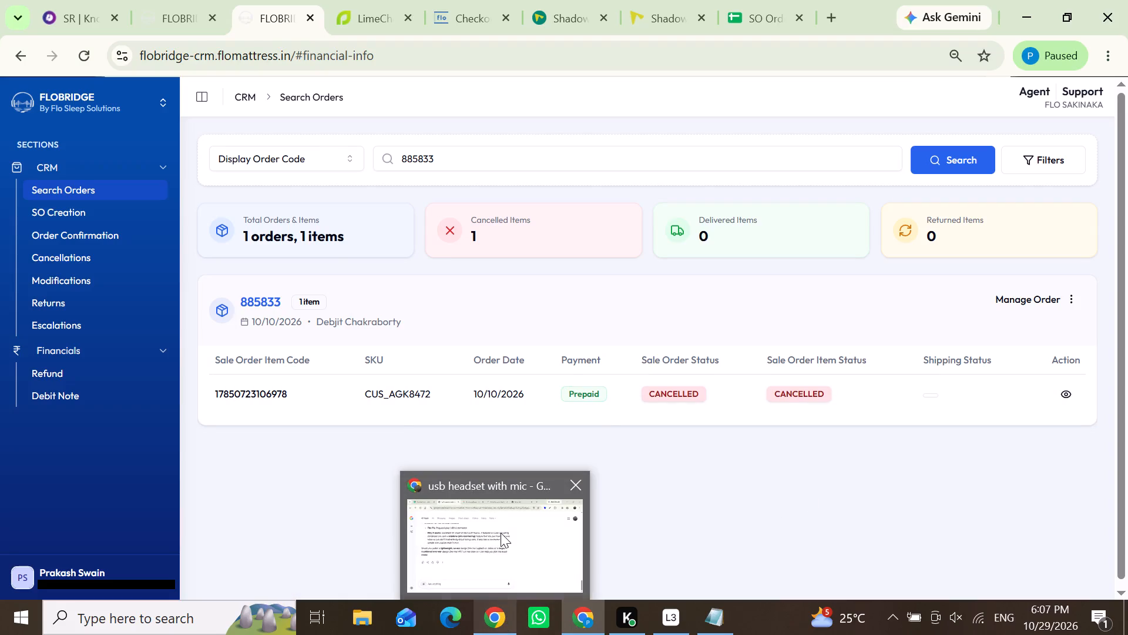
# Switch to the USB headset AI answer, copy the name "HP H120 Stereo USB Headset" and search Google for it.
pyautogui.click(501, 533)
pyautogui.scroll(1, 492, 374)
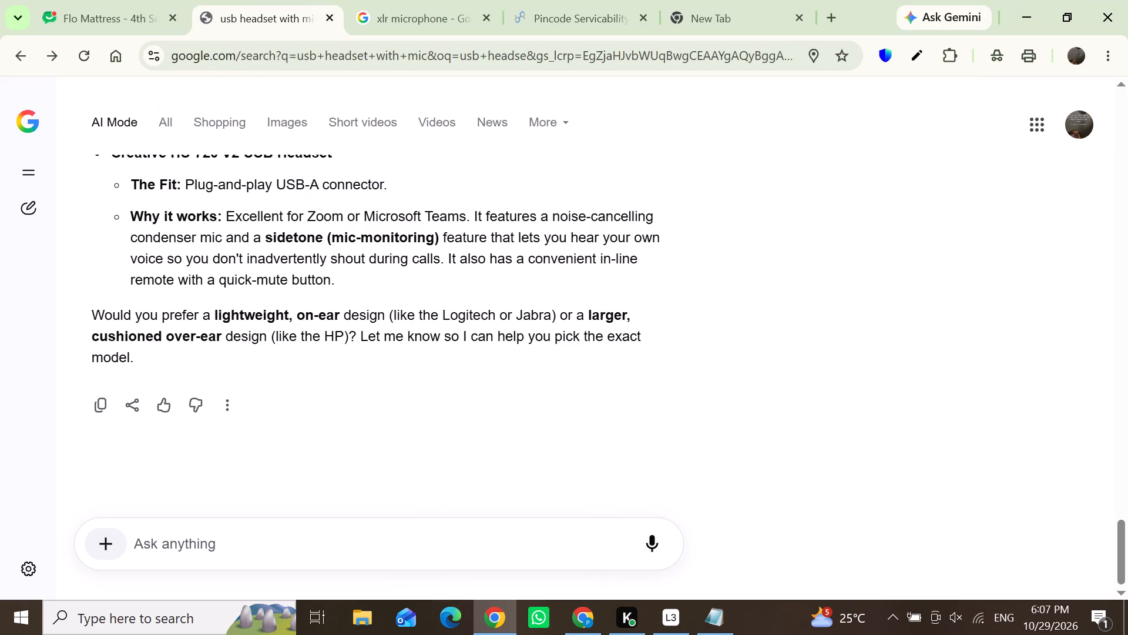
pyautogui.scroll(1, 344, 329)
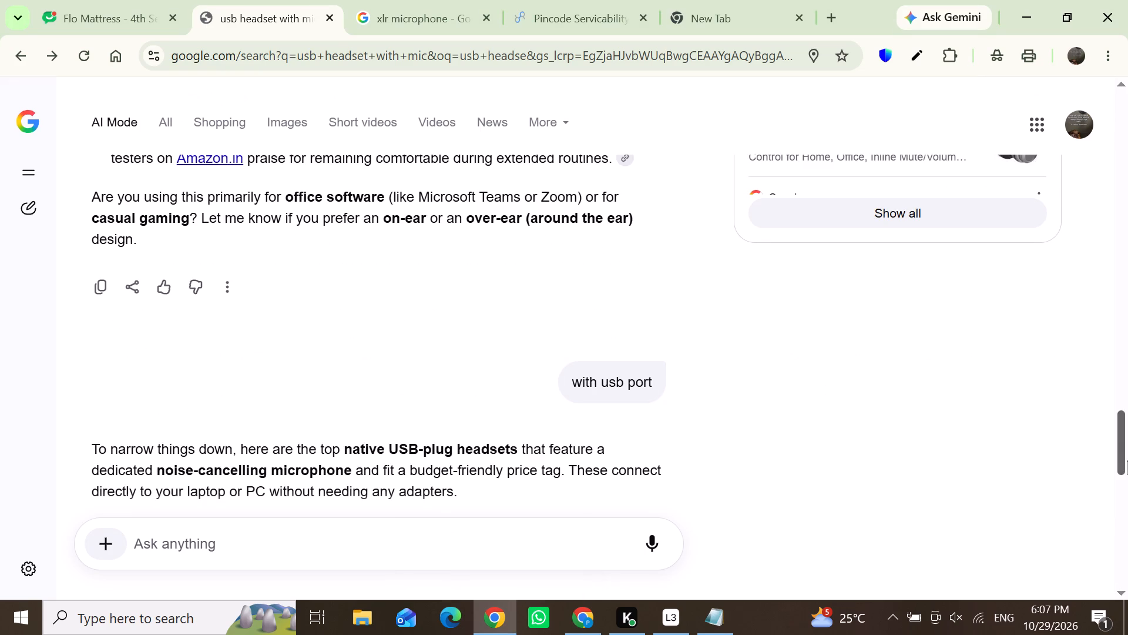
pyautogui.moveTo(1124, 441); pyautogui.dragTo(1117, 470)
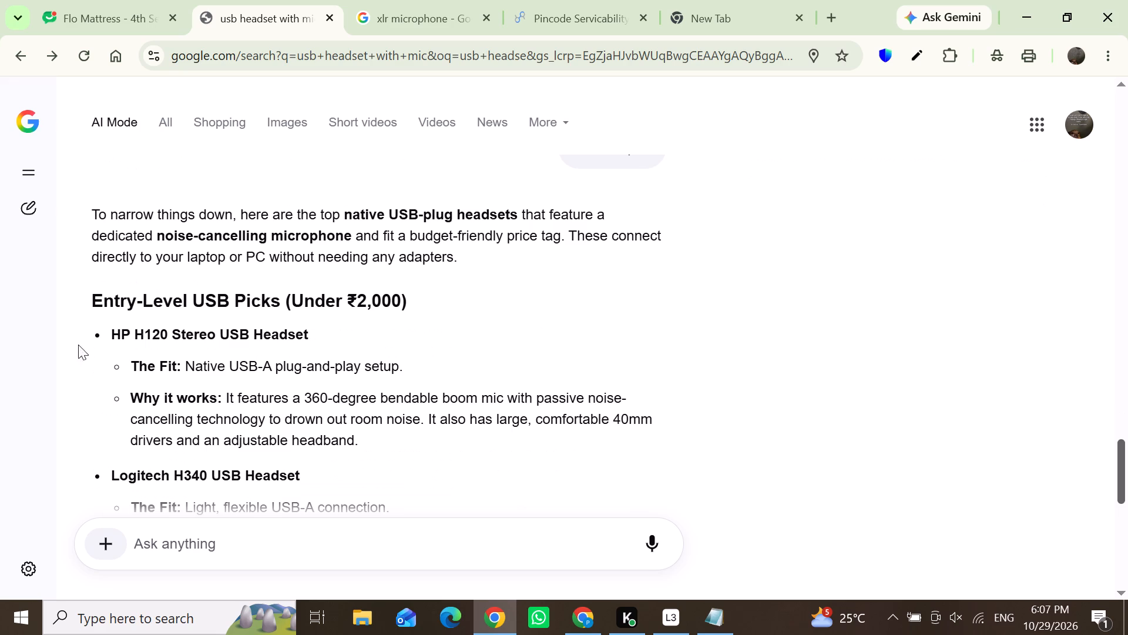
pyautogui.moveTo(102, 331); pyautogui.dragTo(194, 327)
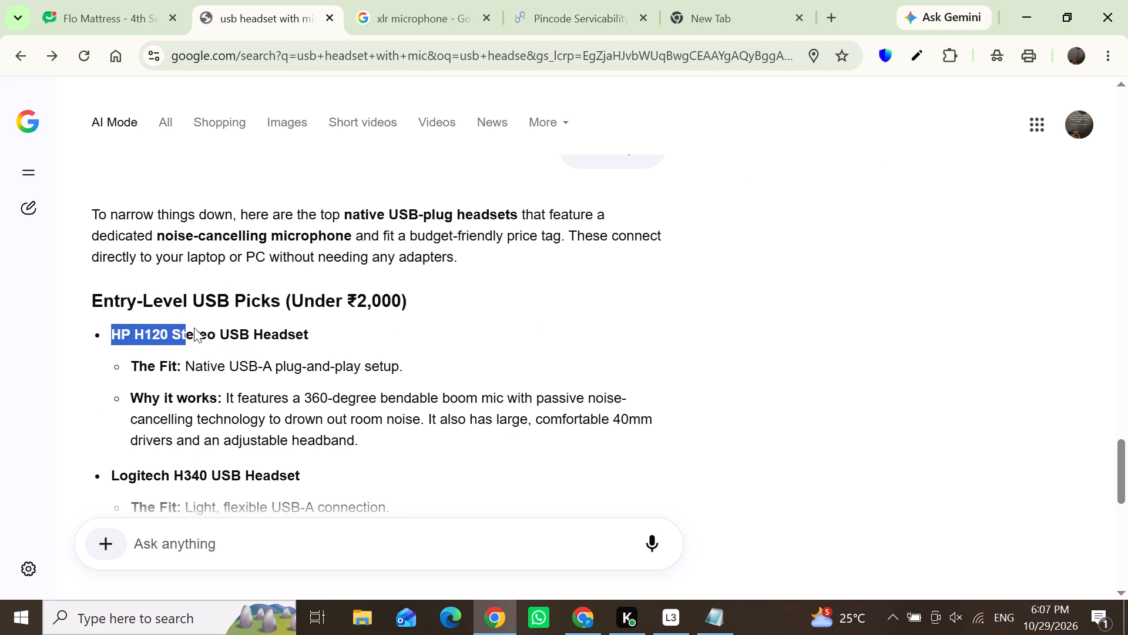
pyautogui.moveTo(194, 327); pyautogui.dragTo(307, 335)
pyautogui.hotkey('ctrl', 'c')
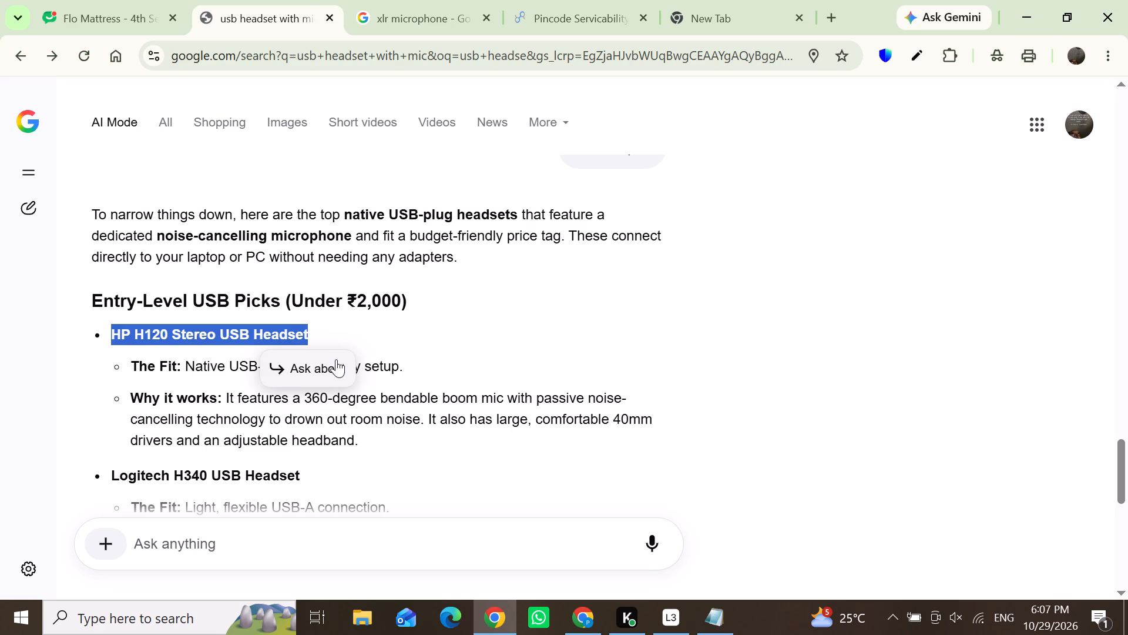
pyautogui.click(422, 0)
pyautogui.click(366, 59)
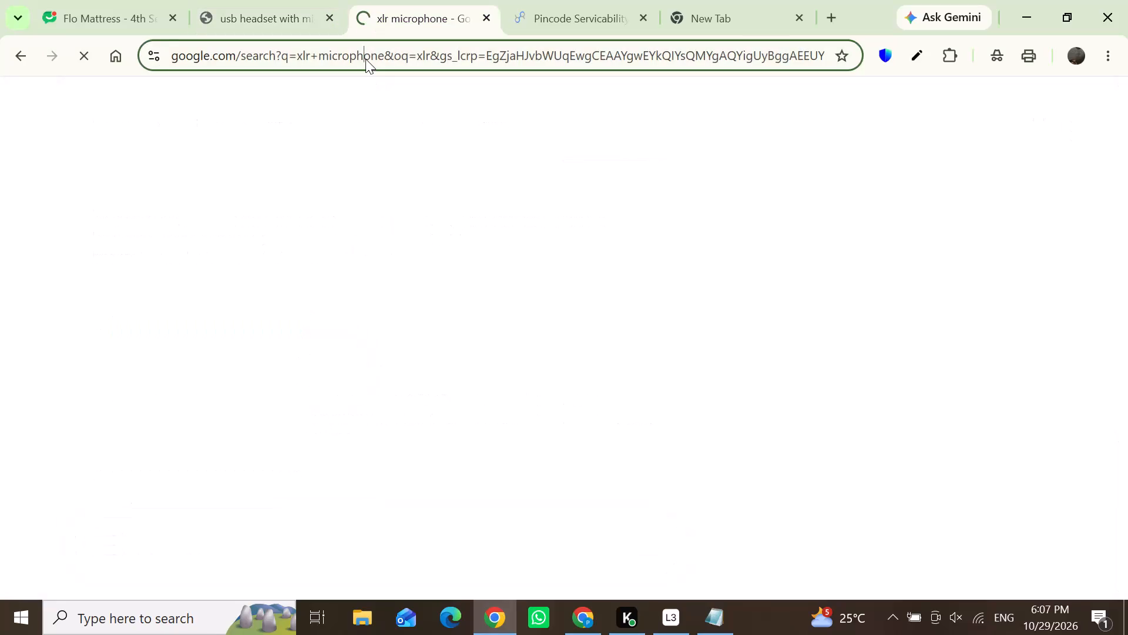
pyautogui.hotkey('ctrl', 'v')
pyautogui.press('Return')
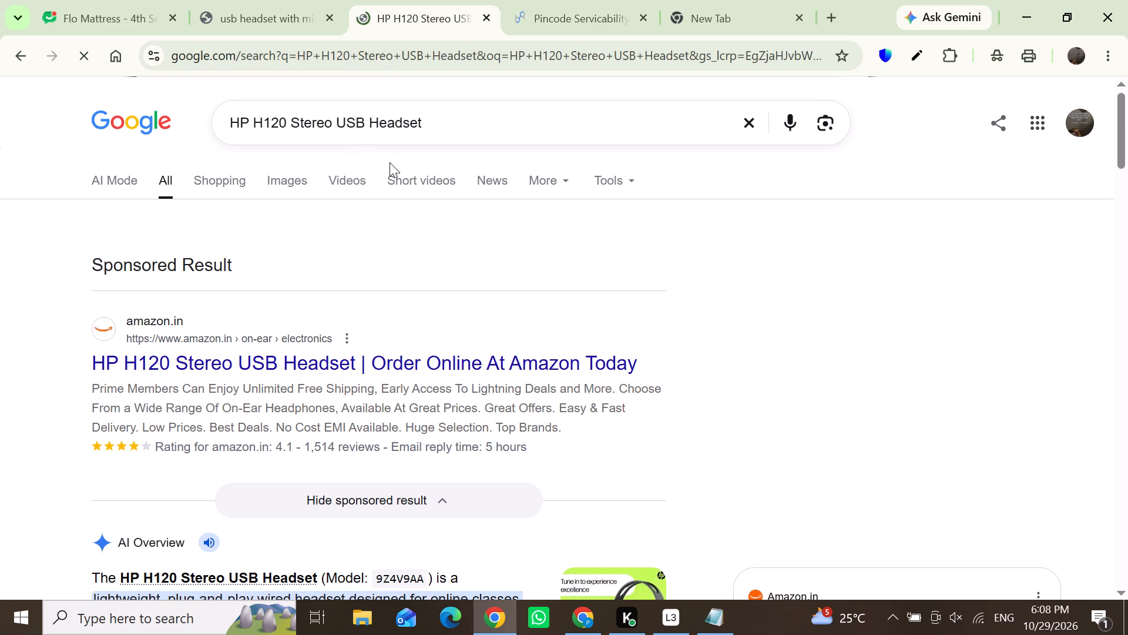
# Open the Amazon result for the HP H120 Stereo USB Headset and compare the listed headsets' features, prices, ratings and delivery dates.
pyautogui.click(259, 356)
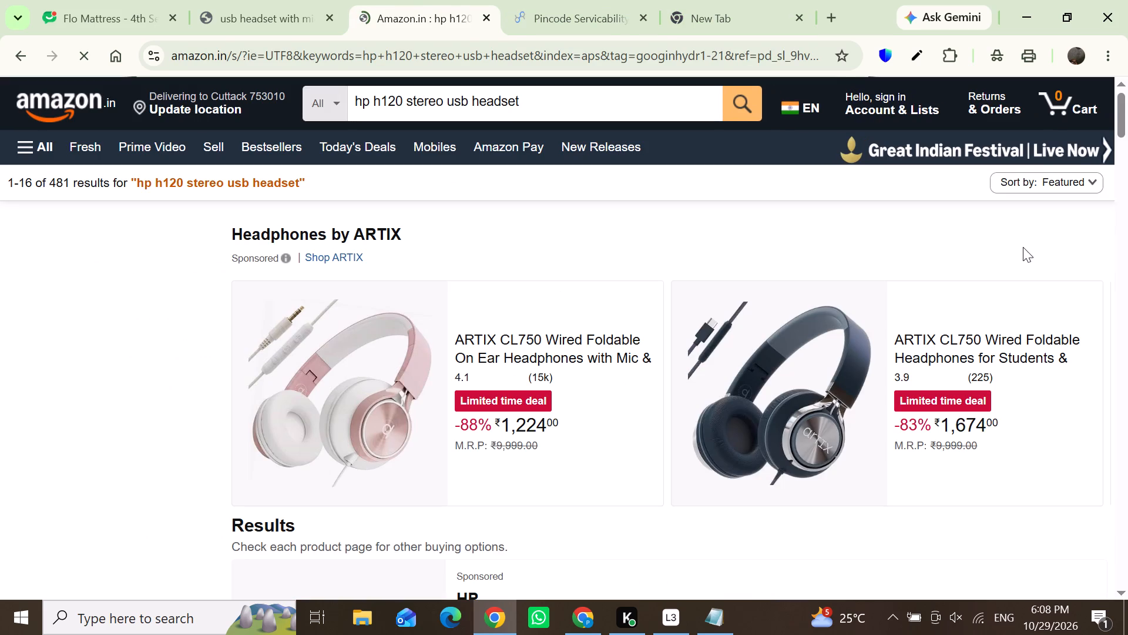
pyautogui.scroll(-1, 585, 345)
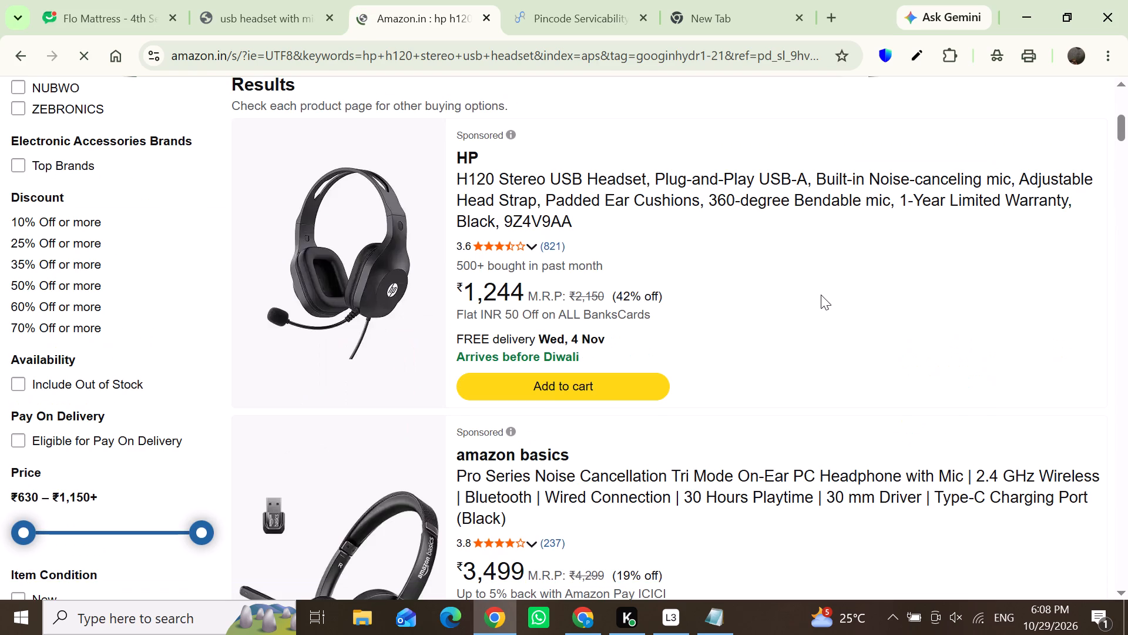
pyautogui.moveTo(1120, 131); pyautogui.dragTo(1120, 138)
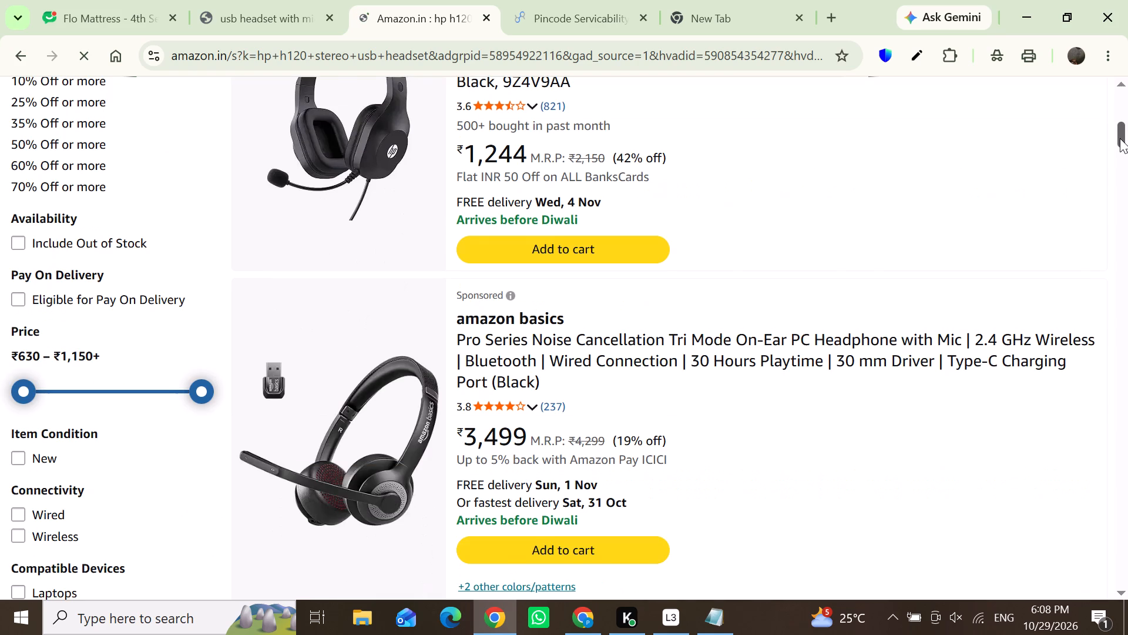
pyautogui.moveTo(1120, 138); pyautogui.dragTo(1120, 162)
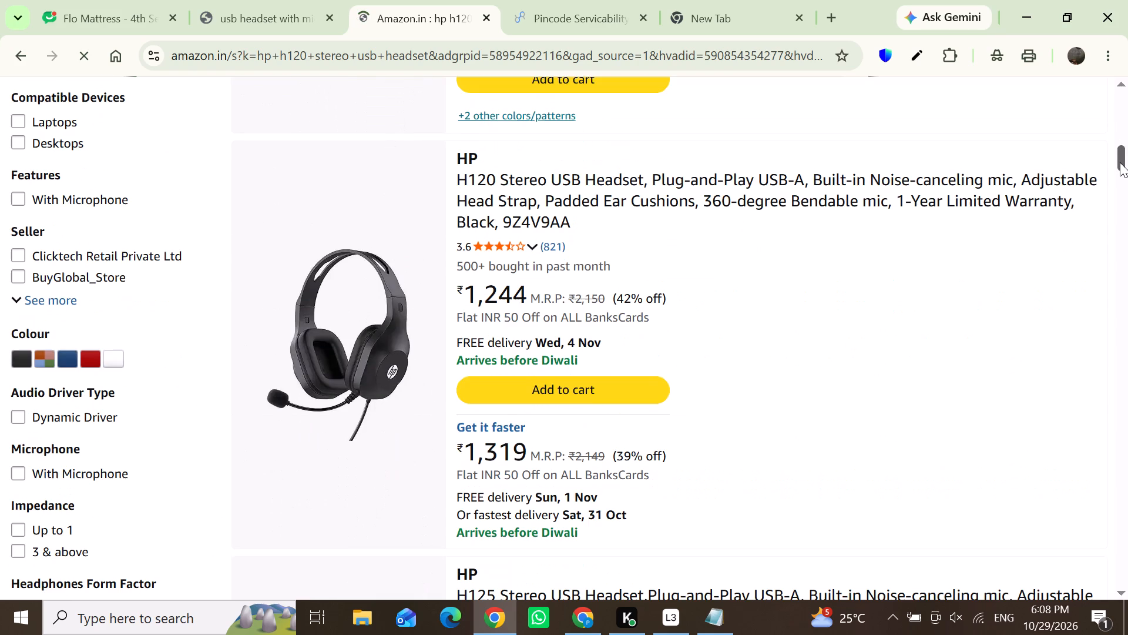
pyautogui.moveTo(1120, 162); pyautogui.dragTo(1120, 172)
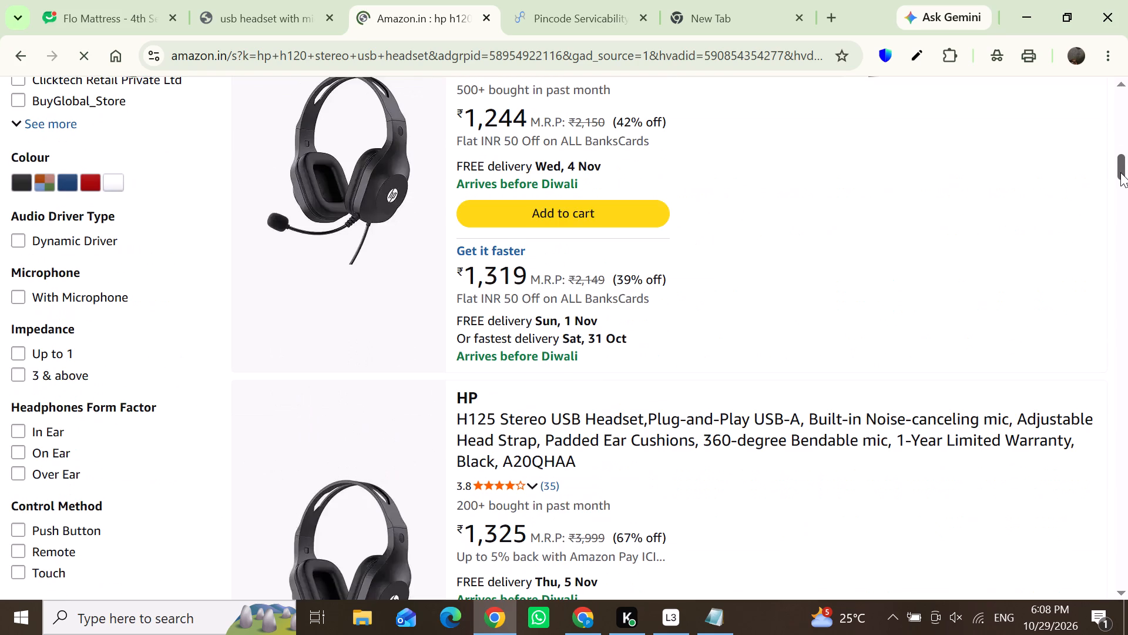
pyautogui.moveTo(1120, 172); pyautogui.dragTo(1122, 180)
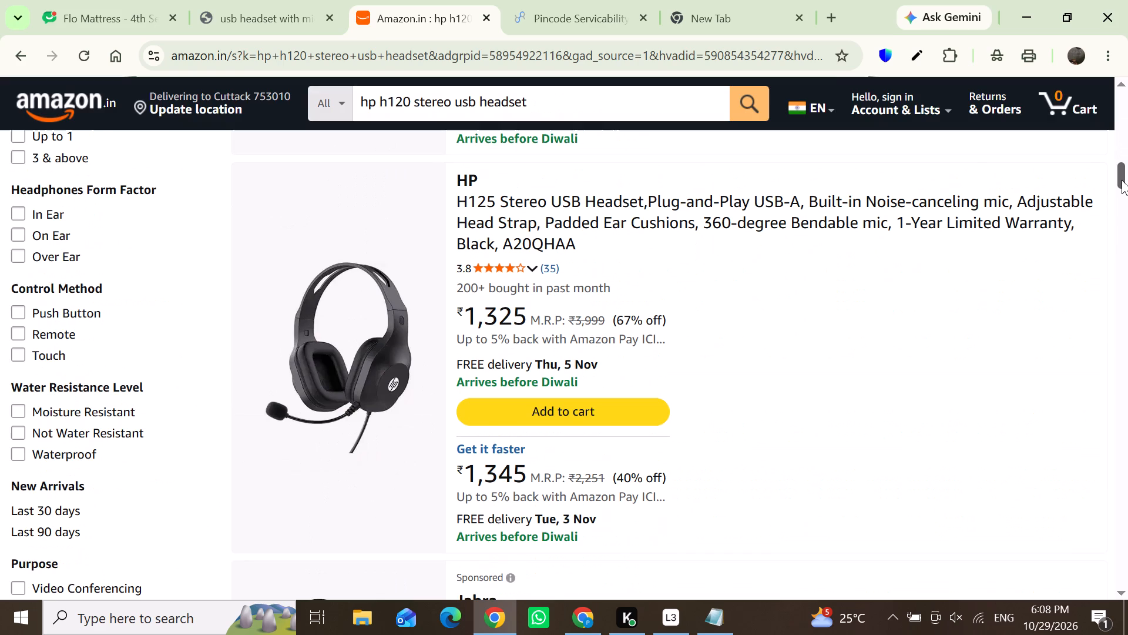
pyautogui.moveTo(1122, 180); pyautogui.dragTo(1122, 182)
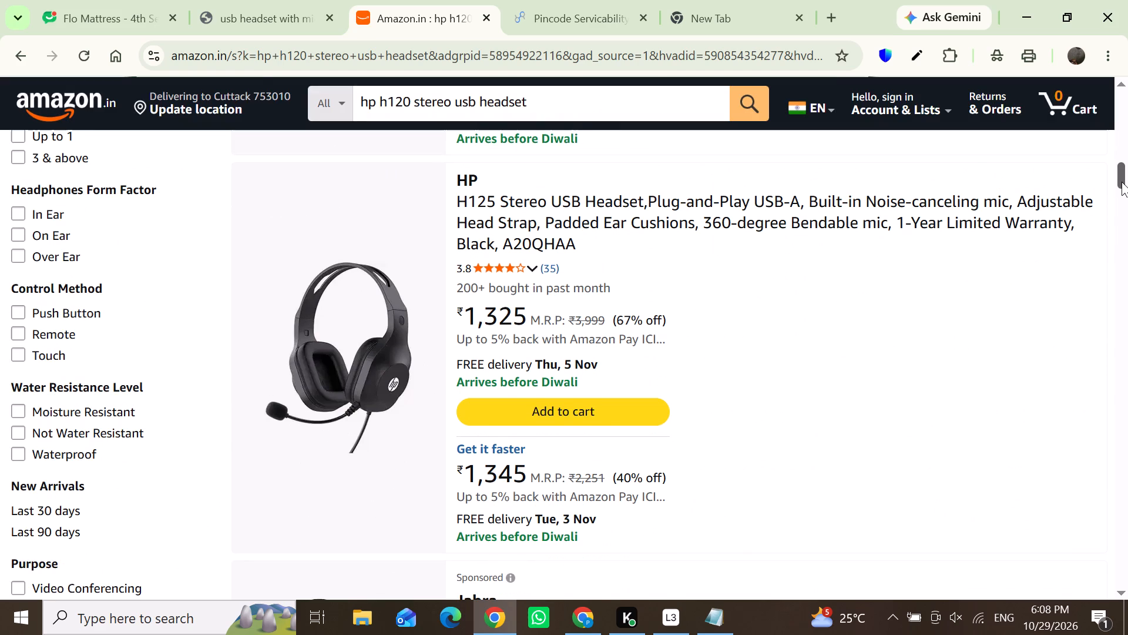
pyautogui.moveTo(1122, 182); pyautogui.dragTo(1120, 202)
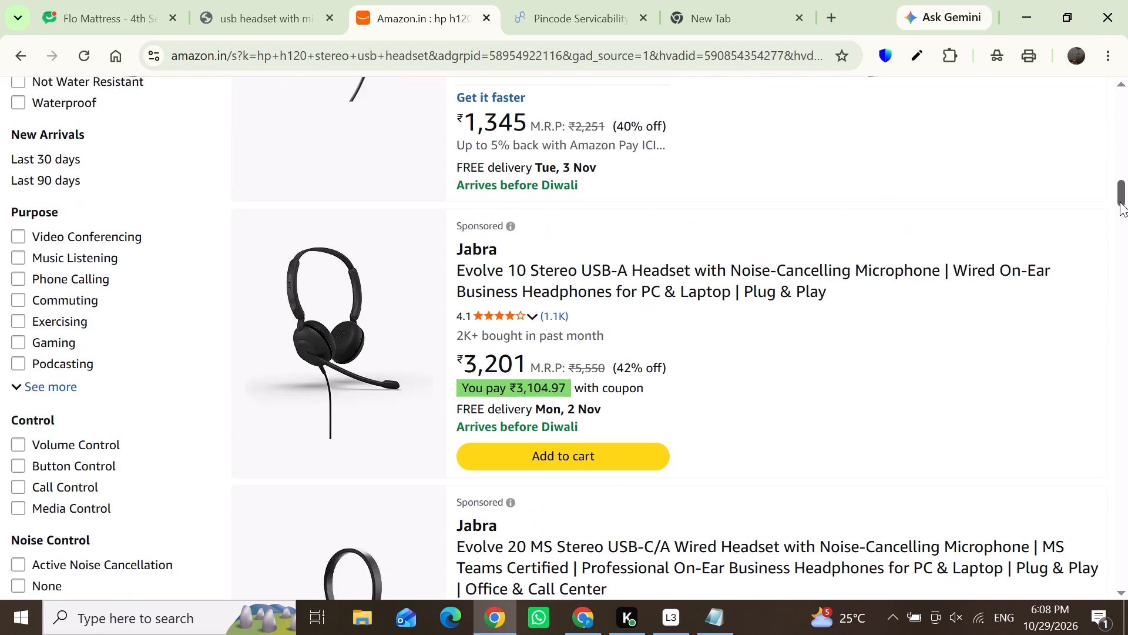
pyautogui.moveTo(1120, 202); pyautogui.dragTo(1117, 228)
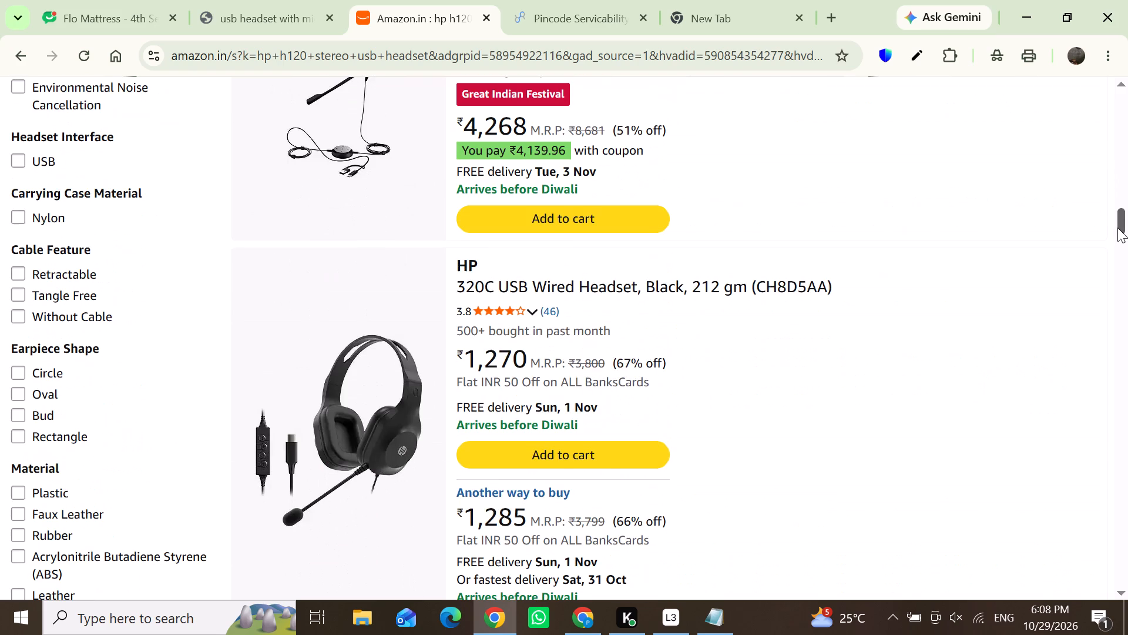
pyautogui.moveTo(1117, 228); pyautogui.dragTo(1117, 229)
pyautogui.moveTo(1117, 229); pyautogui.dragTo(1117, 233)
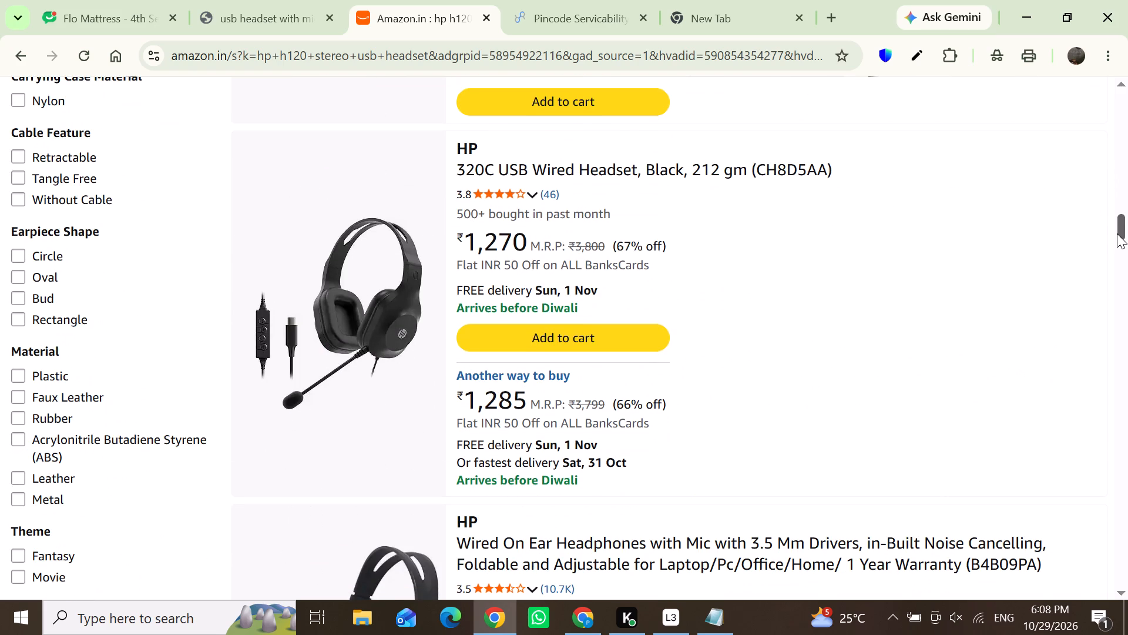
pyautogui.moveTo(1117, 233); pyautogui.dragTo(1115, 250)
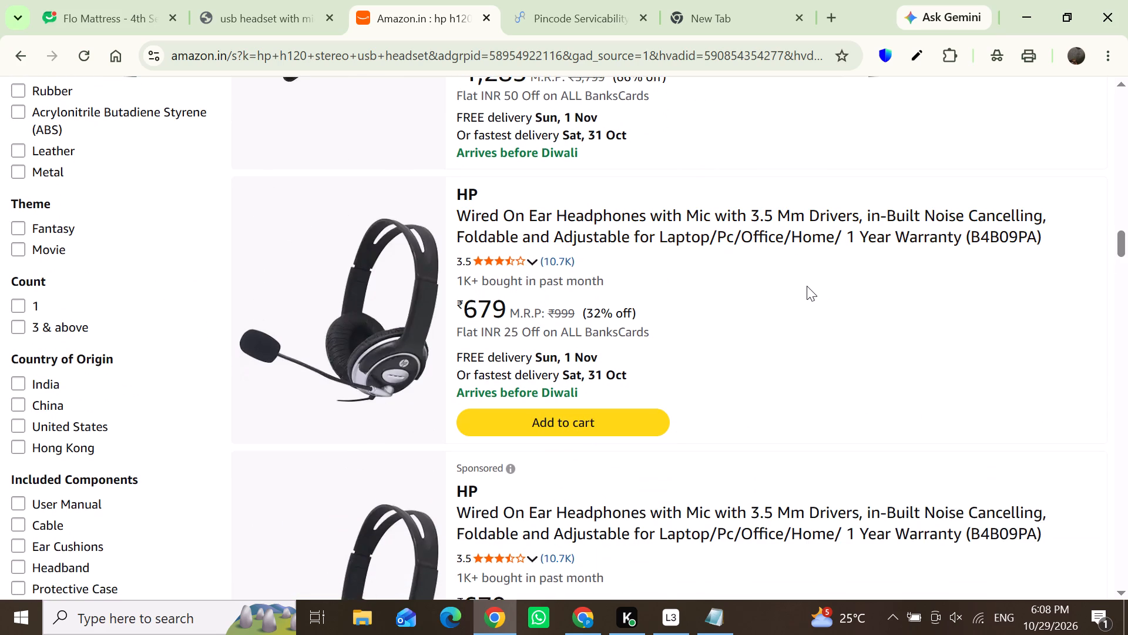
pyautogui.scroll(-1, 811, 288)
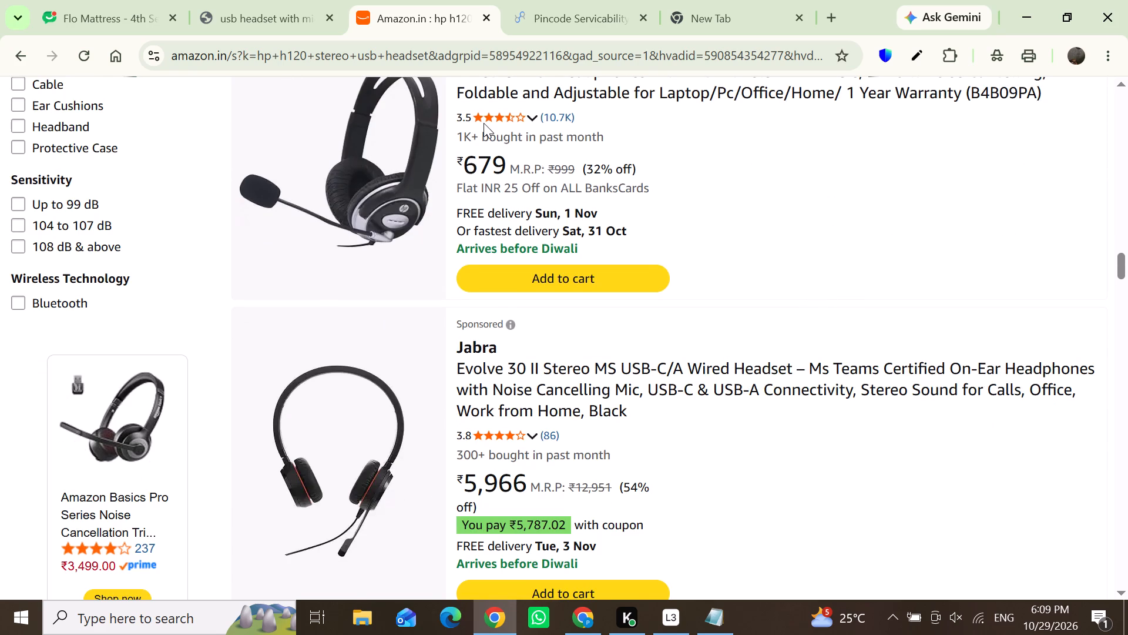
# Copy the caller's number from the ongoing Knowlarity call and search FLOBRIDGE orders by notification mobile, removing the number's leading prefix.
pyautogui.click(583, 626)
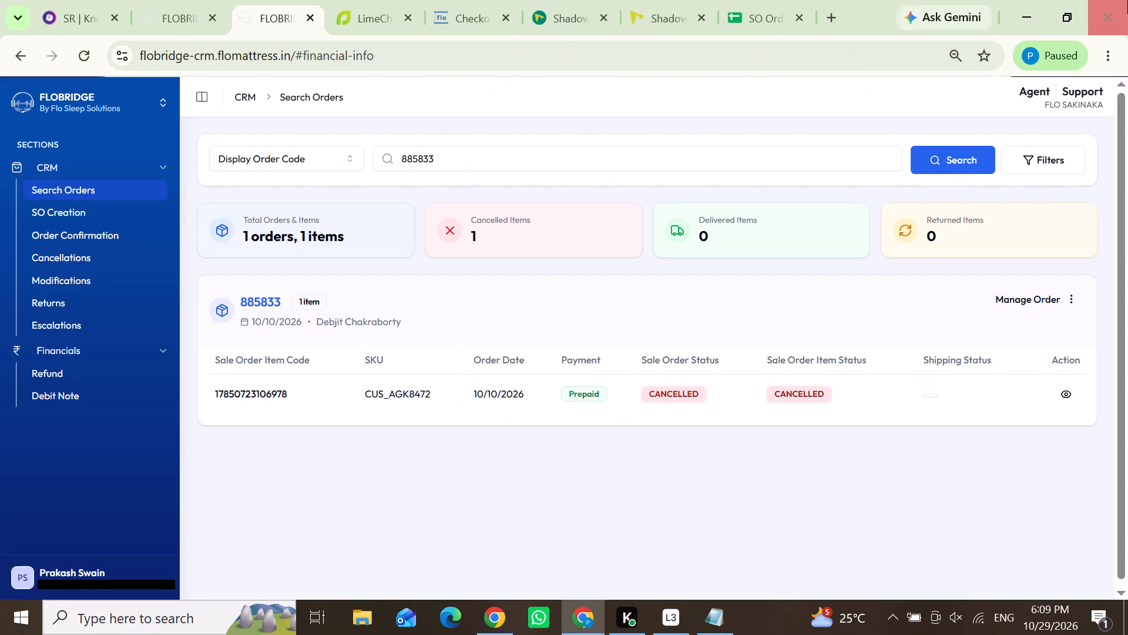
pyautogui.click(93, 0)
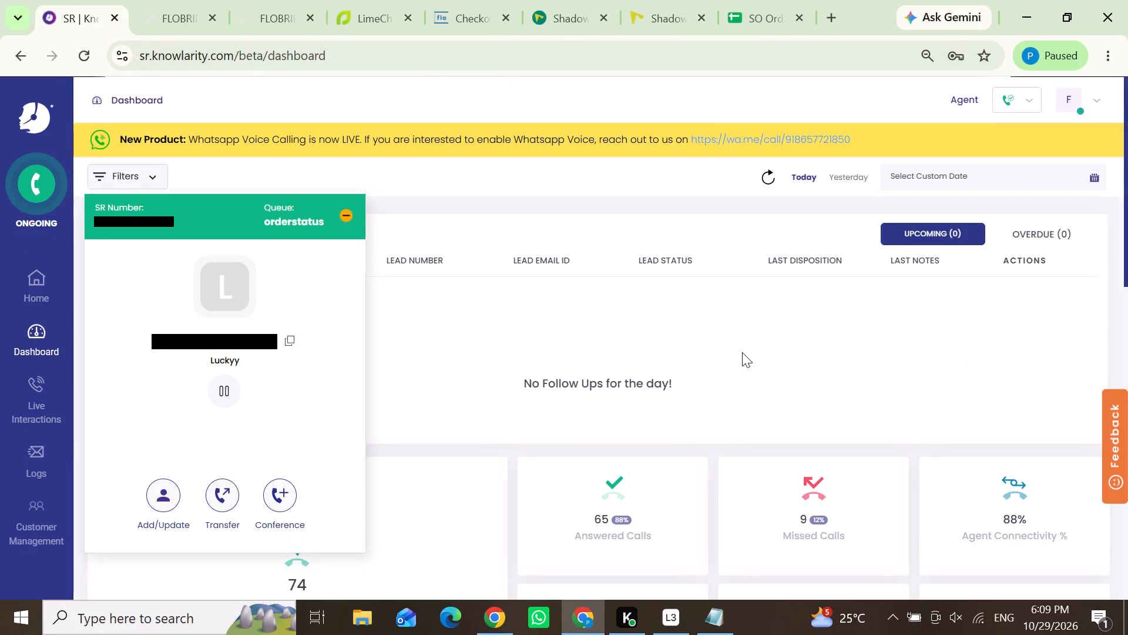
pyautogui.click(291, 347)
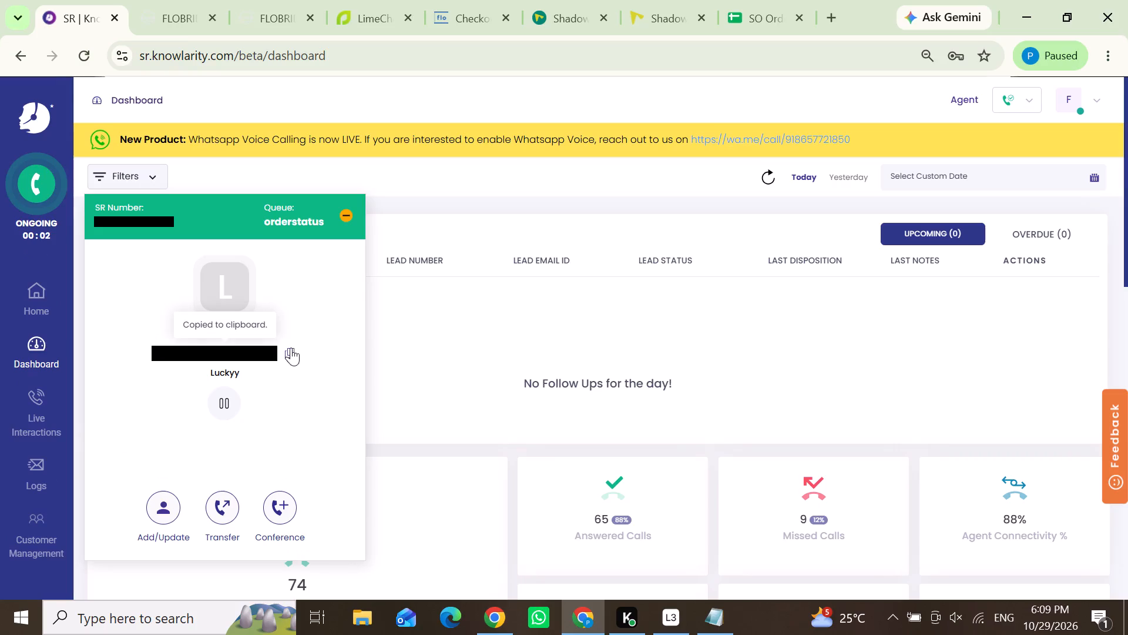
pyautogui.click(150, 9)
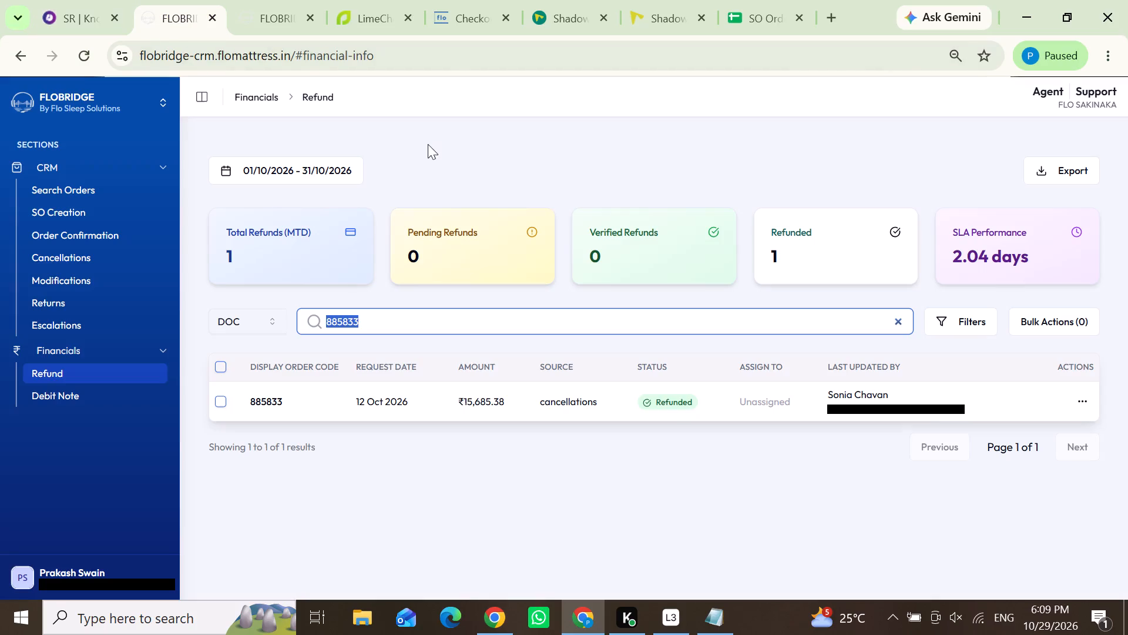
pyautogui.click(114, 195)
pyautogui.click(320, 148)
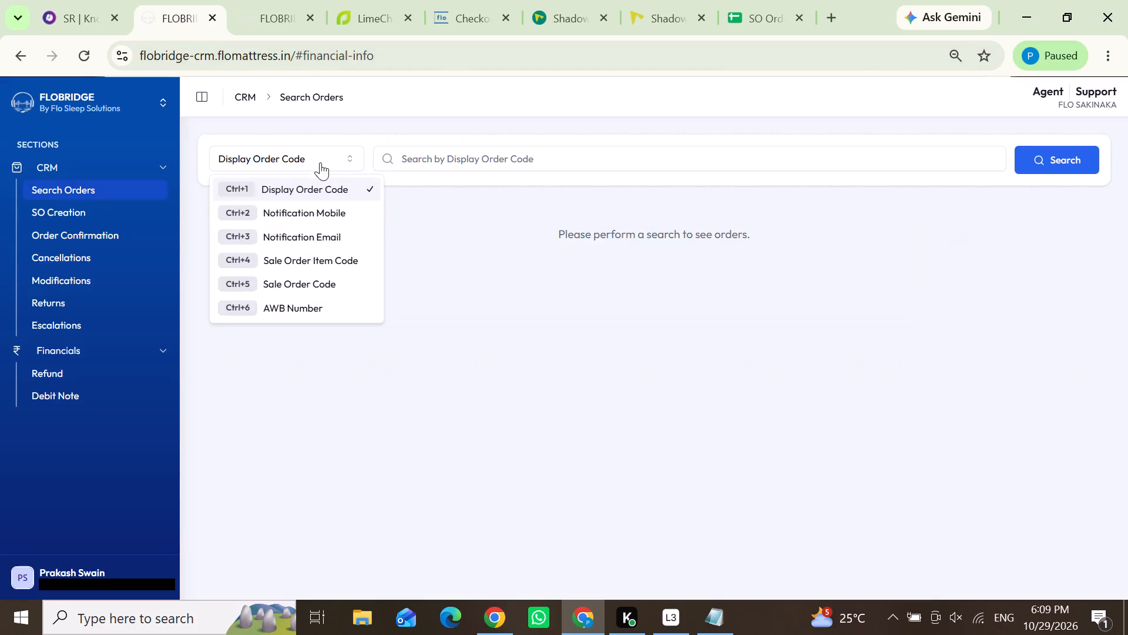
pyautogui.click(311, 210)
pyautogui.hotkey('ctrl', 'v')
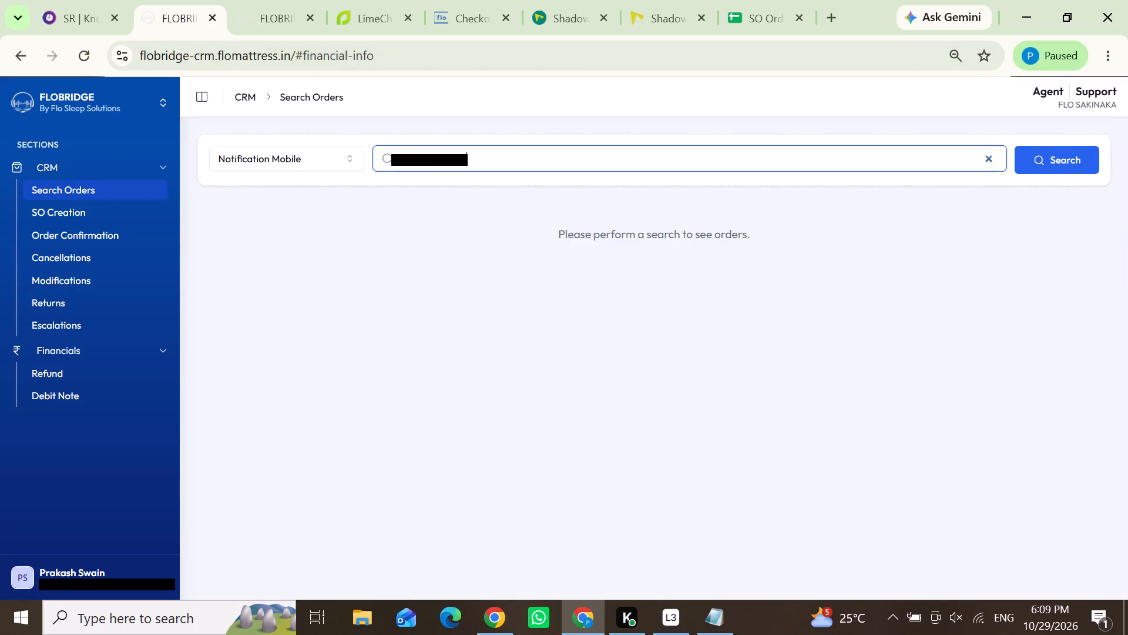
pyautogui.moveTo(415, 157); pyautogui.dragTo(372, 157)
pyautogui.press('BackSpace')
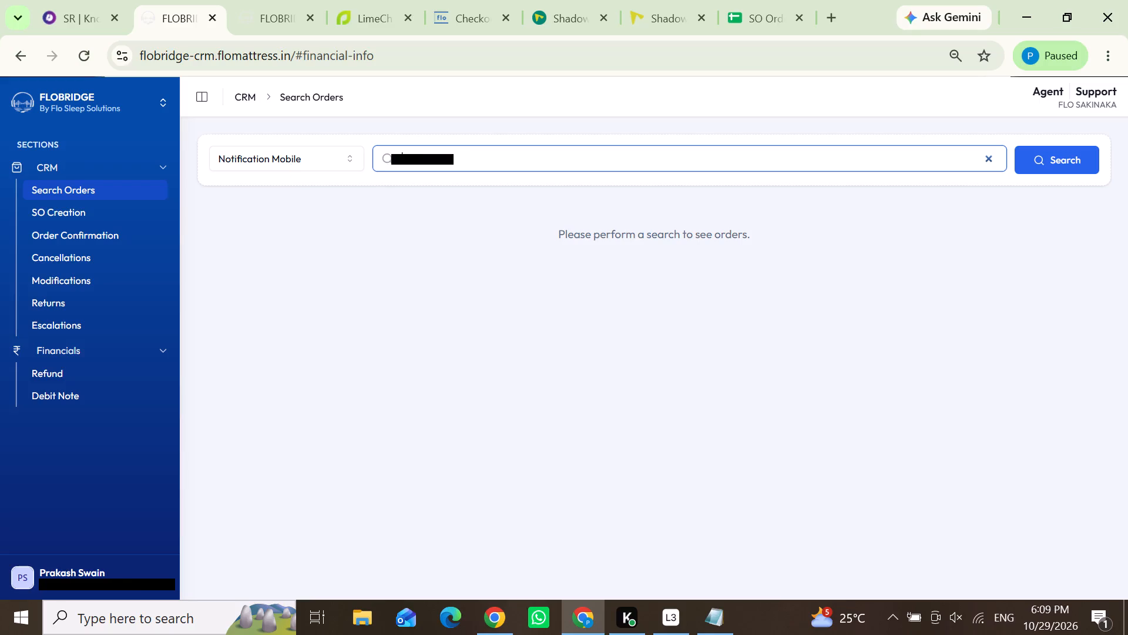
pyautogui.click(1087, 162)
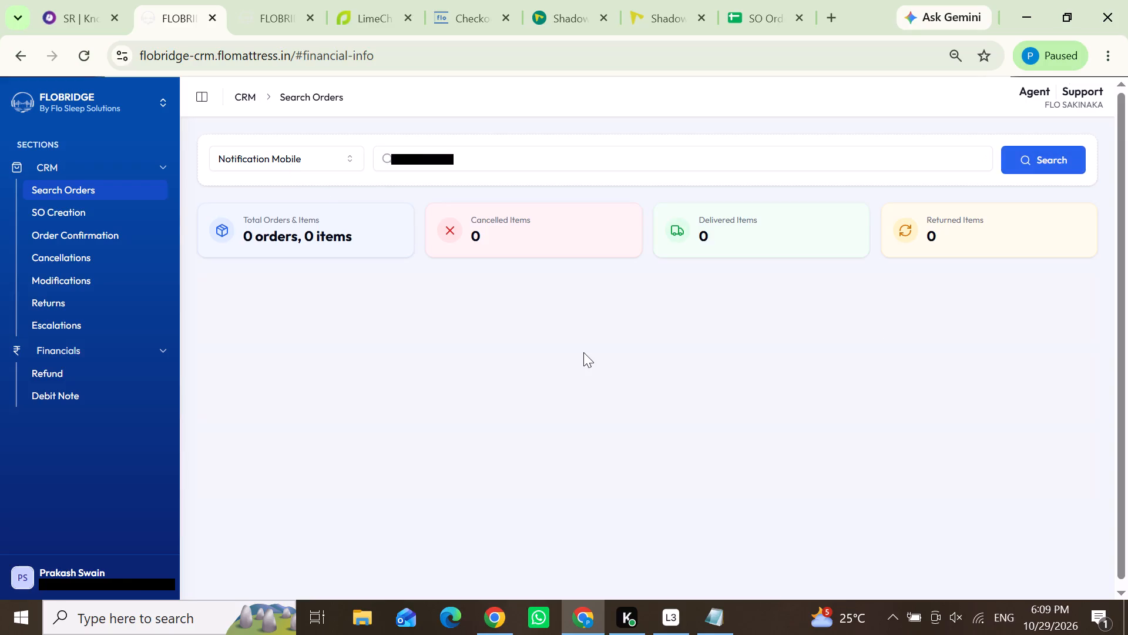
pyautogui.click(570, 493)
pyautogui.scroll(-3, 570, 493)
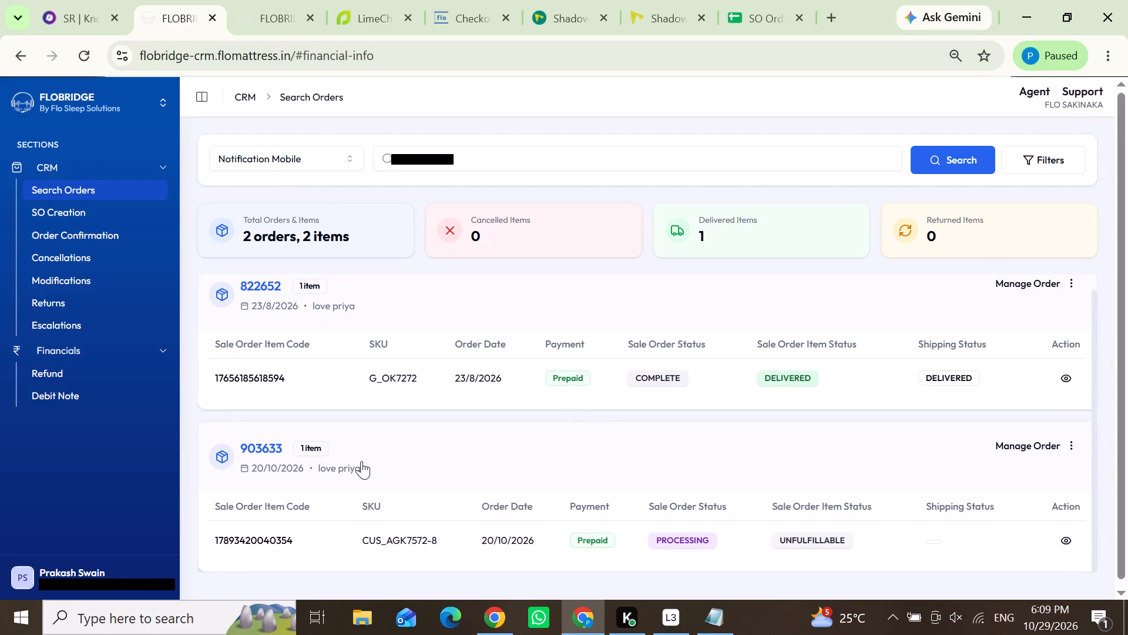
pyautogui.moveTo(283, 451); pyautogui.dragTo(231, 455)
pyautogui.hotkey('ctrl', 'c')
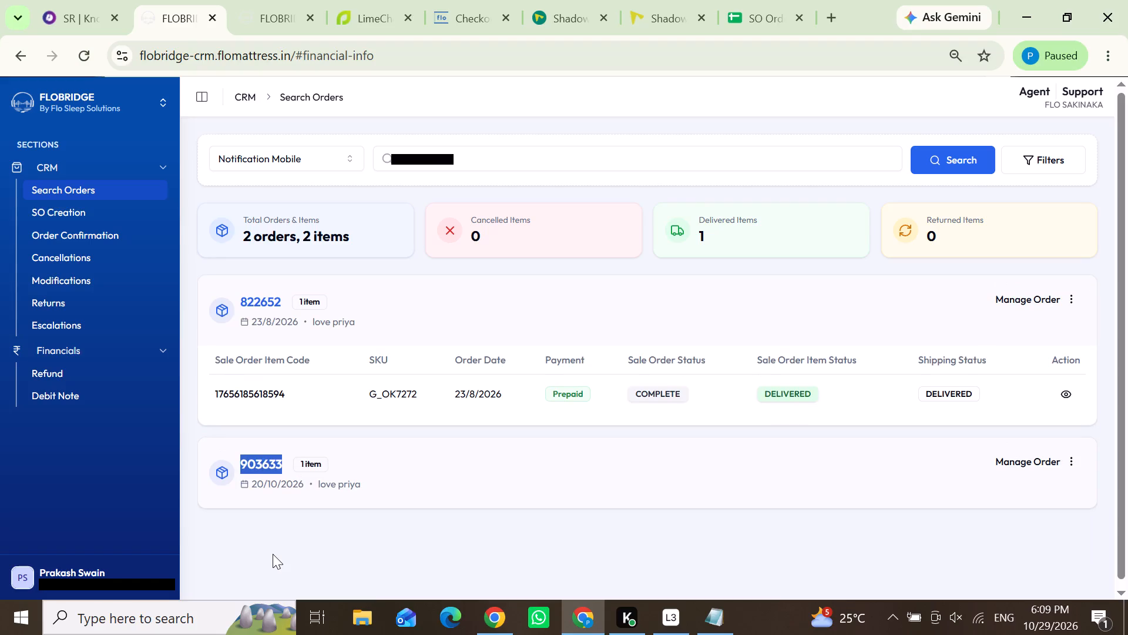
pyautogui.click(55, 0)
pyautogui.click(164, 510)
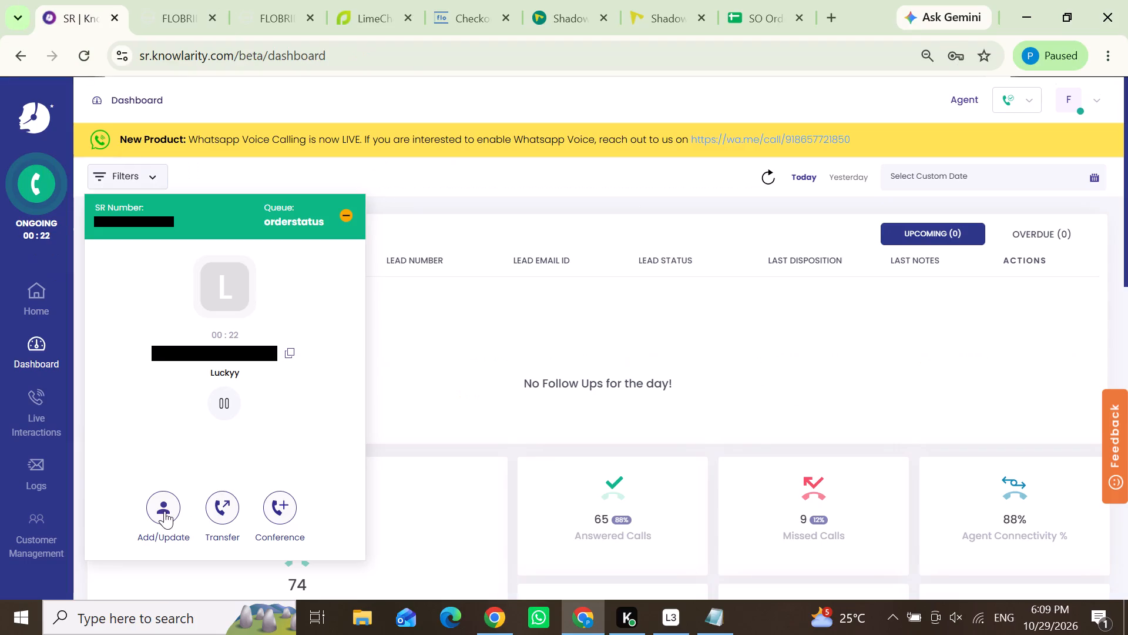
pyautogui.click(163, 0)
pyautogui.click(569, 469)
pyautogui.scroll(-2, 569, 469)
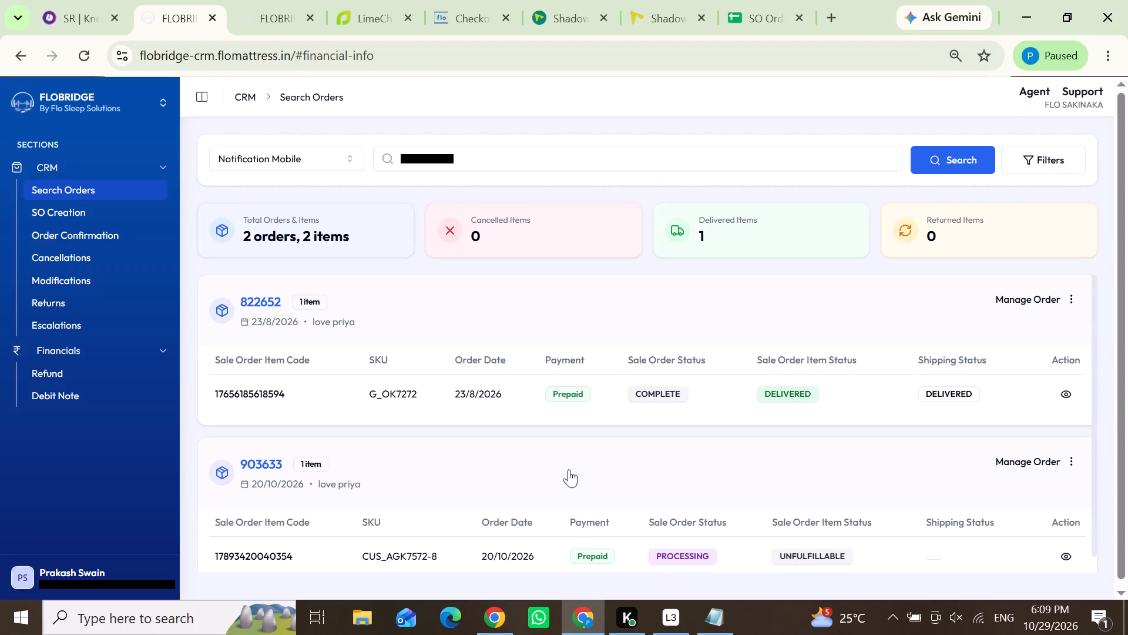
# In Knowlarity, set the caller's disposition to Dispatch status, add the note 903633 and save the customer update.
pyautogui.click(96, 0)
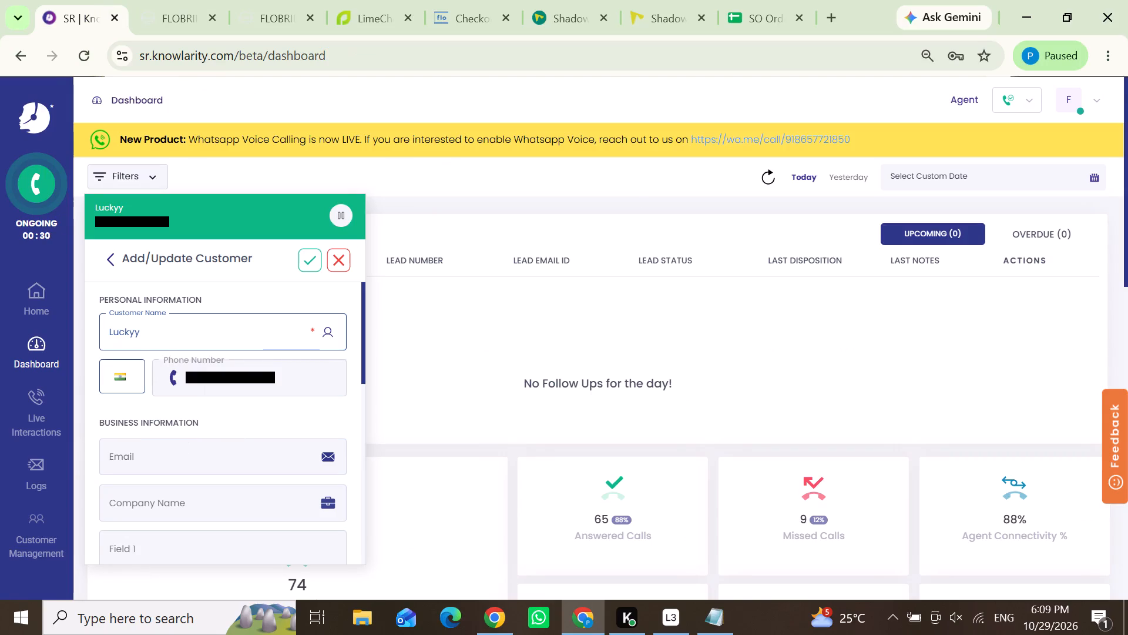
pyautogui.scroll(-1, 237, 444)
pyautogui.click(184, 439)
pyautogui.moveTo(204, 488); pyautogui.dragTo(204, 503)
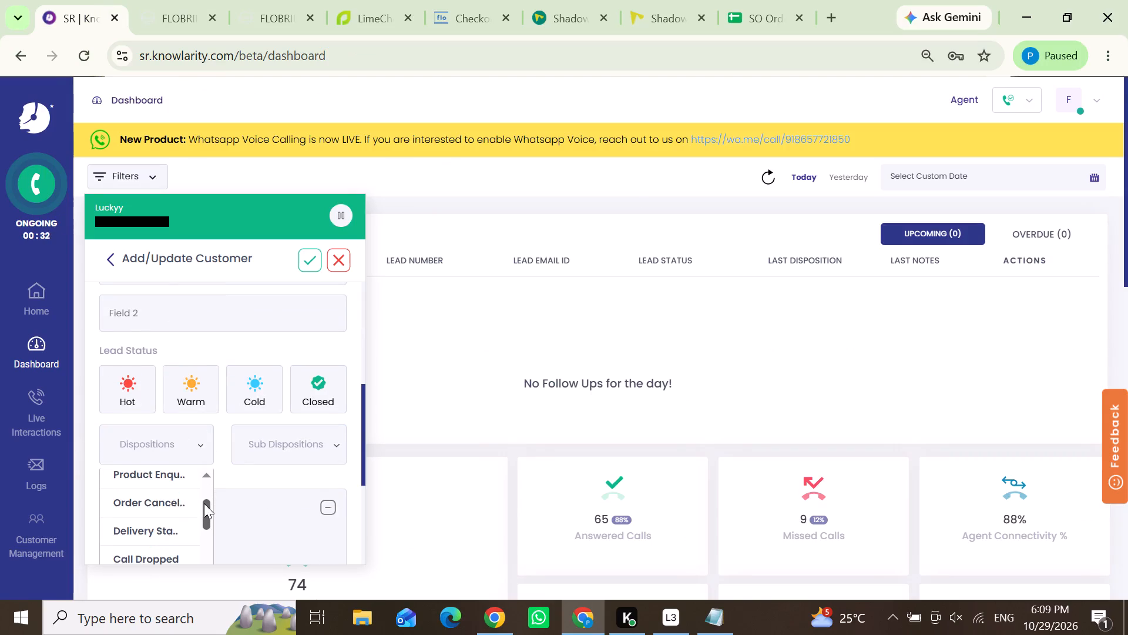
pyautogui.moveTo(204, 503); pyautogui.dragTo(204, 550)
pyautogui.scroll(-1, 295, 445)
pyautogui.moveTo(204, 342); pyautogui.dragTo(204, 362)
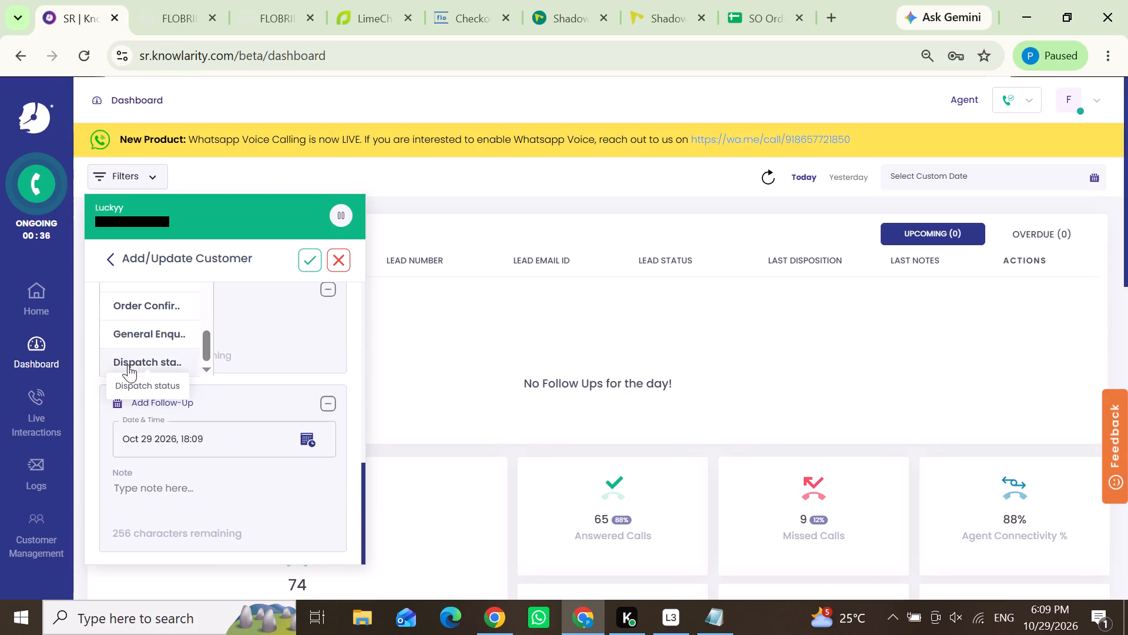
pyautogui.click(128, 365)
pyautogui.click(219, 315)
pyautogui.click(145, 317)
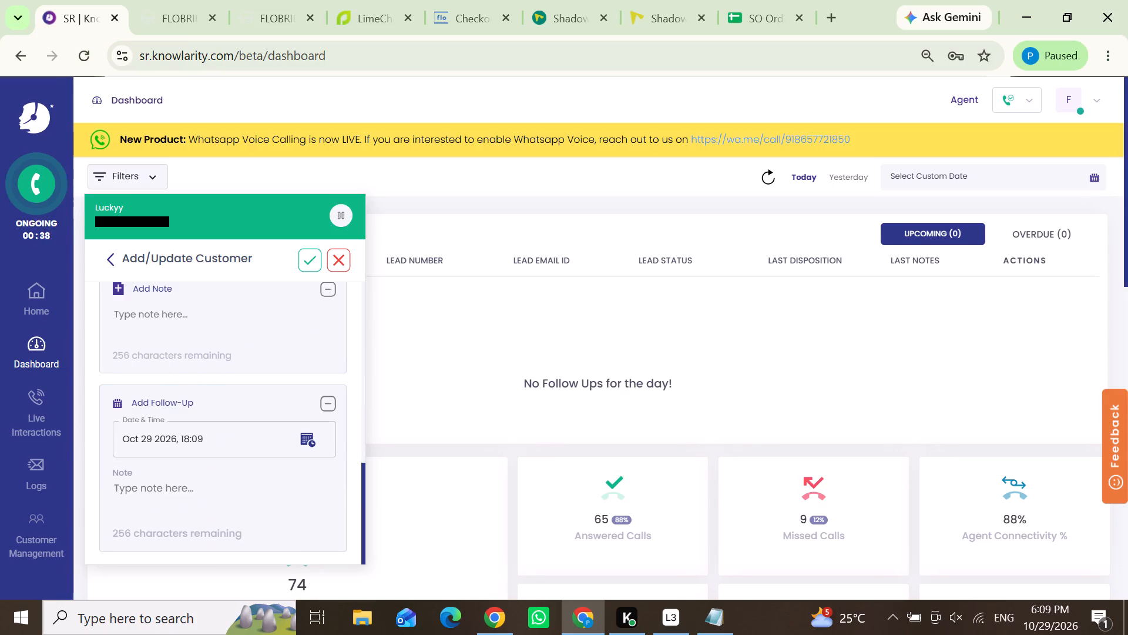
pyautogui.hotkey('ctrl', 'v')
pyautogui.click(306, 262)
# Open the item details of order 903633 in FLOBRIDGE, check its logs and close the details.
pyautogui.click(175, 5)
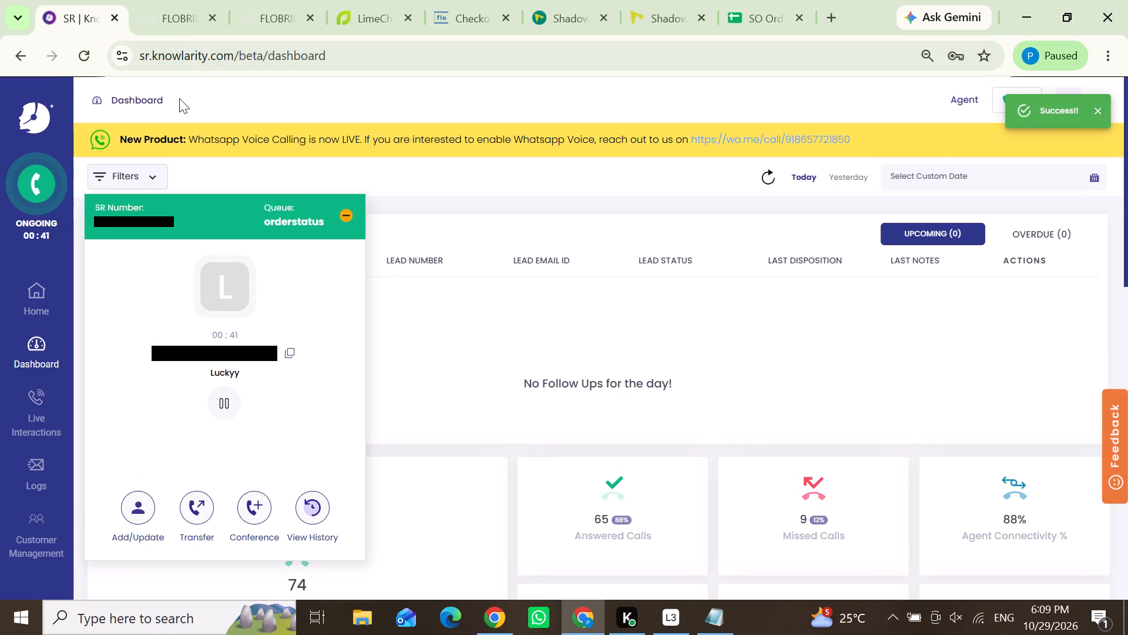
pyautogui.click(1065, 544)
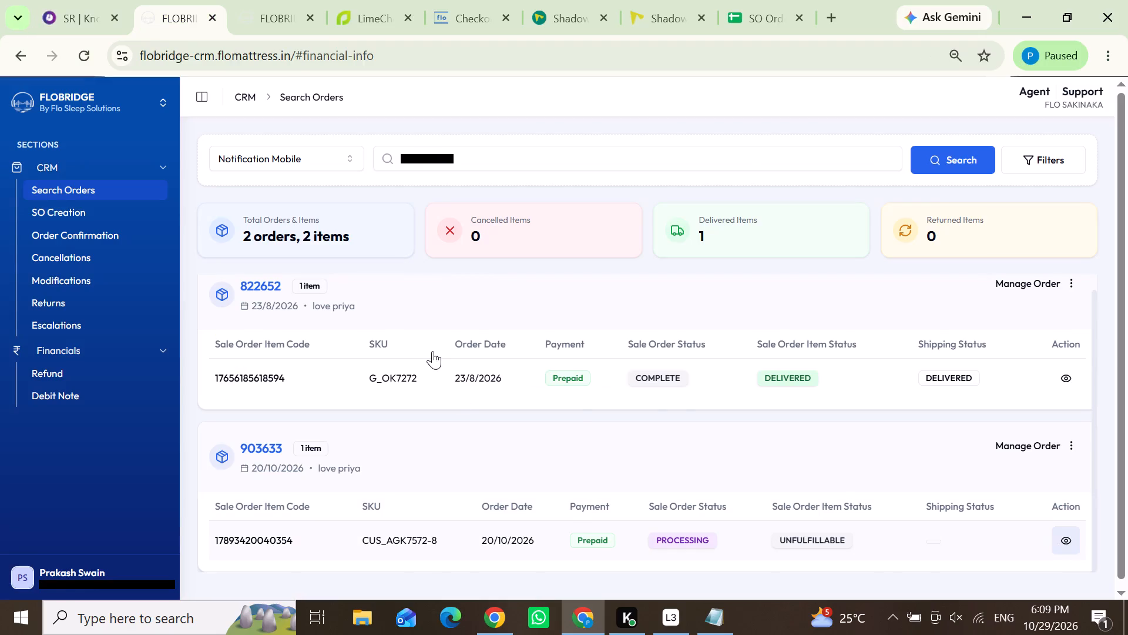
pyautogui.click(419, 325)
pyautogui.click(562, 563)
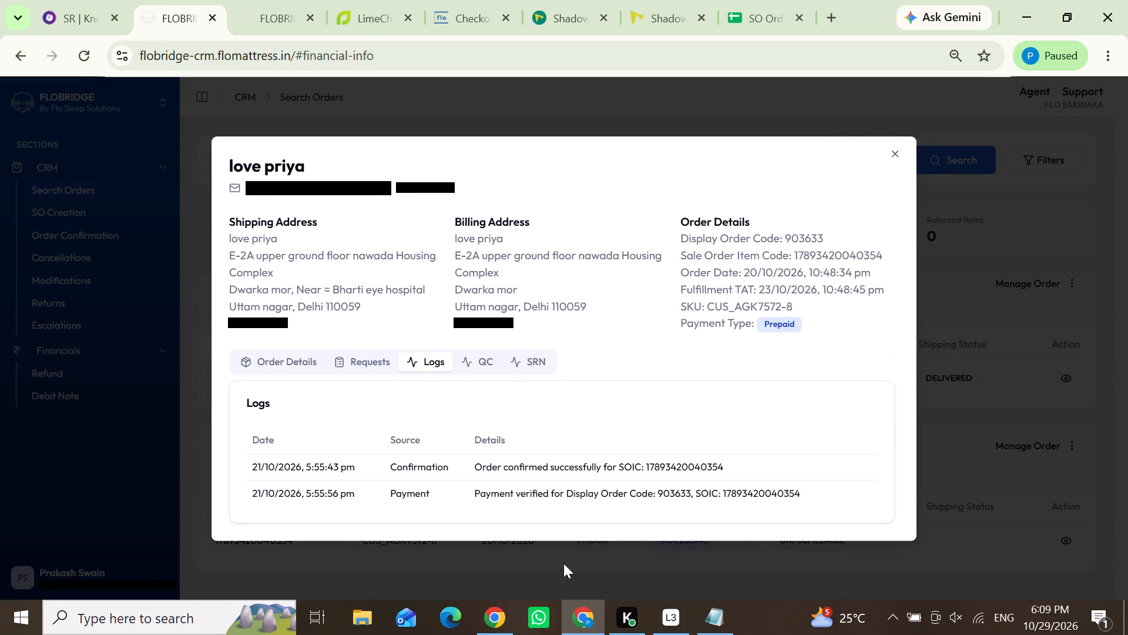
pyautogui.click(1043, 452)
pyautogui.click(1029, 474)
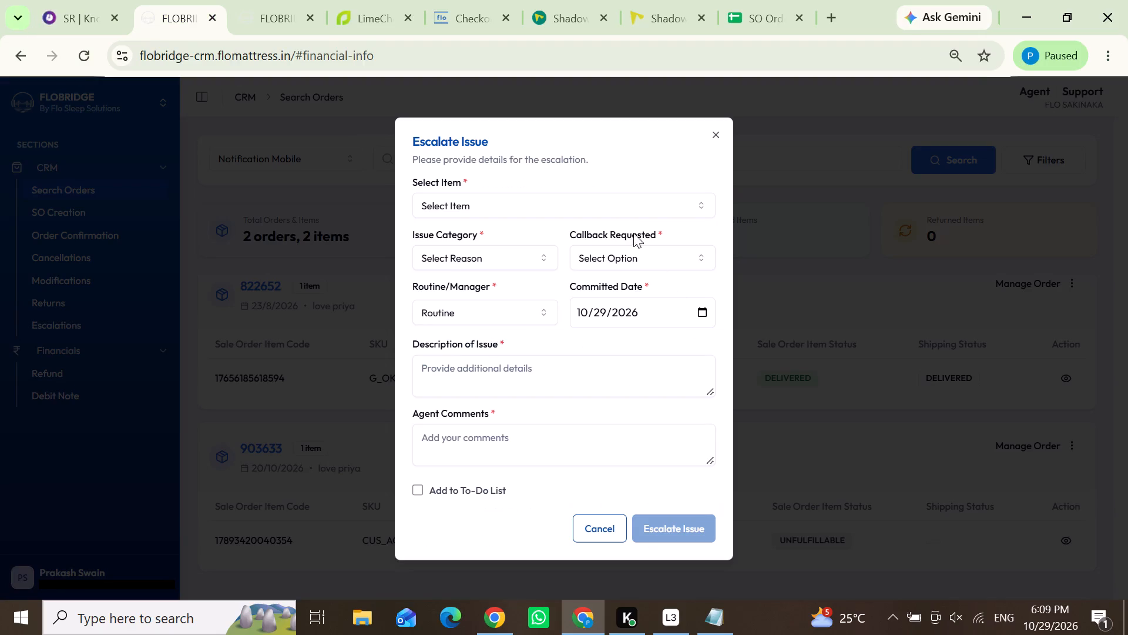
pyautogui.click(615, 205)
pyautogui.click(540, 235)
pyautogui.click(515, 256)
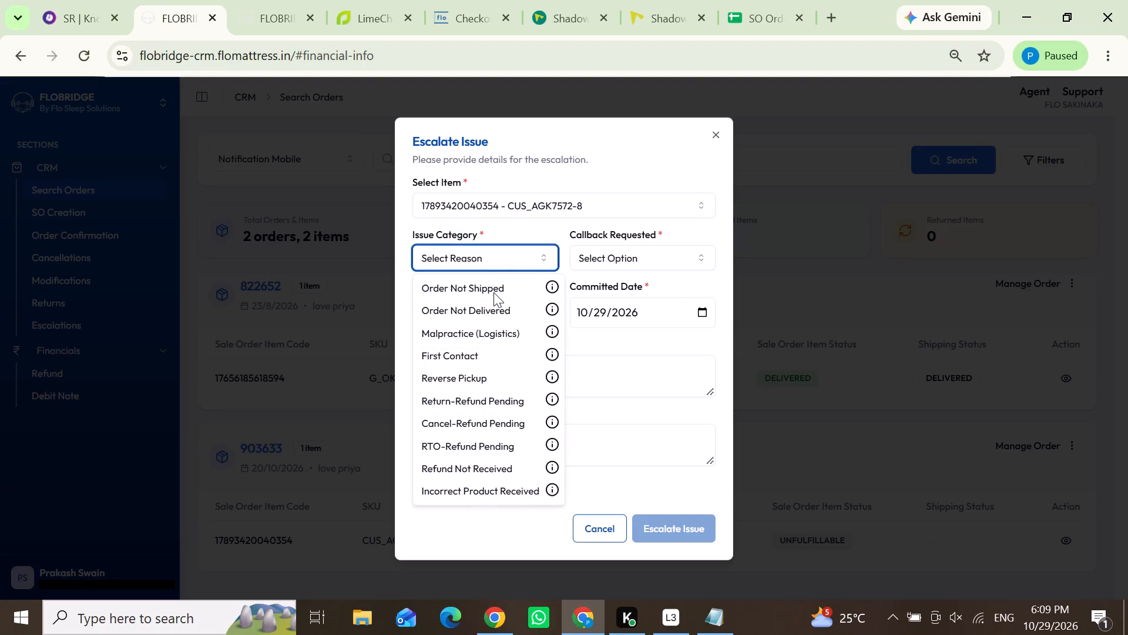
pyautogui.click(493, 292)
pyautogui.click(626, 263)
pyautogui.click(578, 309)
pyautogui.click(703, 311)
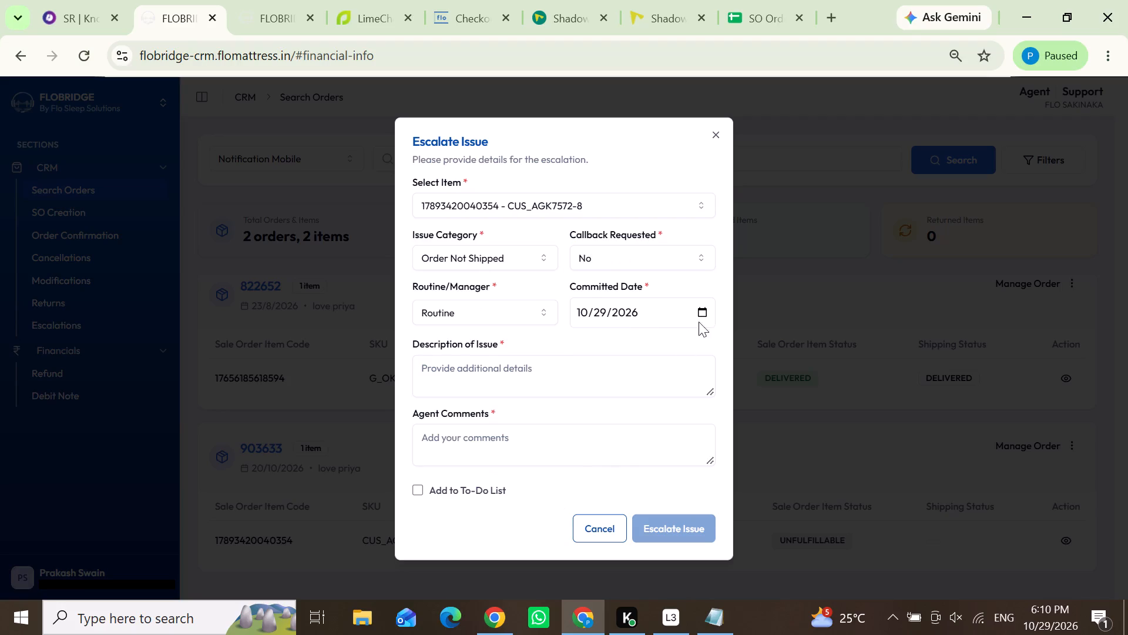
pyautogui.click(699, 466)
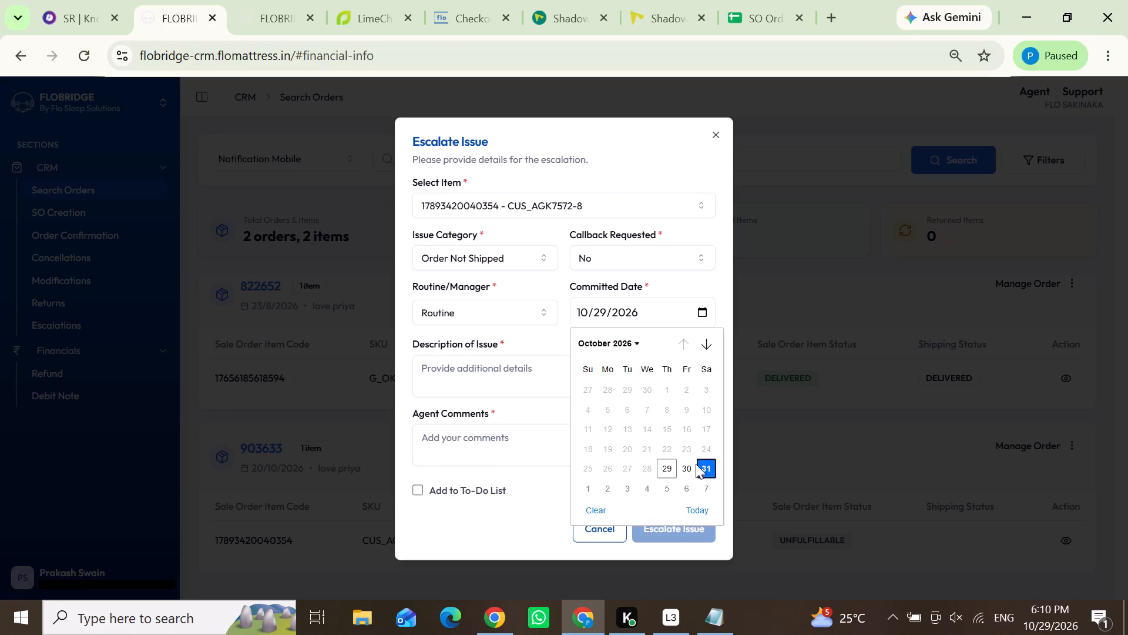
# Fill the issue description using the Notepad template: "I have escalated this to the concerned team. Your order will be dispatch".
pyautogui.click(494, 383)
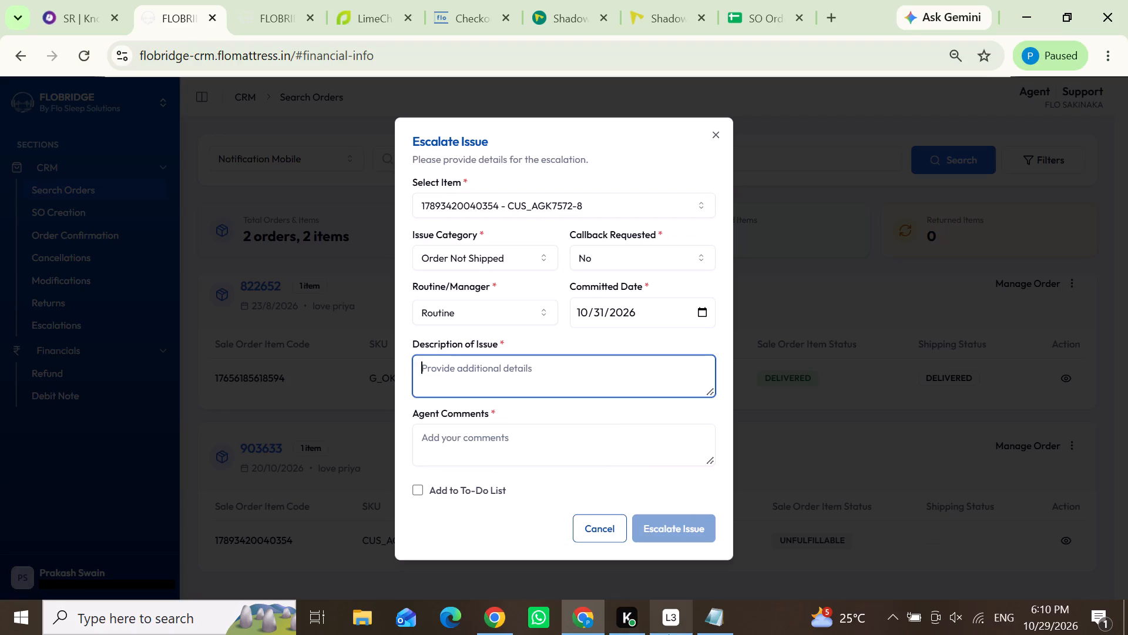
pyautogui.click(716, 626)
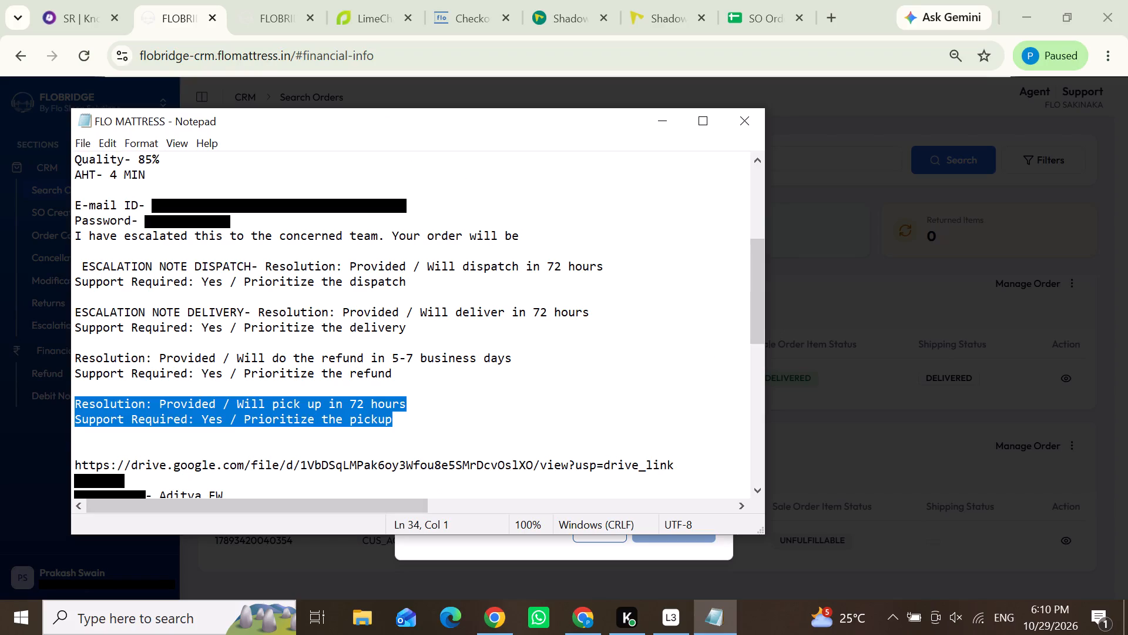
pyautogui.moveTo(71, 234); pyautogui.dragTo(75, 234)
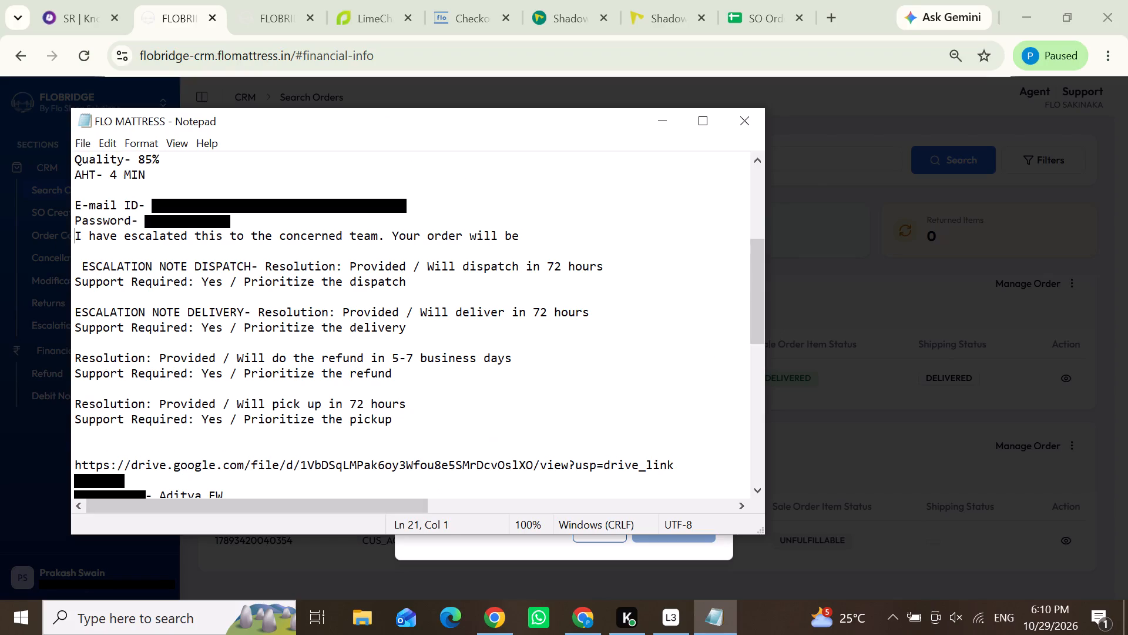
pyautogui.moveTo(75, 234); pyautogui.dragTo(503, 246)
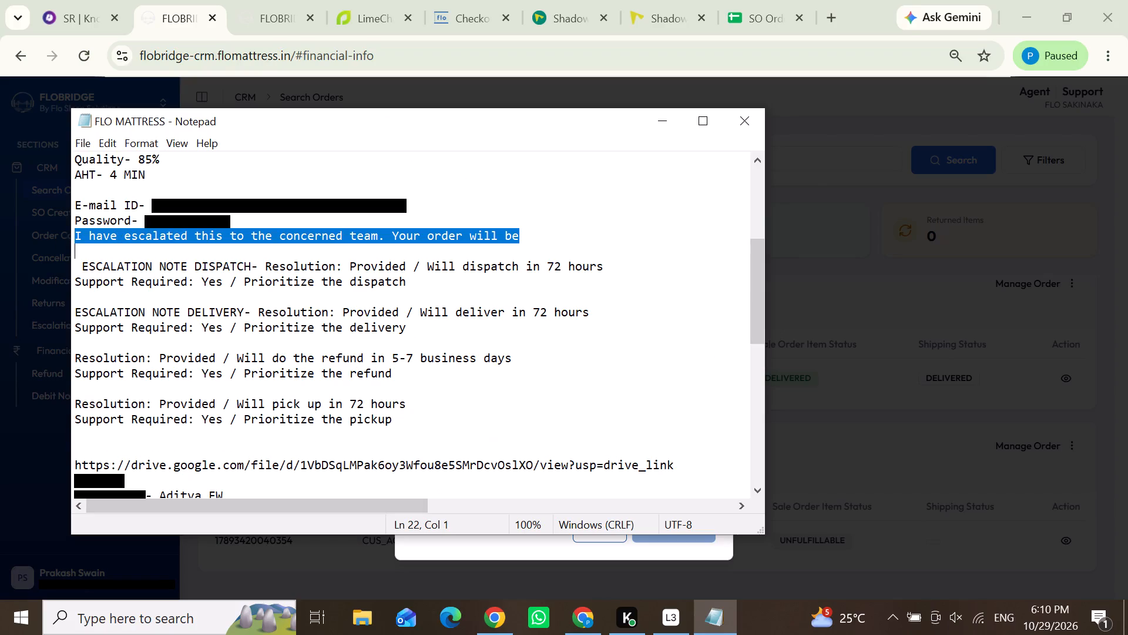
pyautogui.hotkey('ctrl', 'c')
pyautogui.click(662, 125)
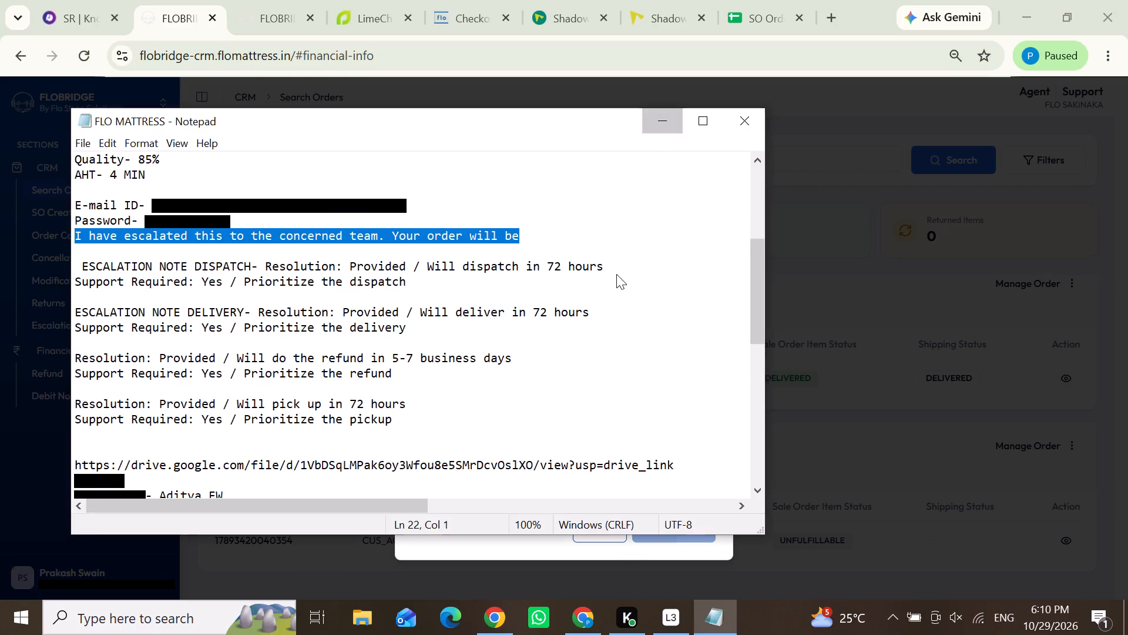
pyautogui.hotkey('ctrl', 'v')
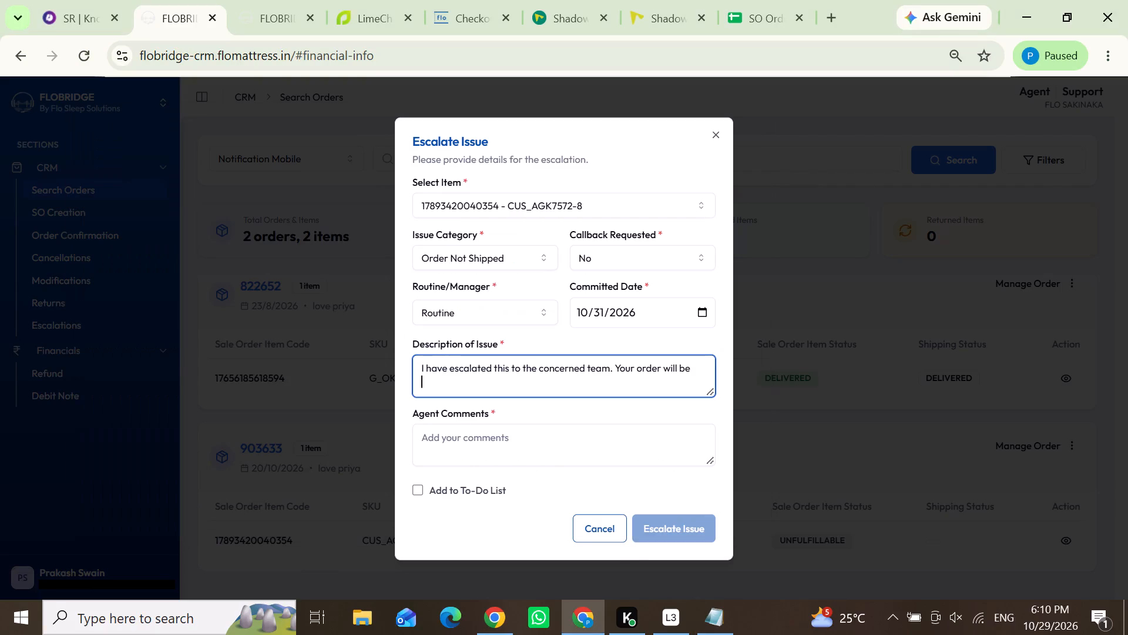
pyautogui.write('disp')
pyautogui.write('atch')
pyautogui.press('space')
# Add the Notepad dispatch note "Resolution: Provided / Will dispatch in 72 hours Support Required: Yes / Prioritize the dispatch" as agent comments and submit the escalation.
pyautogui.click(464, 438)
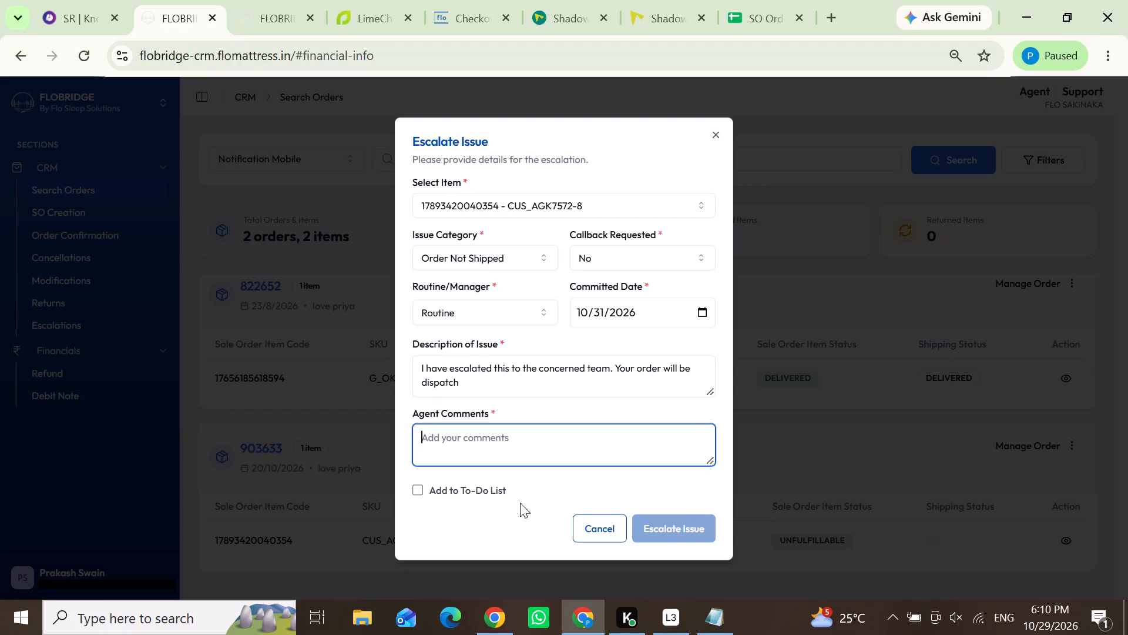
pyautogui.click(710, 614)
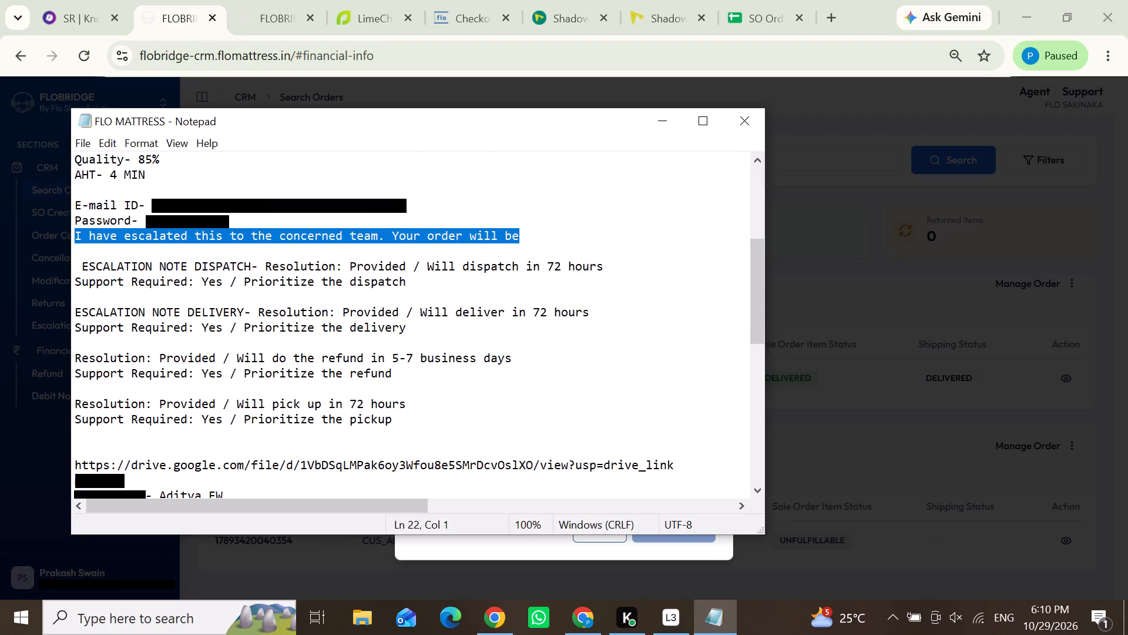
pyautogui.moveTo(261, 265); pyautogui.dragTo(442, 294)
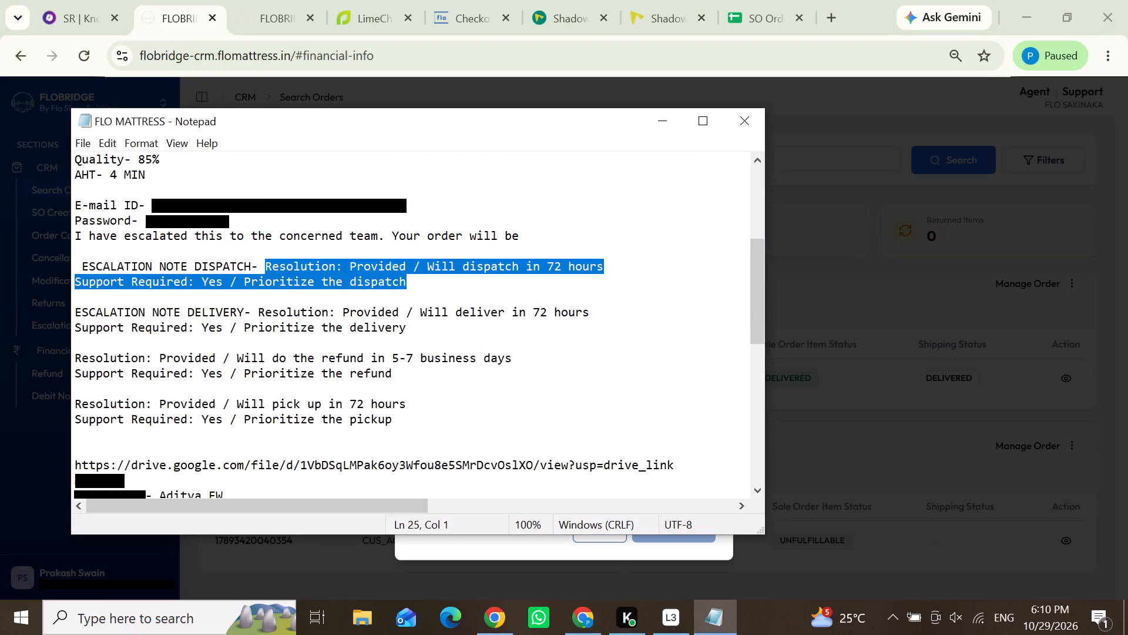
pyautogui.hotkey('ctrl', 'c')
pyautogui.click(666, 132)
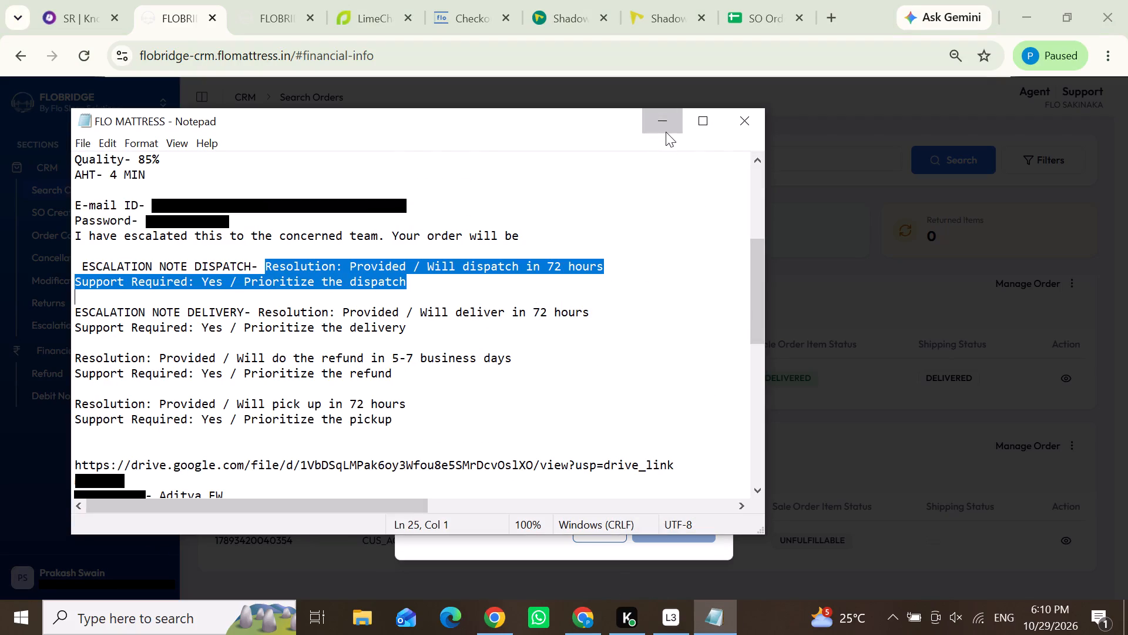
pyautogui.hotkey('ctrl', 'v')
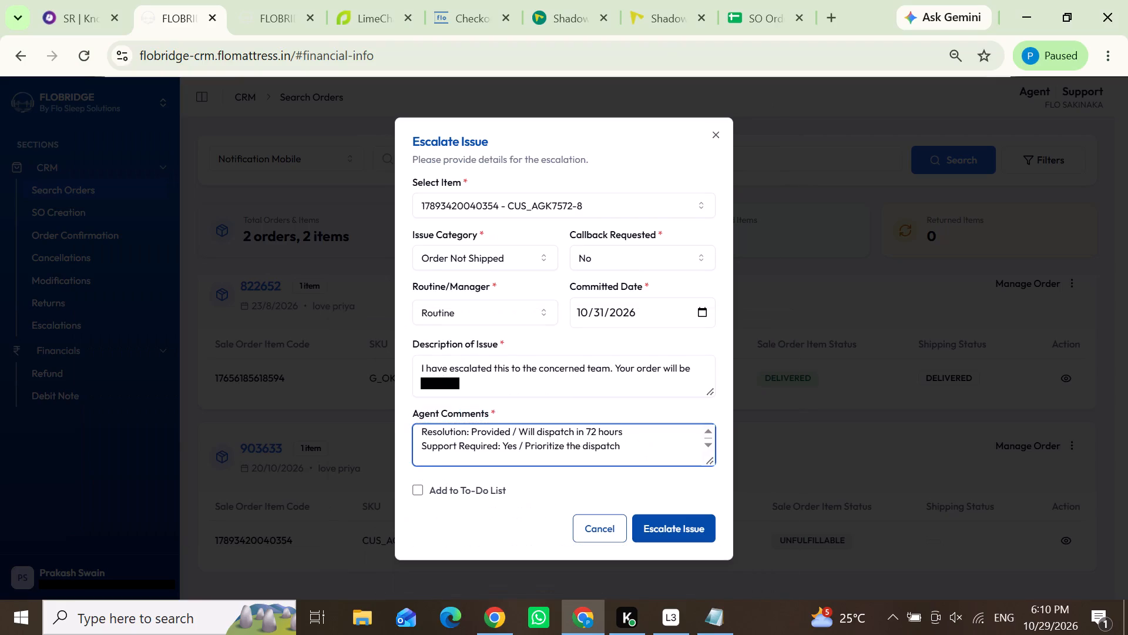
pyautogui.click(681, 534)
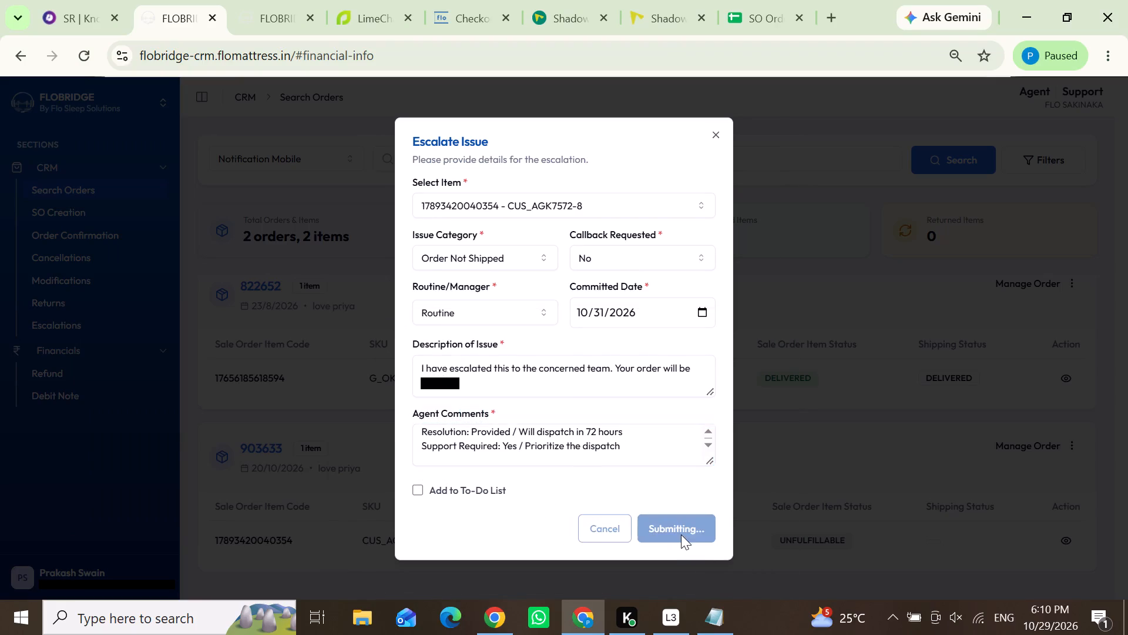
pyautogui.click(568, 417)
pyautogui.click(869, 467)
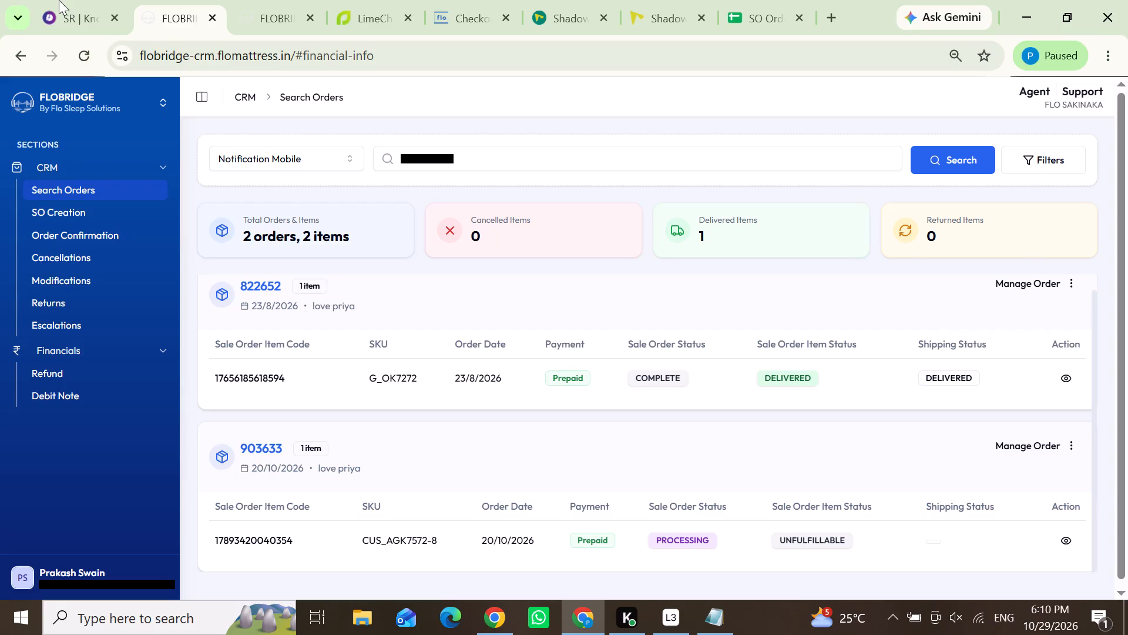
# In Knowlarity, reload the dashboard figures for Today and review the availability, on-call, break and wrap-up times under Your Performance.
pyautogui.click(58, 0)
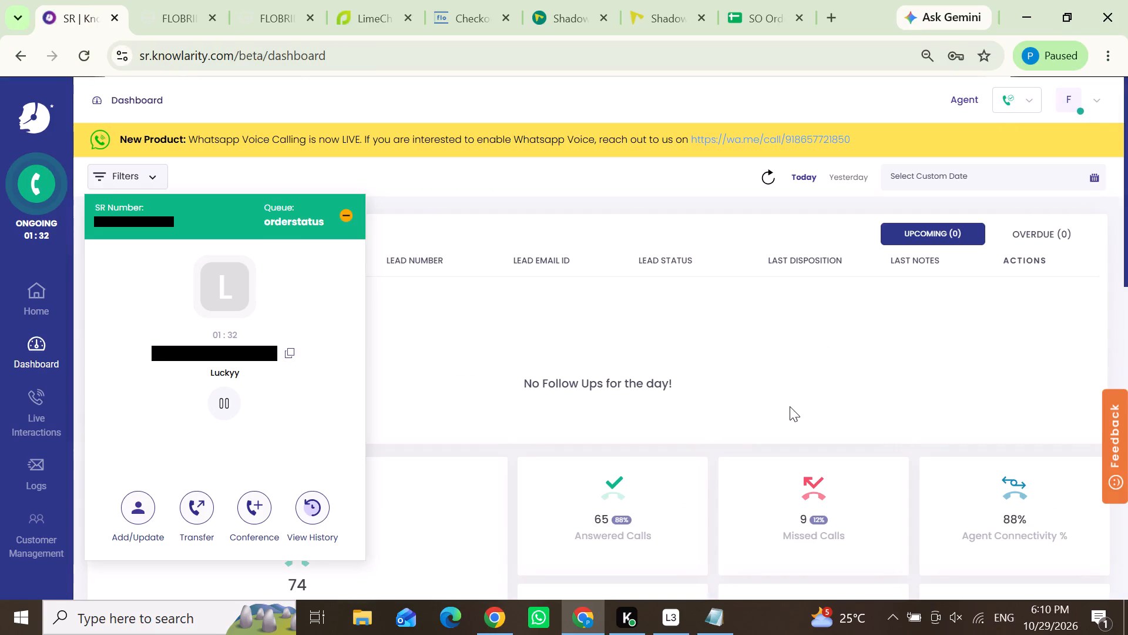
pyautogui.scroll(-3, 714, 395)
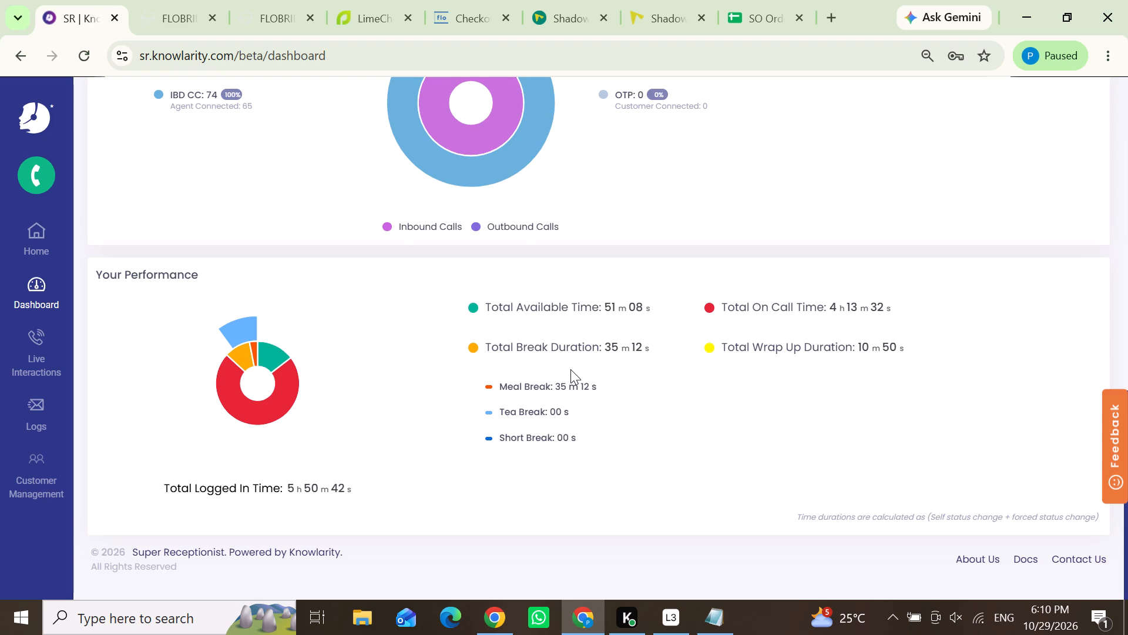
pyautogui.scroll(2, 586, 383)
pyautogui.click(801, 178)
pyautogui.scroll(-3, 778, 345)
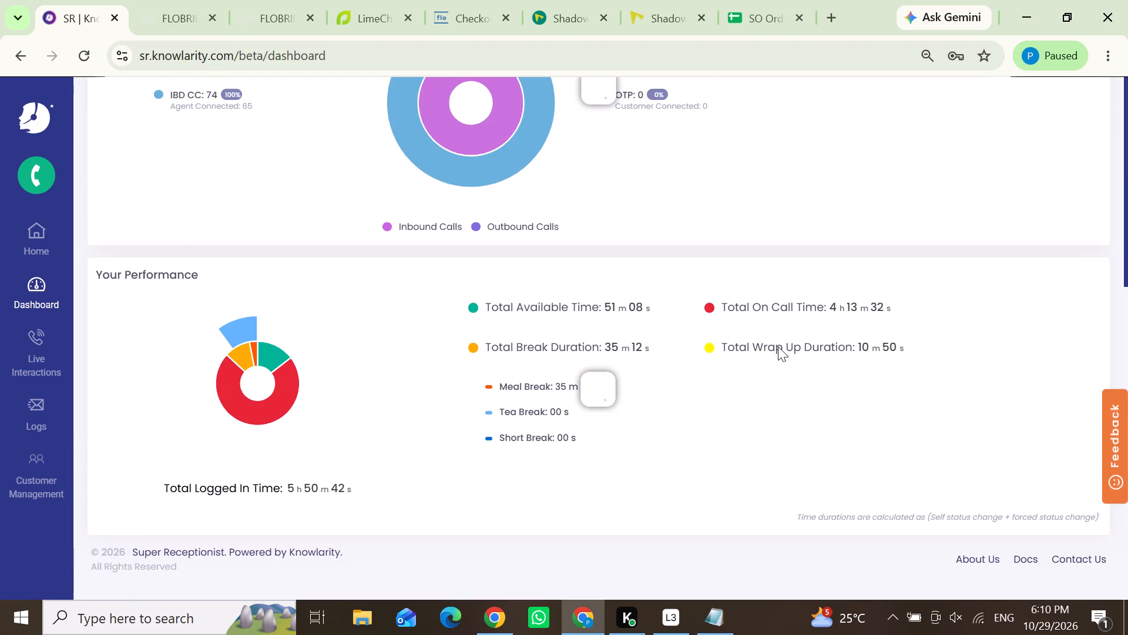
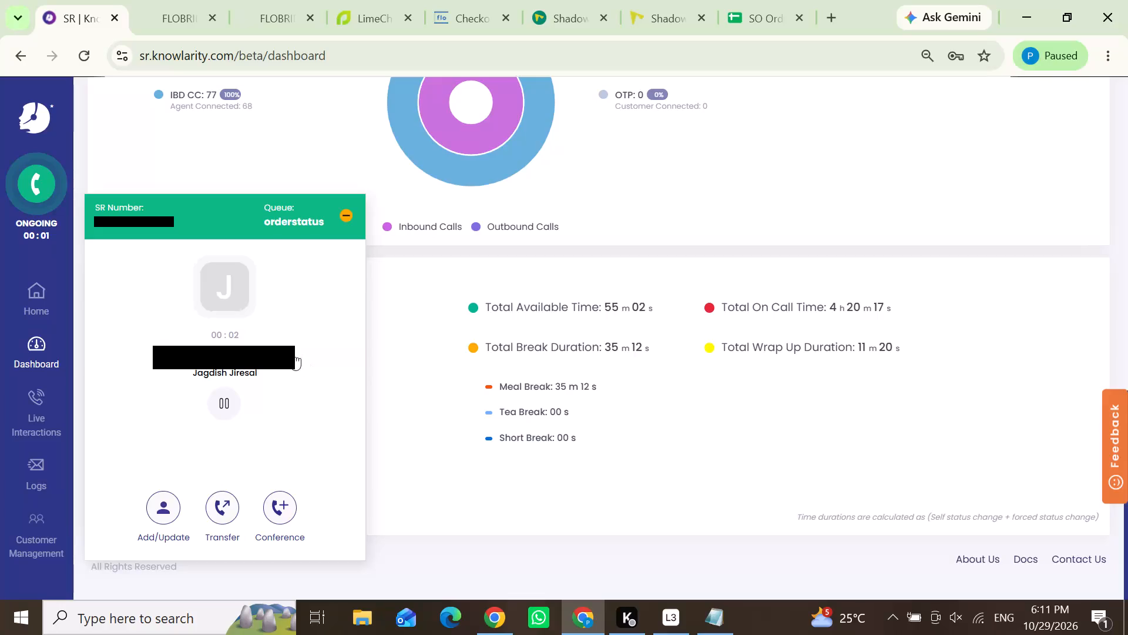
# Copy the caller's mobile number and search the Flobridge CRM orders for it by Notification Mobile, without the country prefix.
pyautogui.click(285, 350)
pyautogui.click(182, 9)
pyautogui.moveTo(456, 159); pyautogui.dragTo(377, 186)
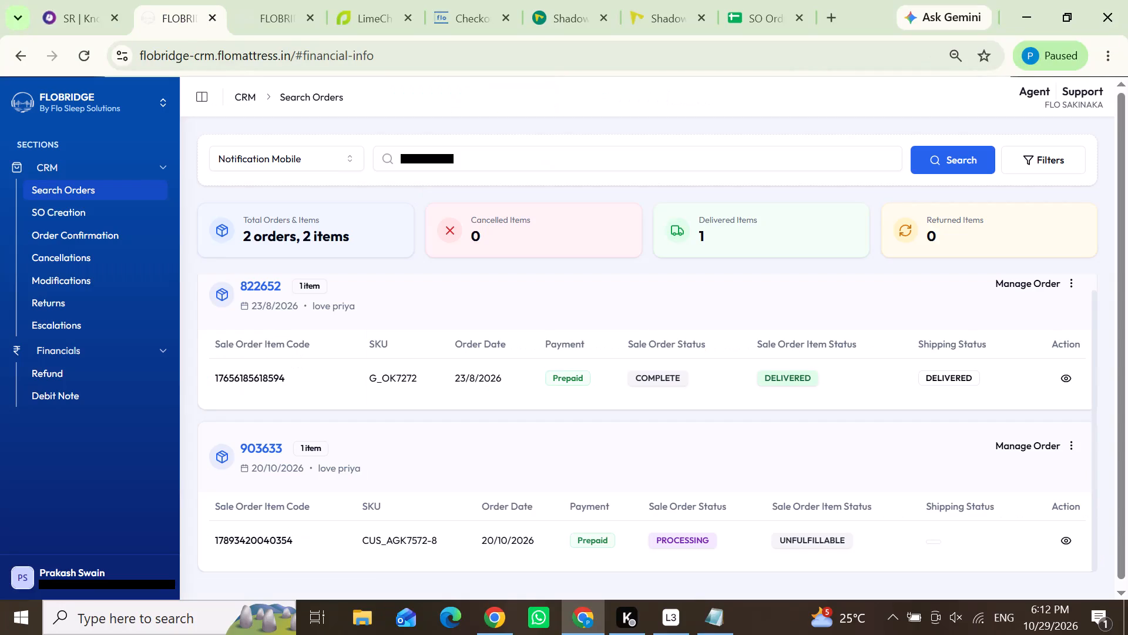
pyautogui.moveTo(377, 186); pyautogui.dragTo(330, 153)
pyautogui.hotkey('ctrl', 'v')
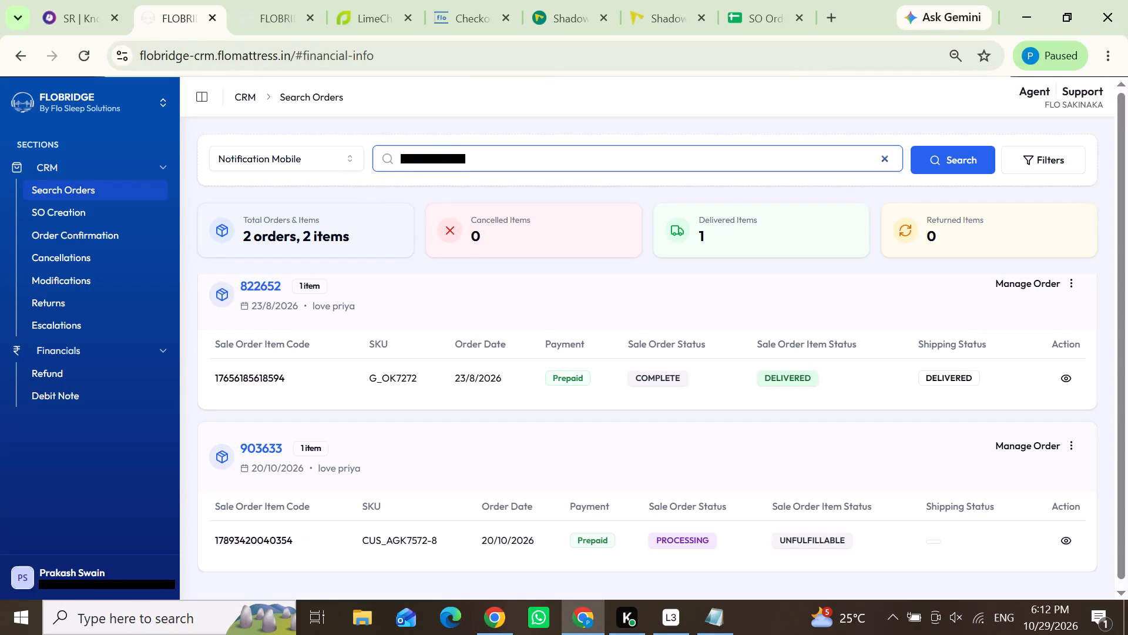
pyautogui.moveTo(415, 156); pyautogui.dragTo(396, 152)
pyautogui.press('BackSpace')
pyautogui.click(937, 155)
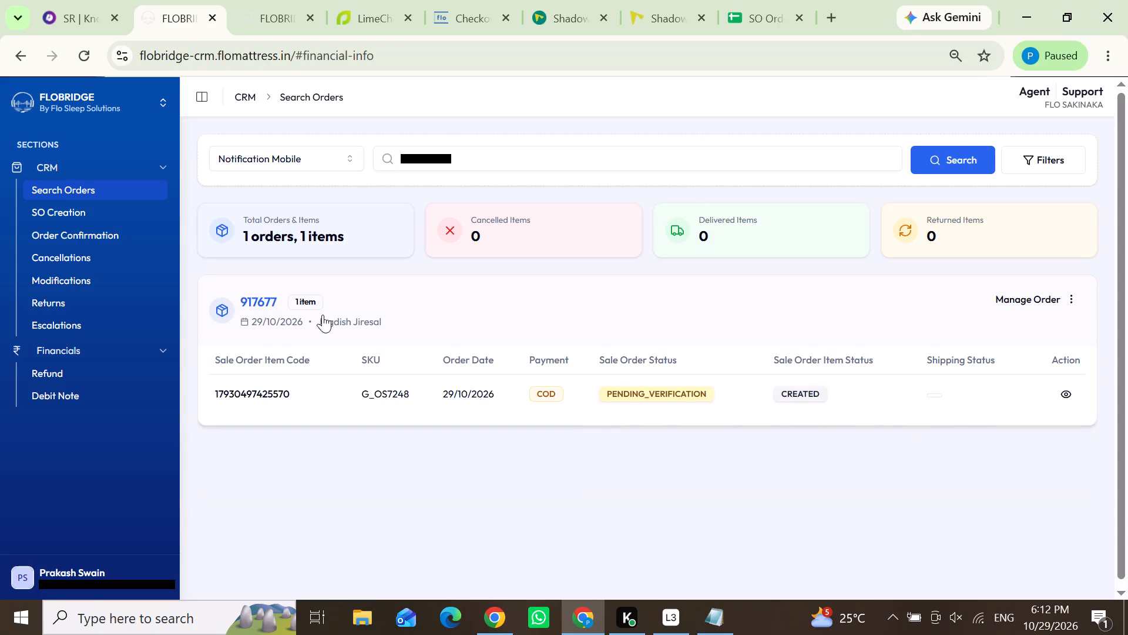
pyautogui.moveTo(277, 300); pyautogui.dragTo(223, 308)
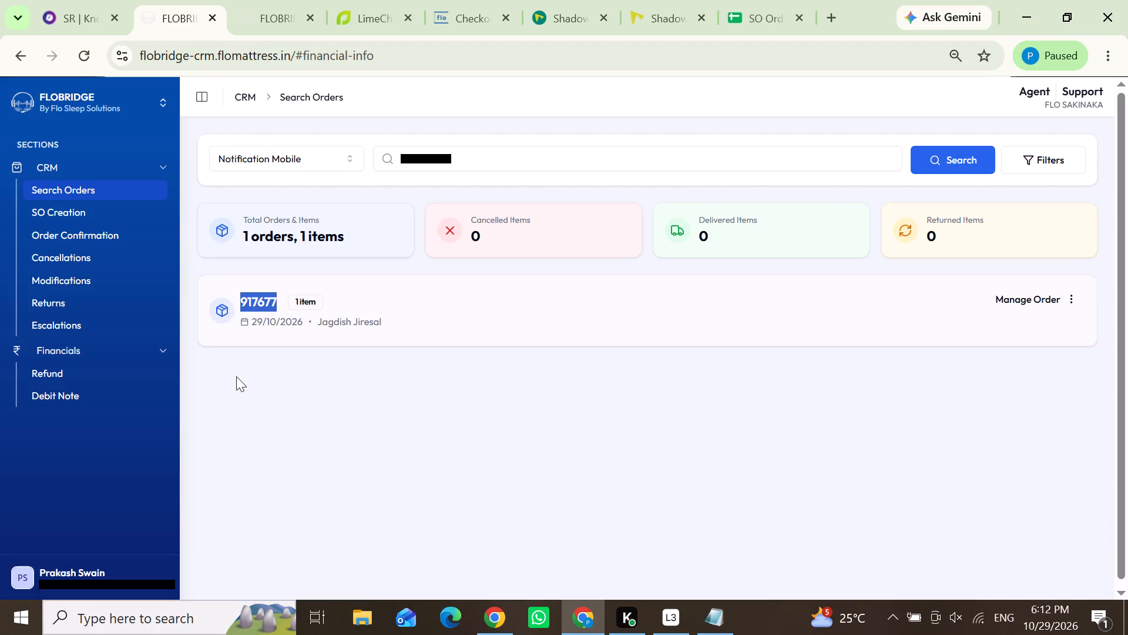
pyautogui.hotkey('ctrl', 'c')
pyautogui.click(63, 0)
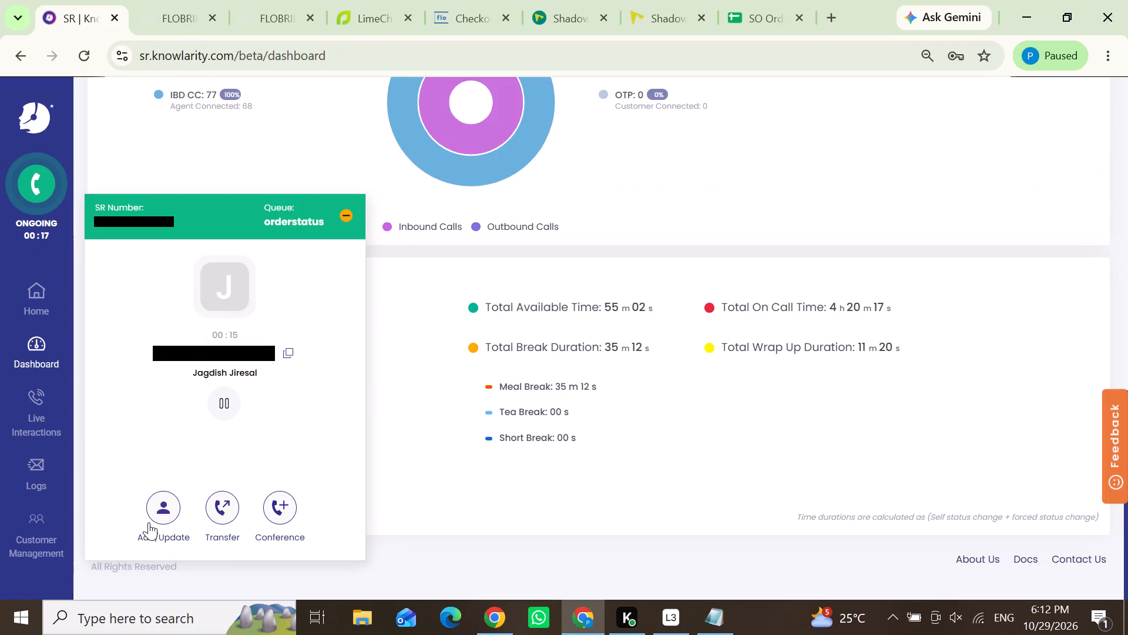
pyautogui.click(165, 514)
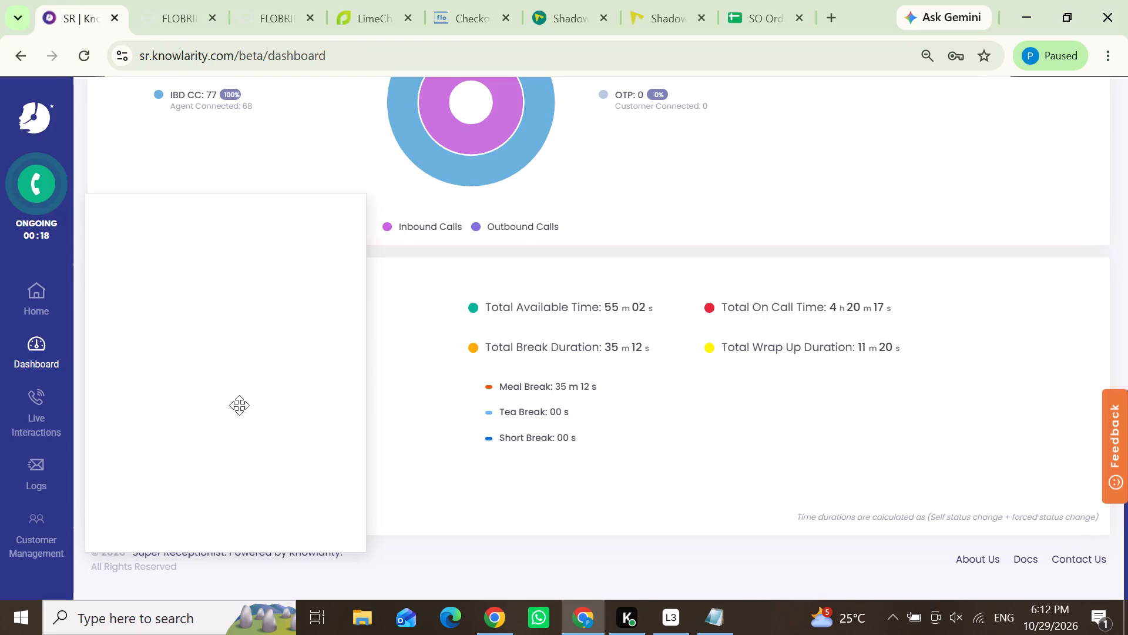
pyautogui.scroll(-1, 239, 405)
pyautogui.click(197, 443)
pyautogui.moveTo(208, 490); pyautogui.dragTo(206, 497)
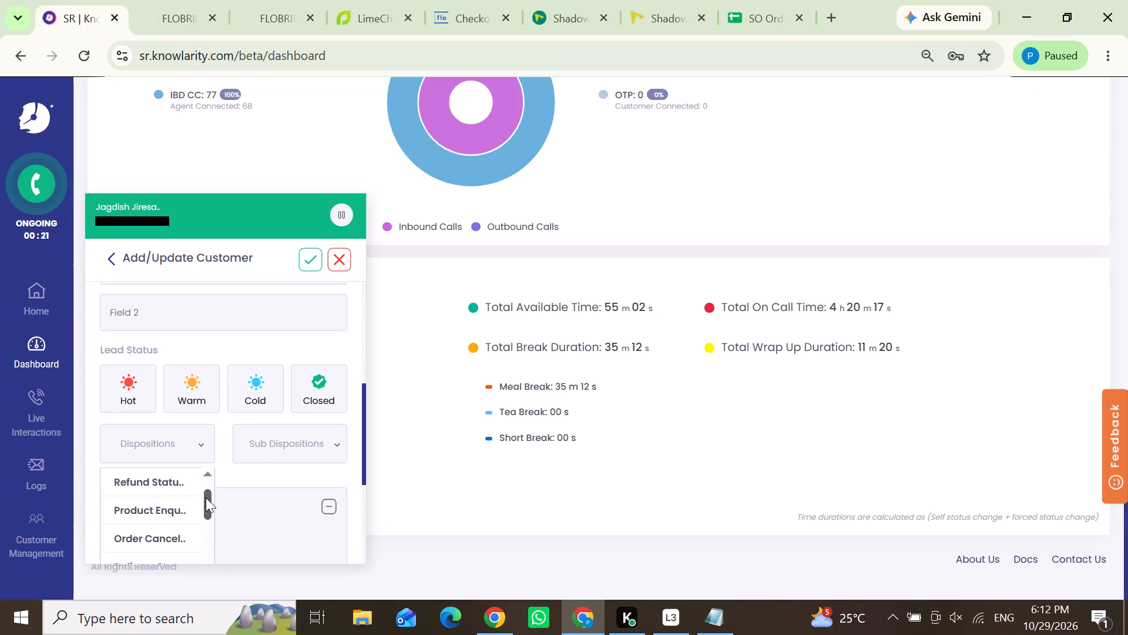
pyautogui.moveTo(206, 497); pyautogui.dragTo(195, 573)
pyautogui.click(158, 522)
pyautogui.click(156, 534)
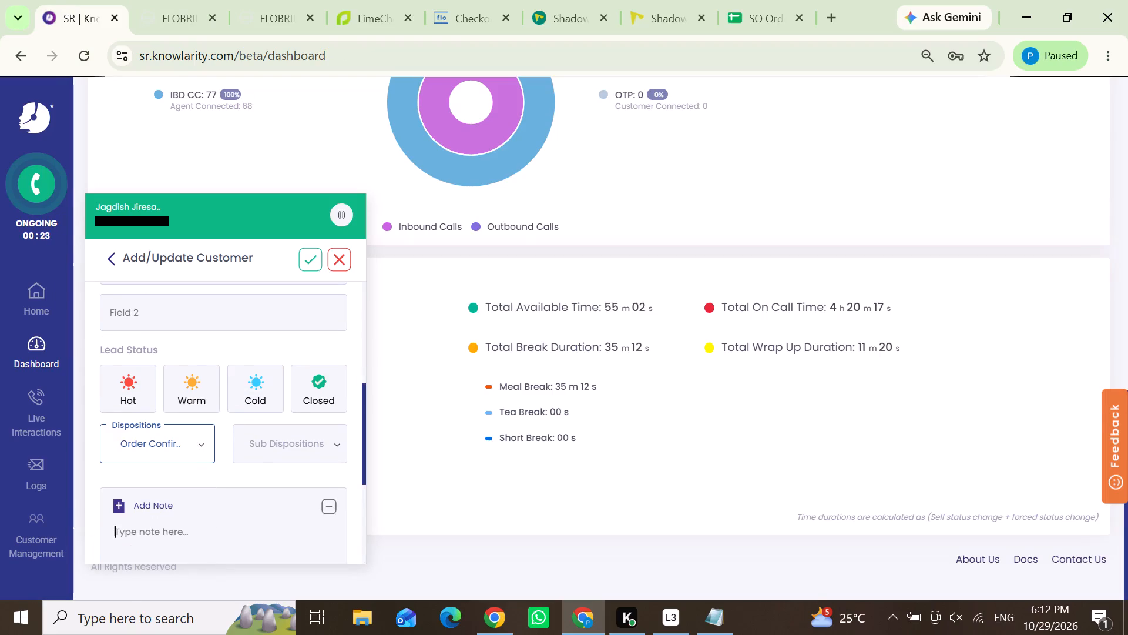
pyautogui.hotkey('ctrl', 'v')
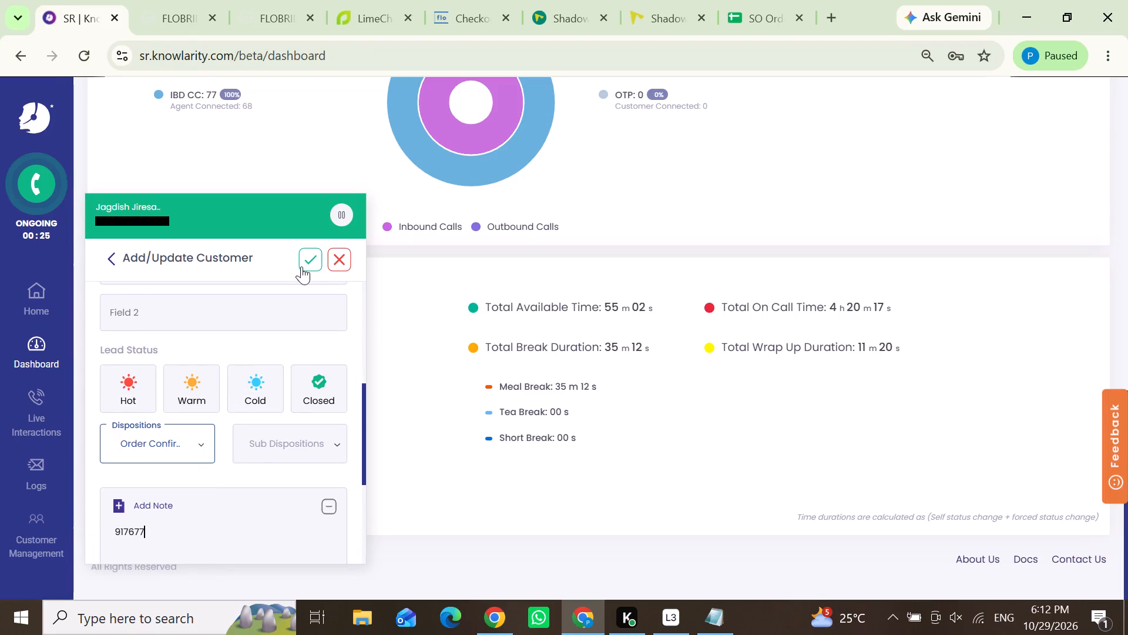
pyautogui.click(311, 260)
# Switch back to the Flobridge order search results for the caller.
pyautogui.click(172, 0)
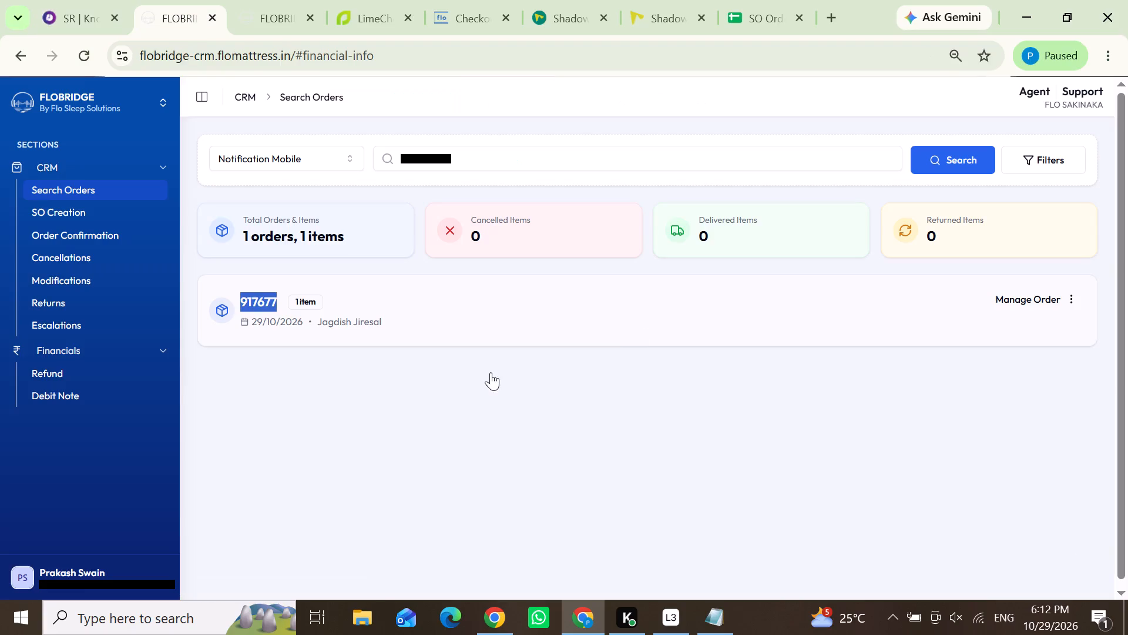
pyautogui.click(635, 322)
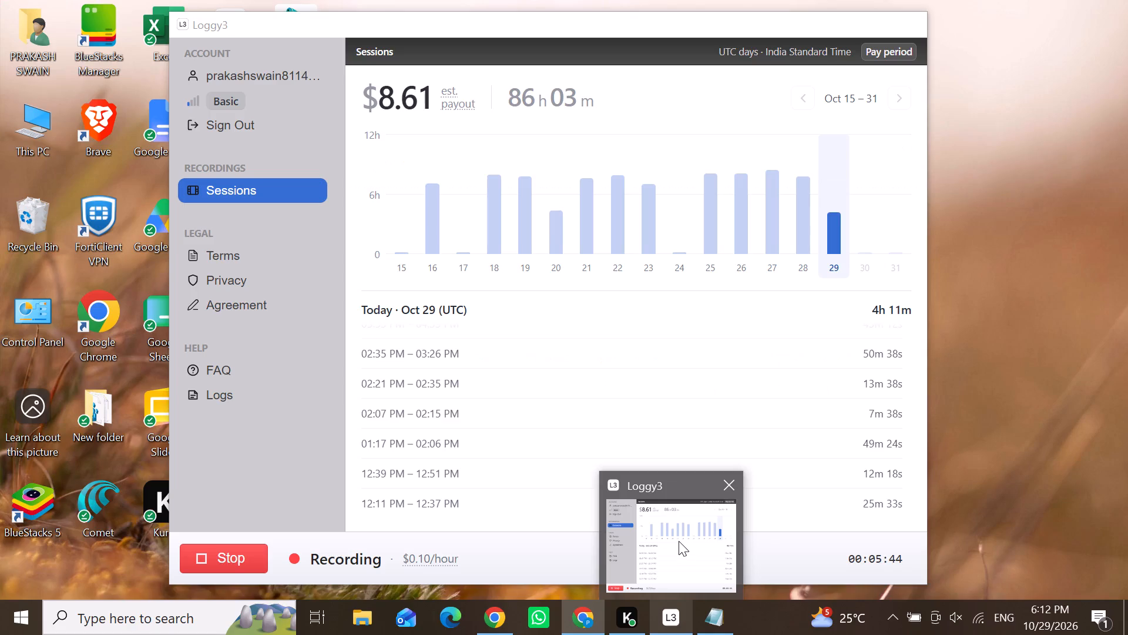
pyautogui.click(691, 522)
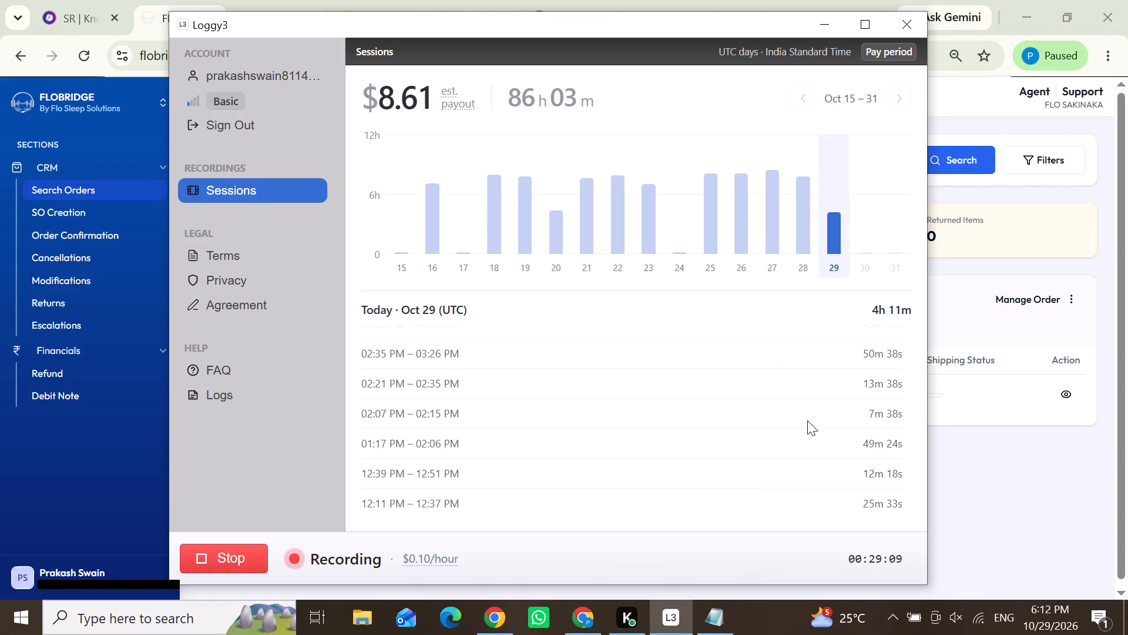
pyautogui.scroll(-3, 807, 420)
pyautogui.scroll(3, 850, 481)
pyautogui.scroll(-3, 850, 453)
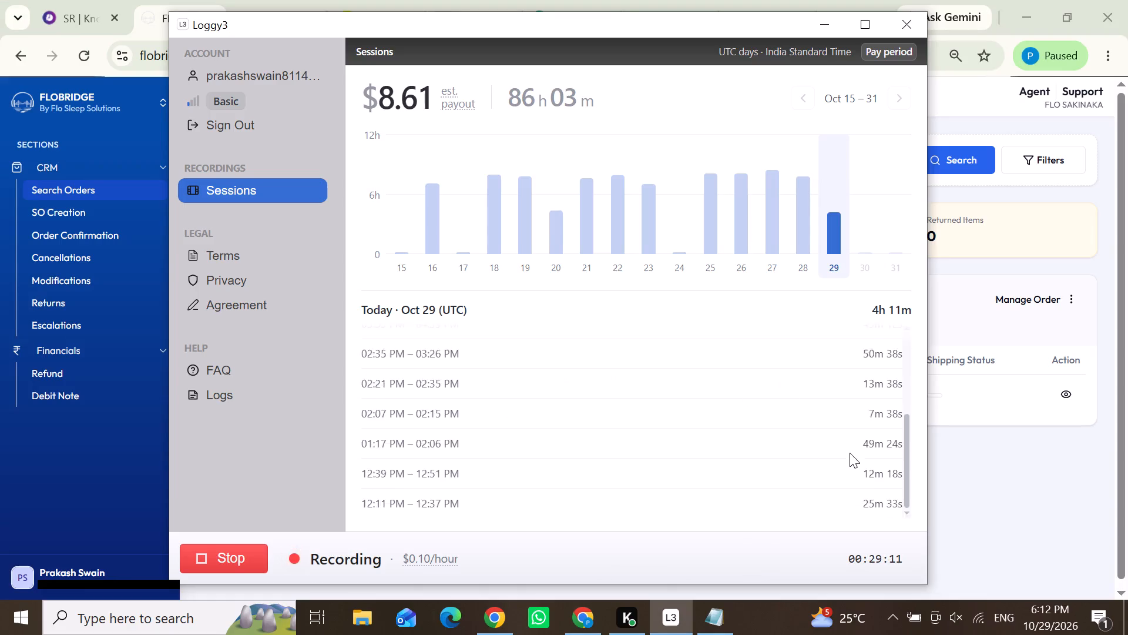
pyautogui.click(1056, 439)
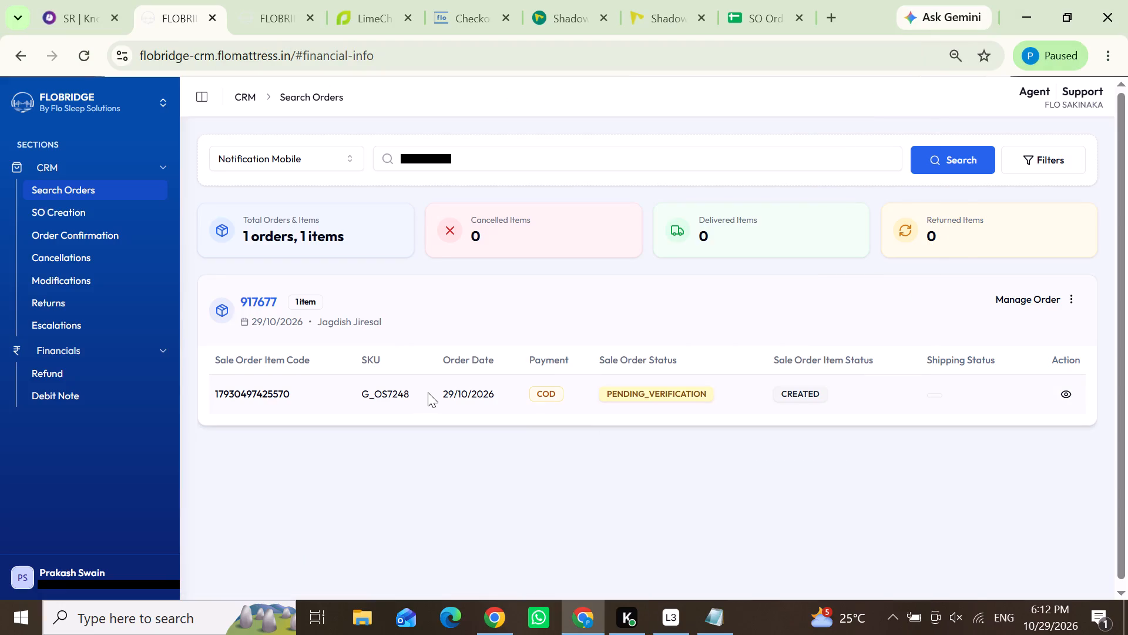
pyautogui.moveTo(438, 393); pyautogui.dragTo(495, 396)
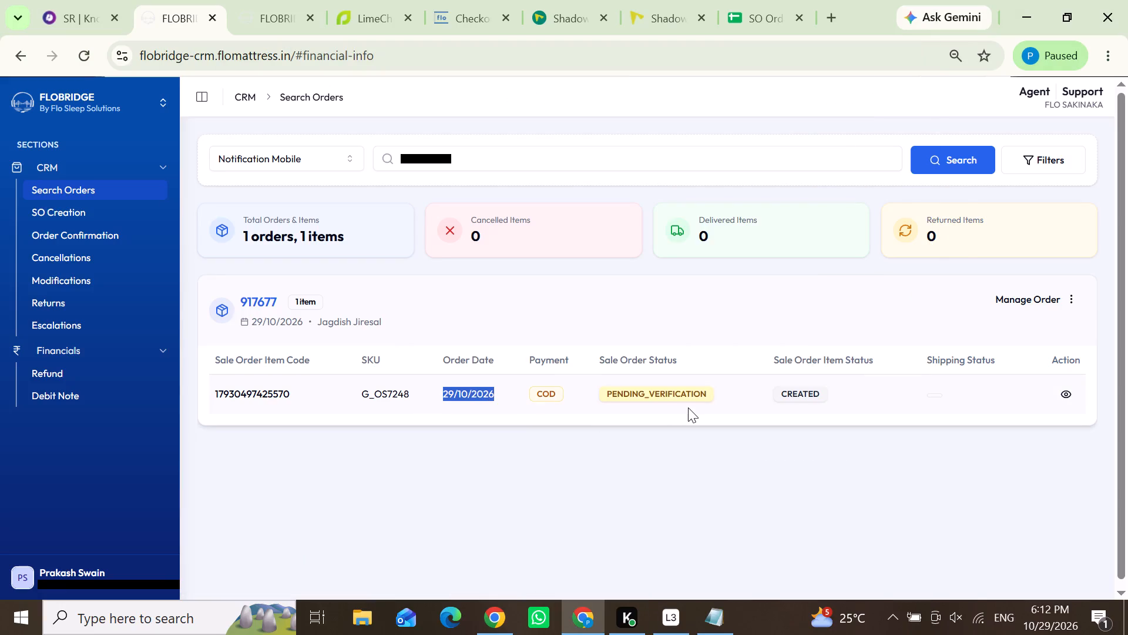
pyautogui.click(688, 407)
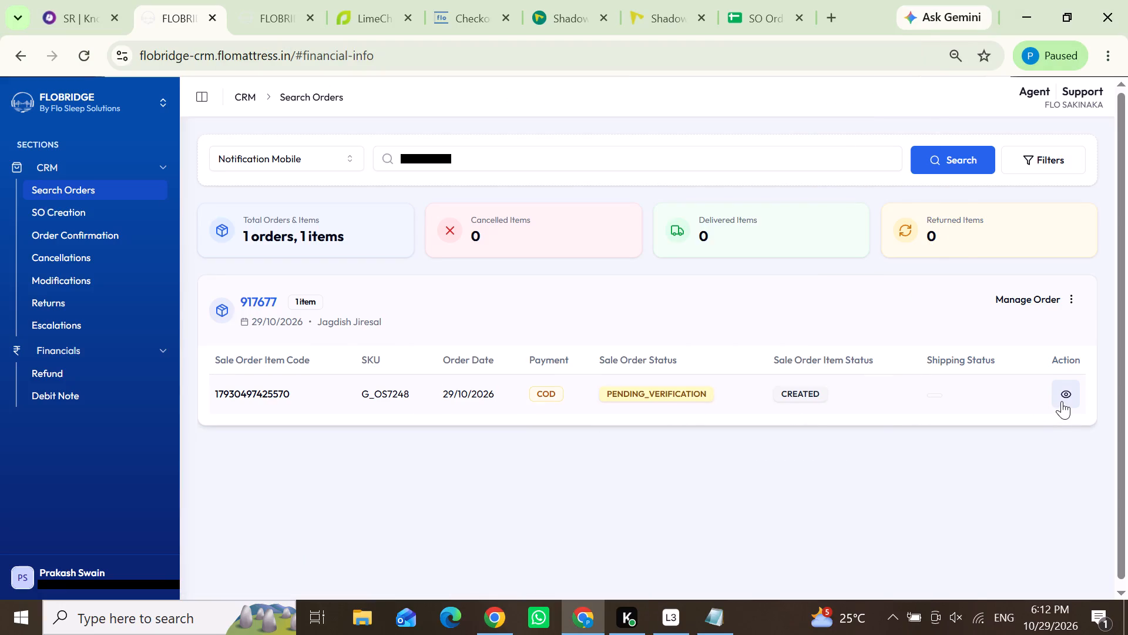
pyautogui.moveTo(426, 391); pyautogui.dragTo(388, 396)
pyautogui.moveTo(388, 396); pyautogui.dragTo(385, 396)
pyautogui.click(388, 425)
pyautogui.moveTo(409, 397); pyautogui.dragTo(384, 397)
pyautogui.click(1058, 388)
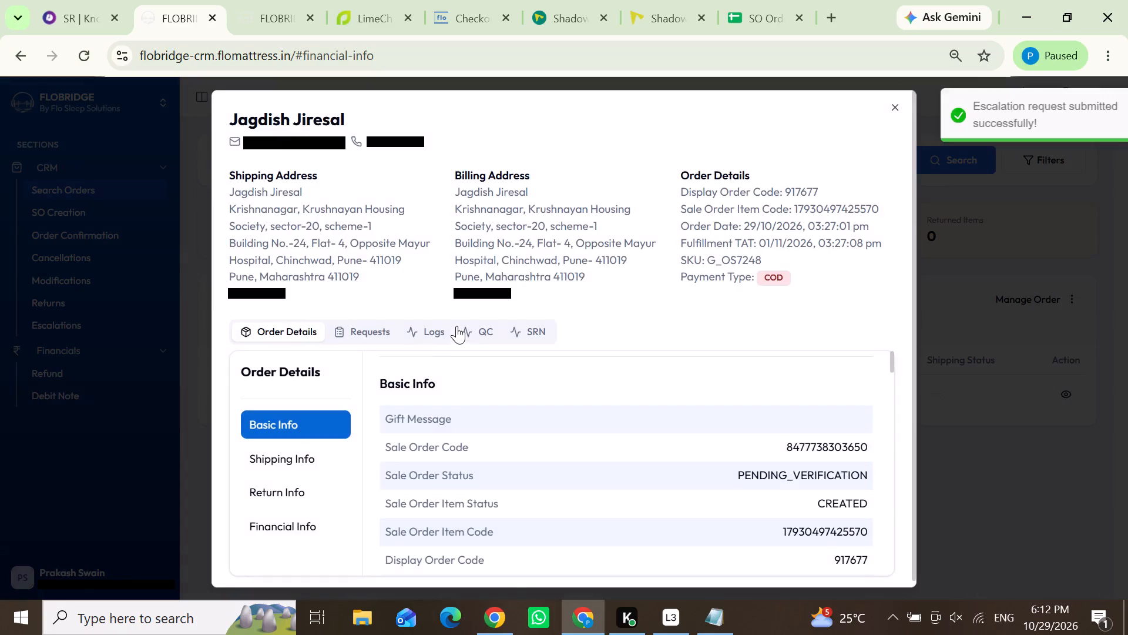
pyautogui.click(417, 335)
pyautogui.moveTo(465, 479); pyautogui.dragTo(464, 479)
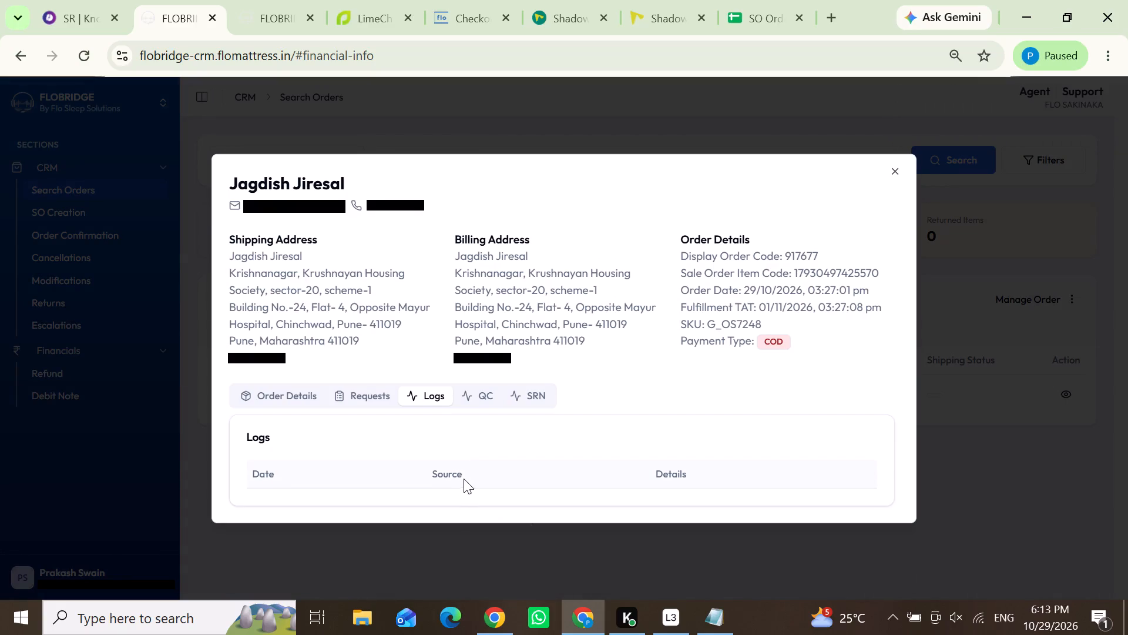
pyautogui.moveTo(464, 479); pyautogui.dragTo(434, 478)
pyautogui.click(424, 572)
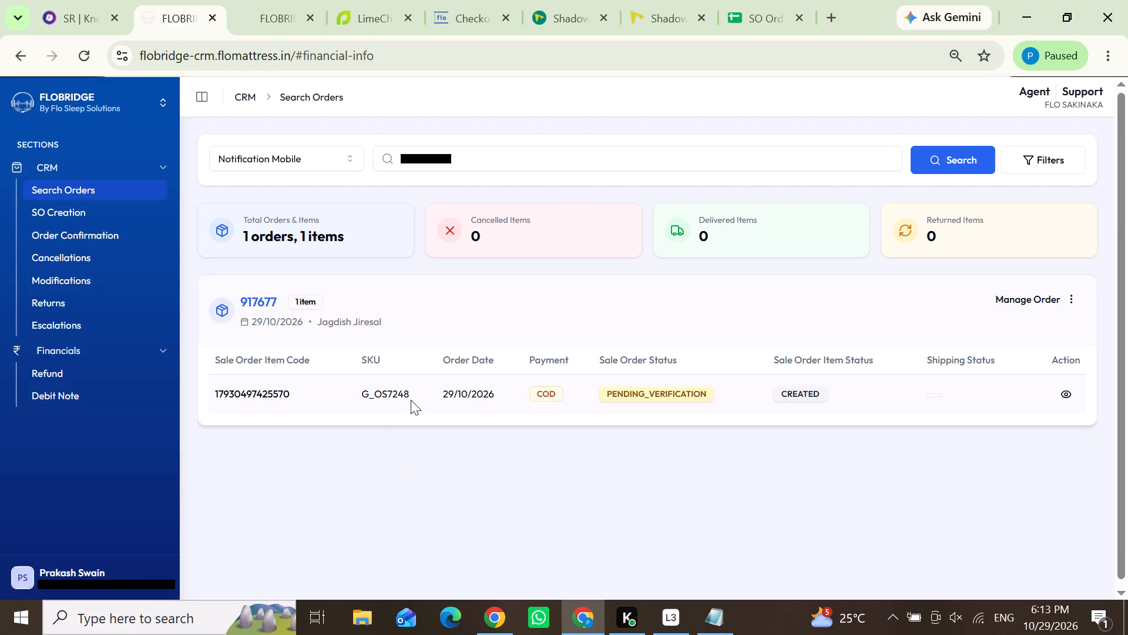
pyautogui.moveTo(411, 398); pyautogui.dragTo(372, 402)
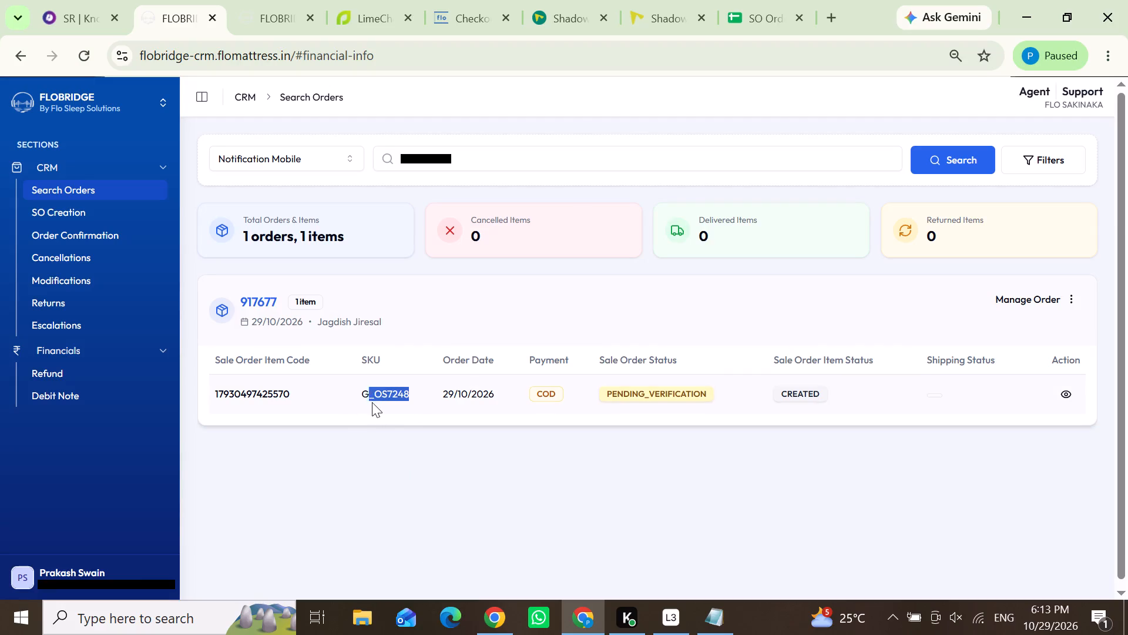
pyautogui.moveTo(372, 402); pyautogui.dragTo(398, 400)
pyautogui.moveTo(398, 400); pyautogui.dragTo(397, 402)
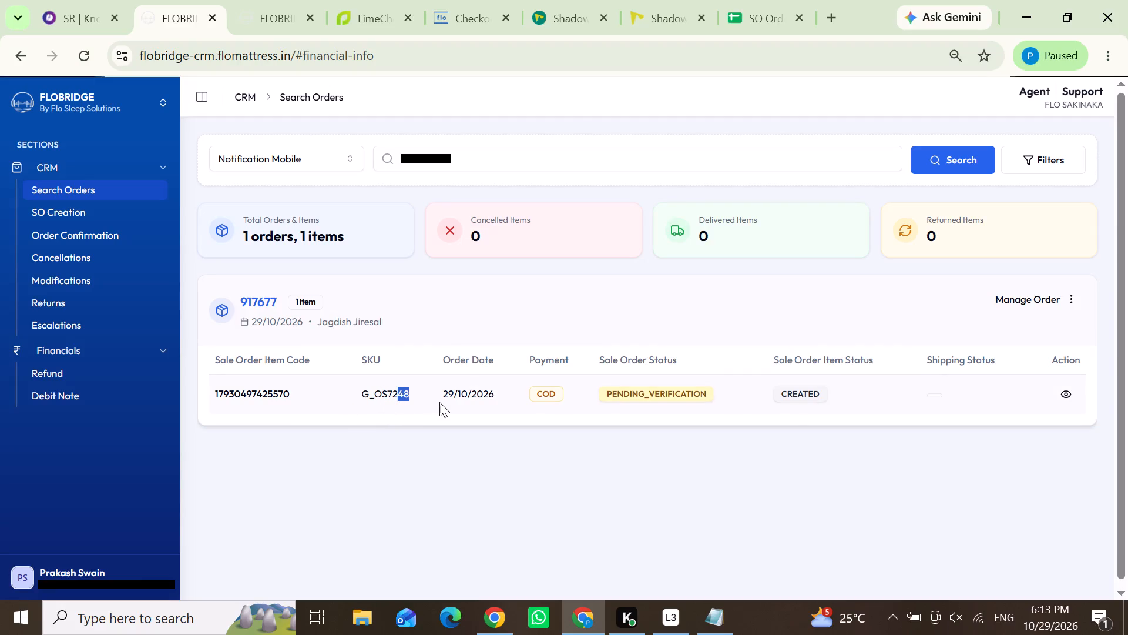
pyautogui.click(439, 402)
pyautogui.moveTo(444, 394); pyautogui.dragTo(492, 397)
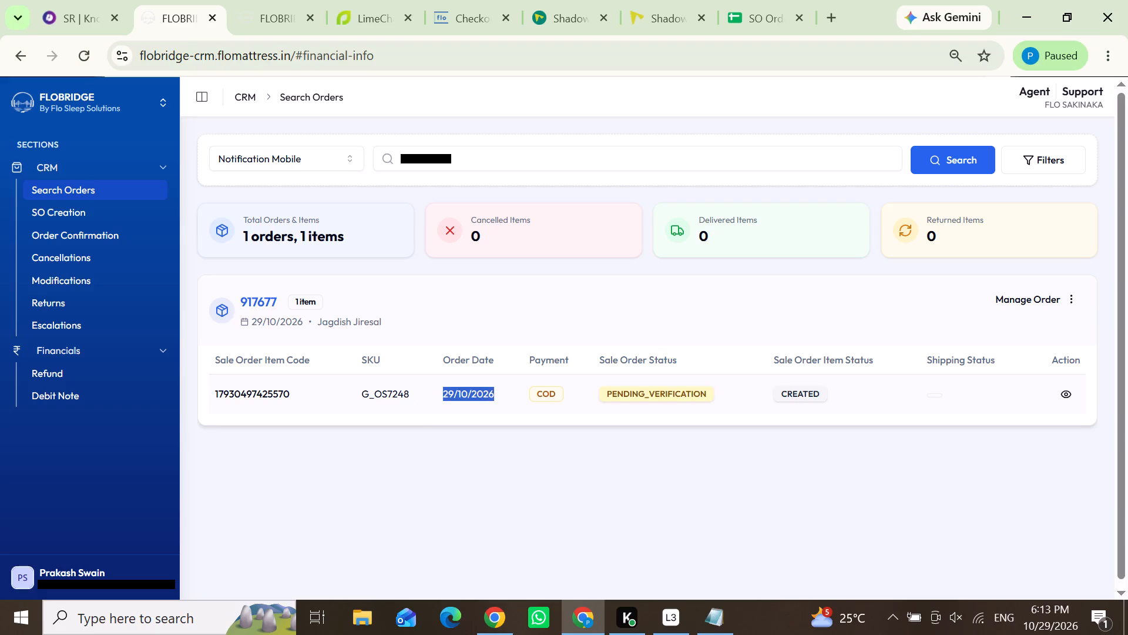
pyautogui.moveTo(492, 397); pyautogui.dragTo(493, 397)
pyautogui.click(516, 401)
pyautogui.moveTo(535, 393); pyautogui.dragTo(554, 393)
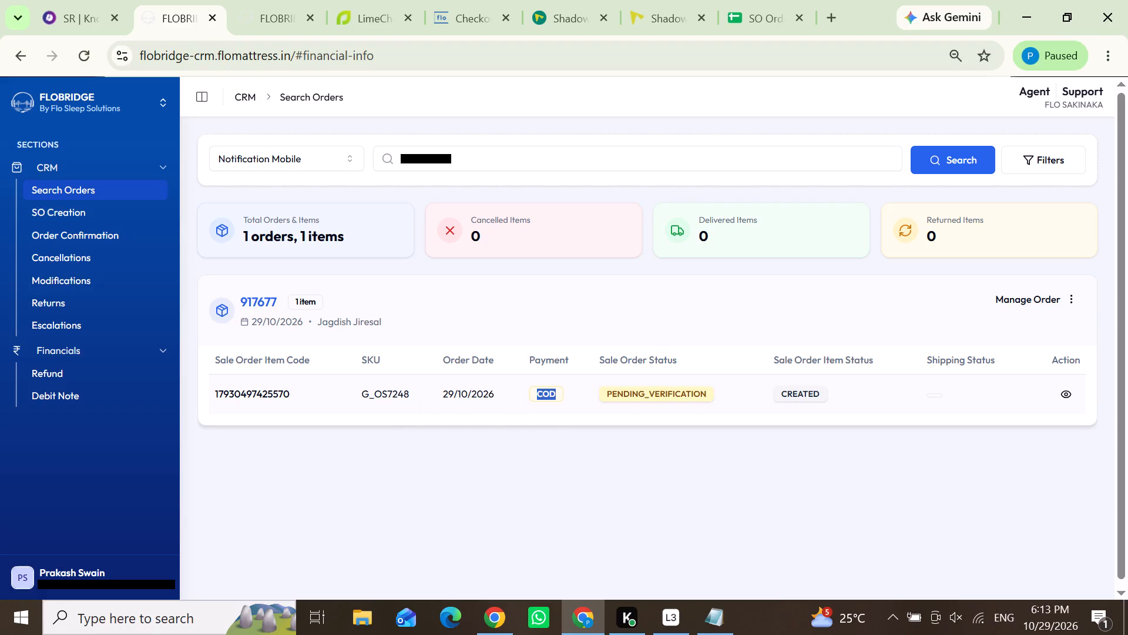
pyautogui.moveTo(554, 393); pyautogui.dragTo(865, 396)
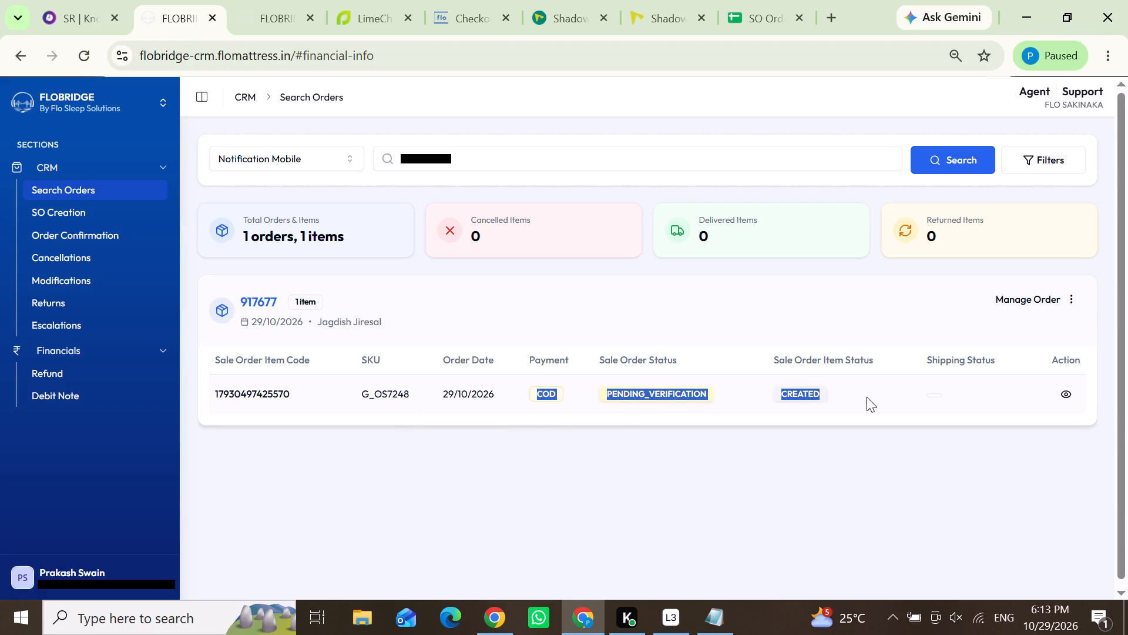
pyautogui.click(894, 401)
pyautogui.moveTo(1127, 378); pyautogui.dragTo(1127, 384)
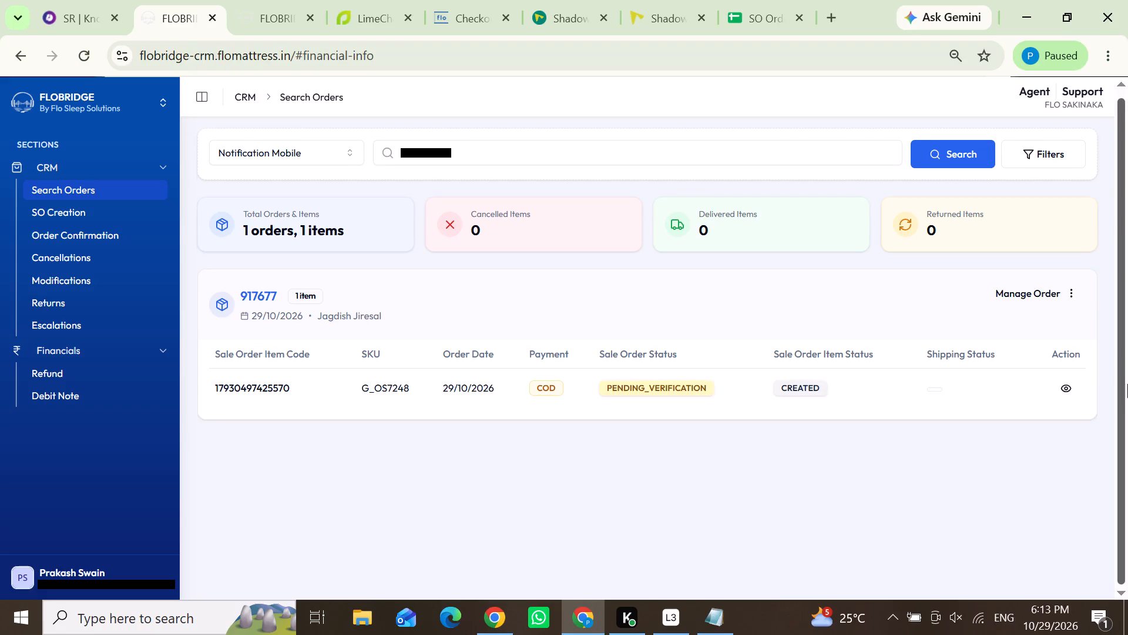
pyautogui.moveTo(1127, 384); pyautogui.dragTo(1127, 357)
pyautogui.moveTo(507, 386); pyautogui.dragTo(449, 393)
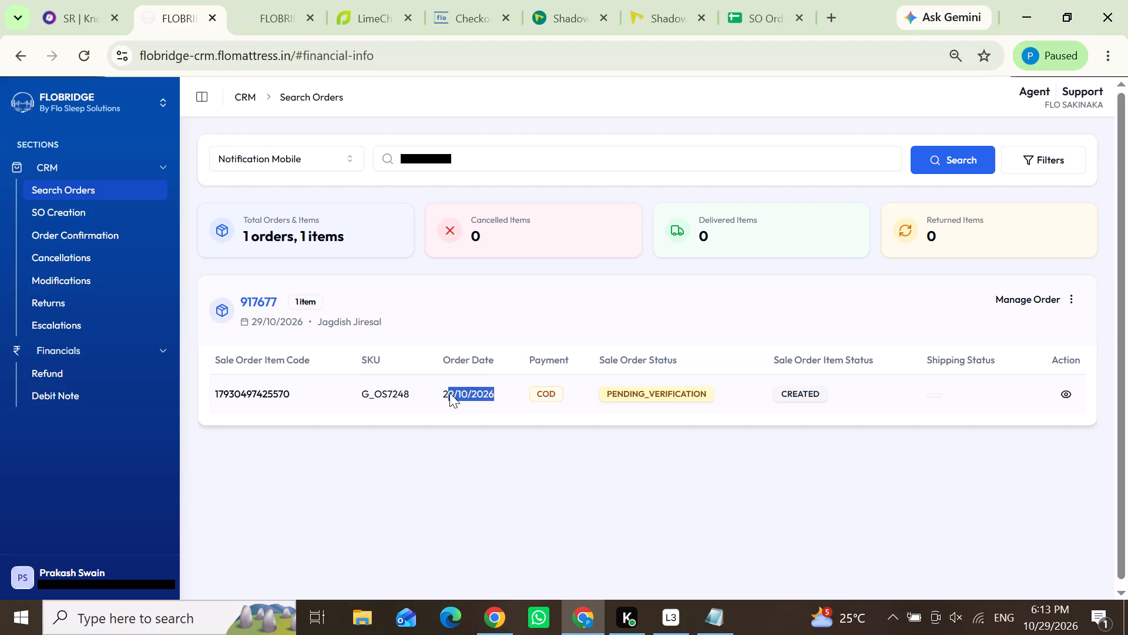
pyautogui.moveTo(449, 393); pyautogui.dragTo(330, 396)
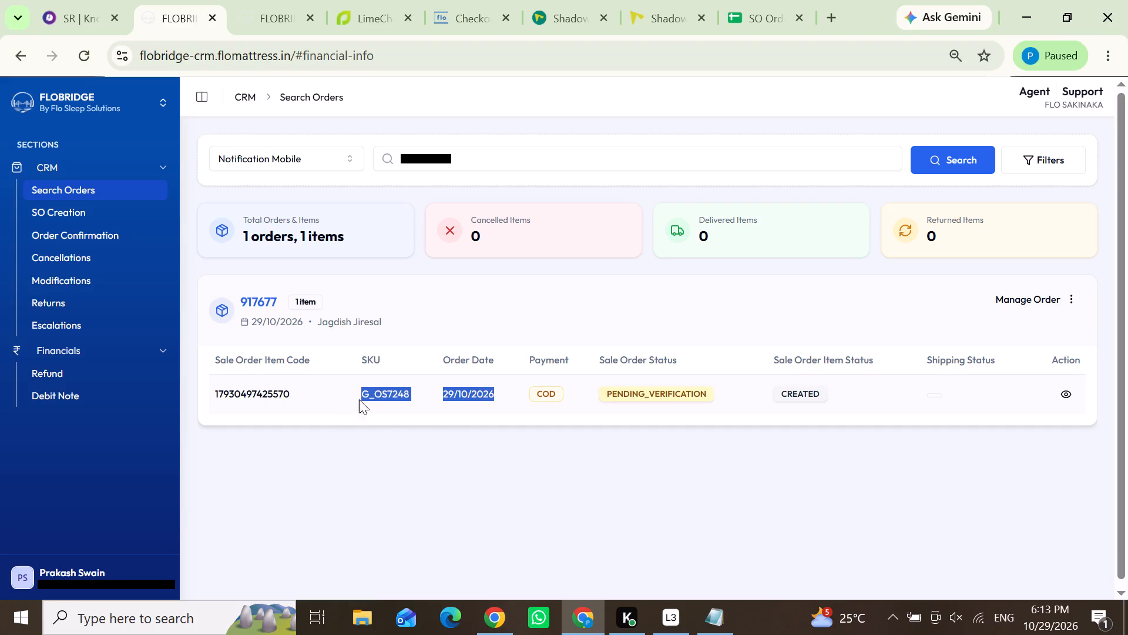
pyautogui.click(417, 428)
pyautogui.click(415, 402)
pyautogui.moveTo(409, 392); pyautogui.dragTo(370, 399)
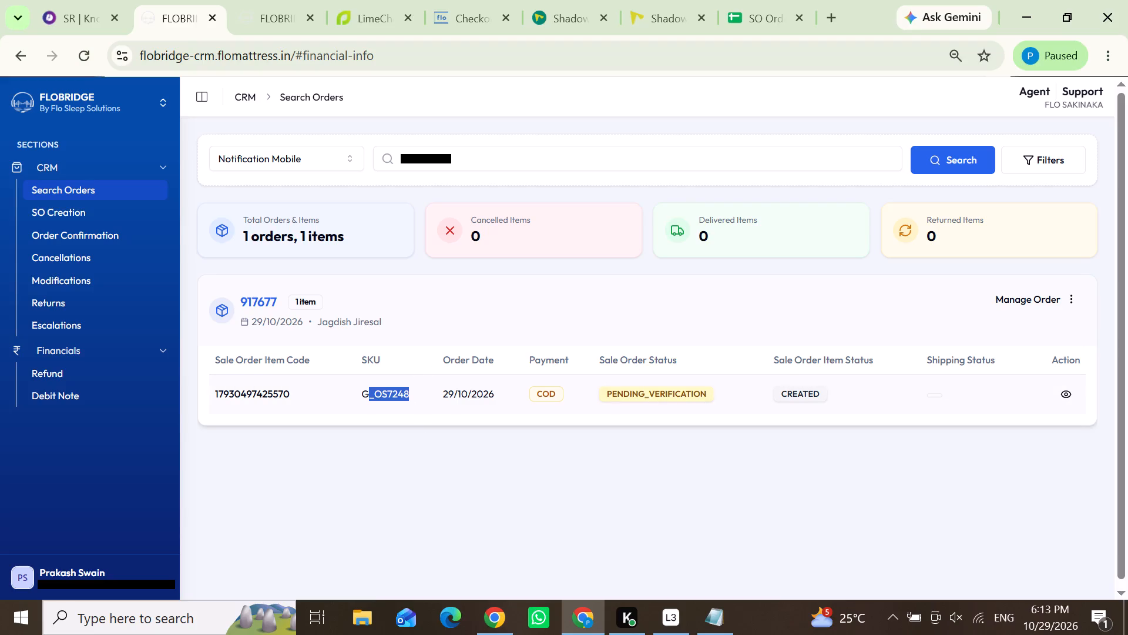
pyautogui.moveTo(370, 399); pyautogui.dragTo(377, 402)
pyautogui.moveTo(377, 402); pyautogui.dragTo(430, 406)
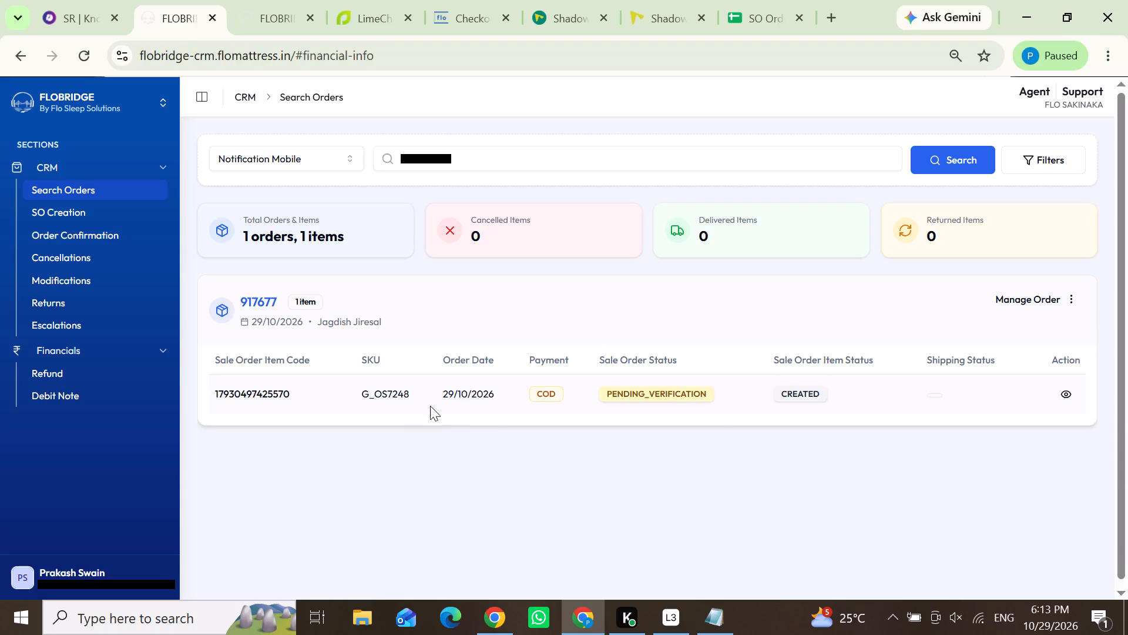
pyautogui.moveTo(430, 406); pyautogui.dragTo(861, 407)
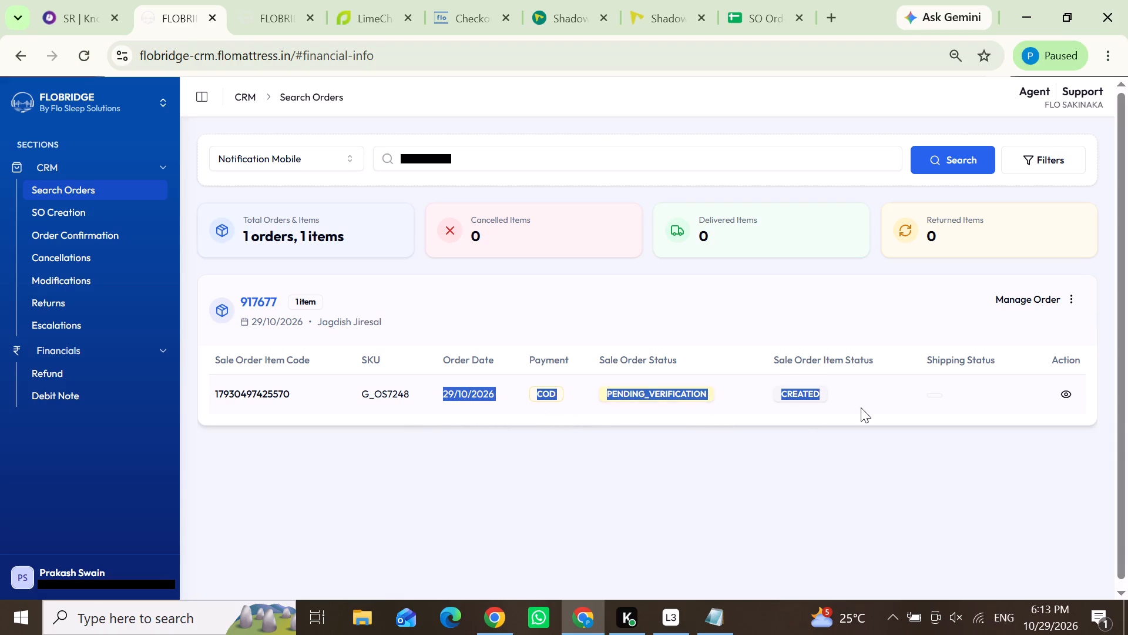
pyautogui.moveTo(861, 407); pyautogui.dragTo(999, 406)
pyautogui.click(216, 391)
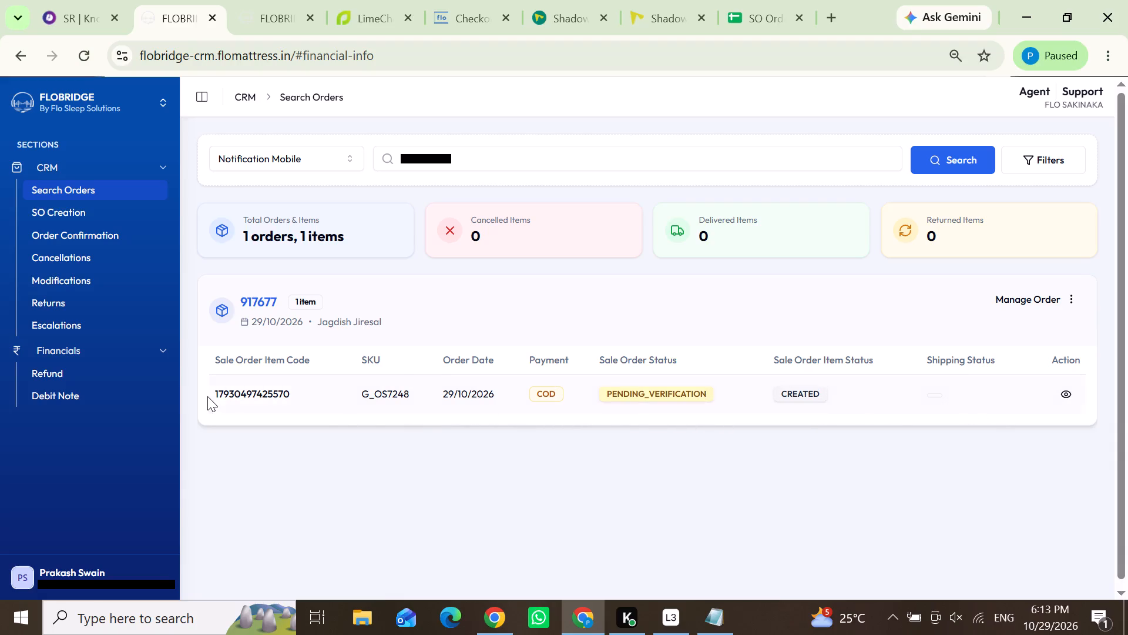
pyautogui.moveTo(207, 396); pyautogui.dragTo(986, 385)
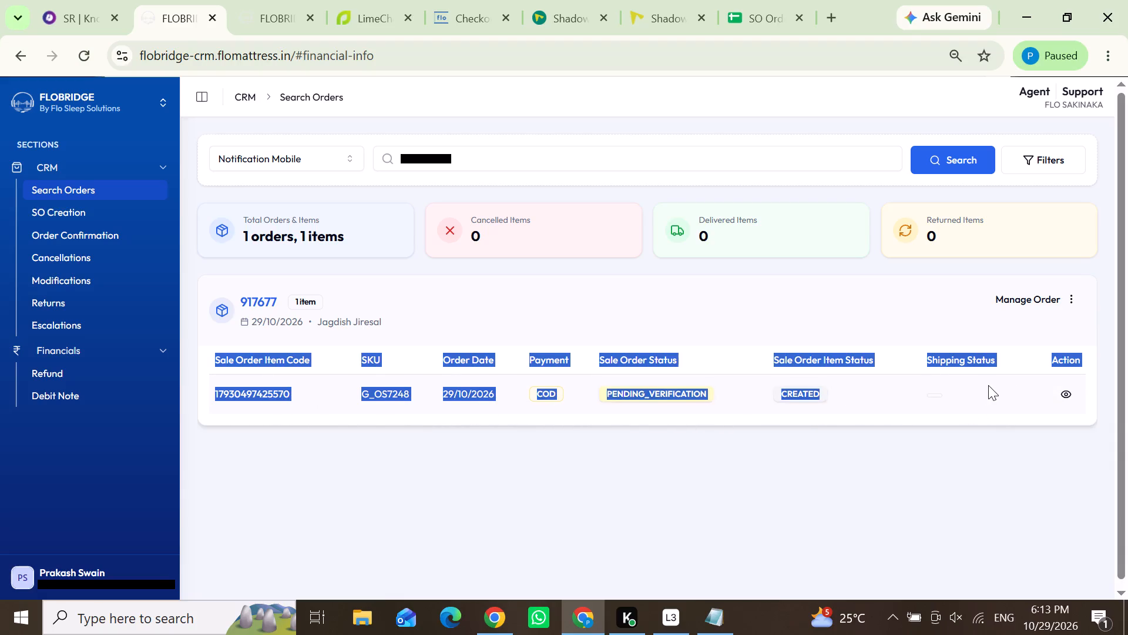
pyautogui.moveTo(1127, 379); pyautogui.dragTo(1125, 354)
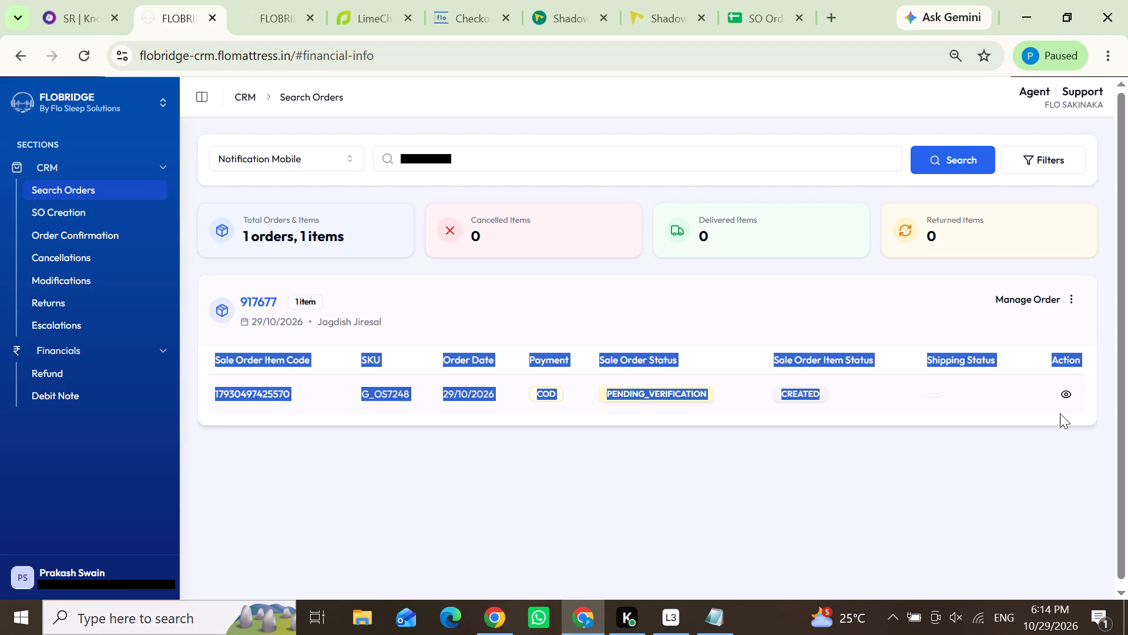
pyautogui.click(1062, 396)
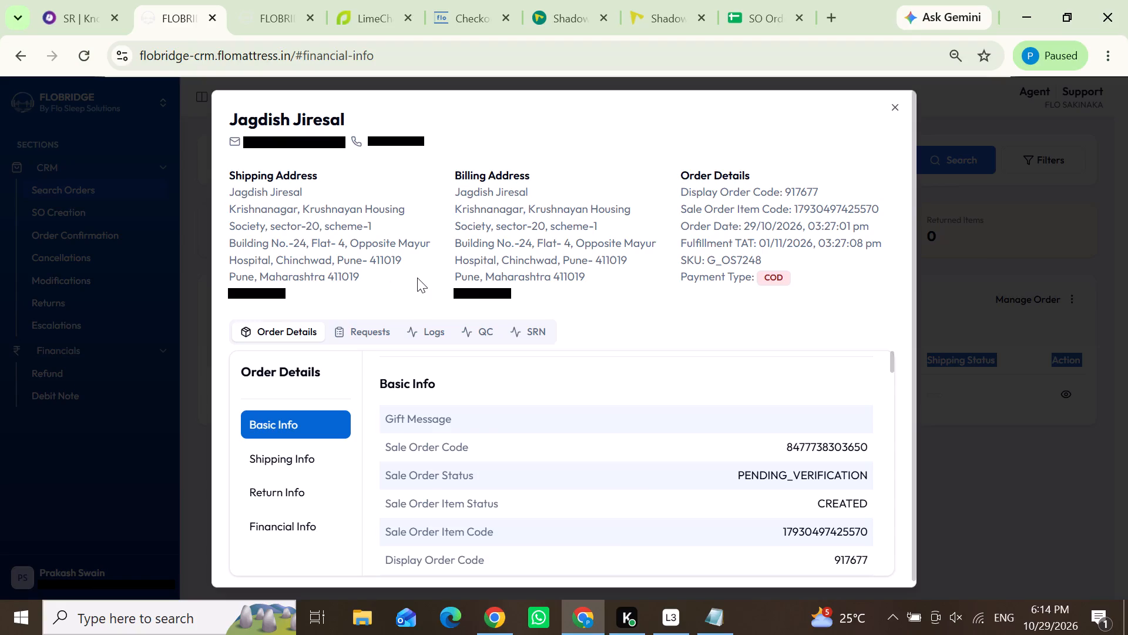
pyautogui.click(951, 270)
pyautogui.click(1056, 301)
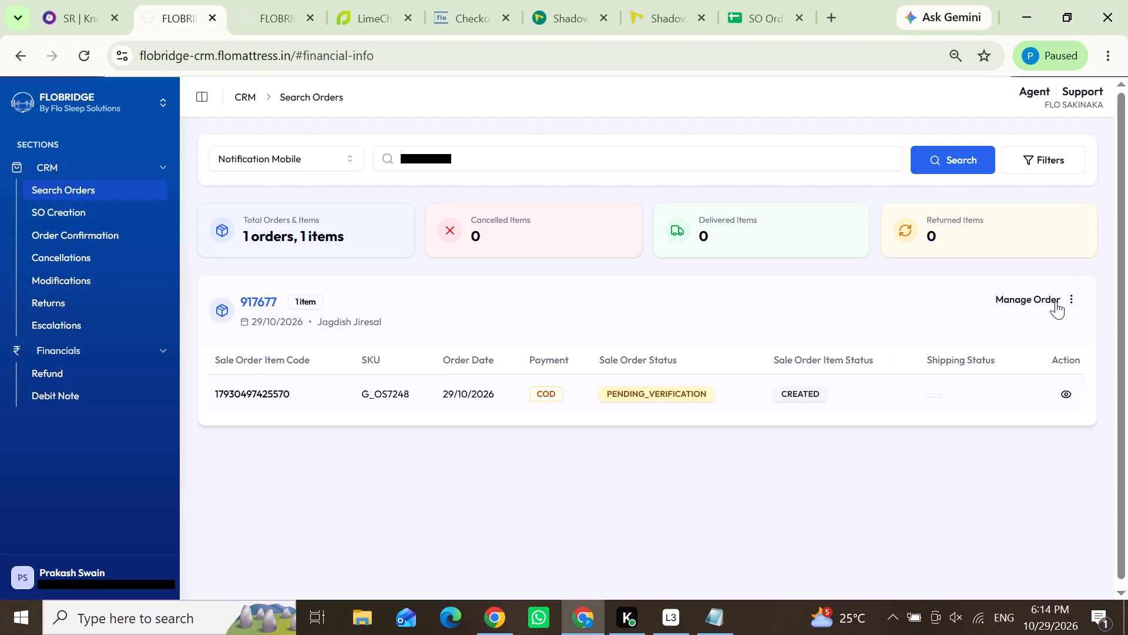
pyautogui.click(1018, 355)
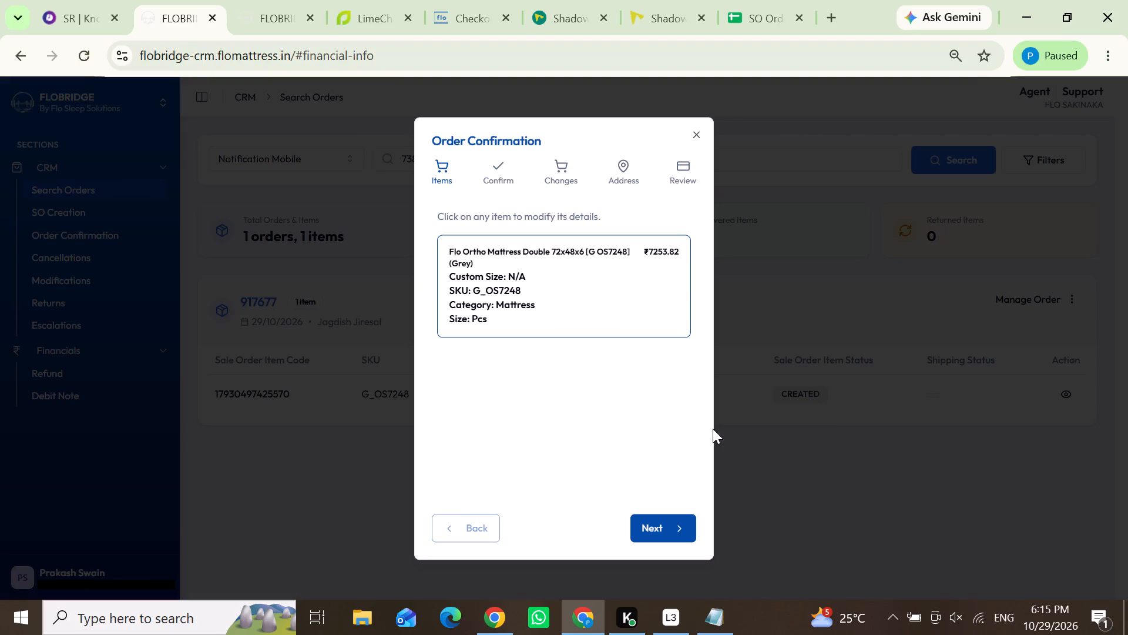
pyautogui.tripleClick(662, 522)
pyautogui.click(662, 523)
pyautogui.click(657, 546)
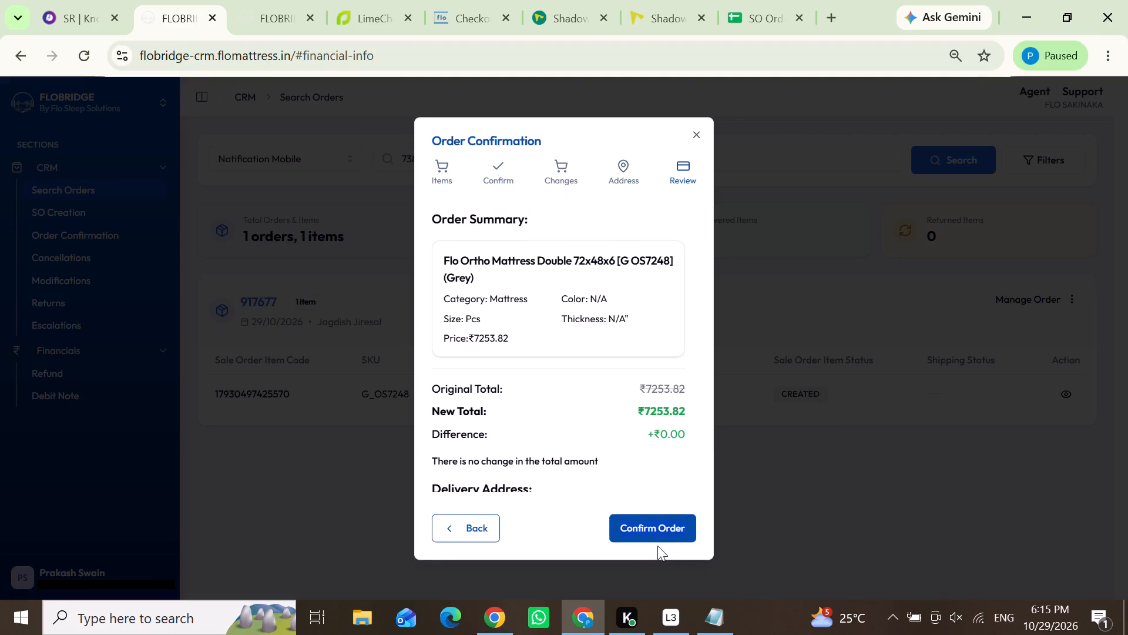
pyautogui.click(648, 529)
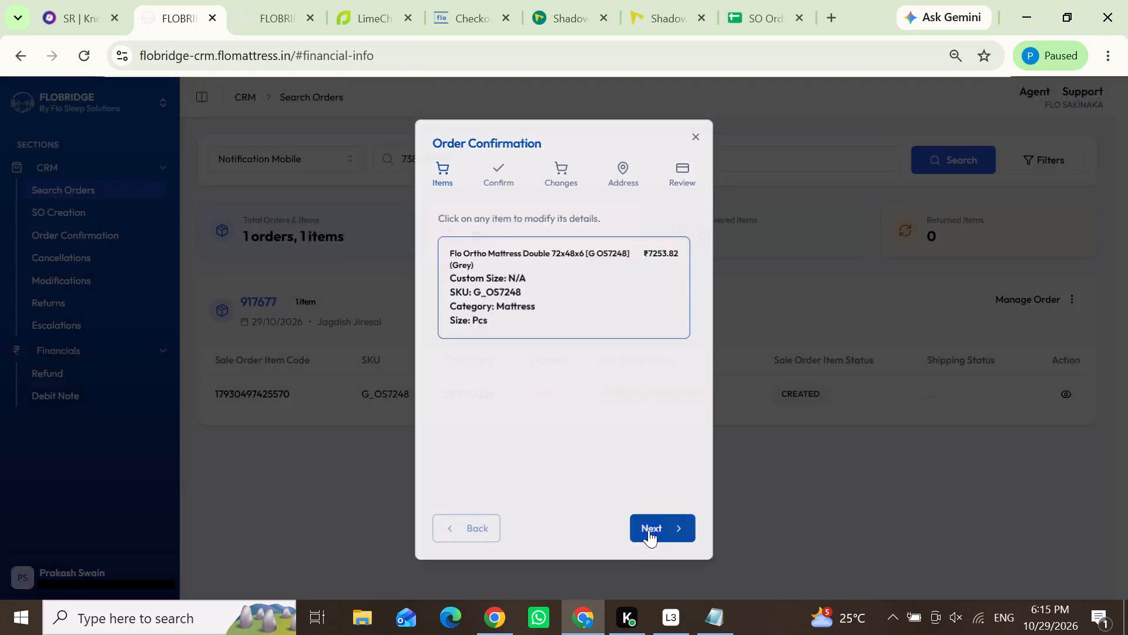
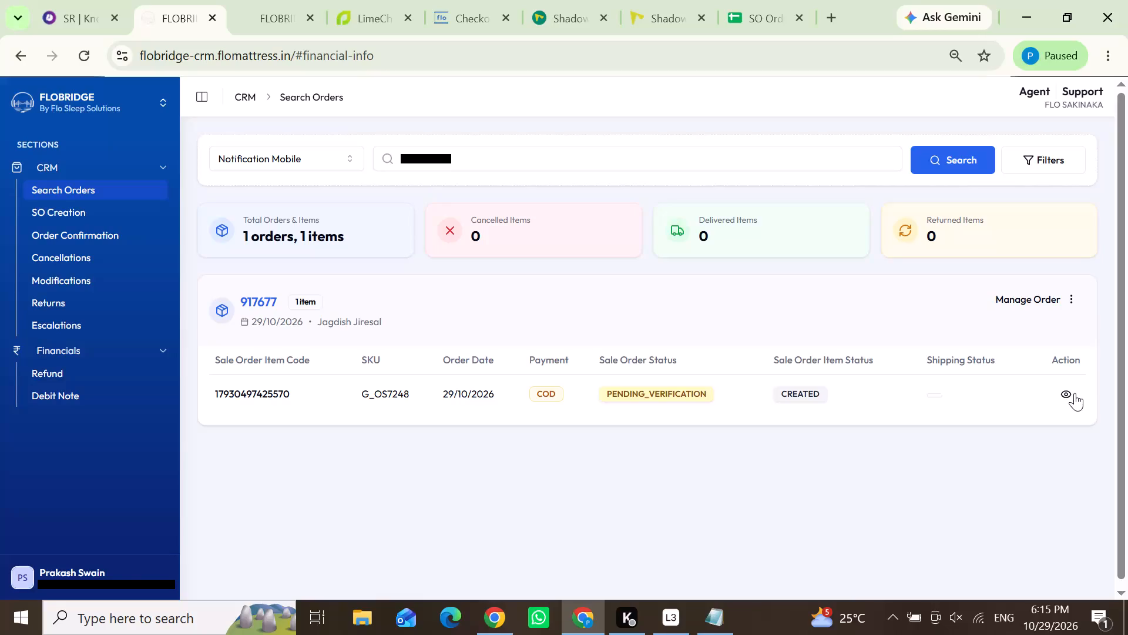
pyautogui.click(1071, 392)
# Copy the caller's number from the ongoing orderstatus call in Knowlarity and search the CRM orders by Notification Mobile, removing the number's leading prefix.
pyautogui.click(79, 0)
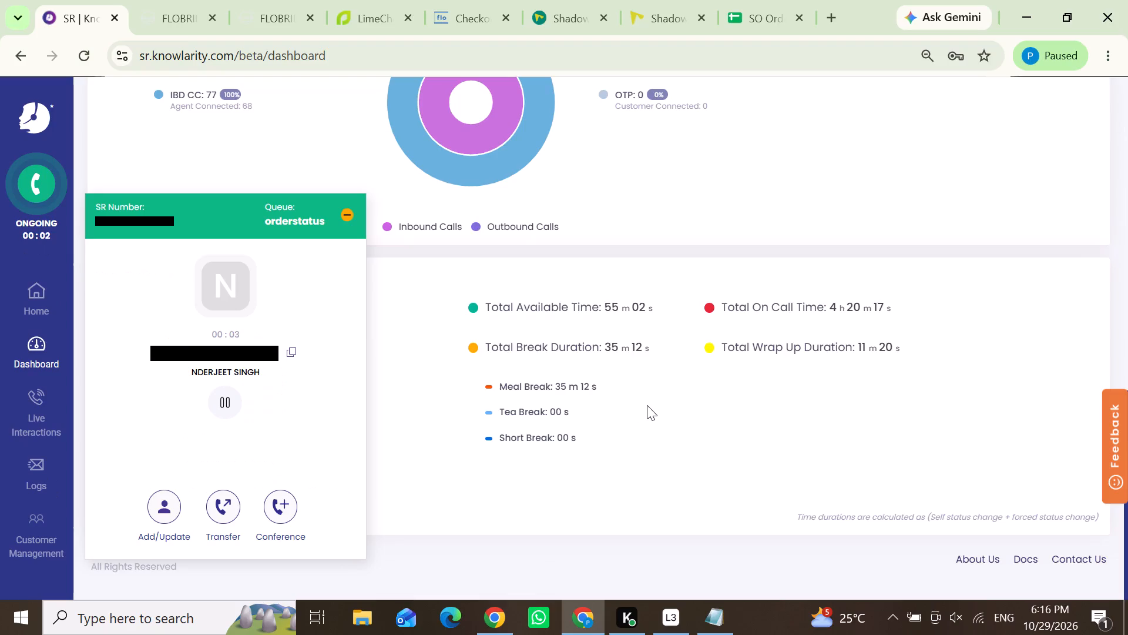
pyautogui.click(296, 352)
pyautogui.click(174, 6)
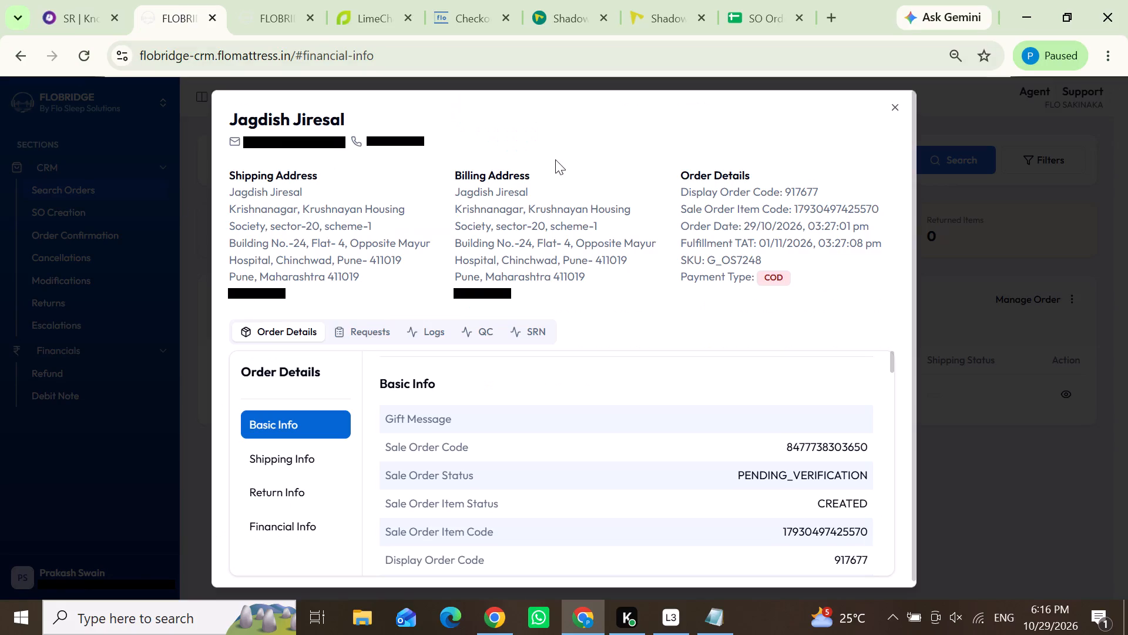
pyautogui.click(176, 201)
pyautogui.moveTo(478, 159); pyautogui.dragTo(331, 159)
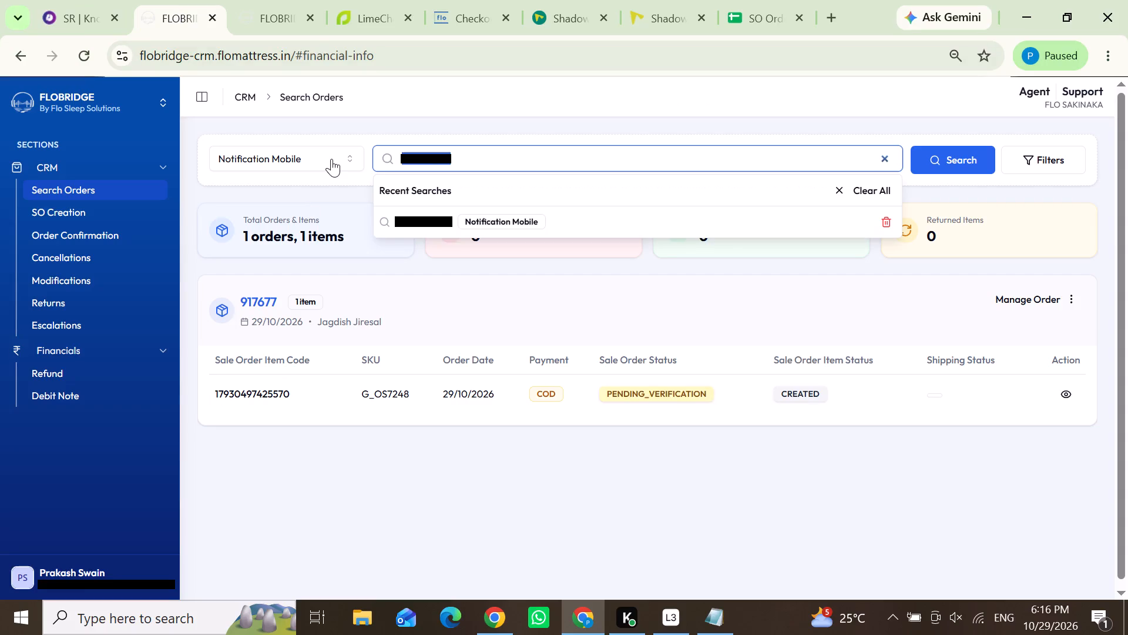
pyautogui.hotkey('ctrl', 'v')
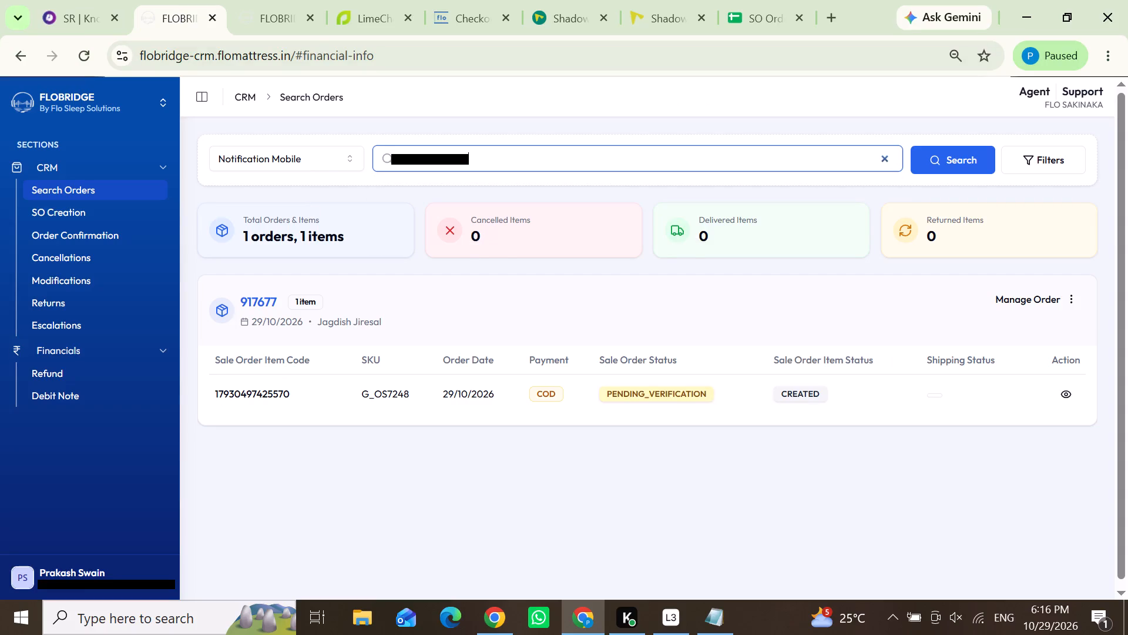
pyautogui.moveTo(418, 160); pyautogui.dragTo(397, 155)
pyautogui.press('BackSpace')
pyautogui.click(935, 159)
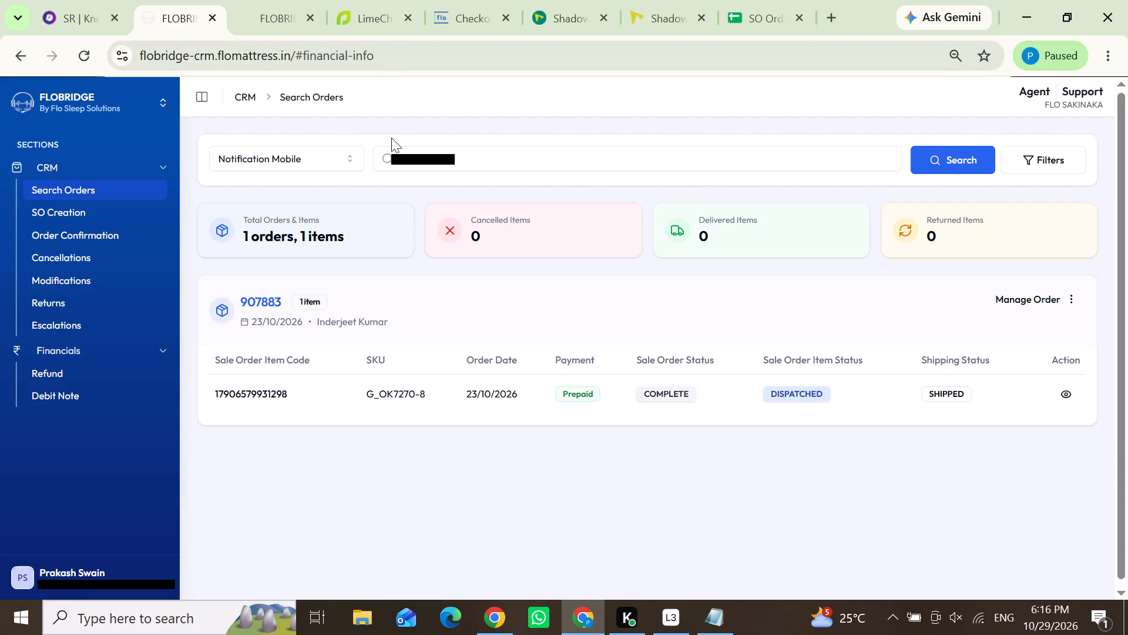
pyautogui.click(1039, 300)
pyautogui.click(1017, 417)
pyautogui.click(665, 339)
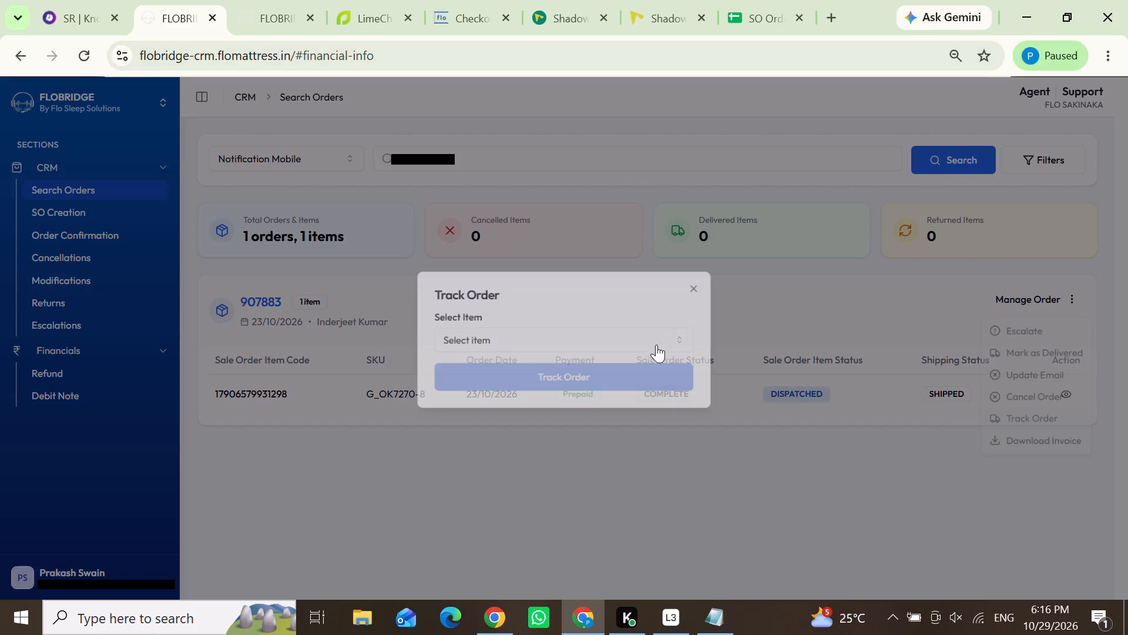
pyautogui.click(597, 369)
pyautogui.click(587, 376)
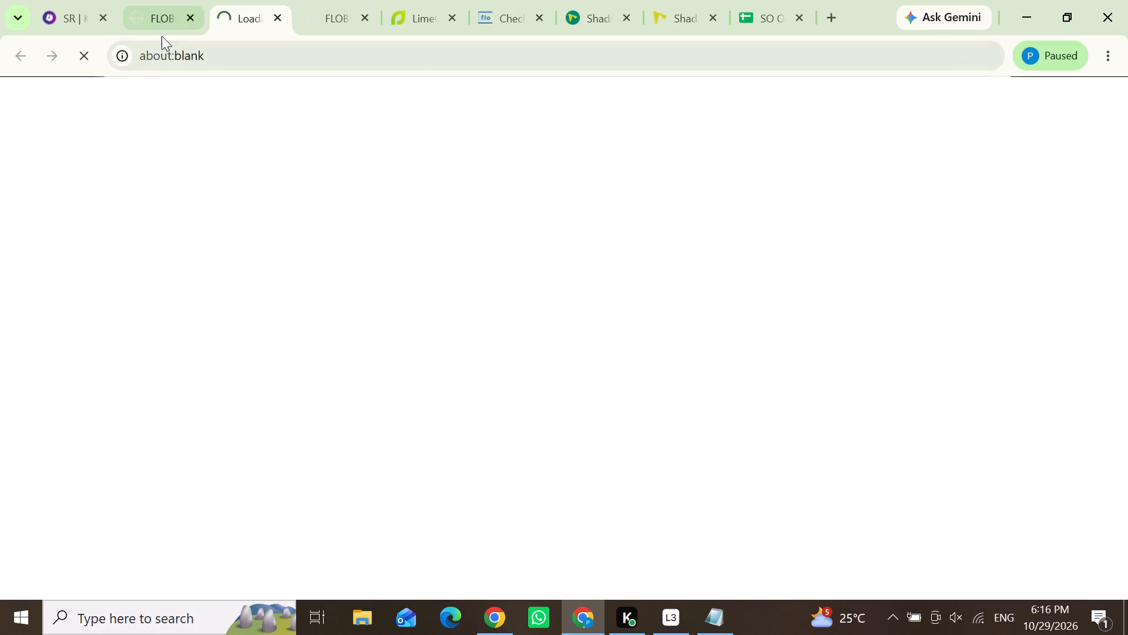
pyautogui.click(166, 14)
pyautogui.click(271, 298)
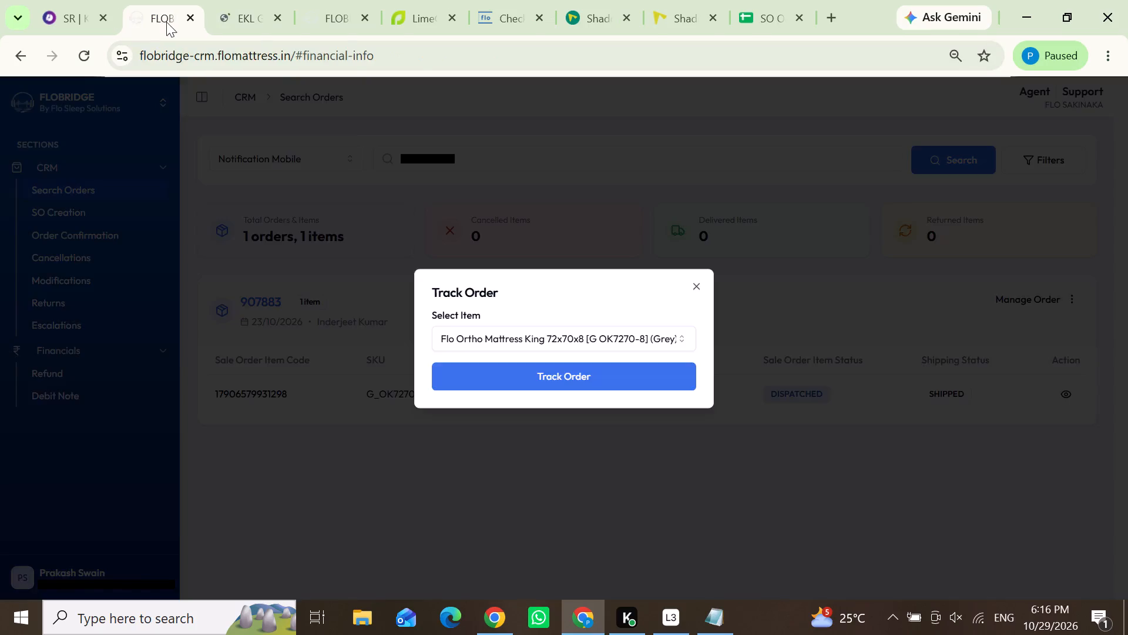
pyautogui.click(238, 18)
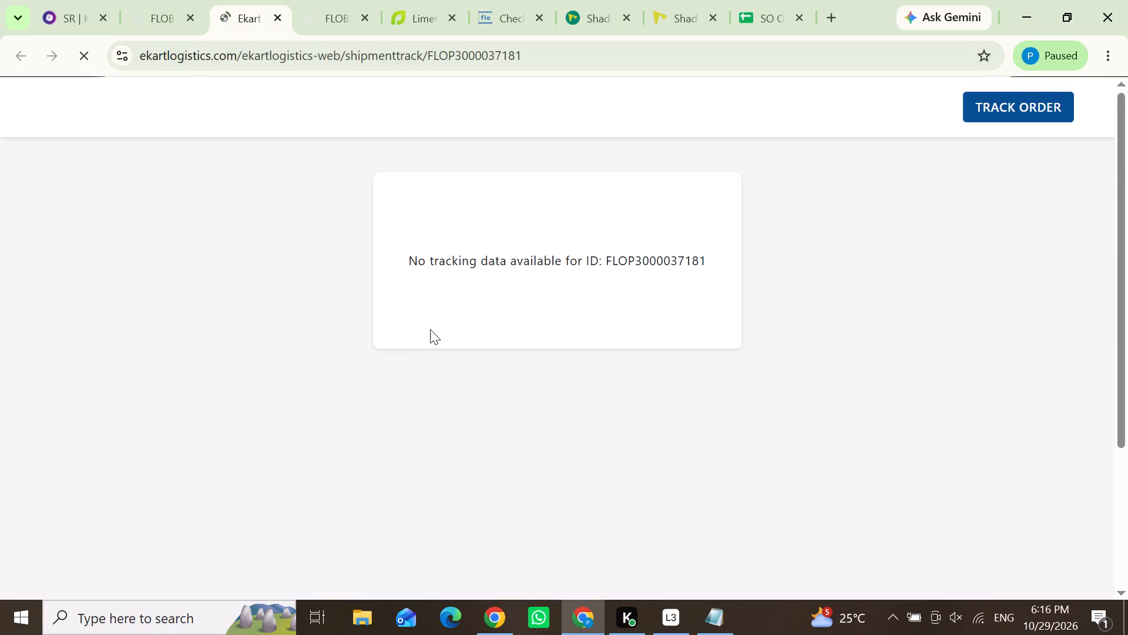
pyautogui.scroll(-2, 428, 350)
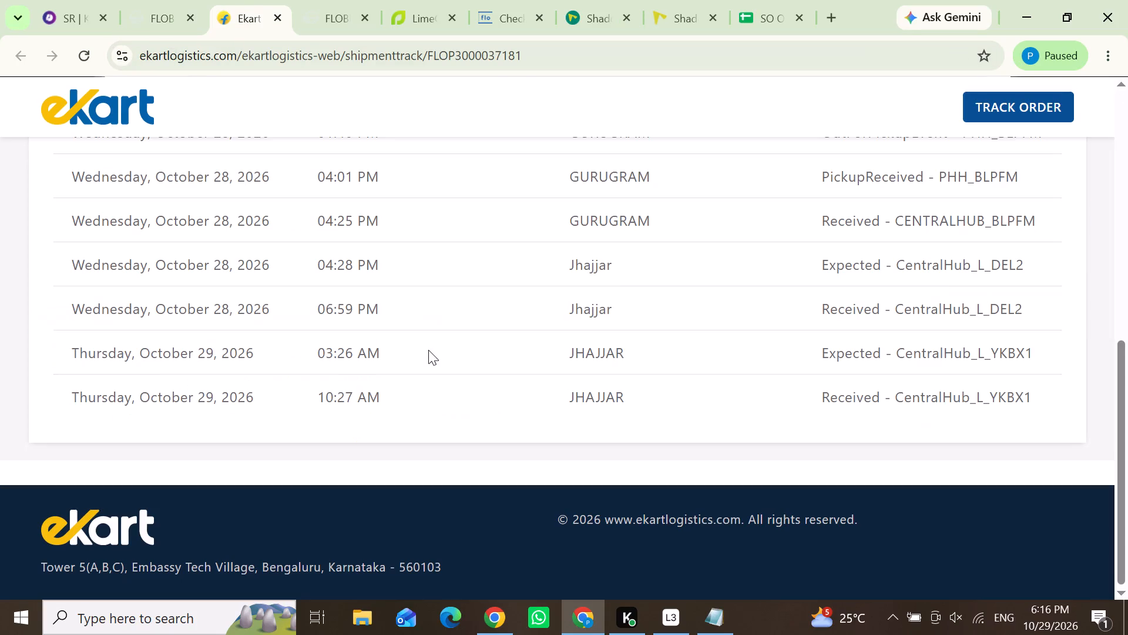
pyautogui.scroll(2, 428, 350)
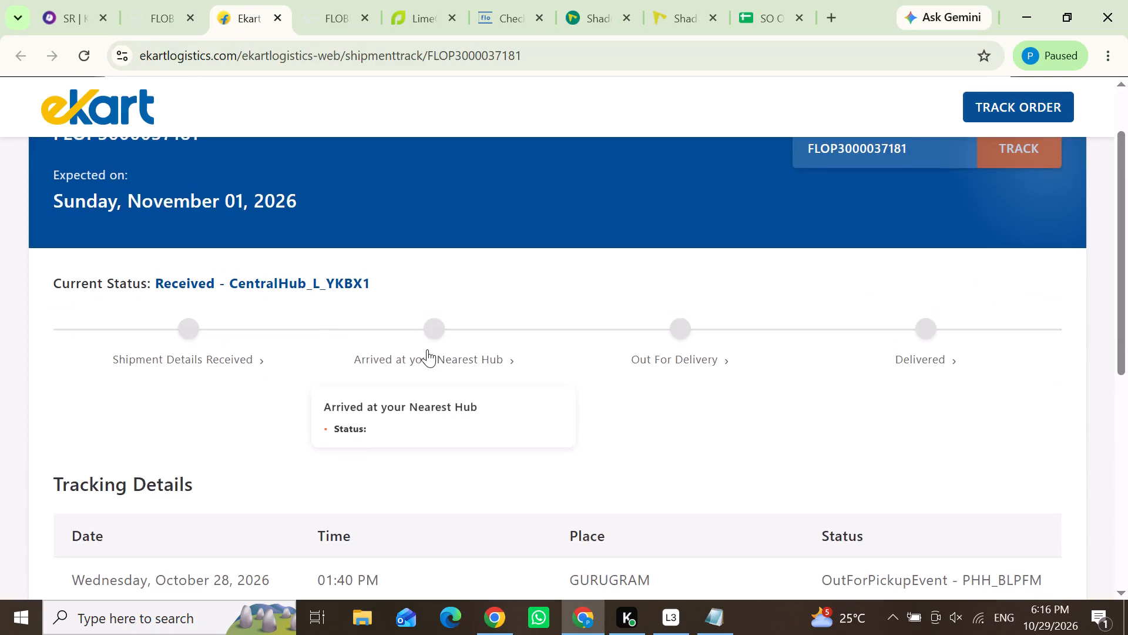
pyautogui.click(172, 0)
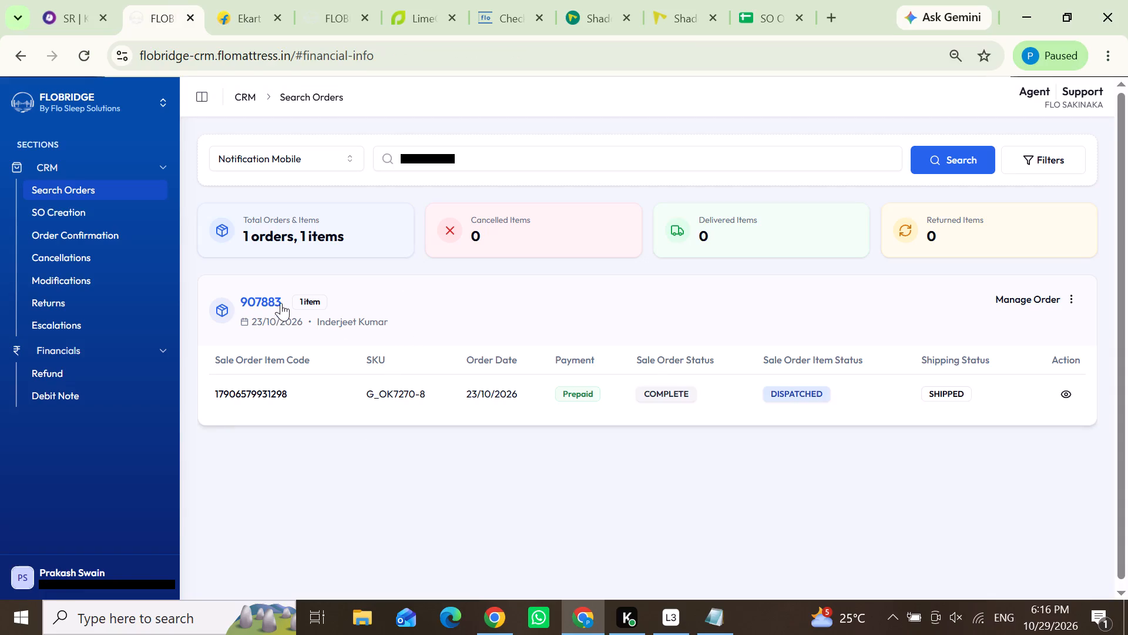
pyautogui.moveTo(282, 299); pyautogui.dragTo(228, 299)
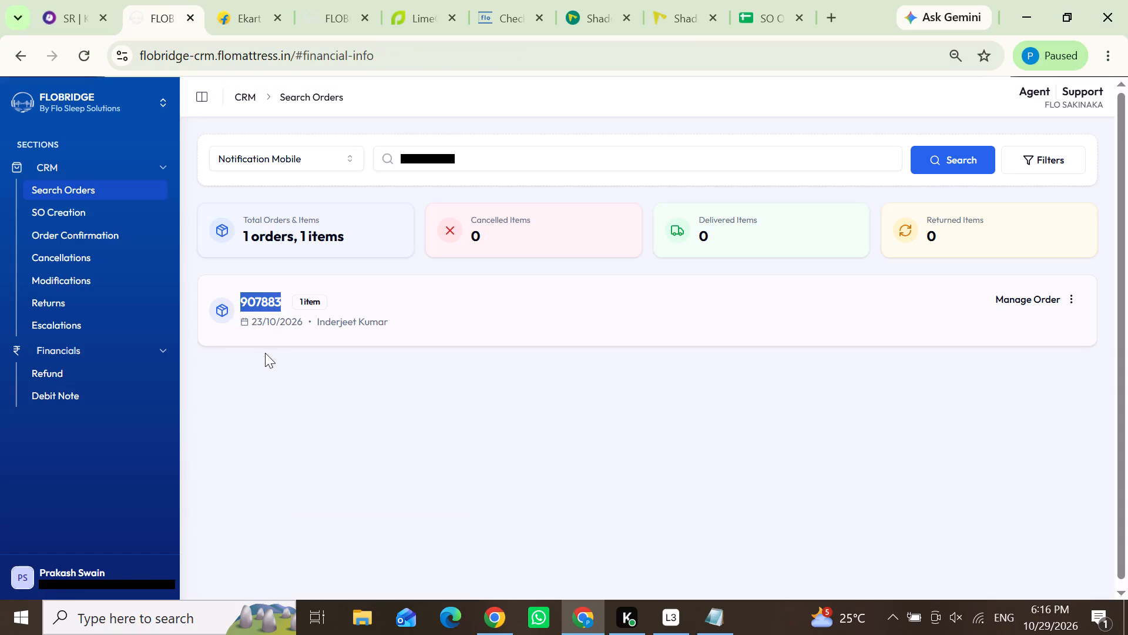
pyautogui.hotkey('ctrl', 'c')
pyautogui.click(439, 329)
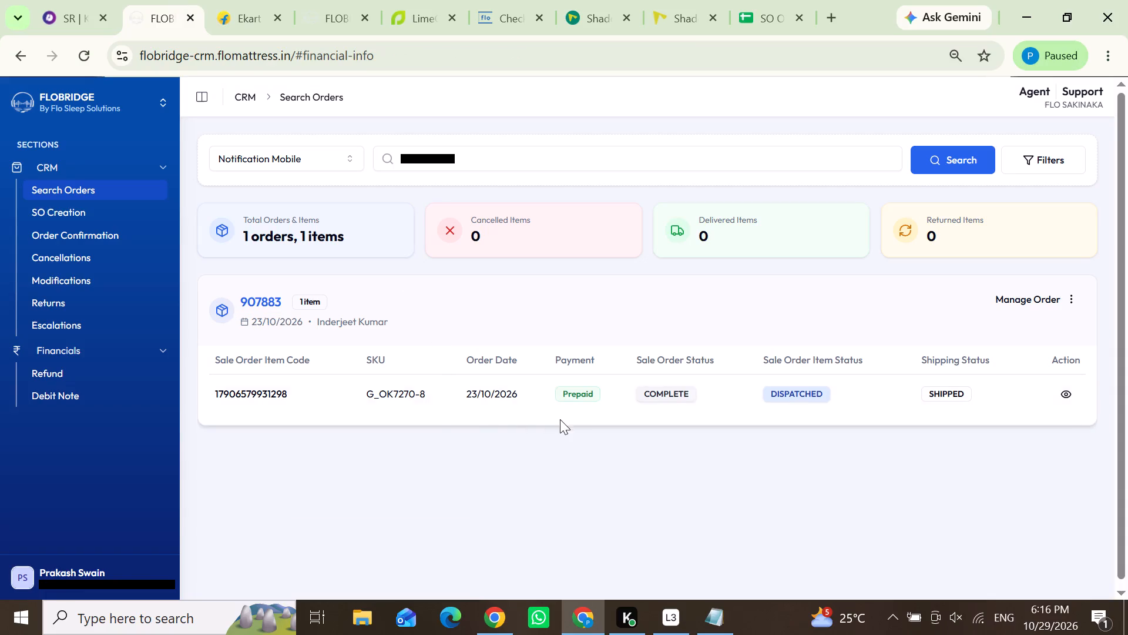
pyautogui.click(226, 22)
pyautogui.click(75, 18)
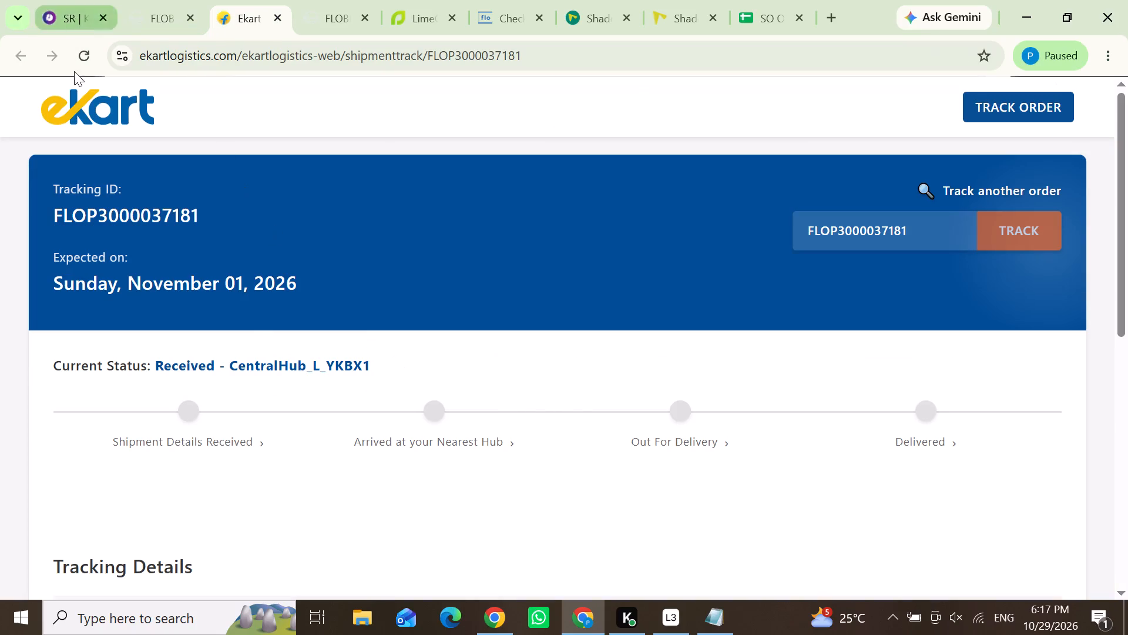
pyautogui.click(166, 511)
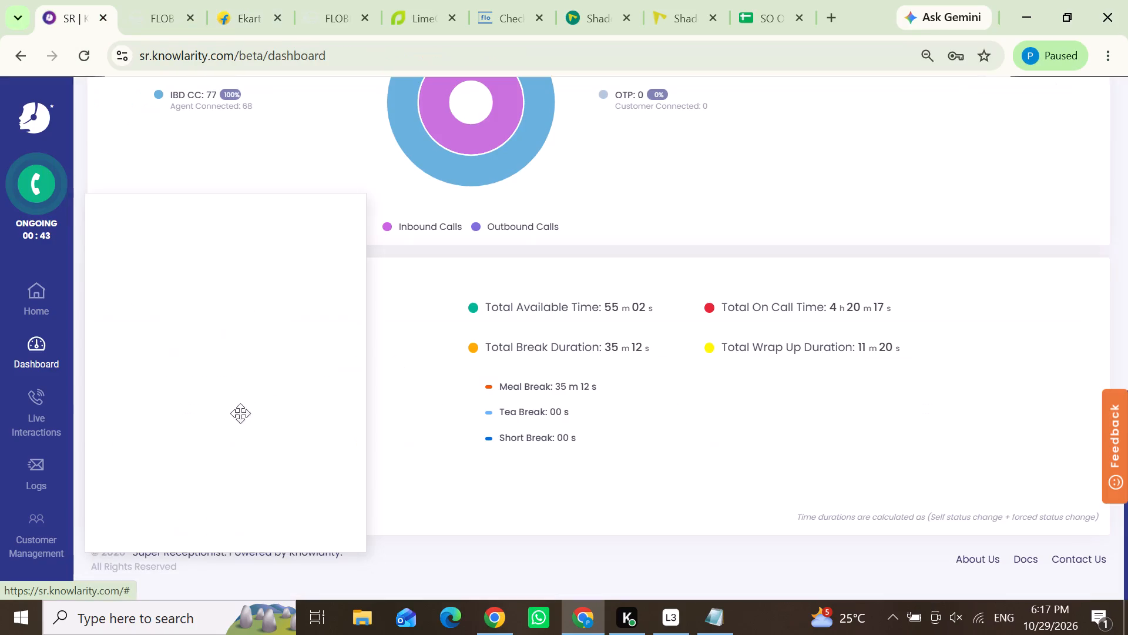
pyautogui.scroll(-1, 226, 424)
pyautogui.click(198, 440)
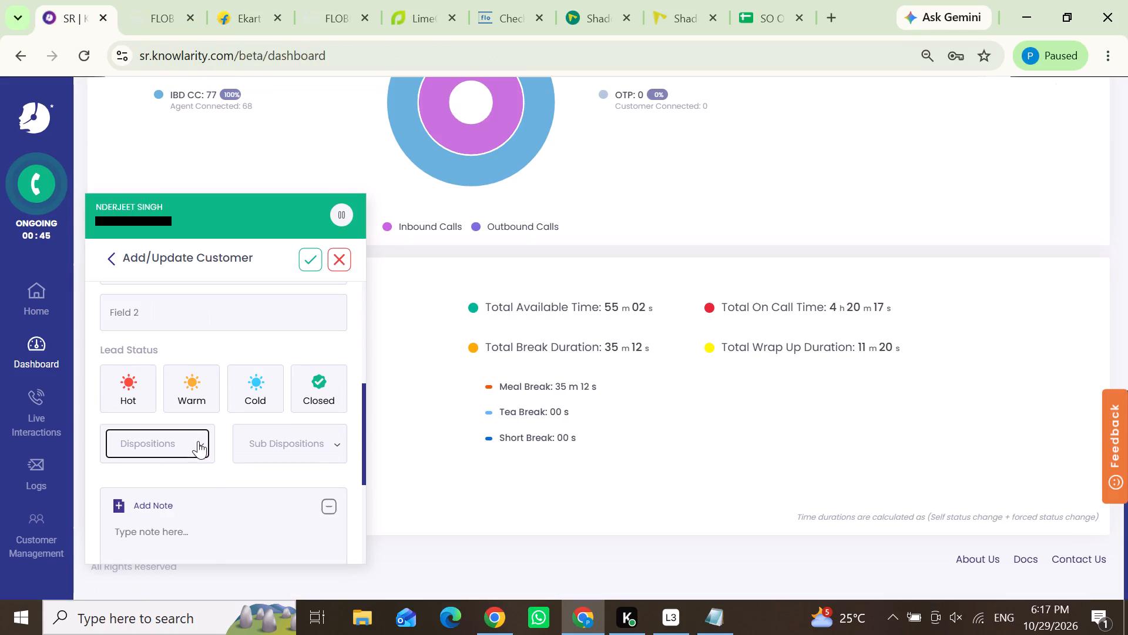
pyautogui.moveTo(207, 497); pyautogui.dragTo(204, 507)
pyautogui.click(151, 539)
pyautogui.click(155, 530)
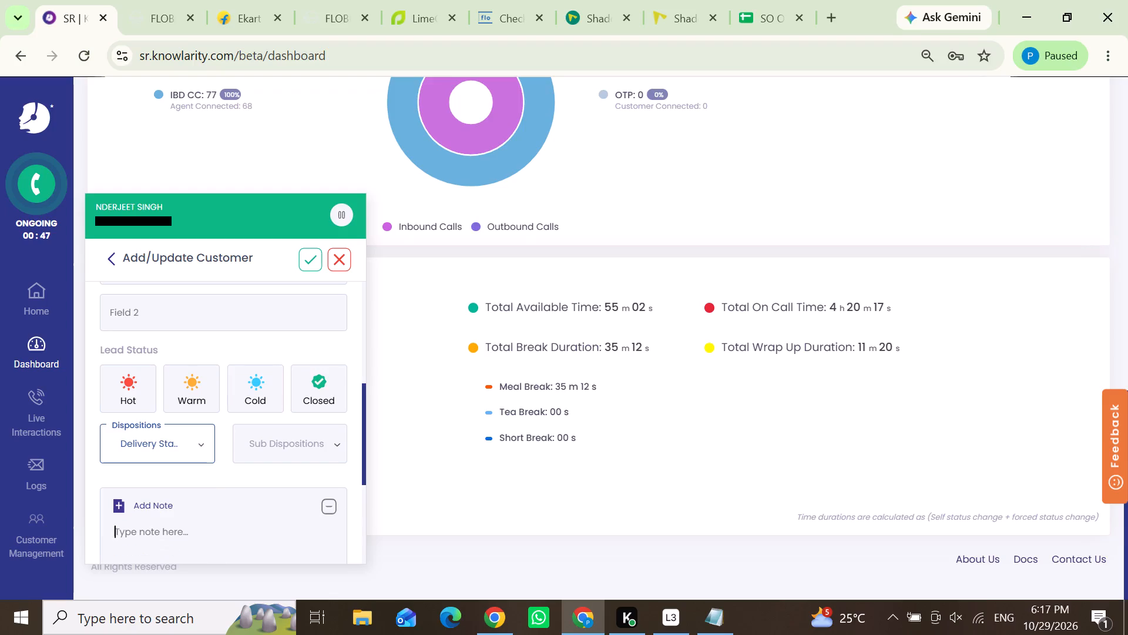
pyautogui.hotkey('ctrl', 'v')
pyautogui.click(311, 265)
pyautogui.click(145, 0)
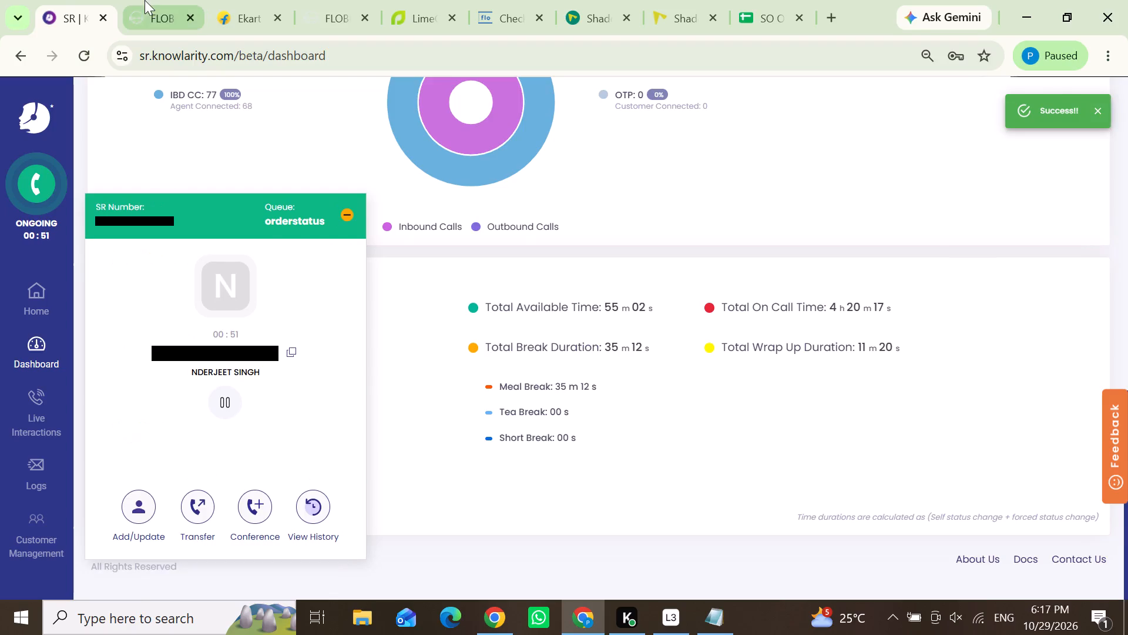
pyautogui.click(1057, 388)
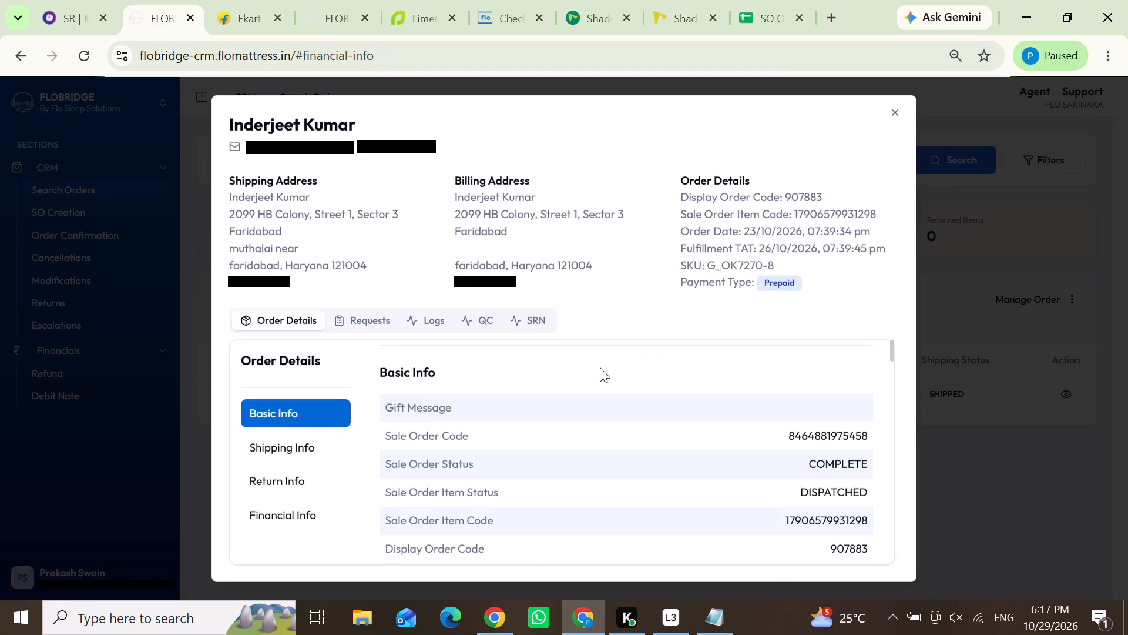
pyautogui.click(432, 316)
pyautogui.click(972, 362)
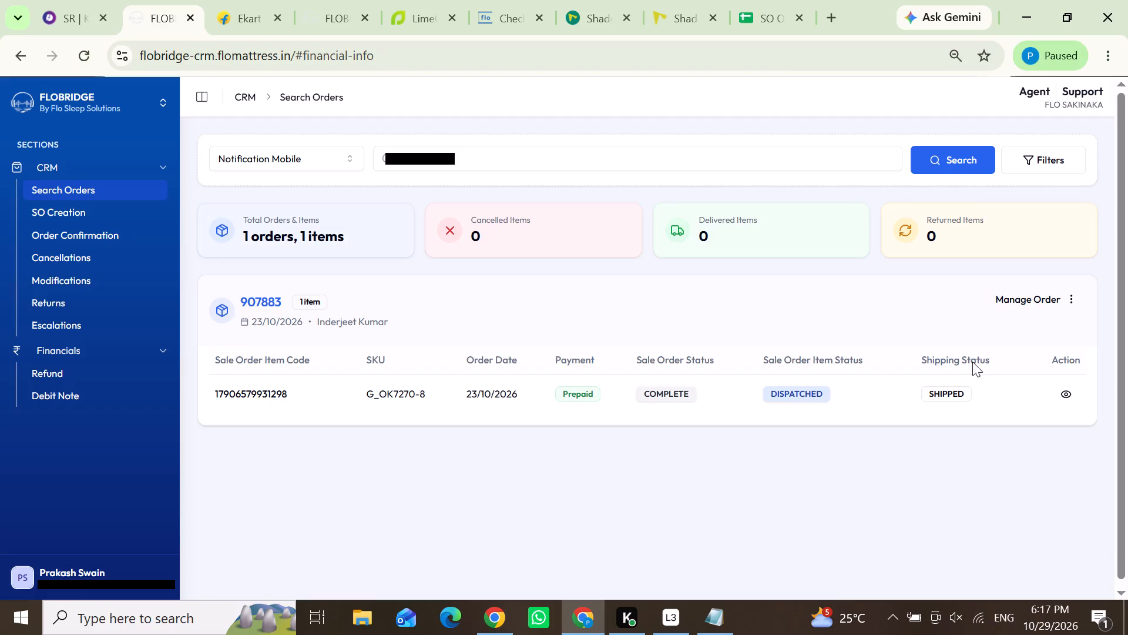
pyautogui.moveTo(980, 398); pyautogui.dragTo(918, 398)
pyautogui.click(869, 440)
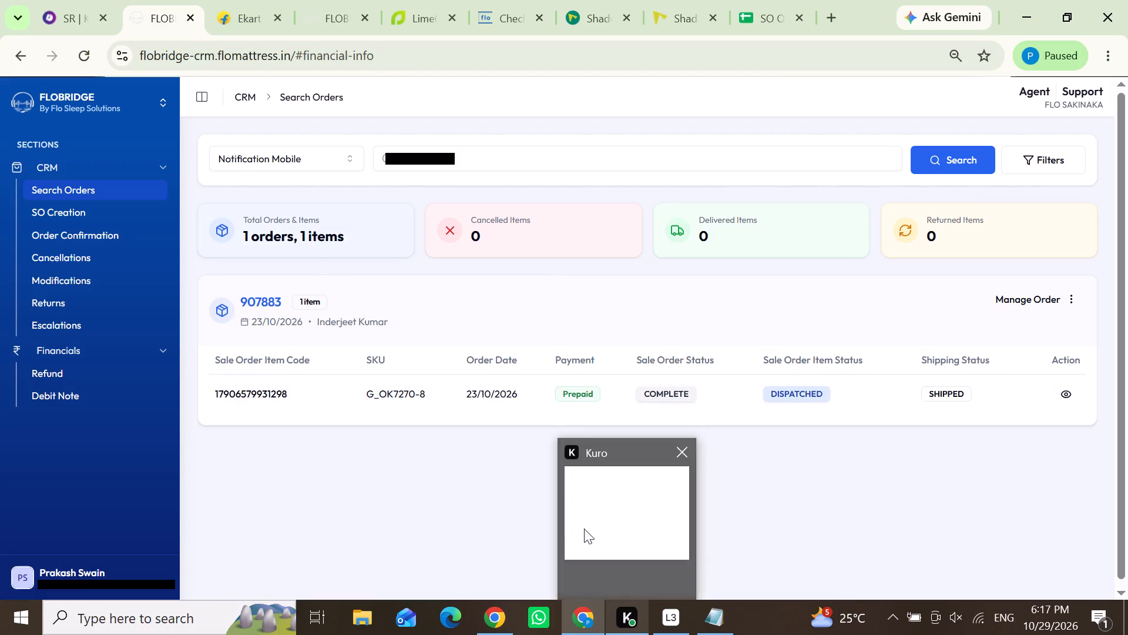
# Close the Ekart tracking page and return to the ongoing call in Knowlarity.
pyautogui.click(69, 0)
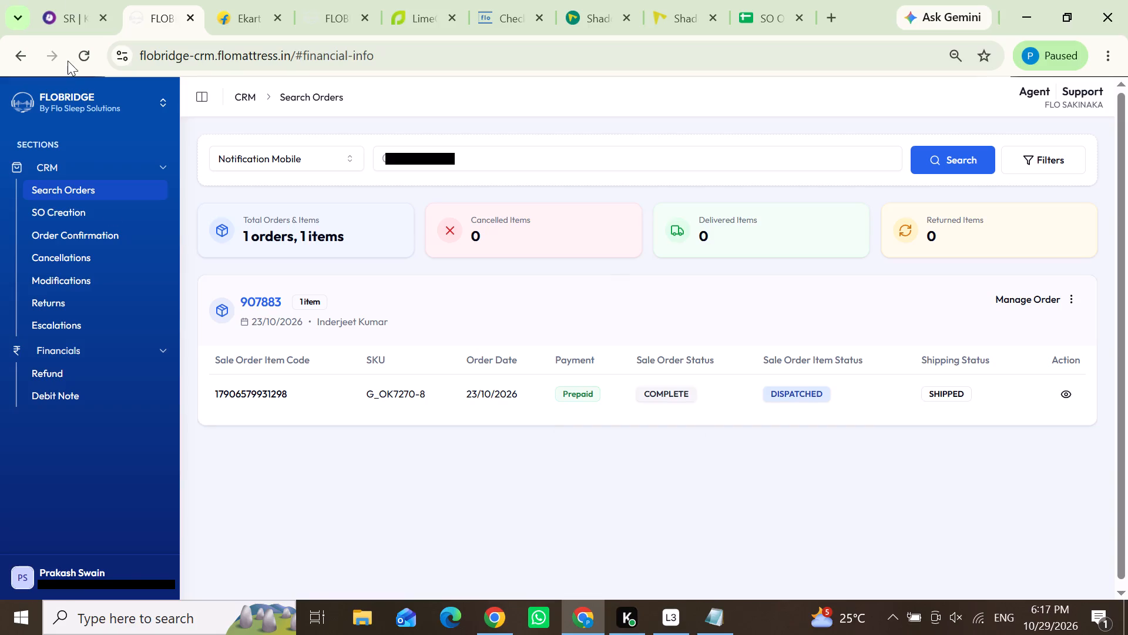
pyautogui.click(277, 15)
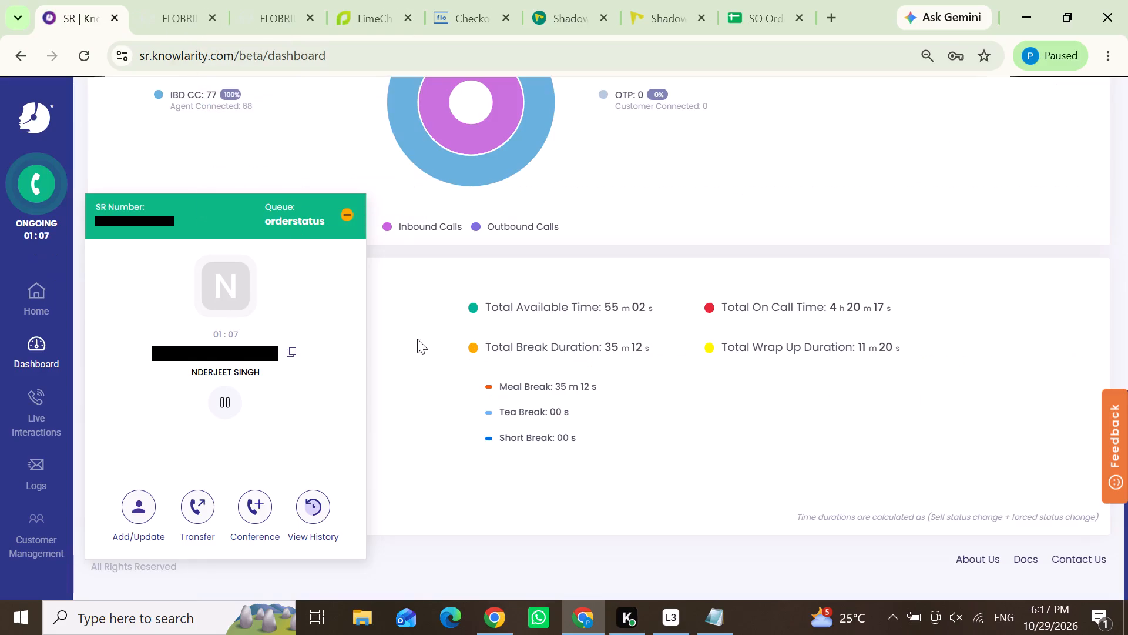
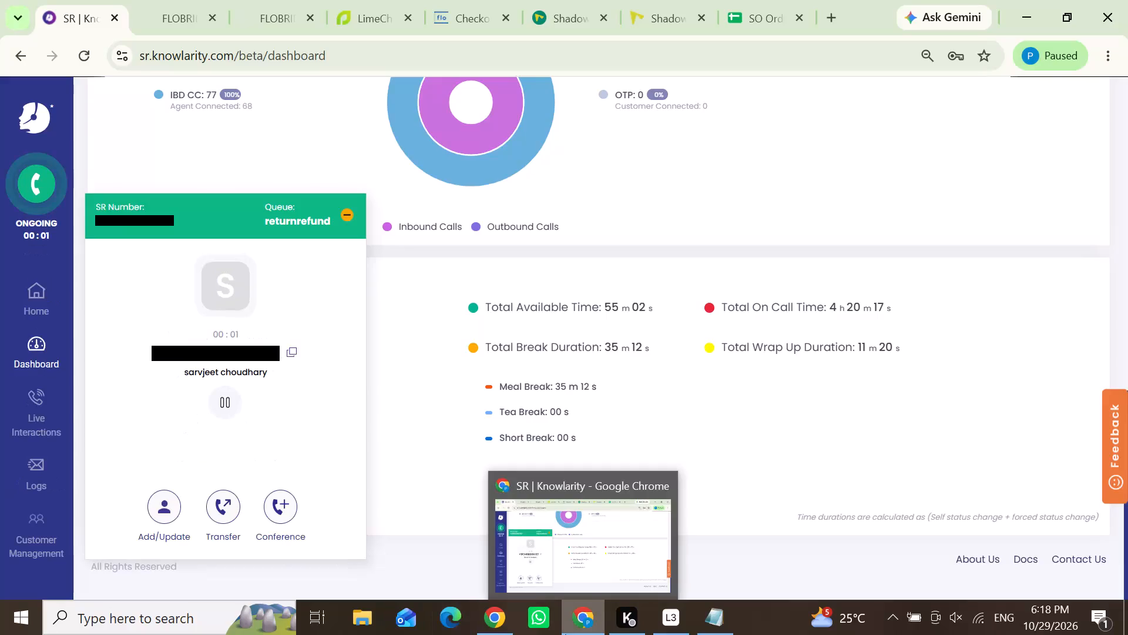
# Copy the caller's number from the ongoing Knowlarity call and search the CRM orders by Notification Mobile without the country code.
pyautogui.click(290, 351)
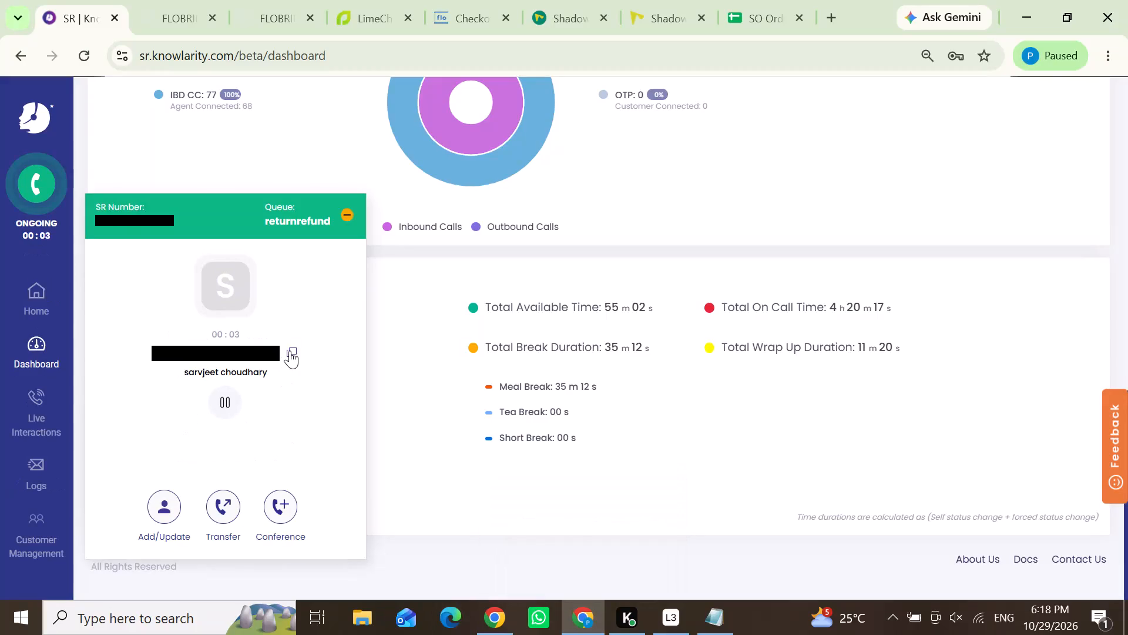
pyautogui.click(183, 9)
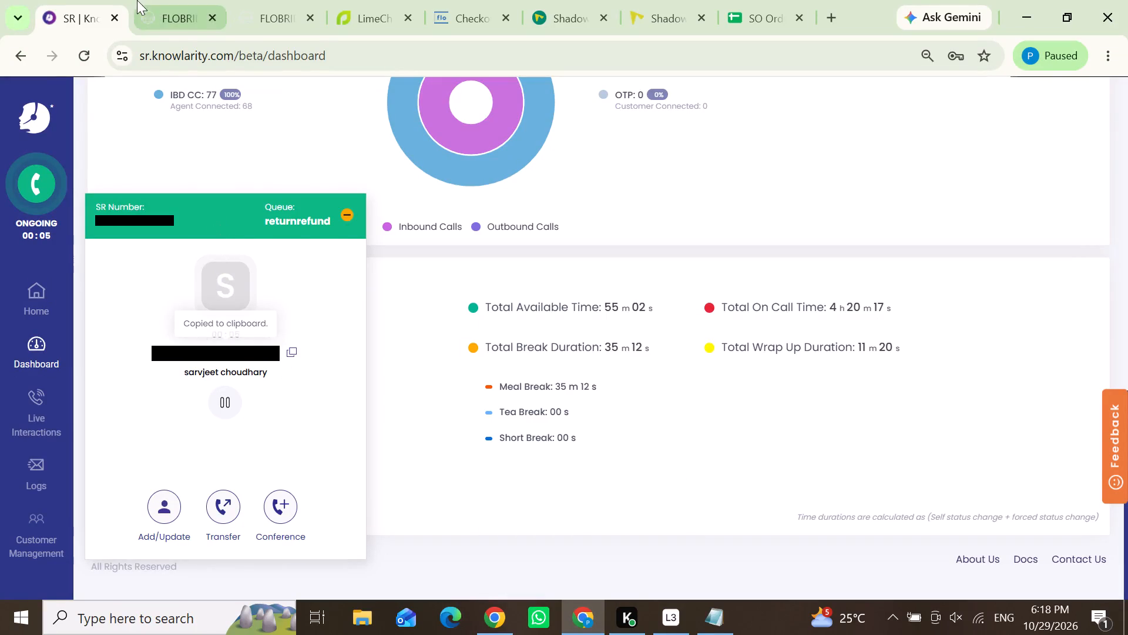
pyautogui.moveTo(462, 161); pyautogui.dragTo(340, 161)
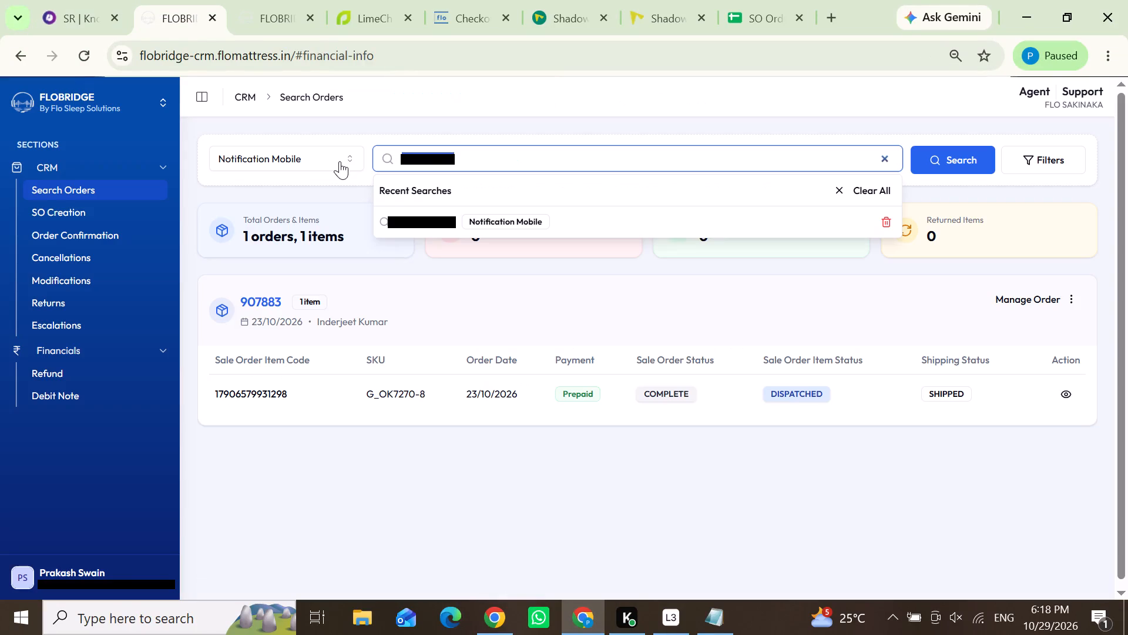
pyautogui.hotkey('ctrl', 'v')
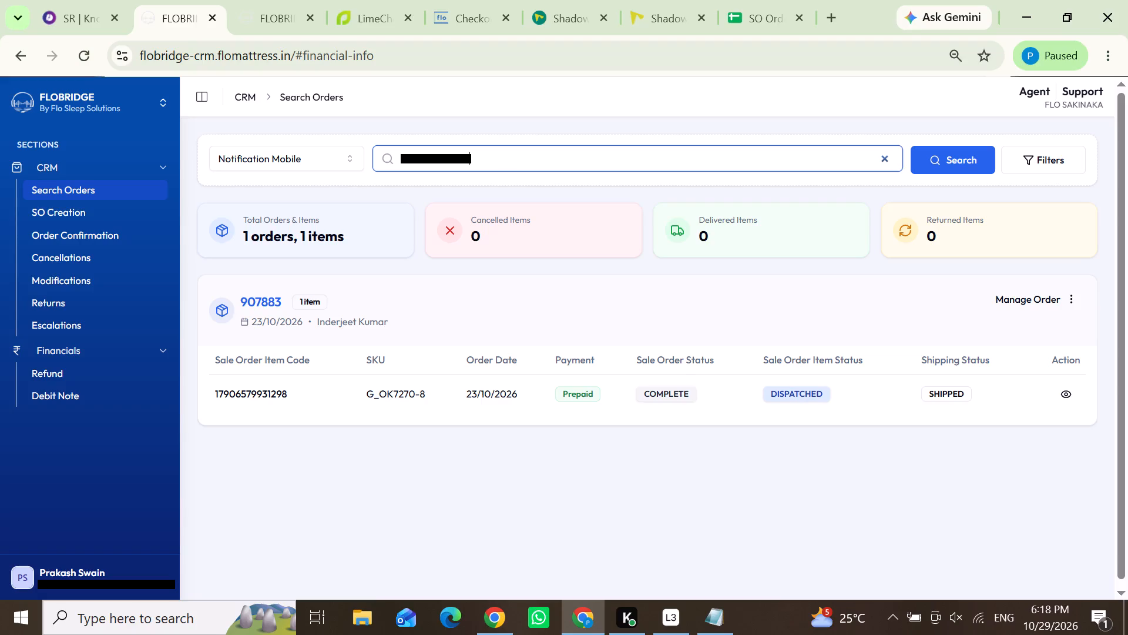
pyautogui.moveTo(418, 157); pyautogui.dragTo(405, 156)
pyautogui.press('BackSpace')
pyautogui.press('BackSpace')
pyautogui.press('BackSpace')
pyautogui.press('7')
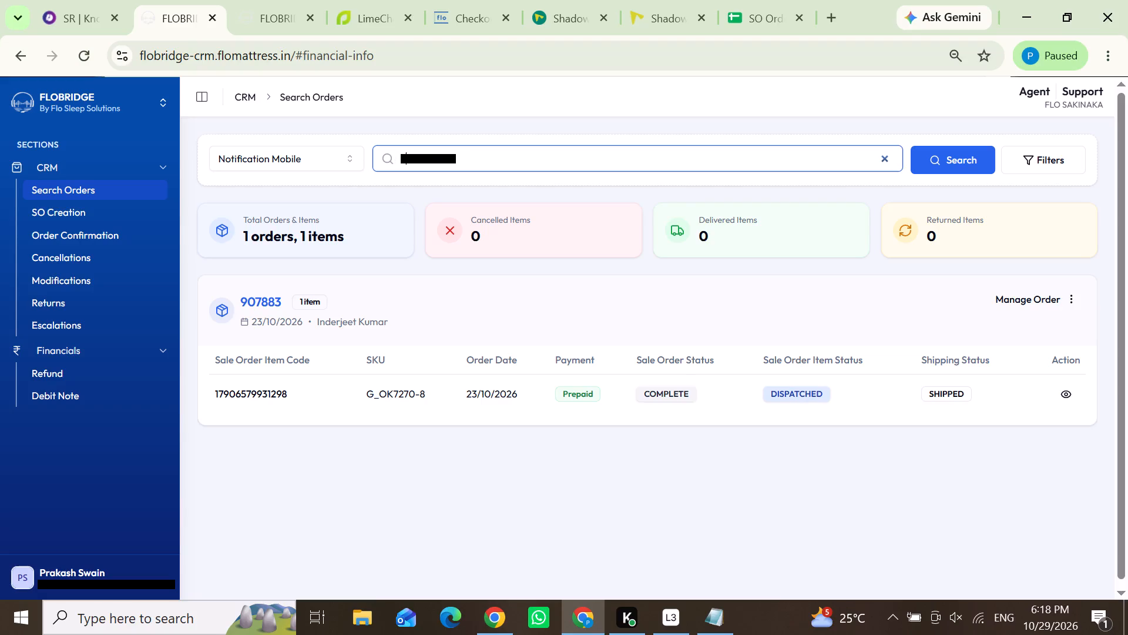
pyautogui.click(934, 159)
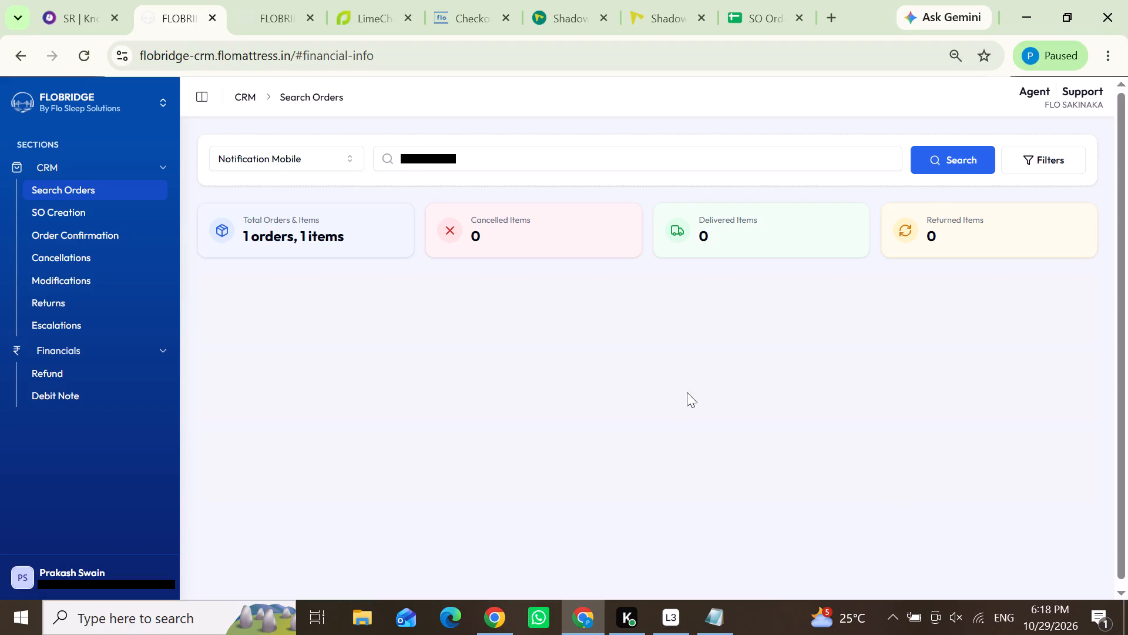
pyautogui.click(1057, 393)
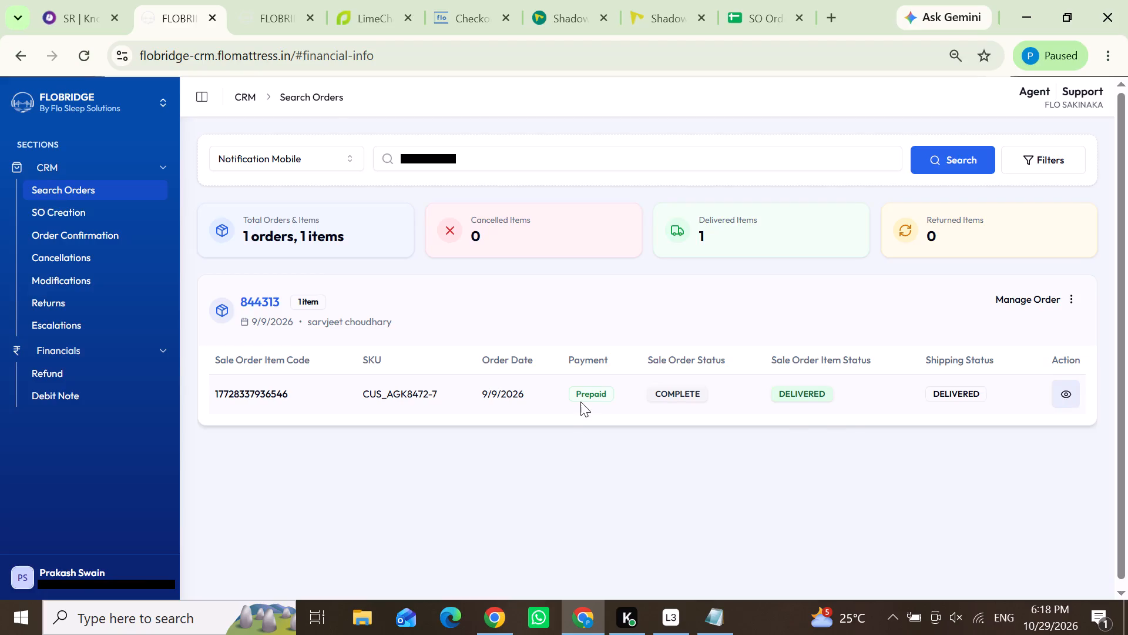
pyautogui.click(422, 320)
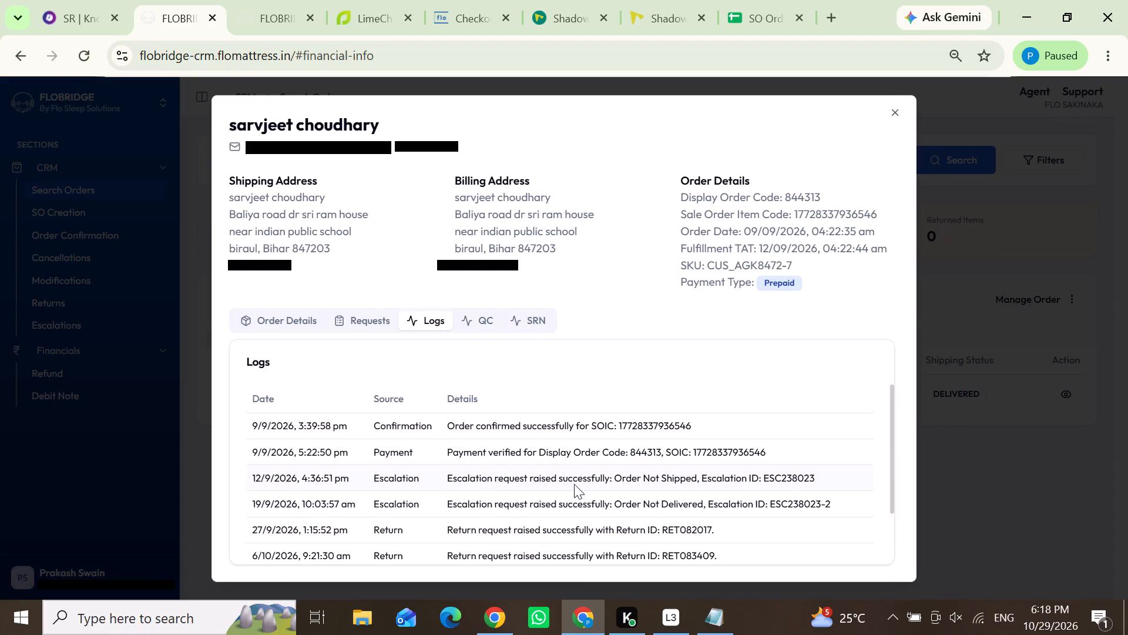
pyautogui.scroll(-2, 574, 484)
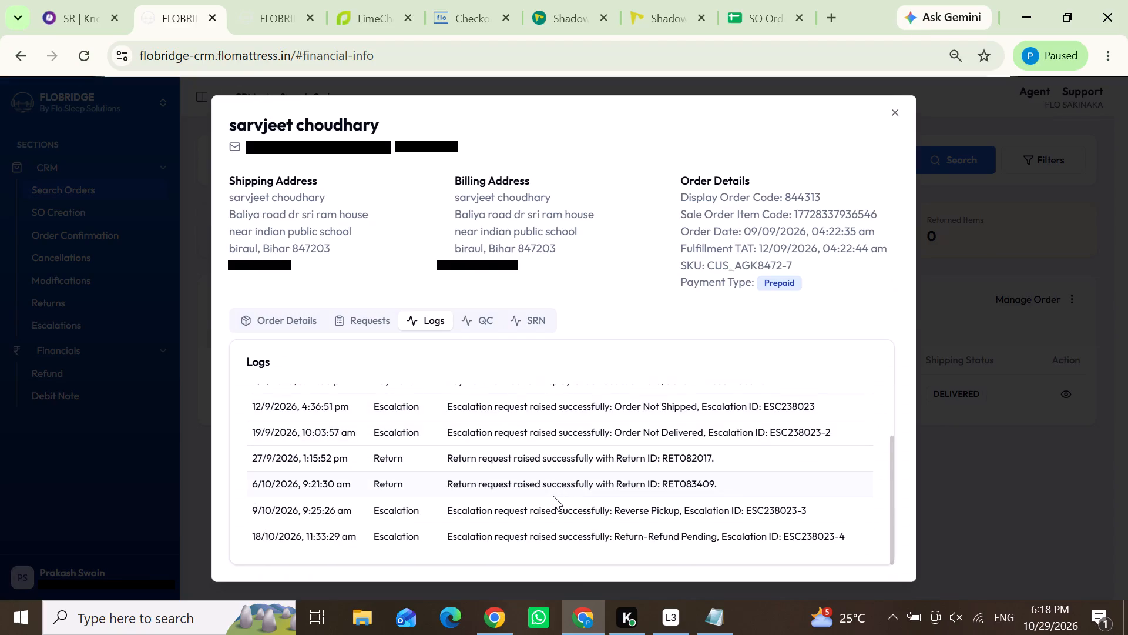
pyautogui.scroll(-2, 553, 496)
pyautogui.click(198, 509)
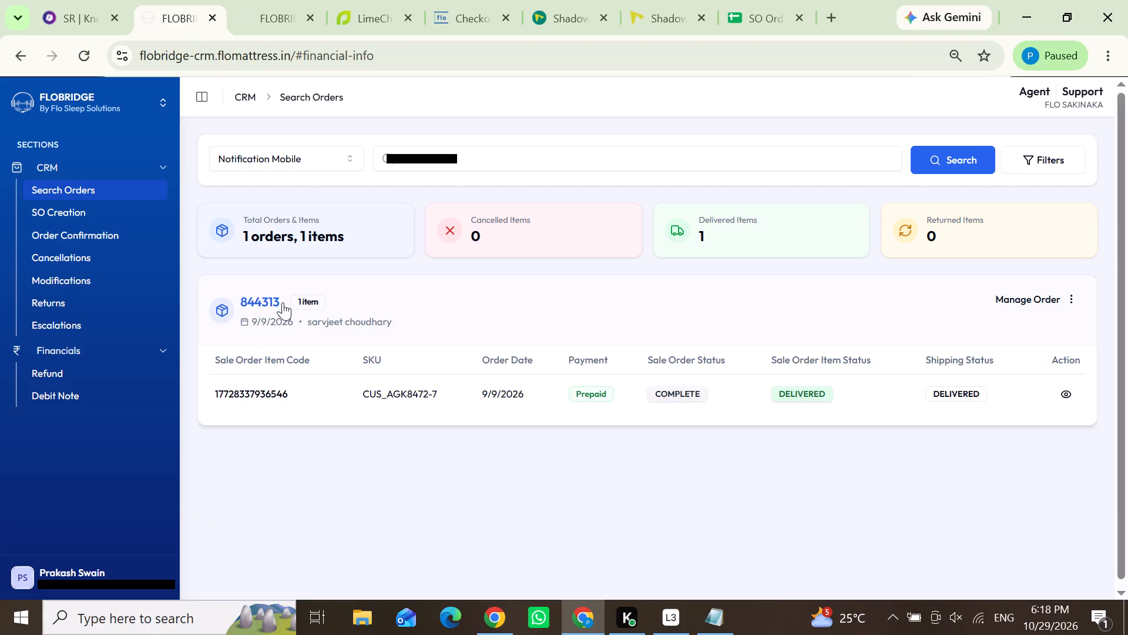
pyautogui.moveTo(283, 300); pyautogui.dragTo(203, 299)
pyautogui.hotkey('ctrl', 'c')
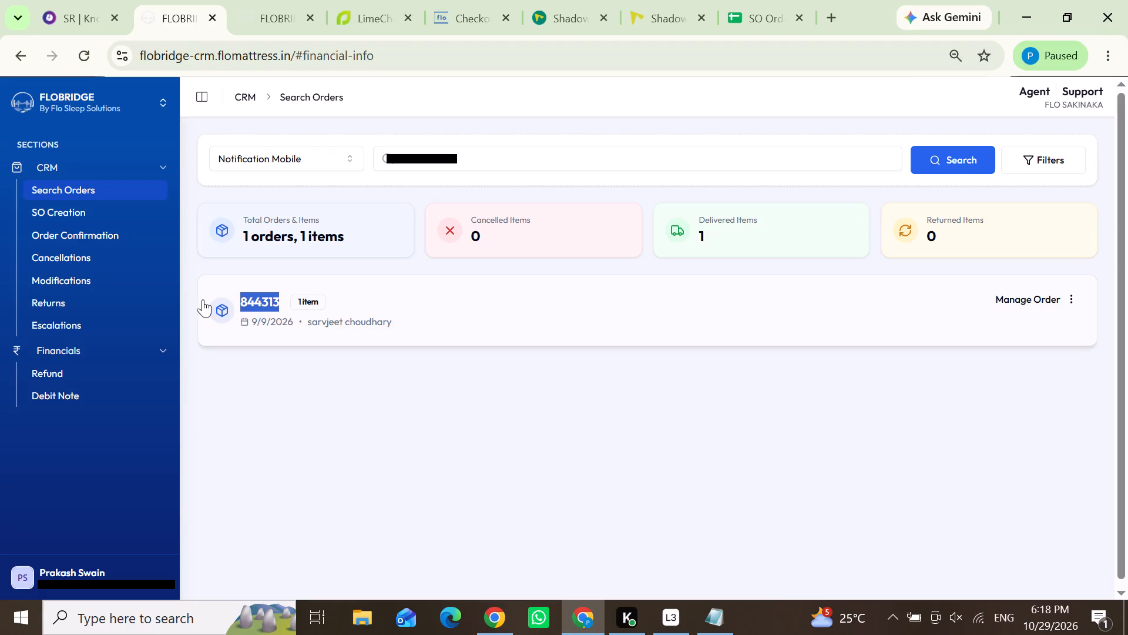
pyautogui.click(51, 372)
pyautogui.click(432, 323)
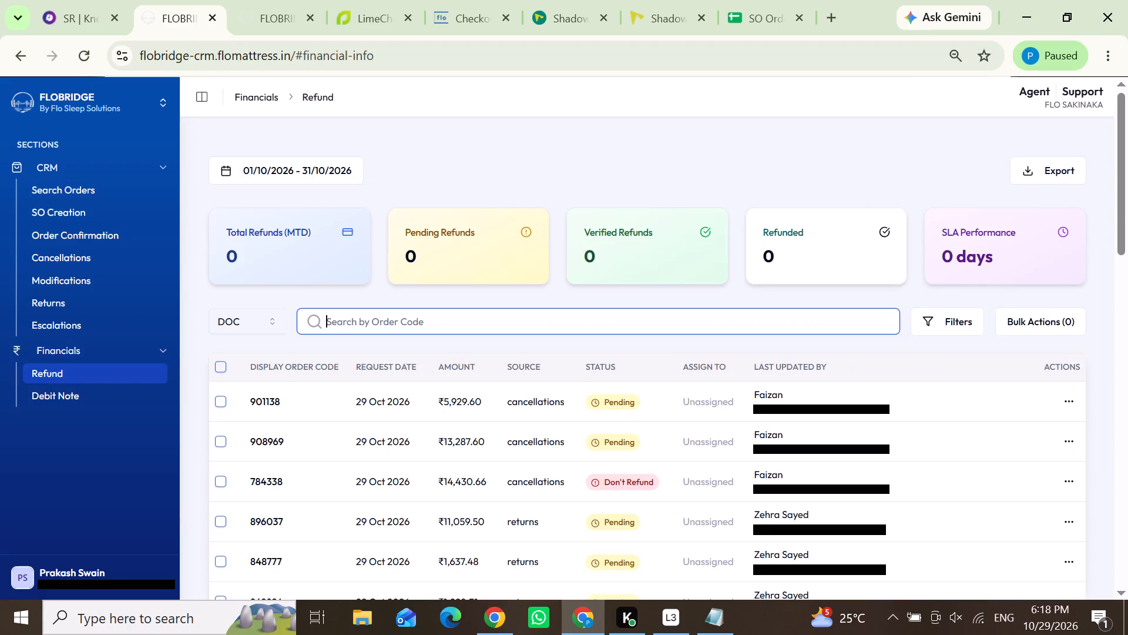
pyautogui.hotkey('ctrl', 'v')
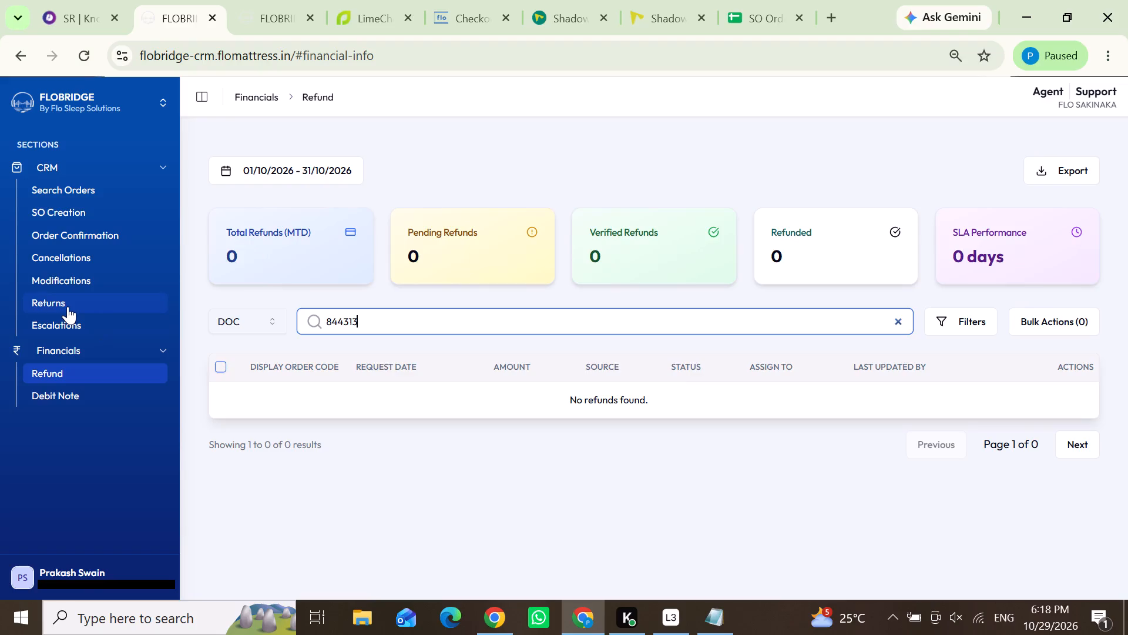
pyautogui.click(68, 306)
pyautogui.click(445, 314)
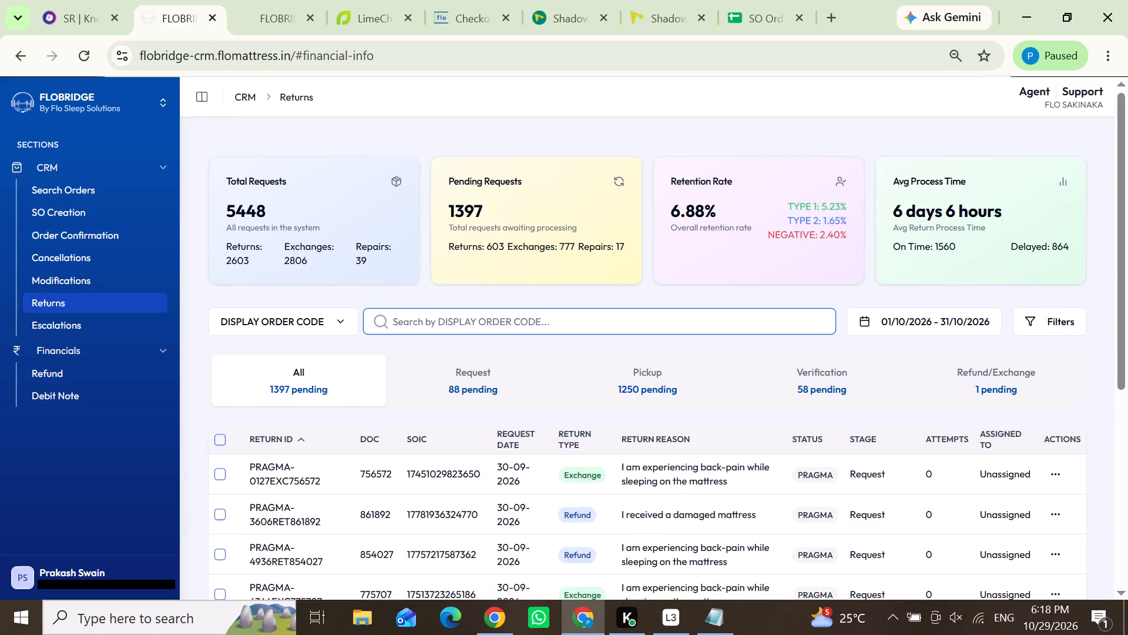
pyautogui.hotkey('ctrl', 'v')
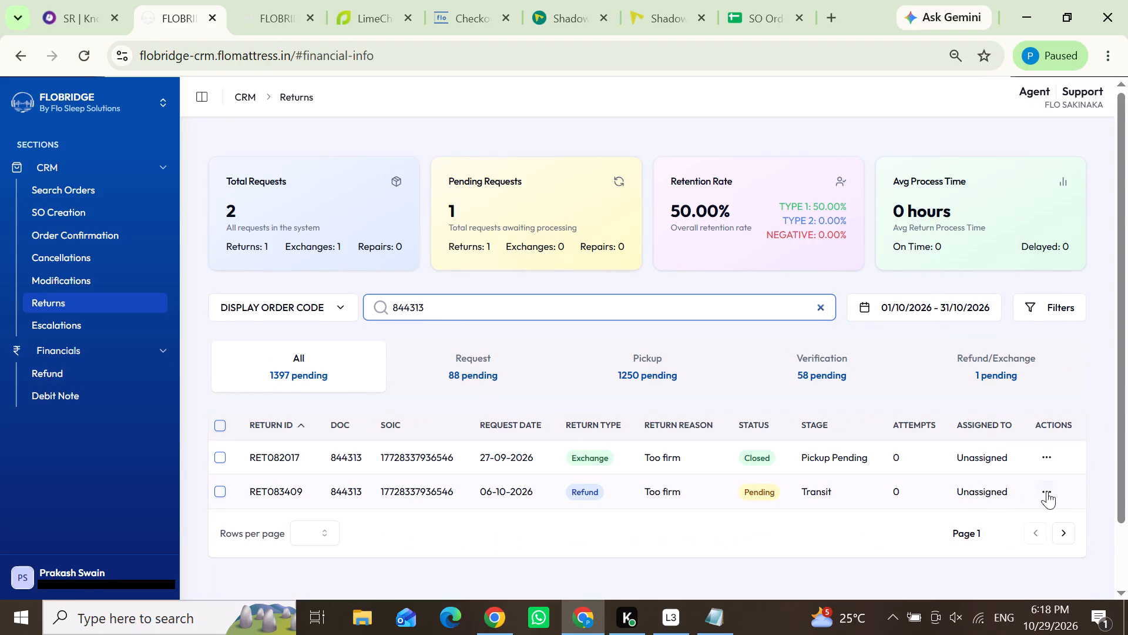
pyautogui.click(1047, 491)
pyautogui.click(998, 545)
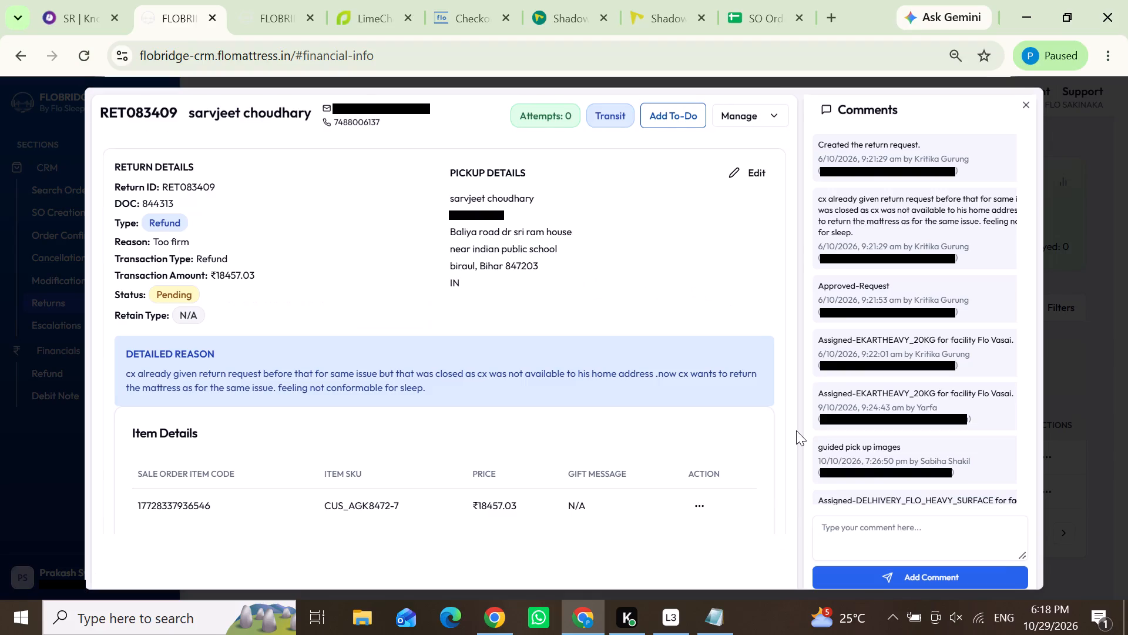
pyautogui.scroll(-3, 852, 431)
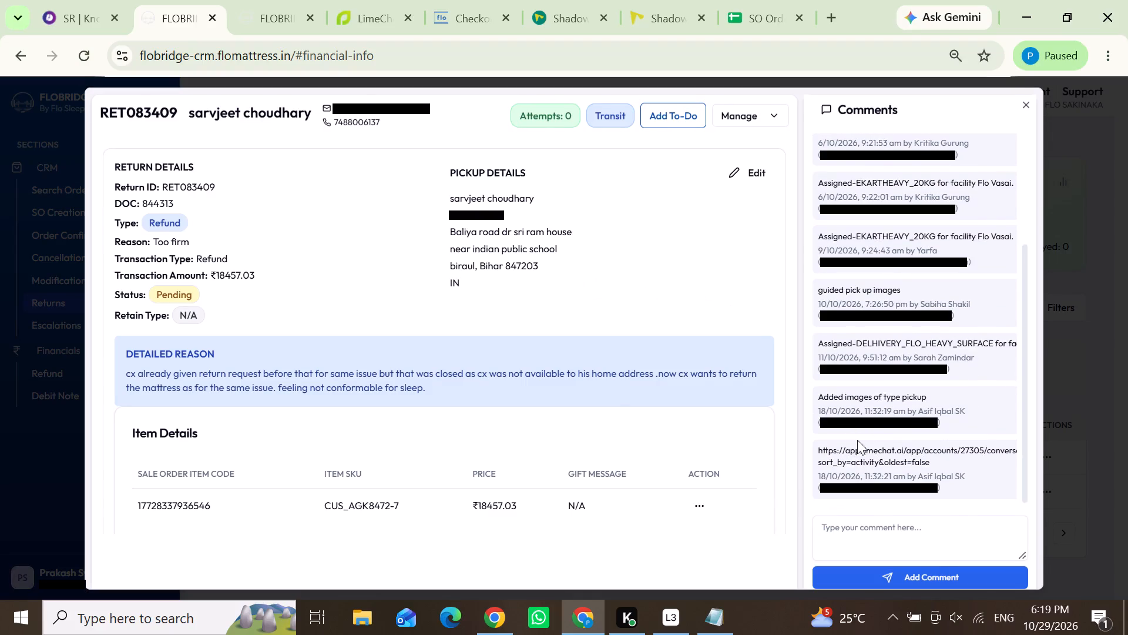
pyautogui.scroll(-1, 519, 409)
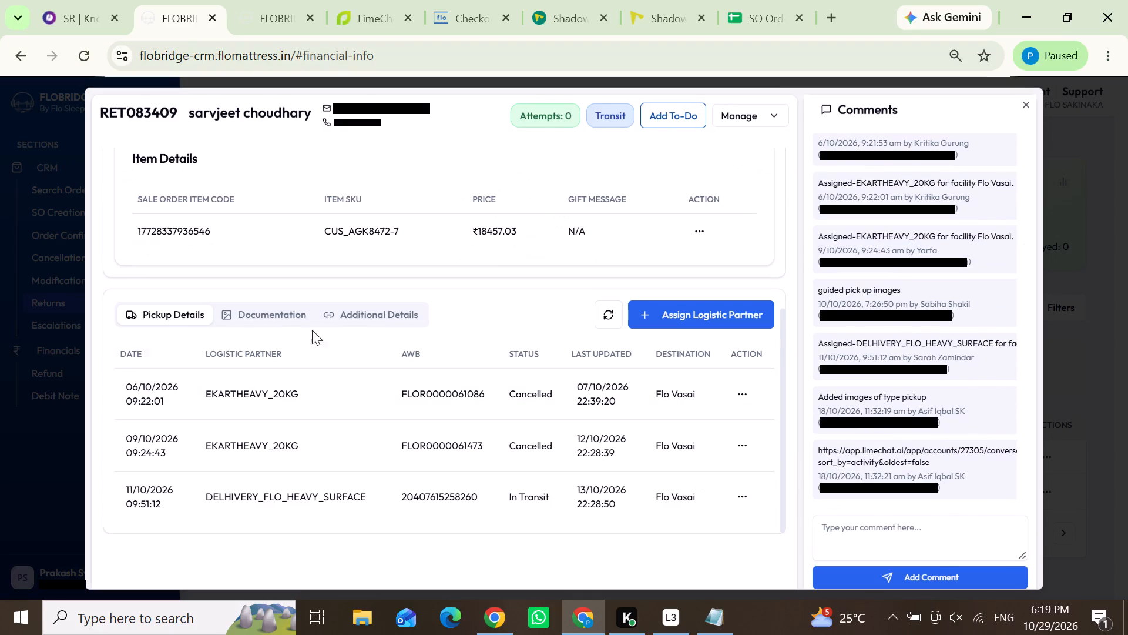
pyautogui.click(271, 317)
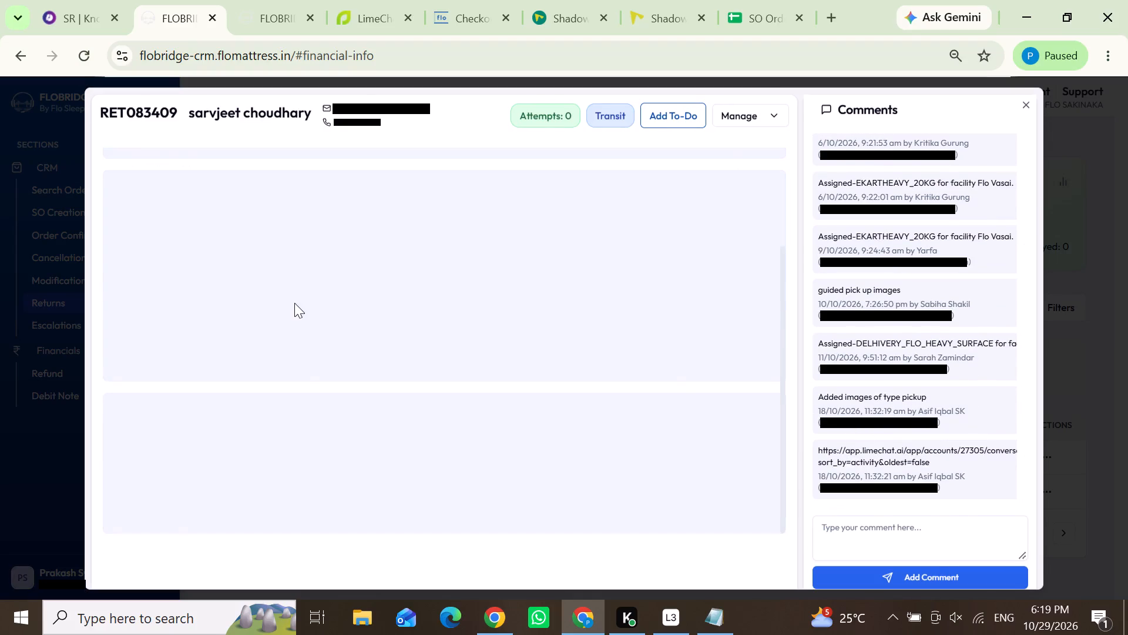
pyautogui.scroll(-5, 437, 342)
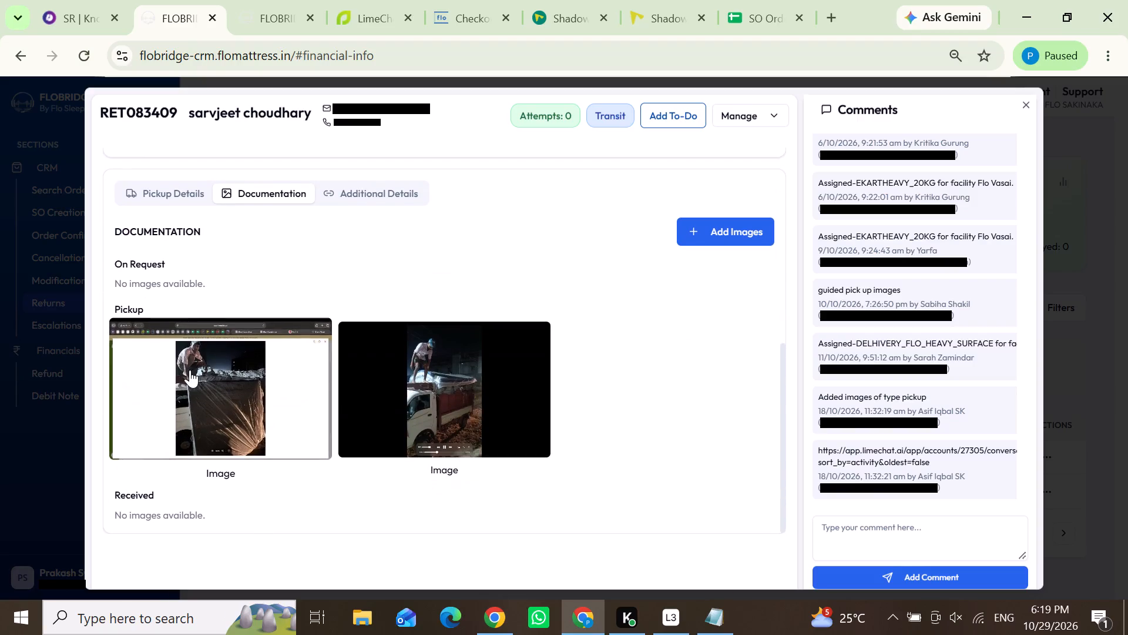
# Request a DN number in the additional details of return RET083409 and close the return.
pyautogui.click(339, 186)
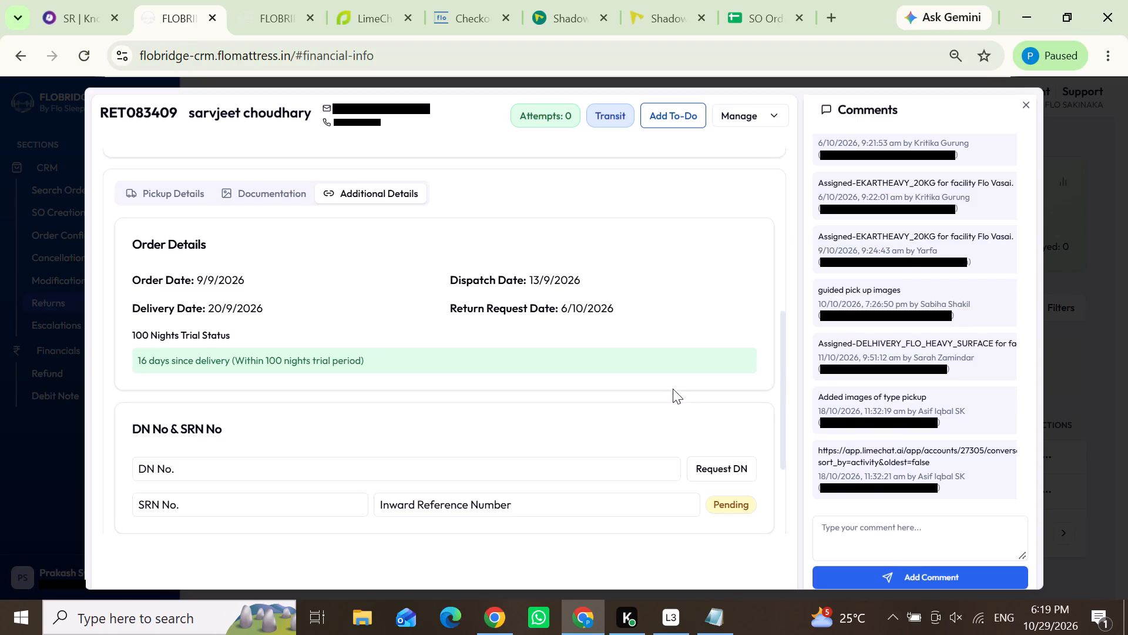
pyautogui.click(727, 469)
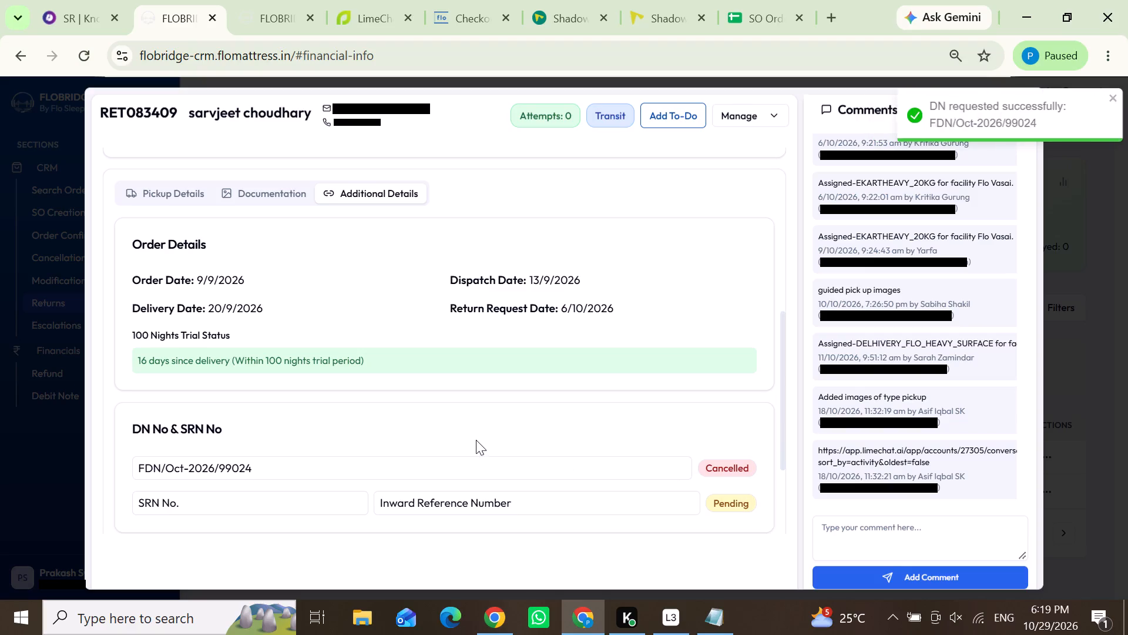
pyautogui.scroll(-1, 513, 403)
pyautogui.click(1042, 425)
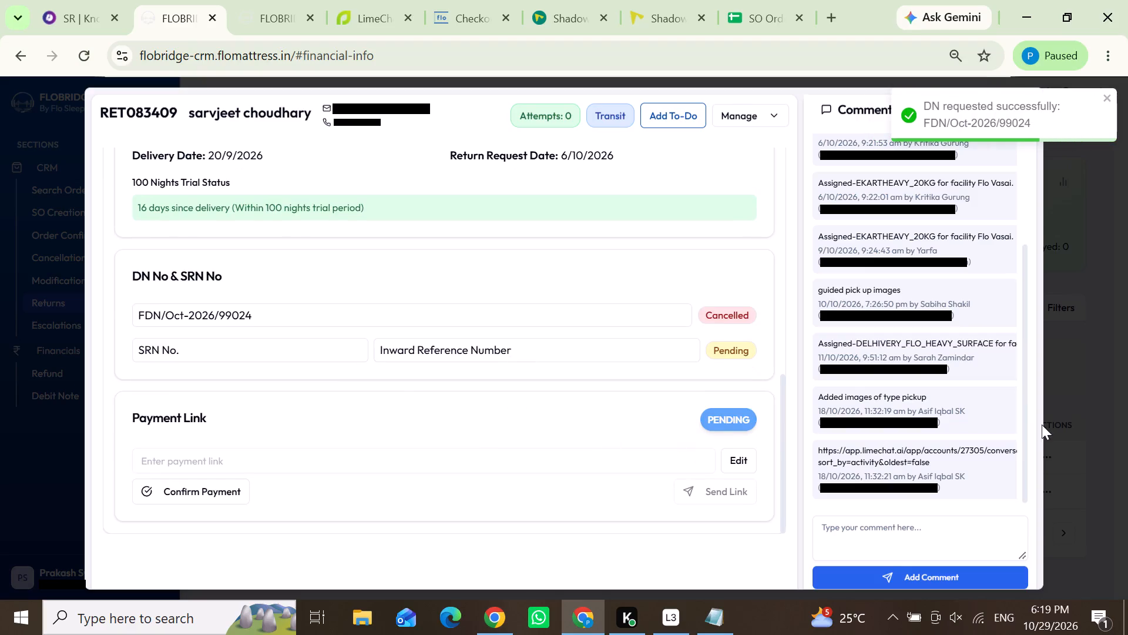
pyautogui.click(1103, 458)
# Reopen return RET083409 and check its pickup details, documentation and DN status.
pyautogui.click(1045, 484)
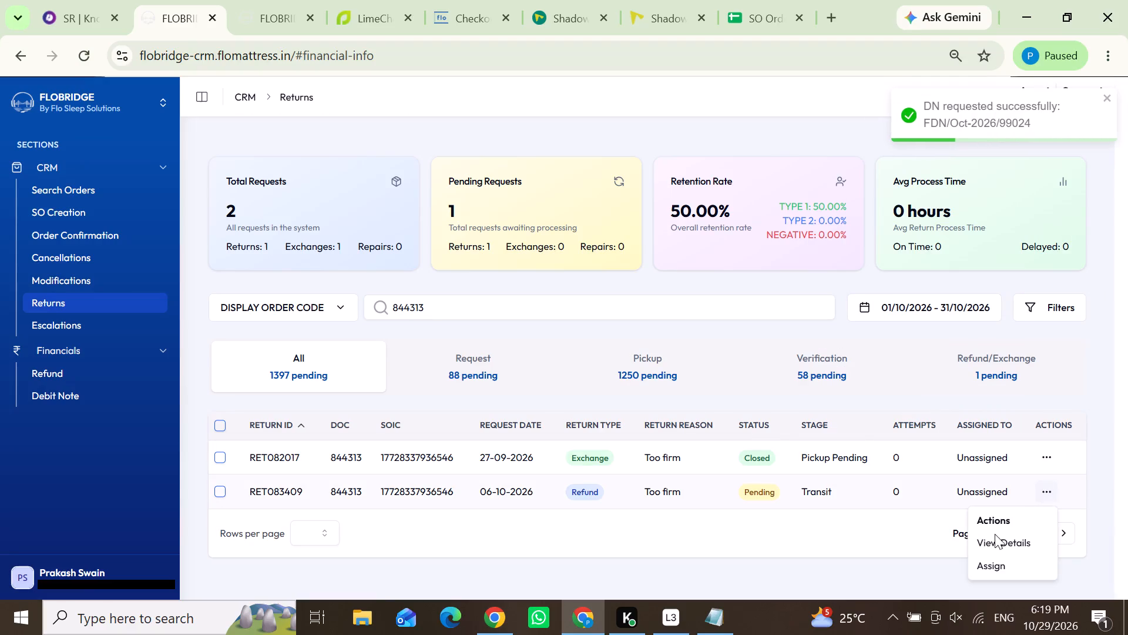
pyautogui.click(993, 536)
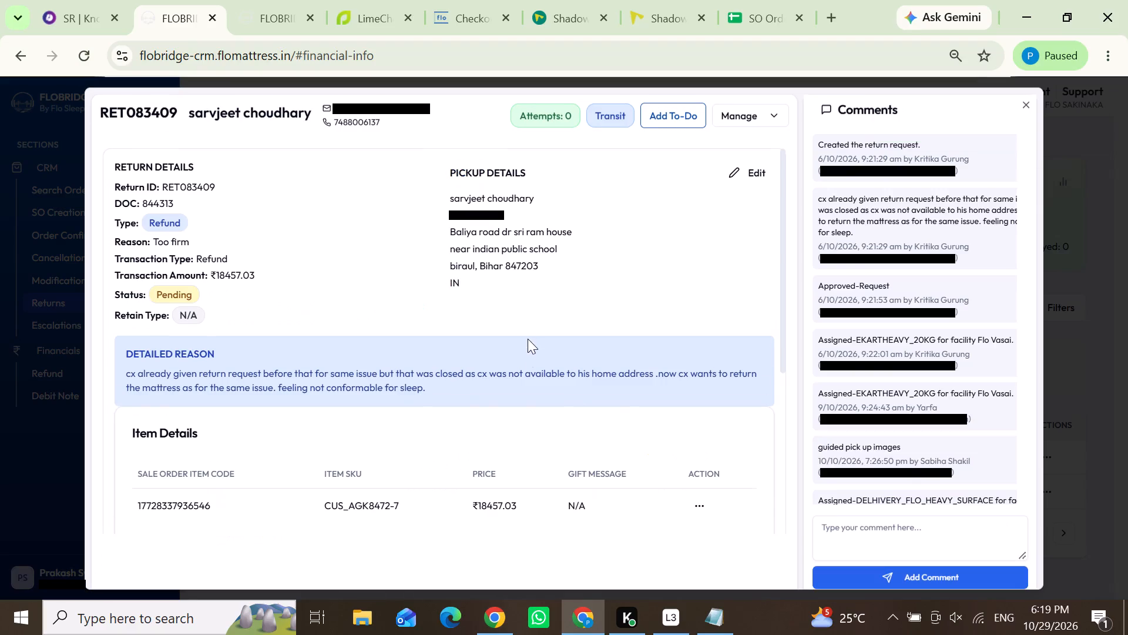
pyautogui.scroll(-2, 528, 371)
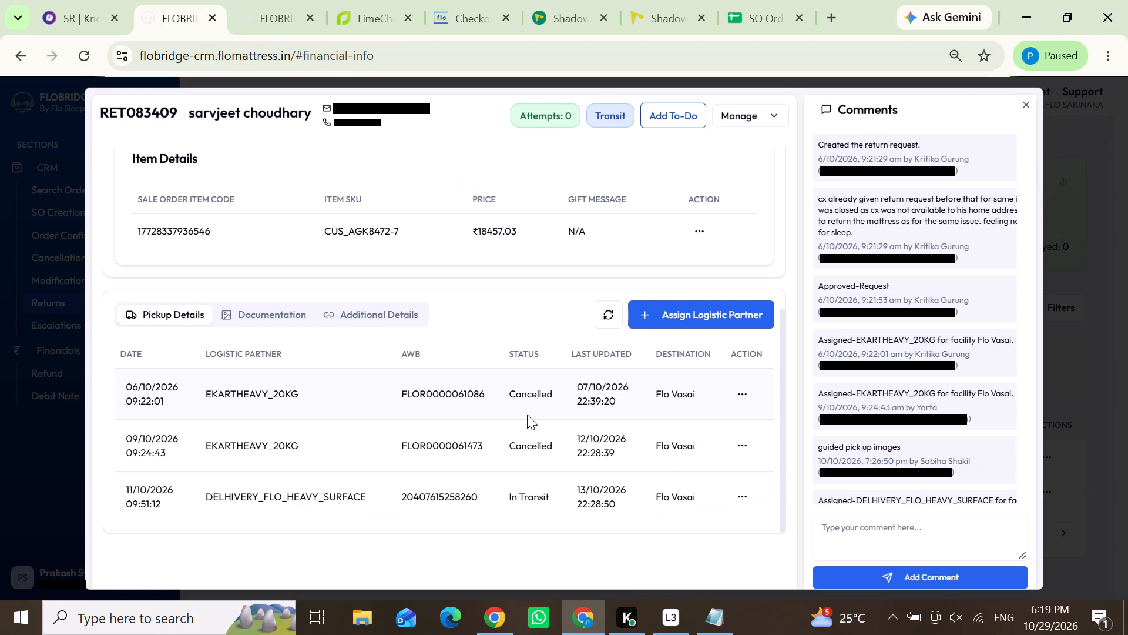
pyautogui.click(270, 313)
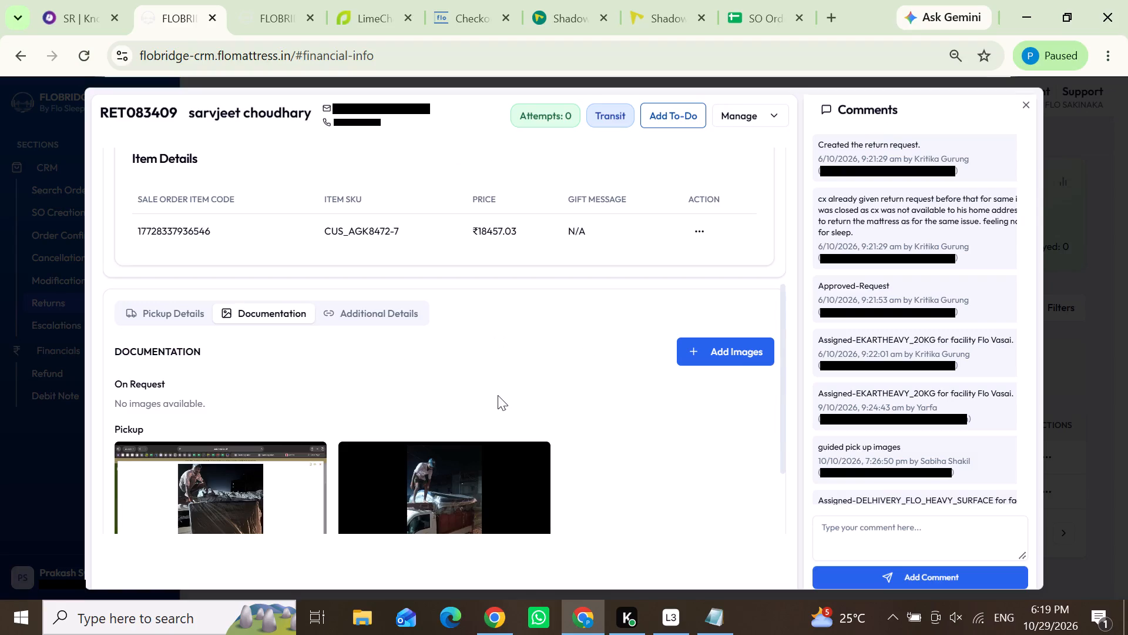
pyautogui.click(365, 313)
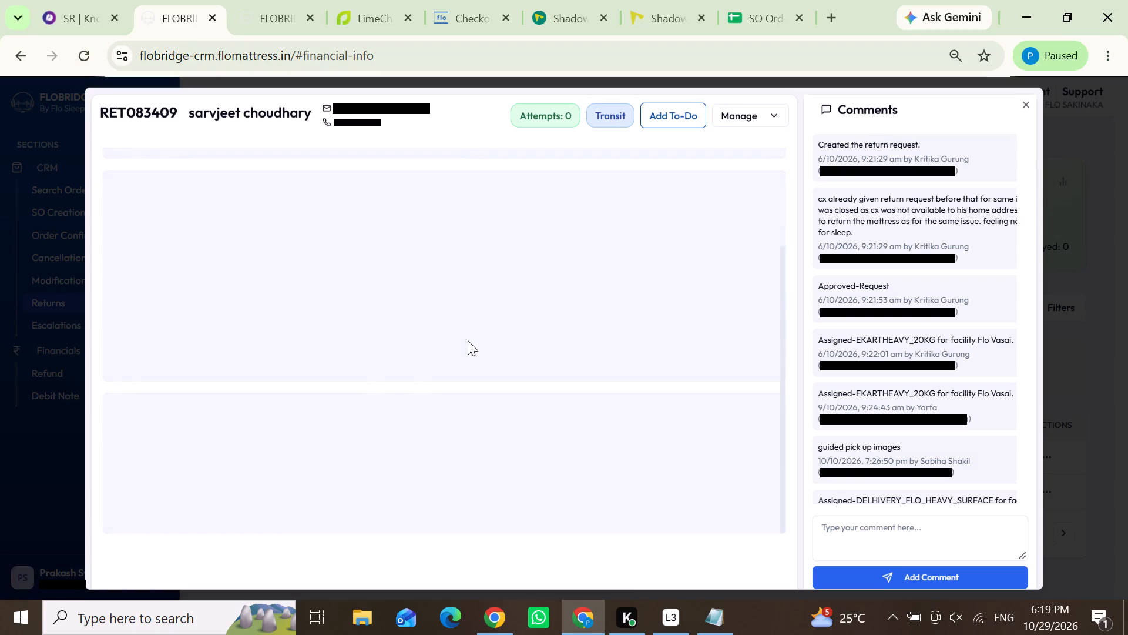
pyautogui.scroll(-3, 573, 355)
pyautogui.click(32, 429)
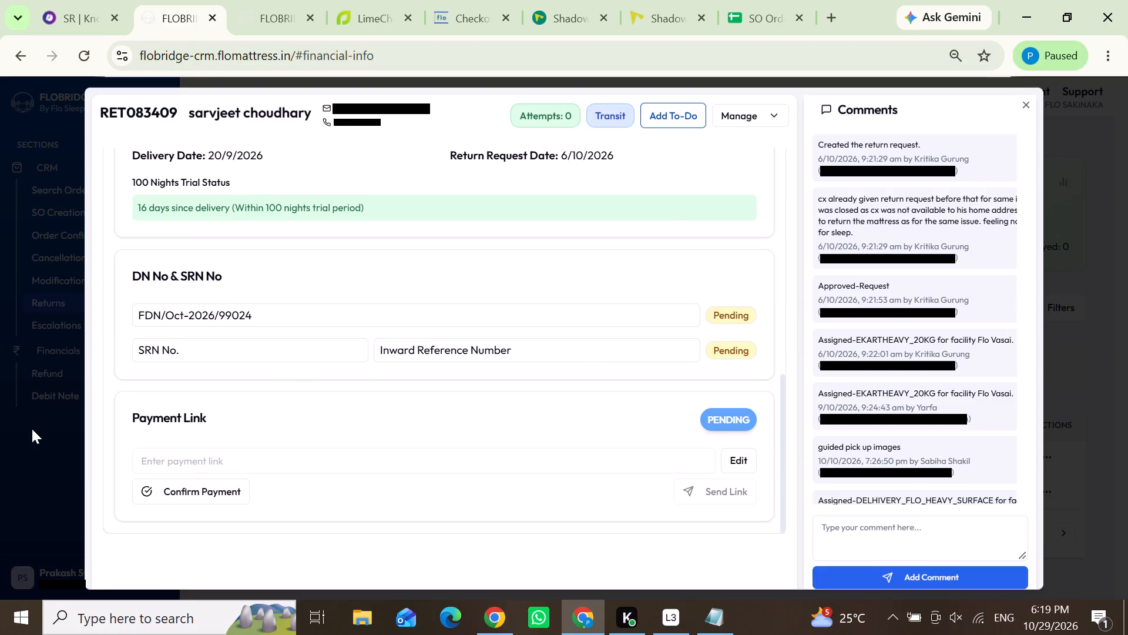
pyautogui.moveTo(431, 307); pyautogui.dragTo(362, 308)
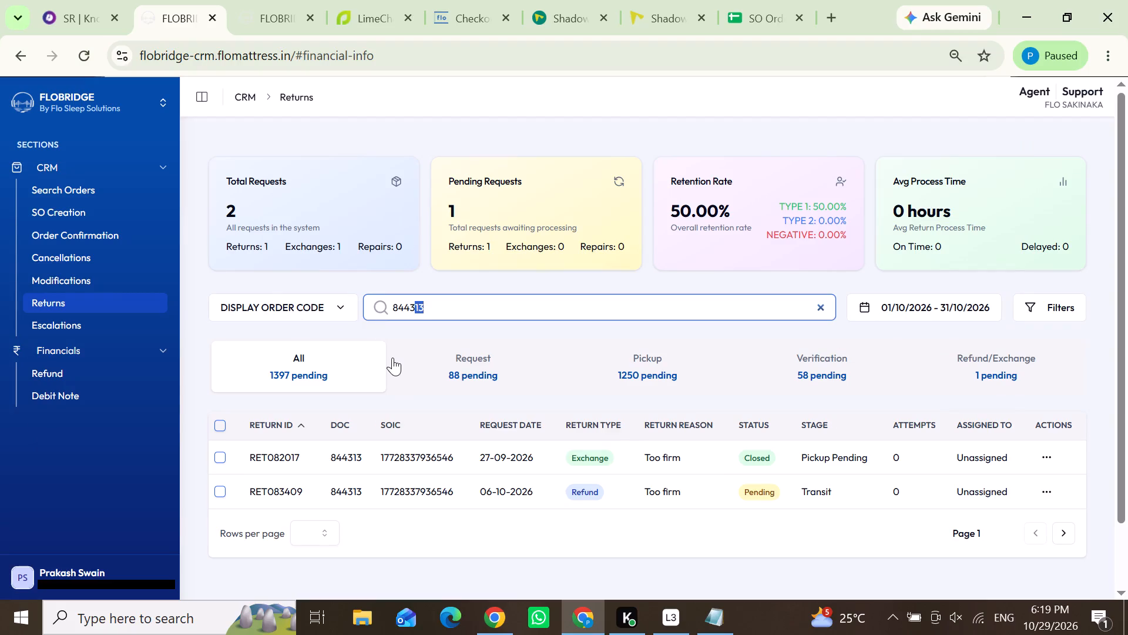
pyautogui.hotkey('ctrl', 'c')
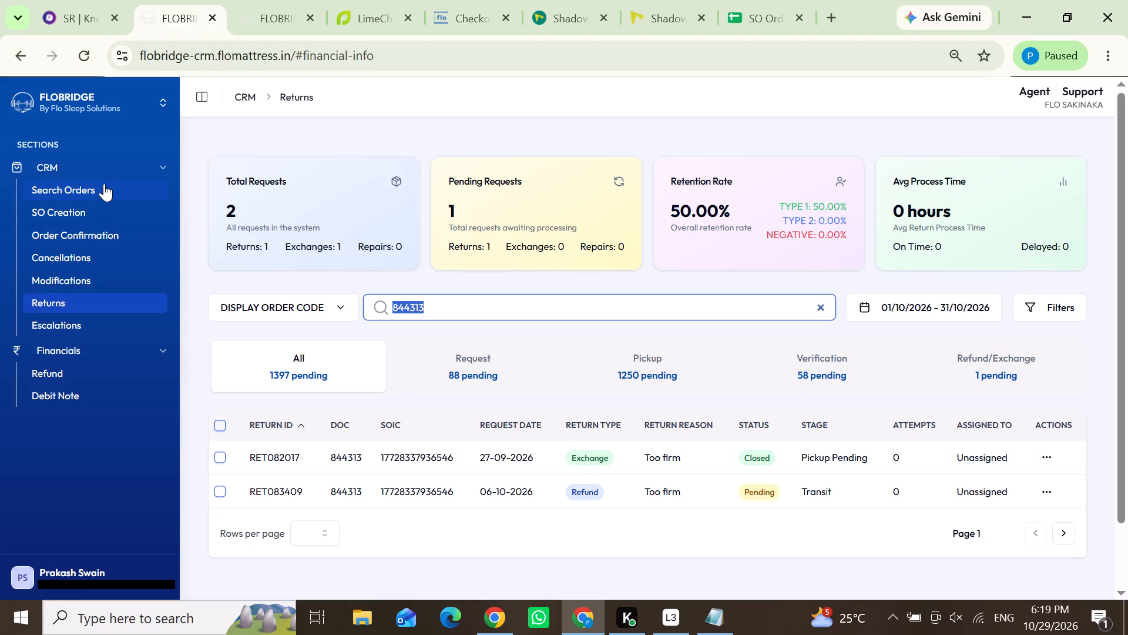
pyautogui.click(268, 22)
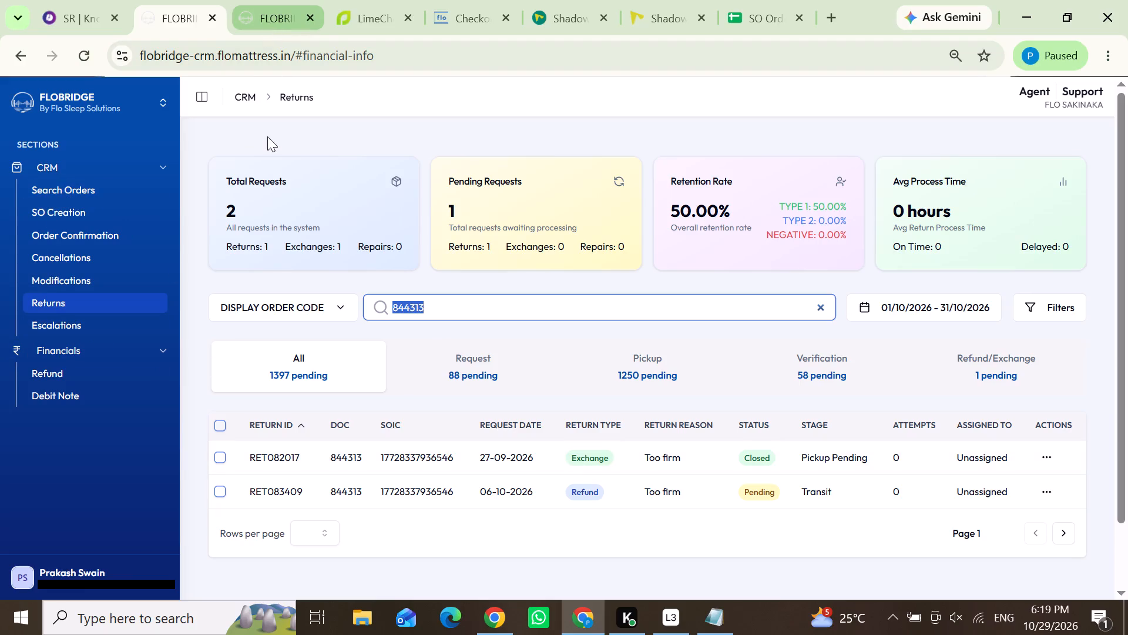
pyautogui.moveTo(436, 155); pyautogui.dragTo(364, 155)
pyautogui.hotkey('ctrl', 'v')
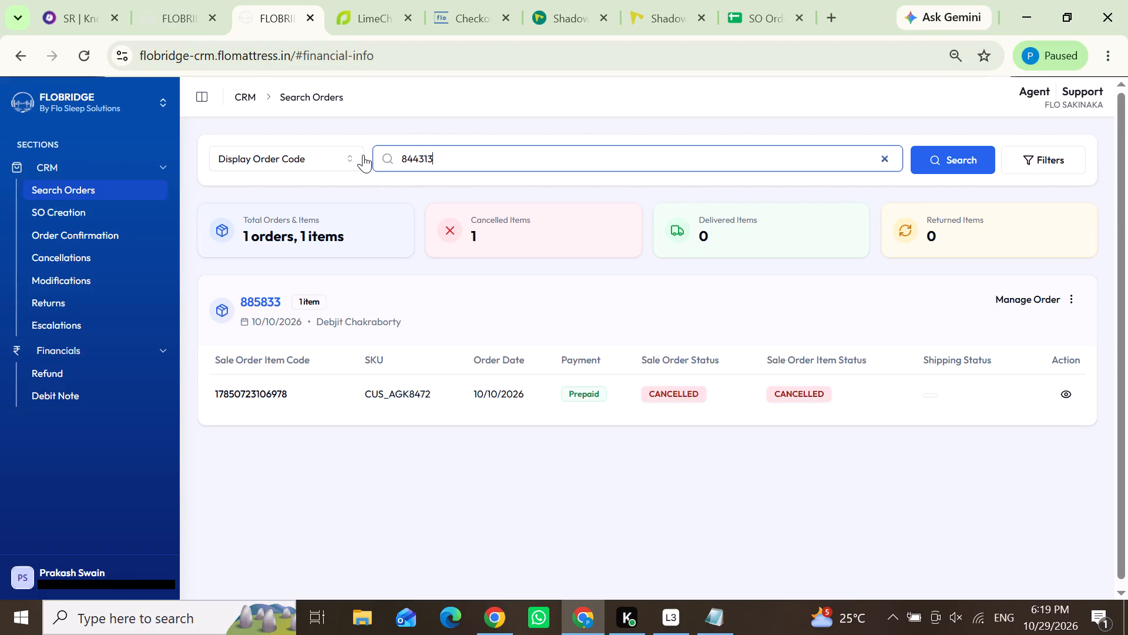
pyautogui.click(973, 159)
# Update the caller's Knowlarity record with the "Refund Statu.." disposition and save it.
pyautogui.click(79, 0)
pyautogui.click(176, 519)
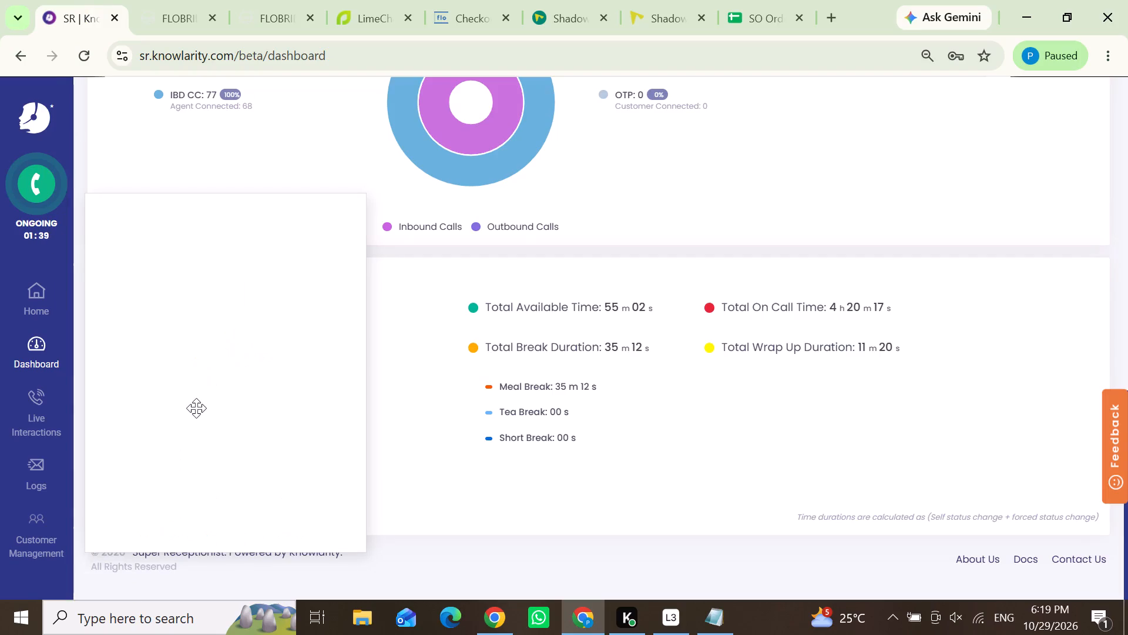
pyautogui.scroll(-1, 189, 419)
pyautogui.click(179, 448)
pyautogui.click(163, 514)
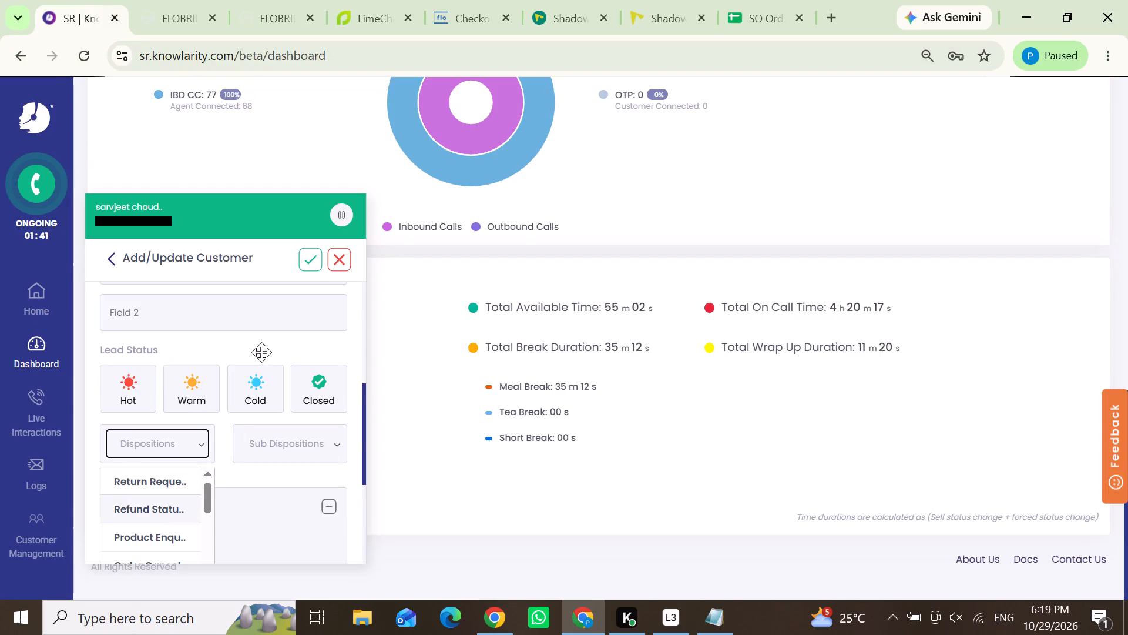
pyautogui.click(312, 256)
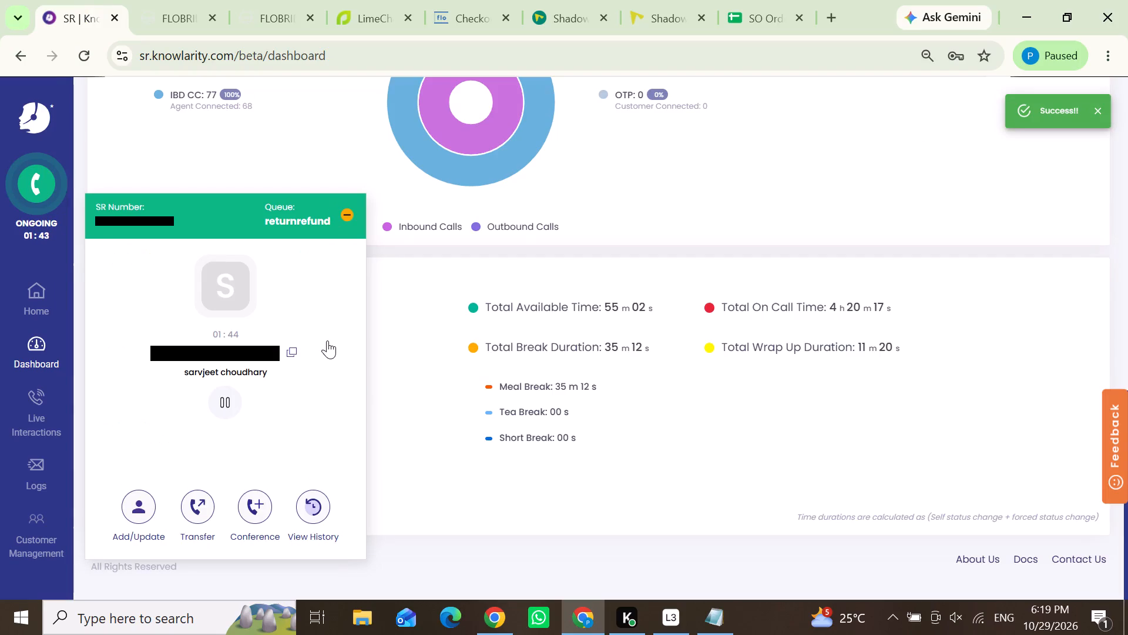
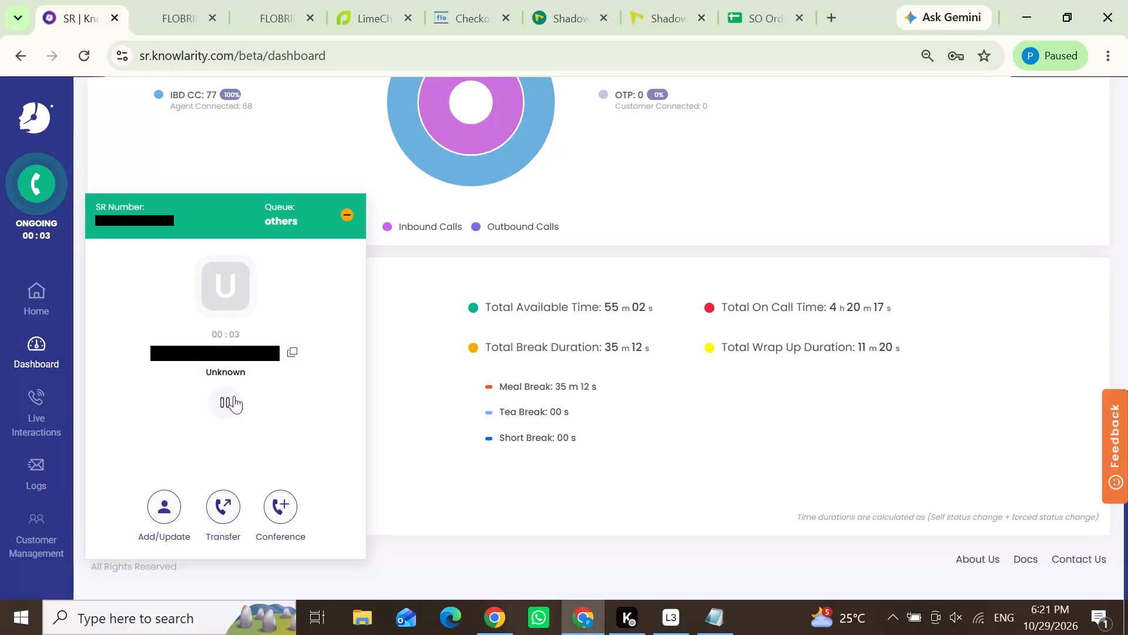
# Copy the new caller's phone number and search CRM orders by Notification Mobile, without the country-code prefix.
pyautogui.click(291, 353)
pyautogui.click(173, 0)
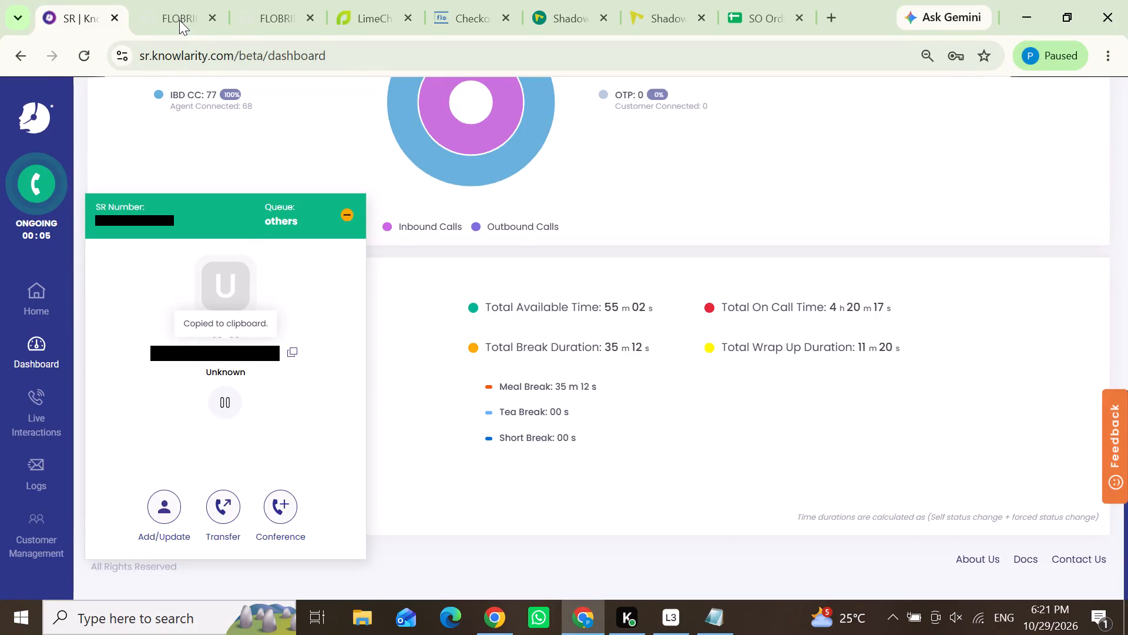
pyautogui.click(99, 185)
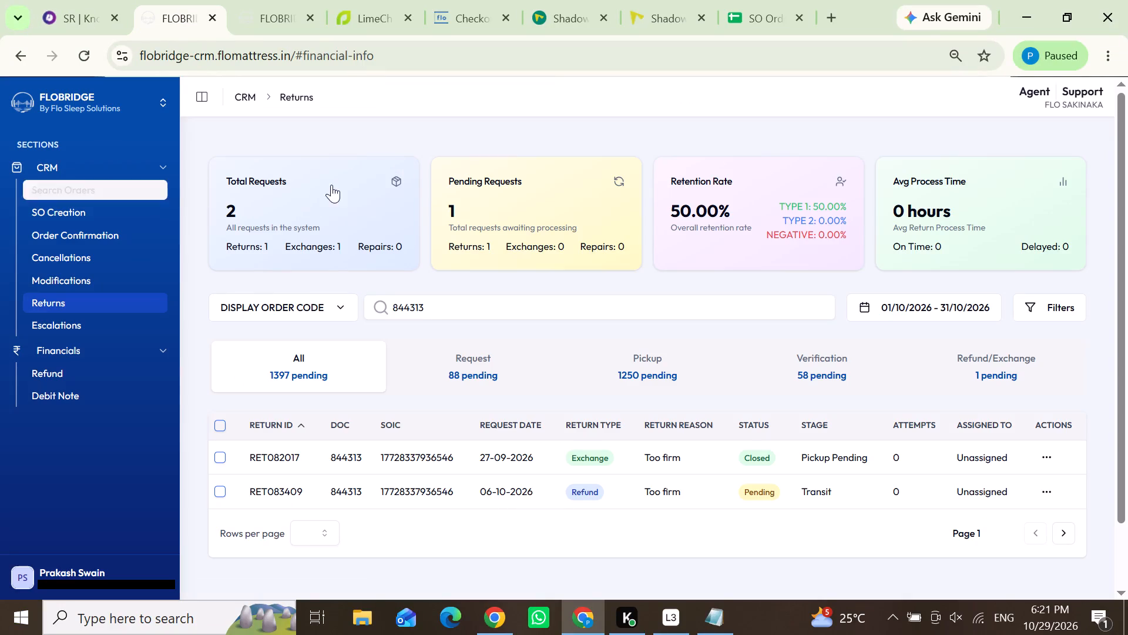
pyautogui.click(344, 156)
pyautogui.click(325, 210)
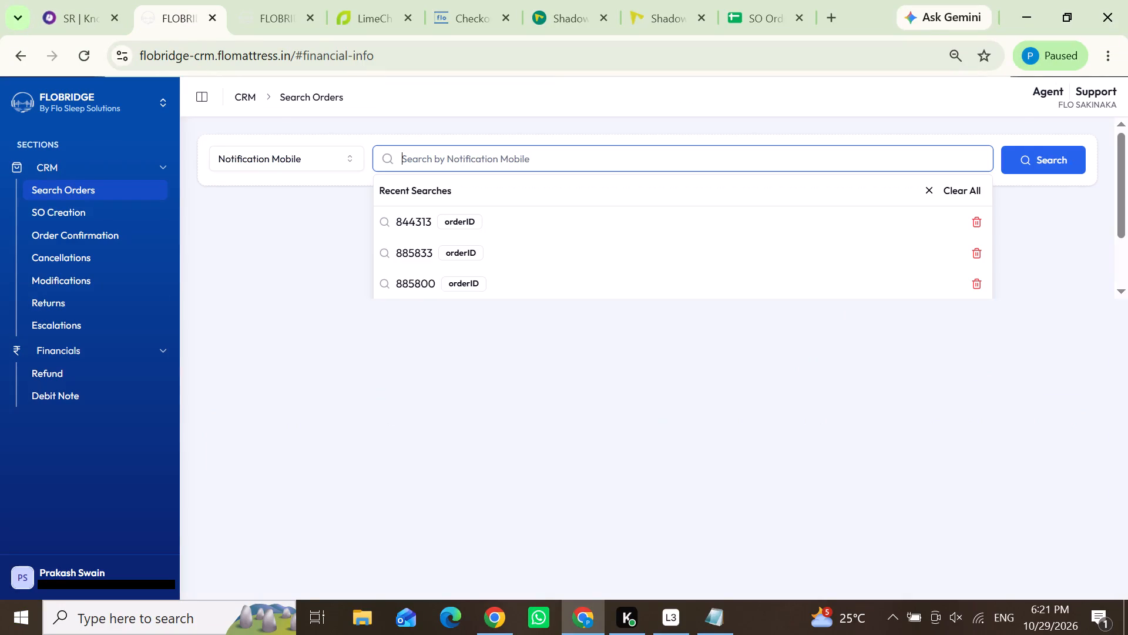
pyautogui.hotkey('ctrl', 'v')
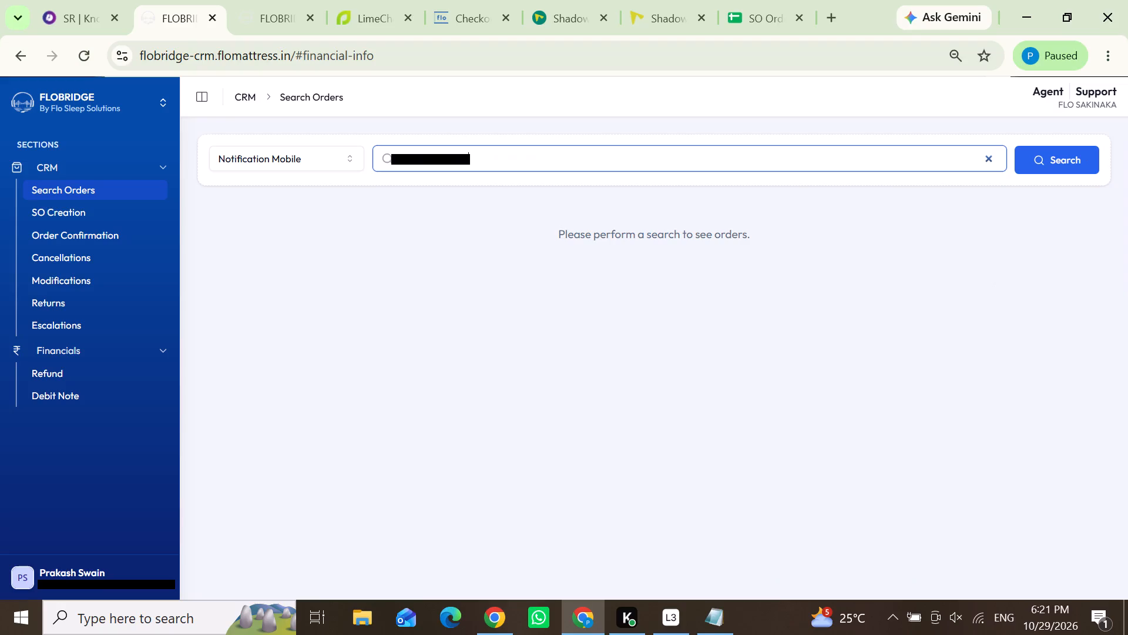
pyautogui.moveTo(414, 158); pyautogui.dragTo(395, 153)
pyautogui.press('BackSpace')
pyautogui.click(1038, 160)
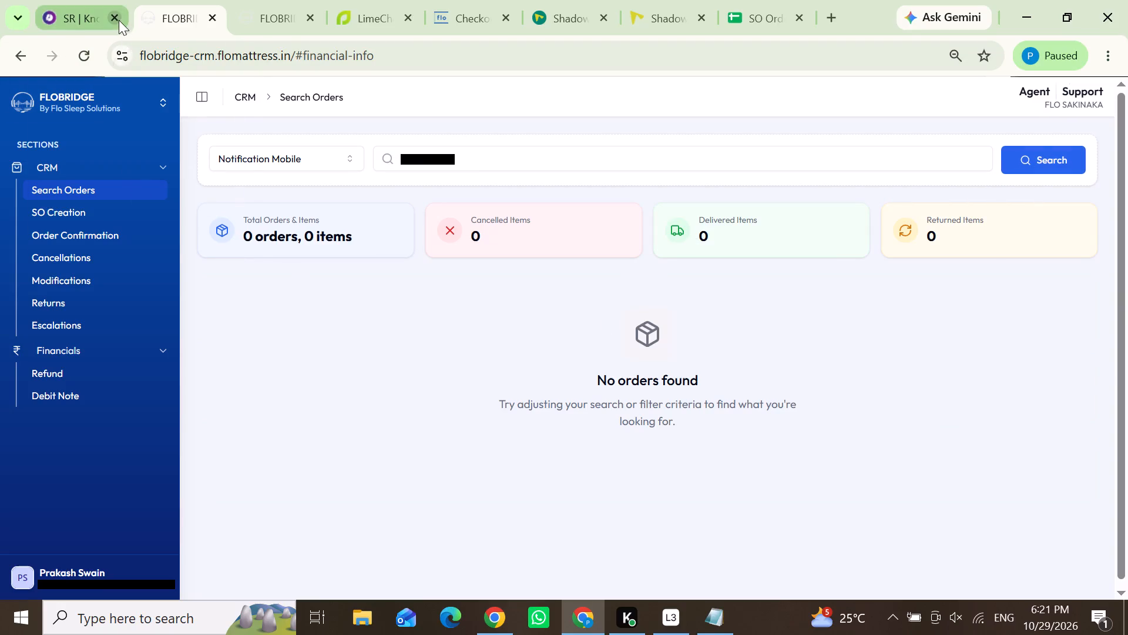
# Add the caller's name to their Knowlarity customer record with the "Product Enqu.." disposition and save it.
pyautogui.click(53, 12)
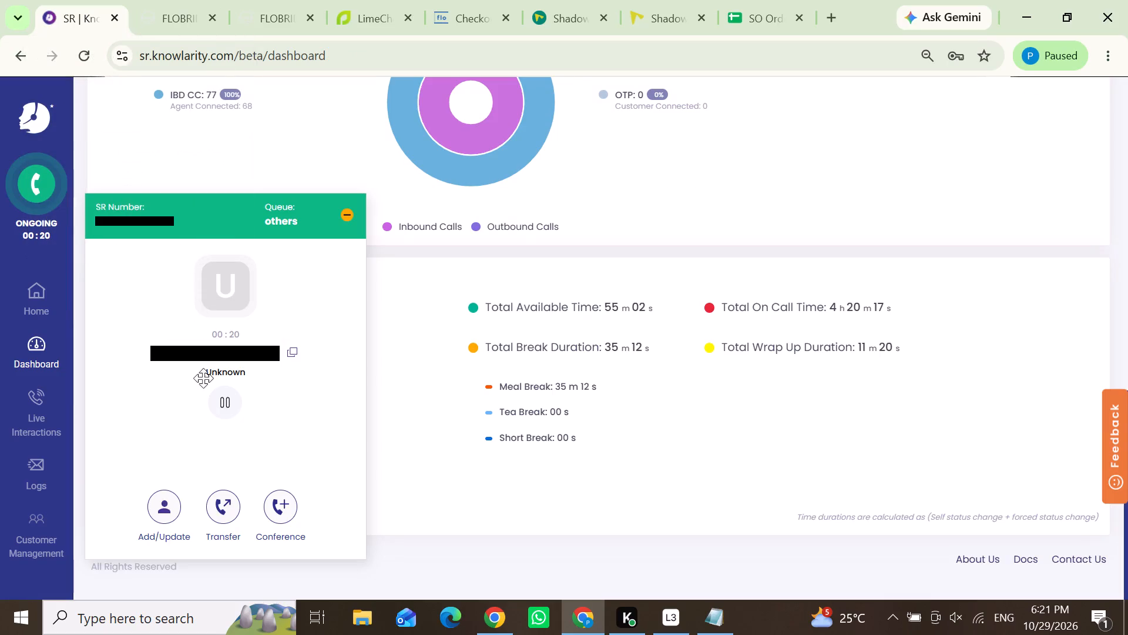
pyautogui.click(172, 503)
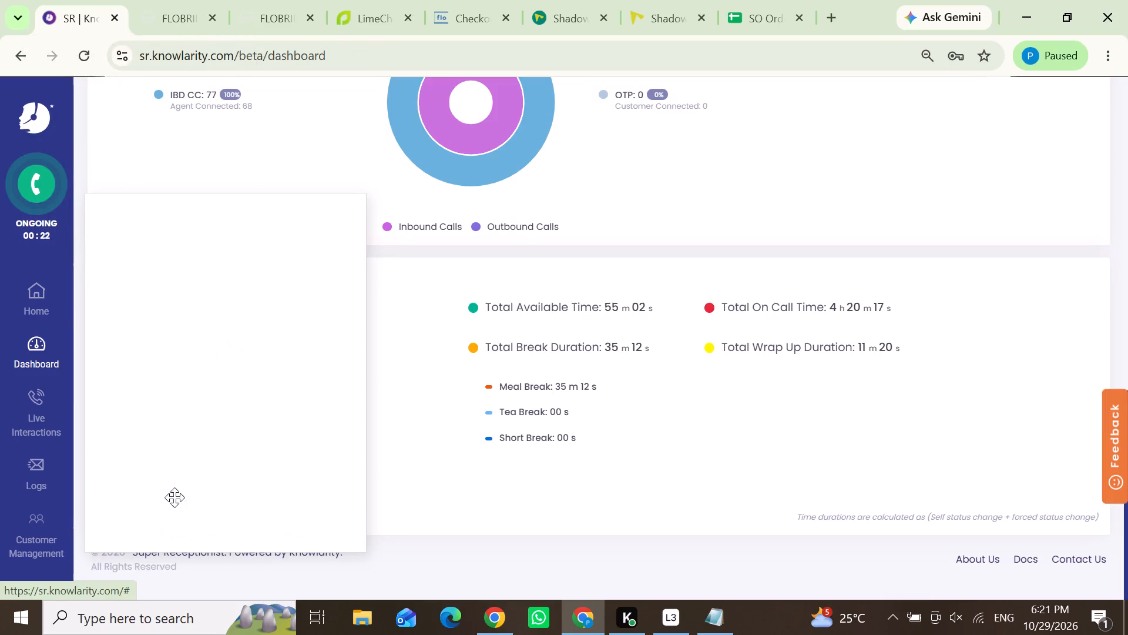
pyautogui.scroll(-1, 238, 403)
pyautogui.click(177, 443)
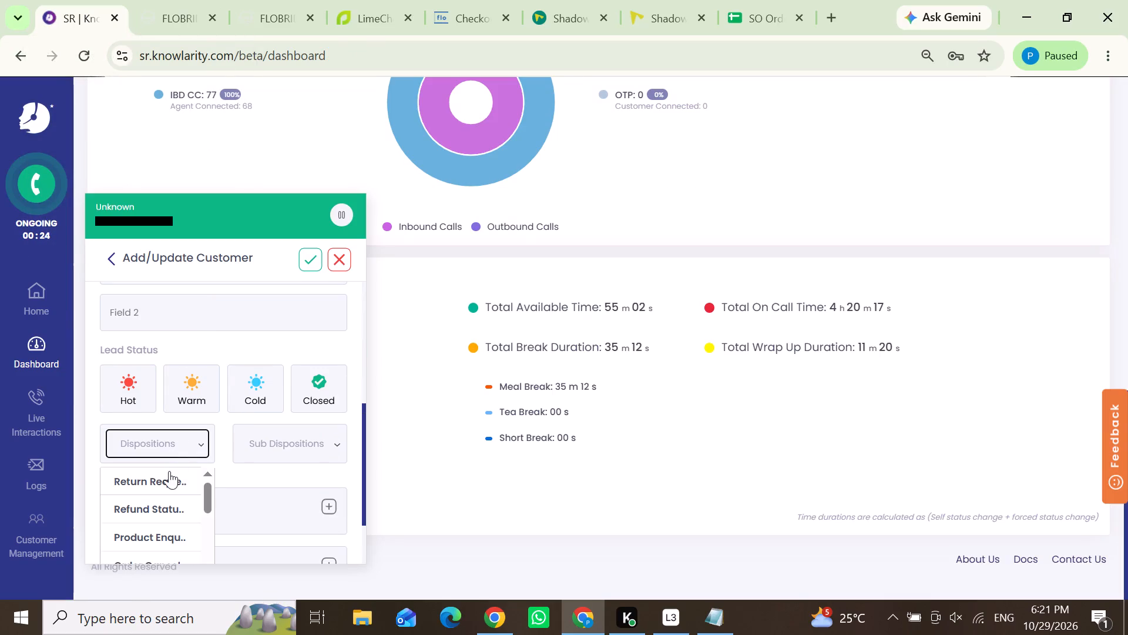
pyautogui.click(146, 533)
pyautogui.scroll(1, 243, 378)
pyautogui.click(204, 335)
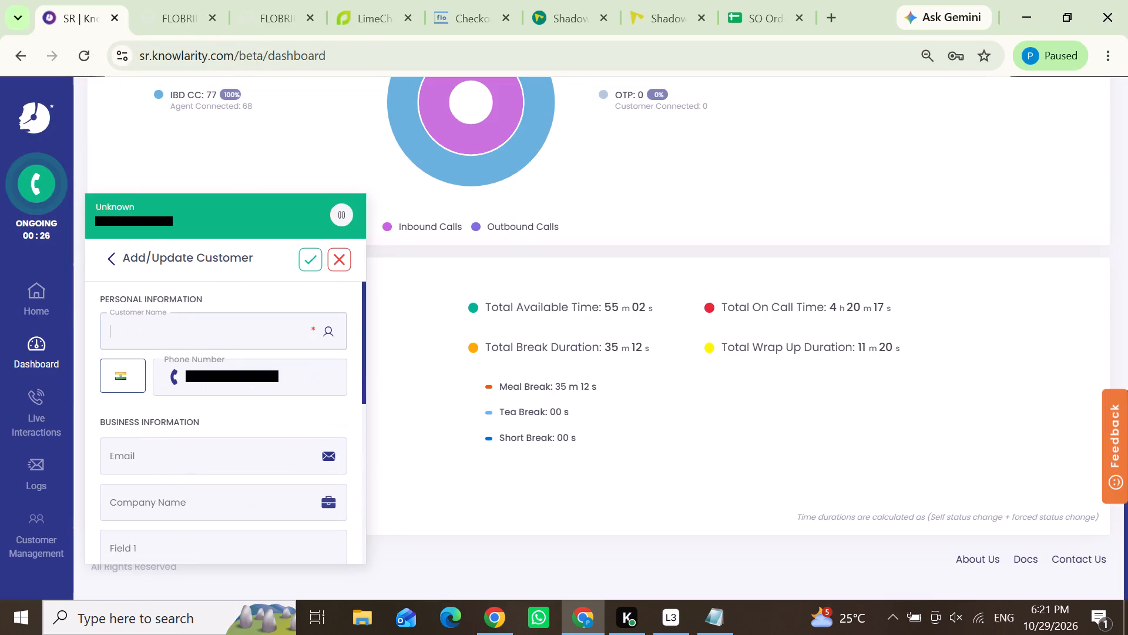
pyautogui.press('k')
pyautogui.press('u')
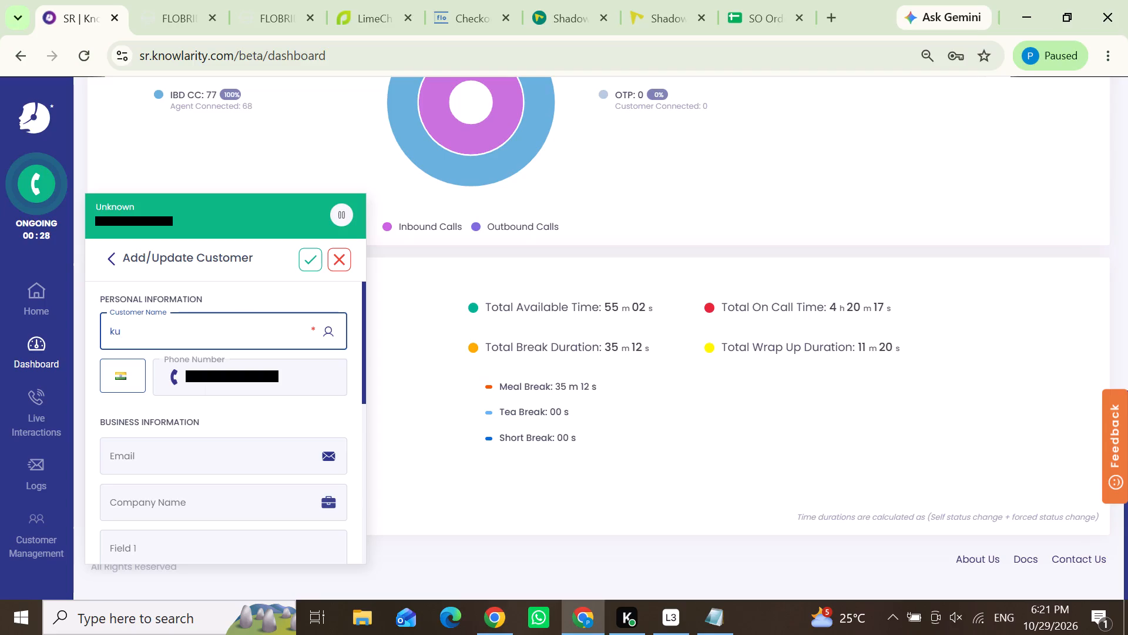
pyautogui.write('shal')
pyautogui.scroll(-1, 200, 373)
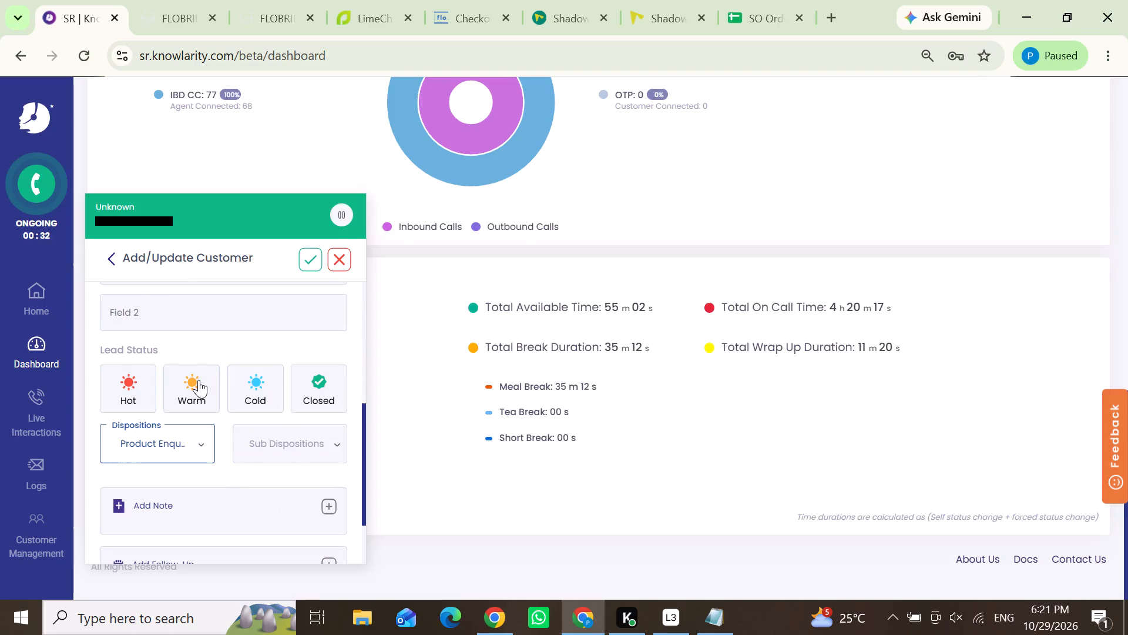
pyautogui.click(304, 263)
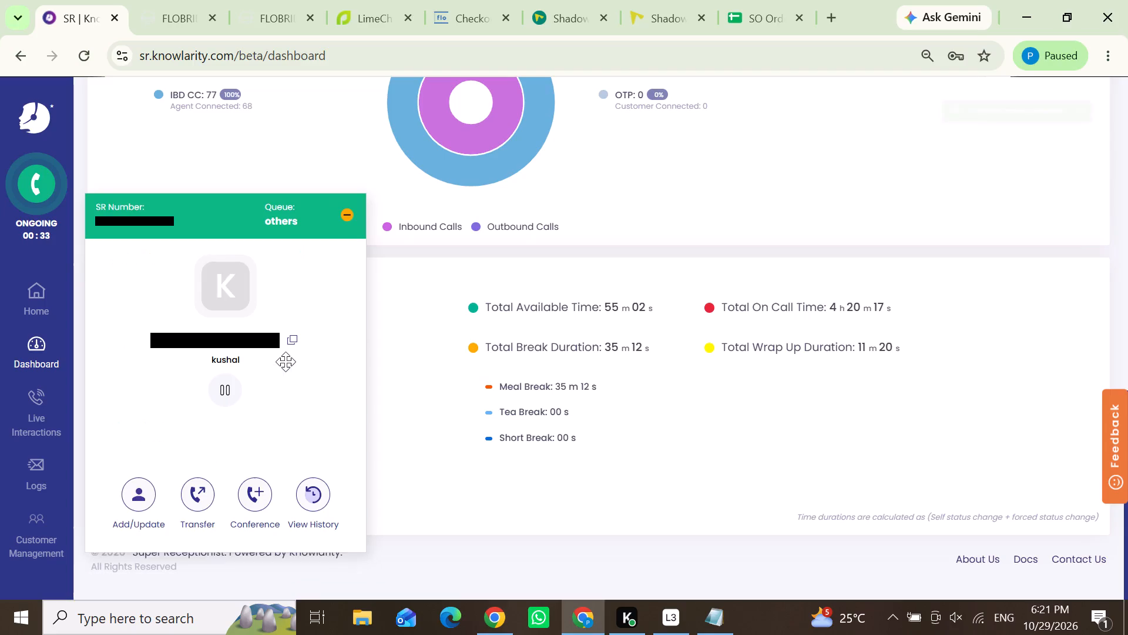